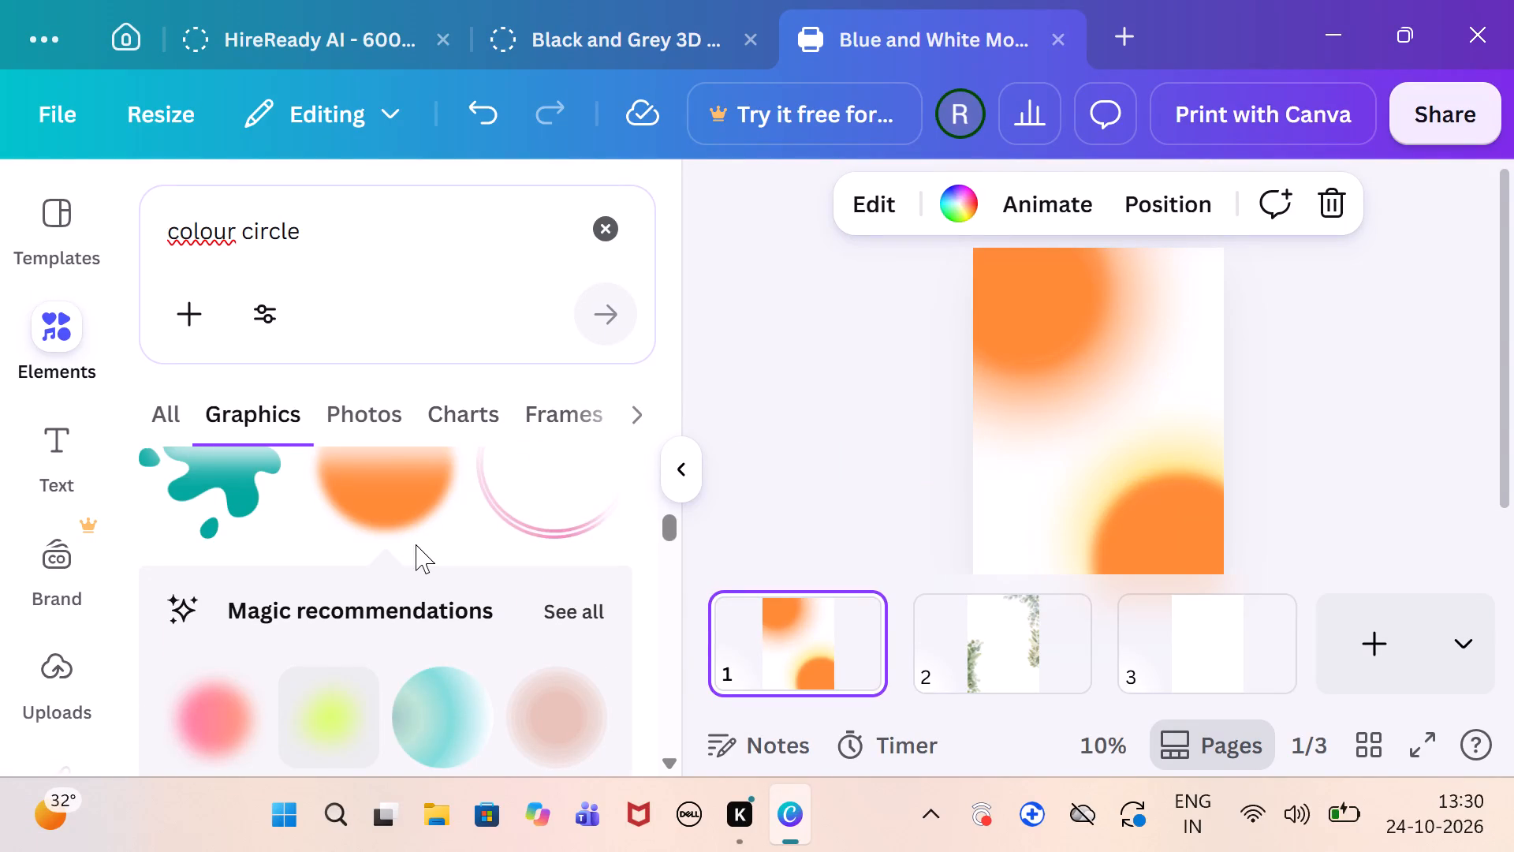
# Add the recently used "Innovation AT WORK" font combination to page 1.
pyautogui.scroll(-1, 416, 544)
pyautogui.click(65, 438)
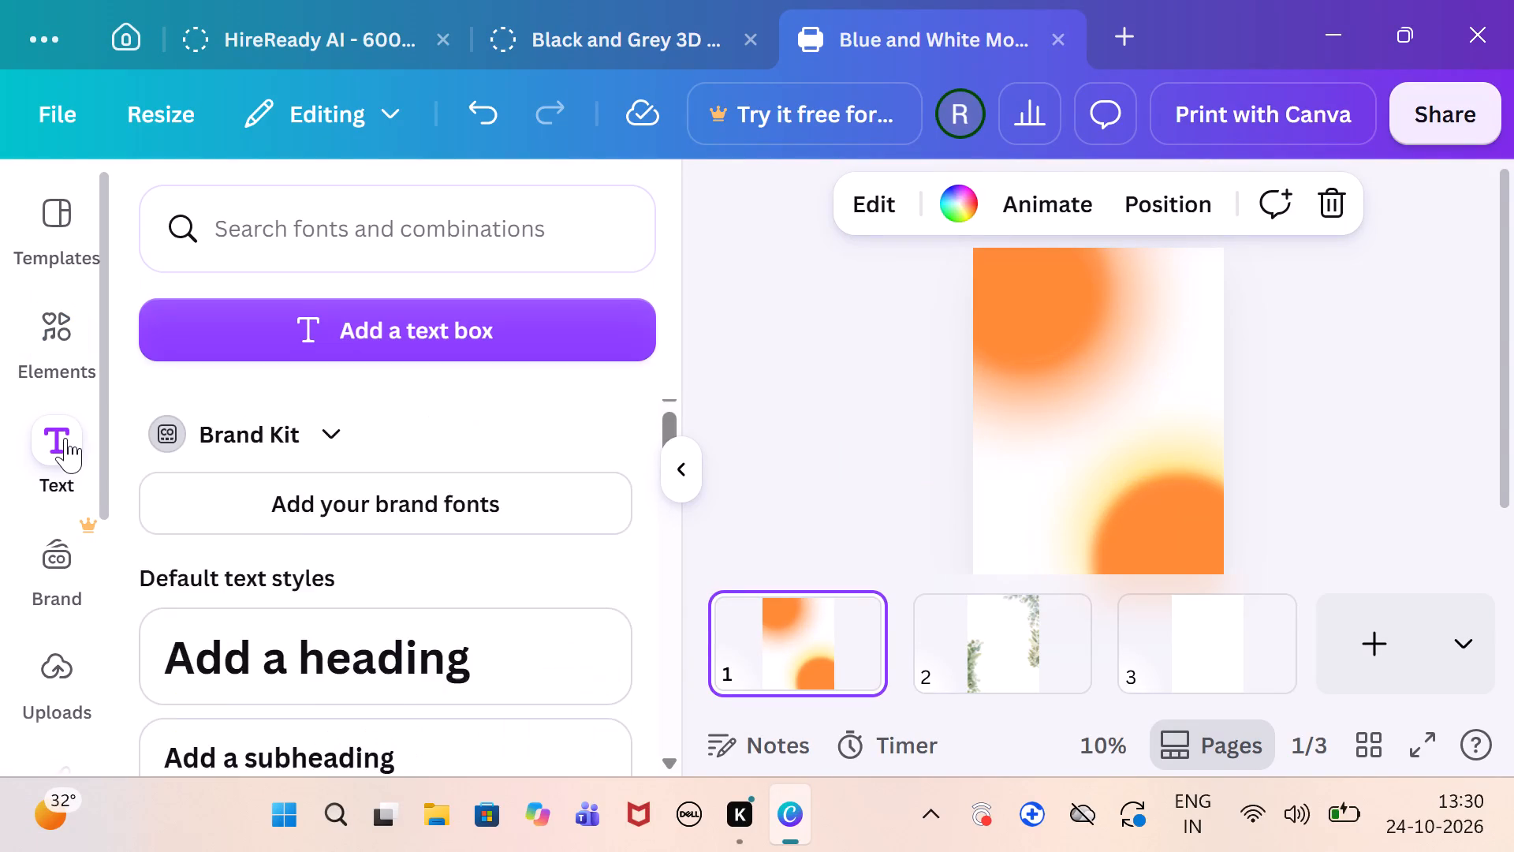
pyautogui.scroll(-3, 337, 630)
pyautogui.scroll(1, 337, 630)
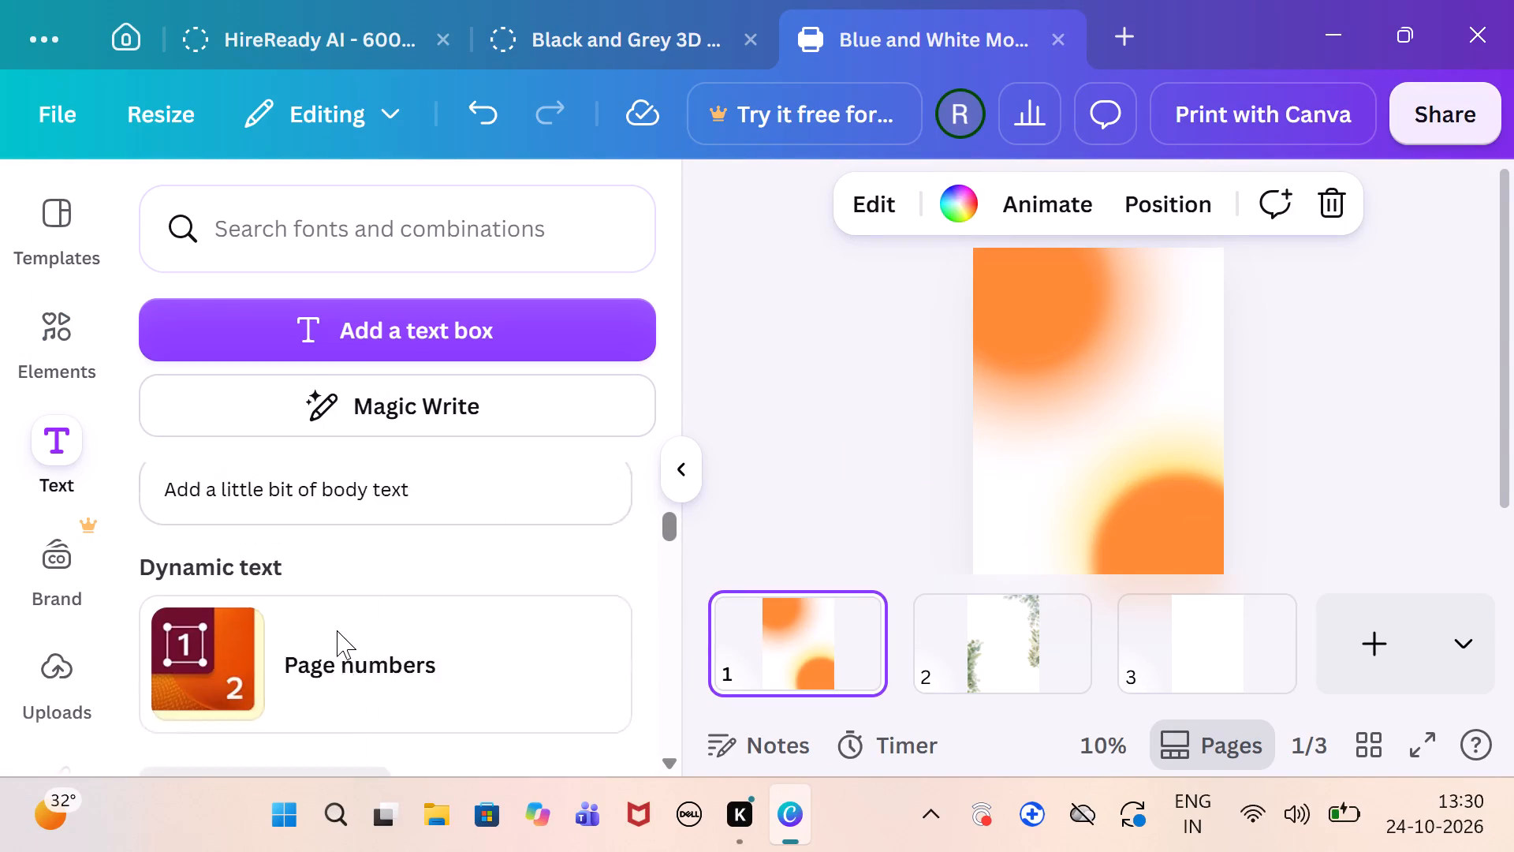
pyautogui.scroll(1, 337, 630)
pyautogui.scroll(-1, 337, 630)
pyautogui.scroll(-3, 388, 473)
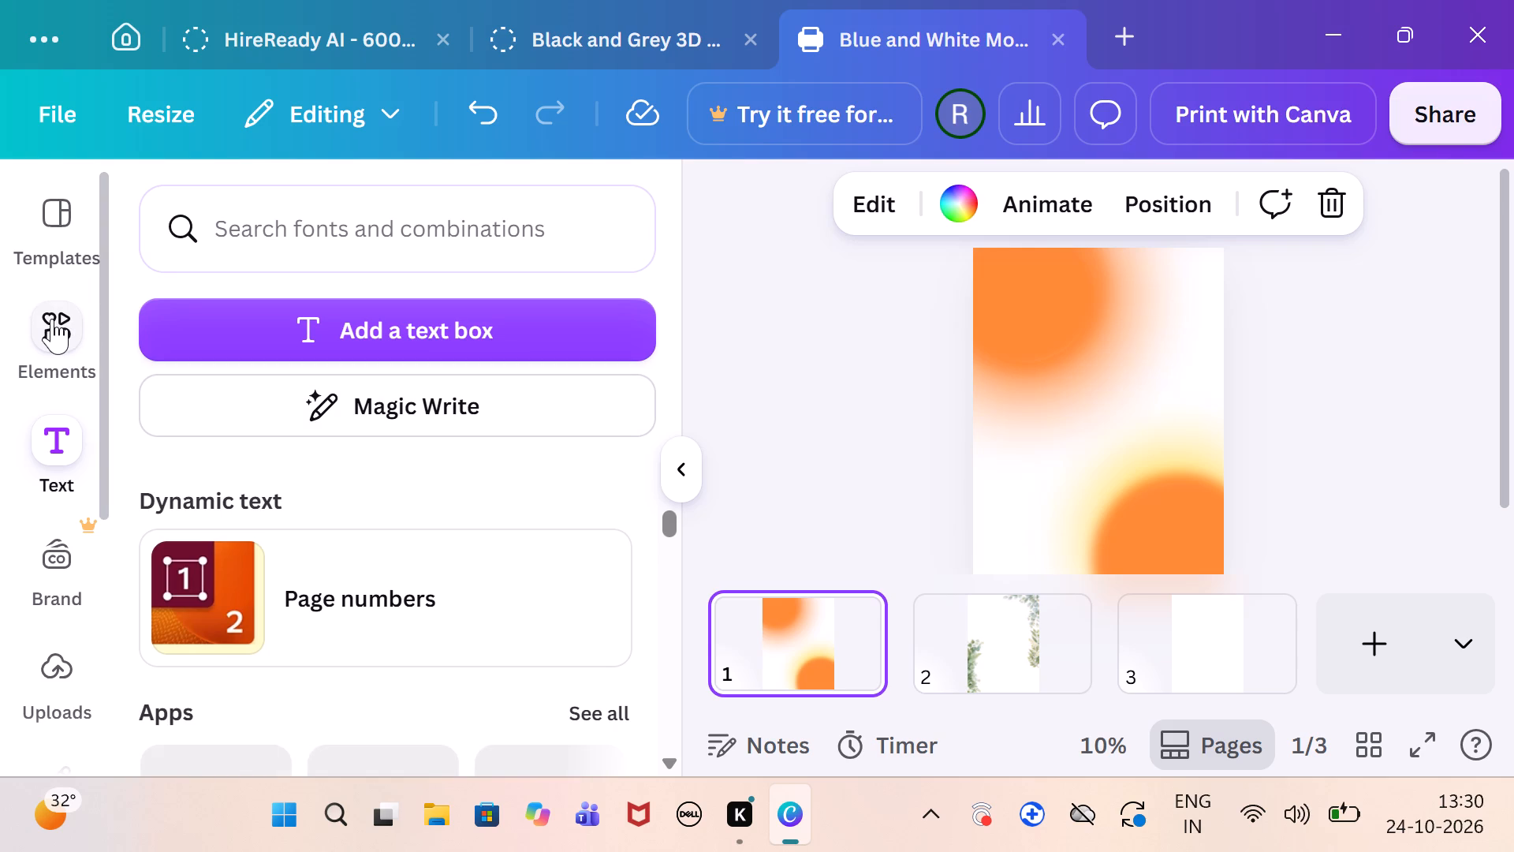
pyautogui.scroll(-2, 279, 433)
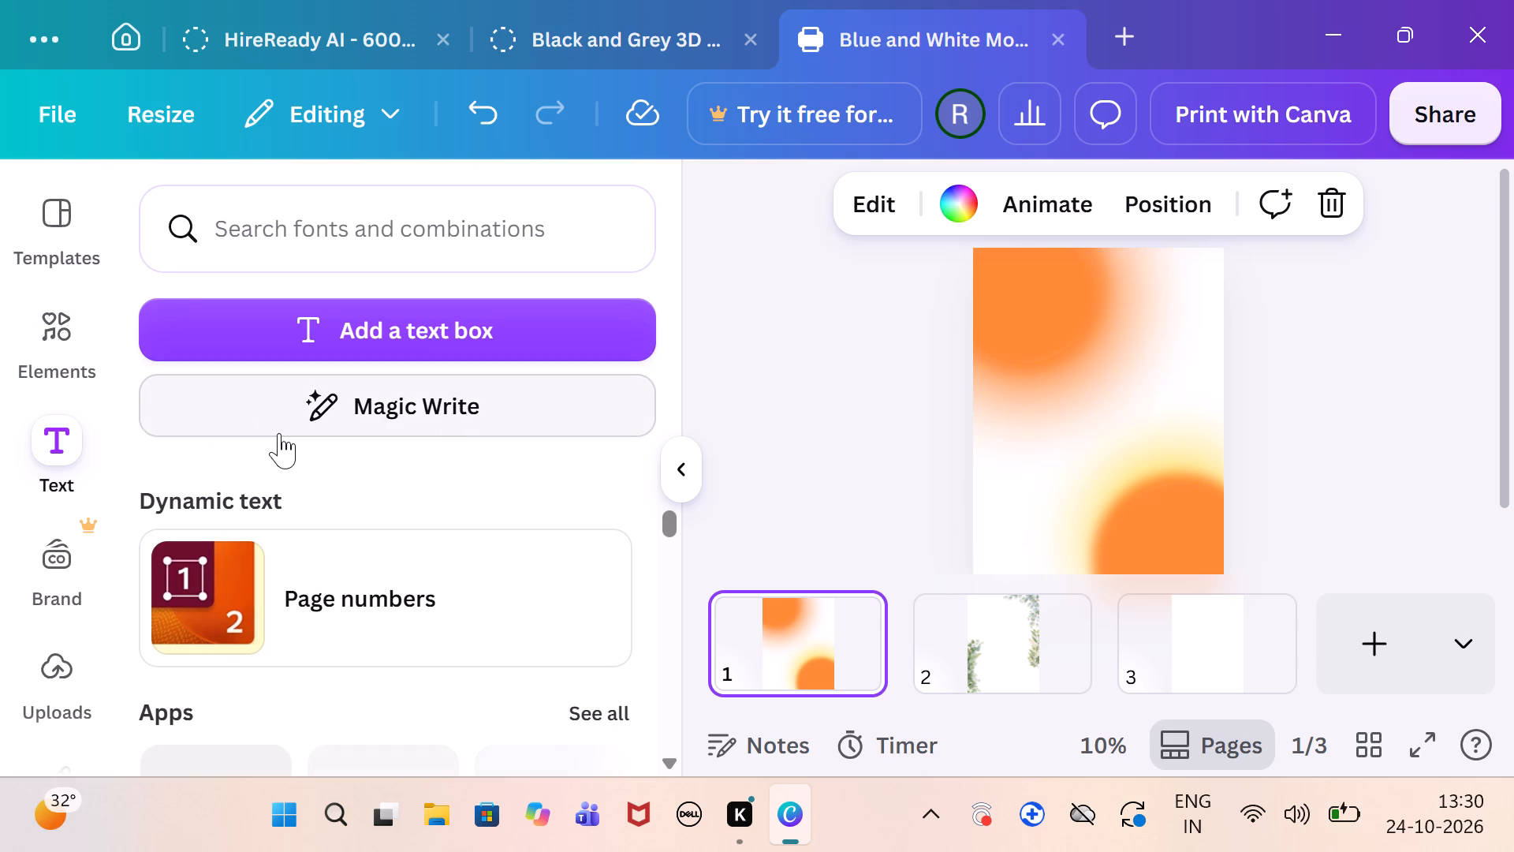
pyautogui.scroll(-3, 315, 590)
pyautogui.scroll(1, 315, 590)
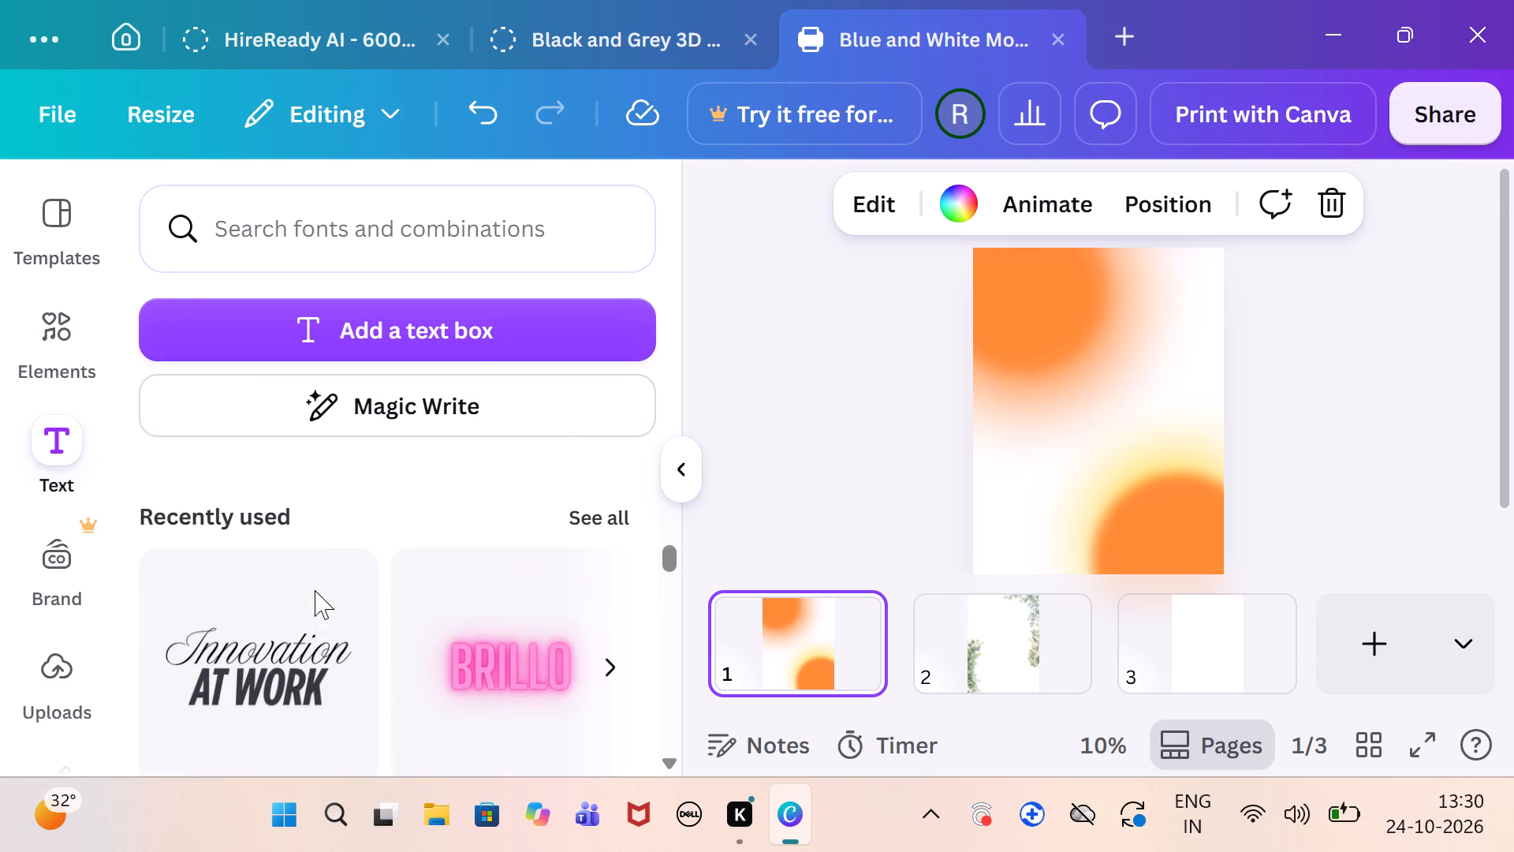
pyautogui.scroll(1, 315, 590)
pyautogui.scroll(-1, 315, 590)
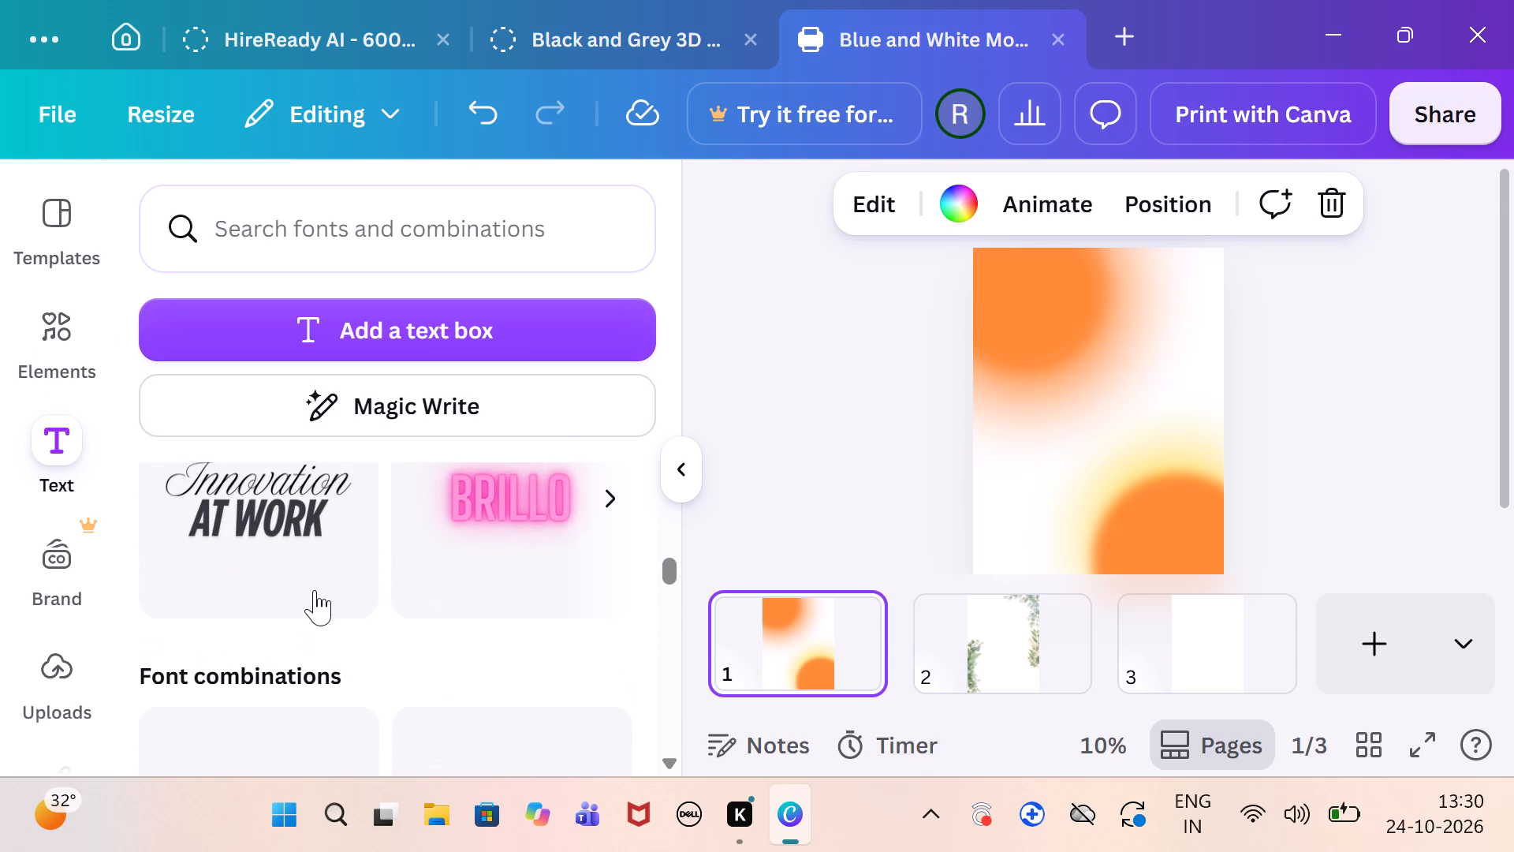
pyautogui.click(283, 573)
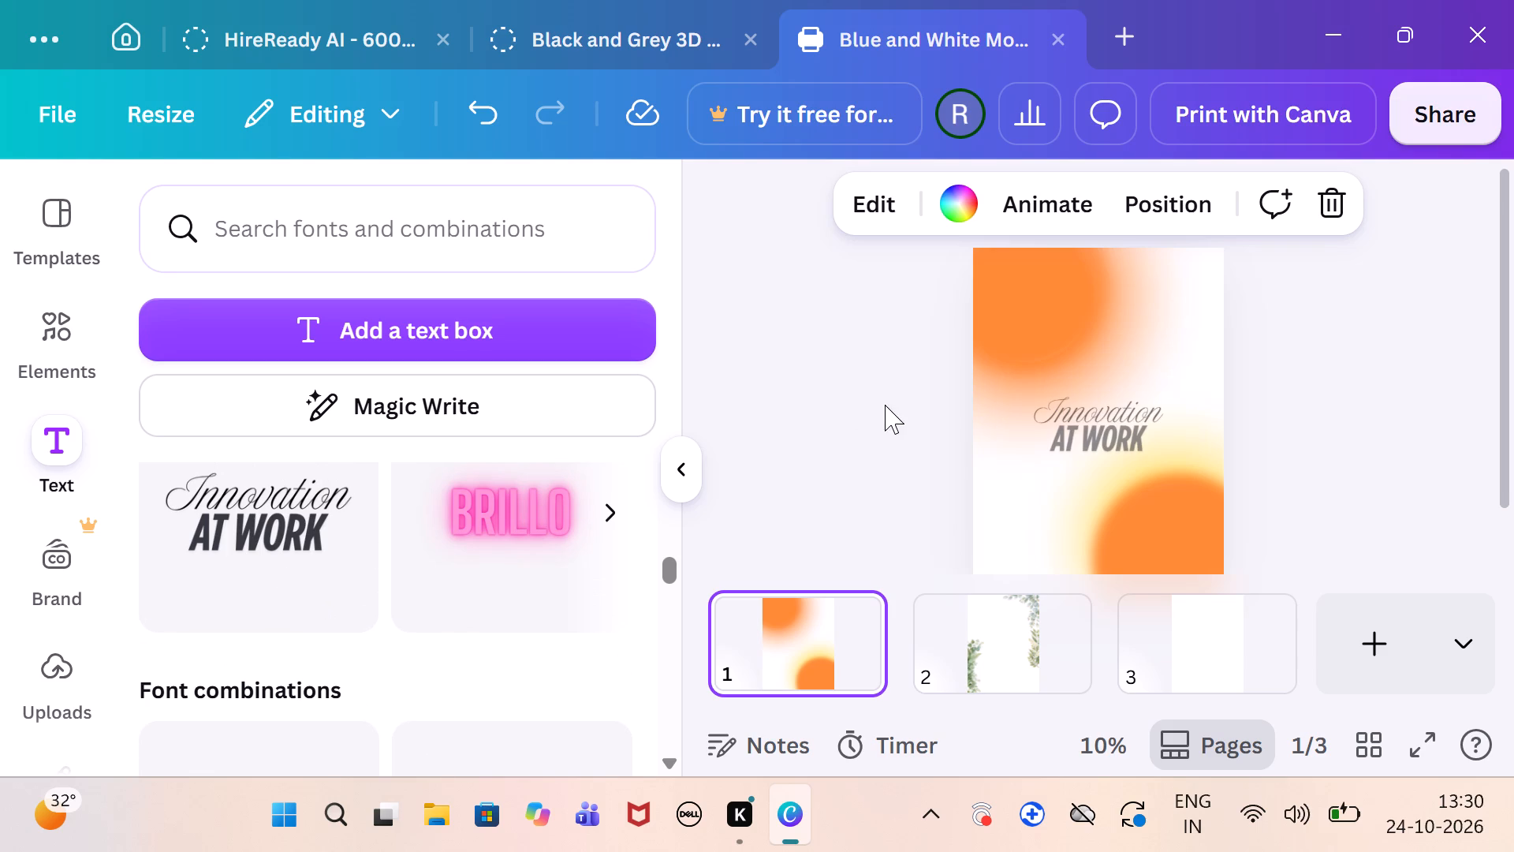
# Delete the "AT WORK" line from the font combination on page 1.
pyautogui.click(1094, 412)
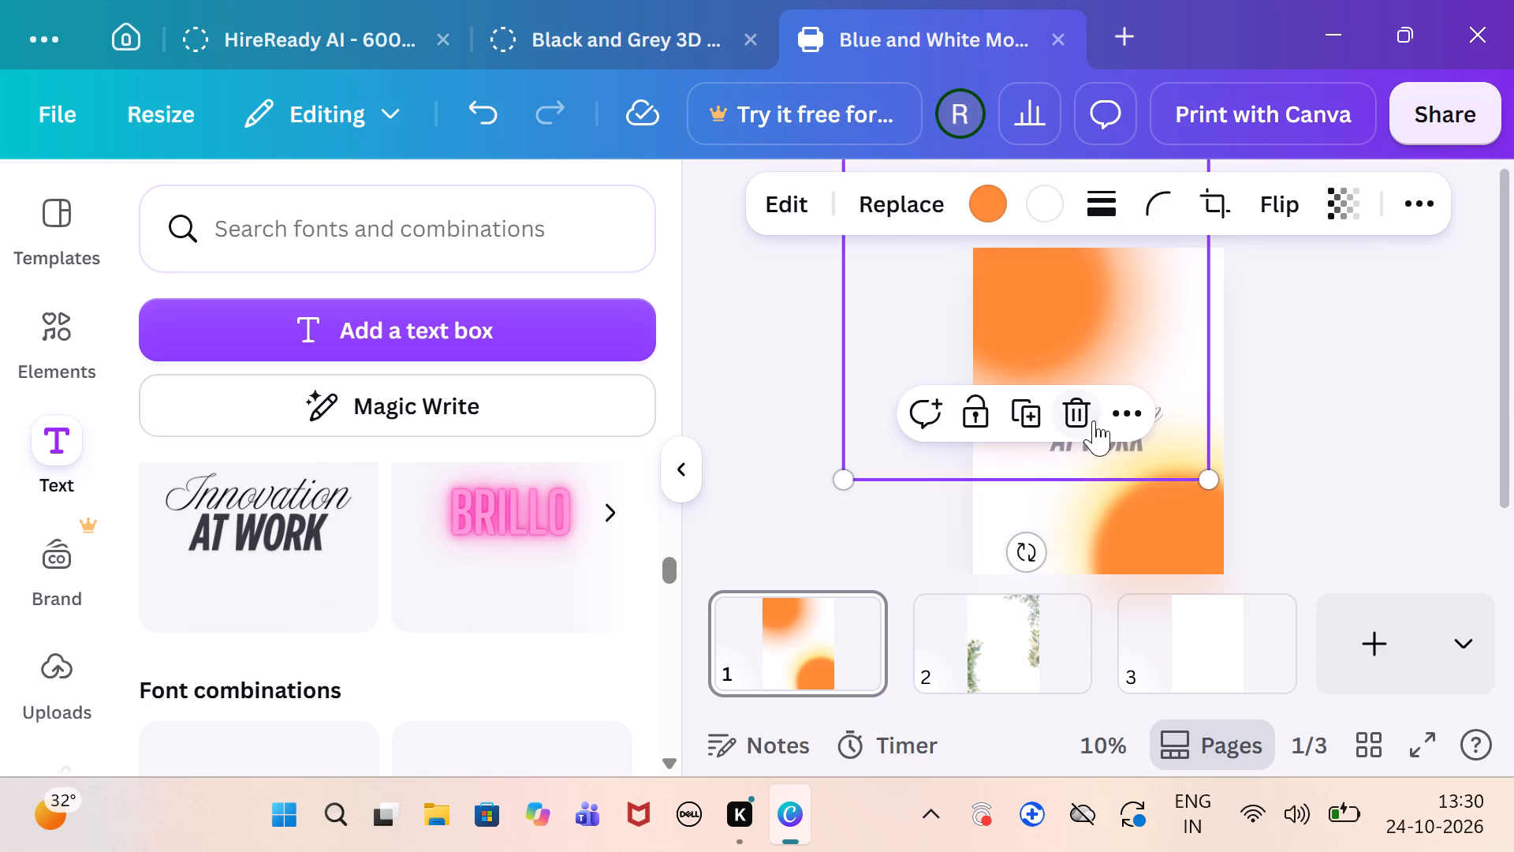
pyautogui.click(1126, 448)
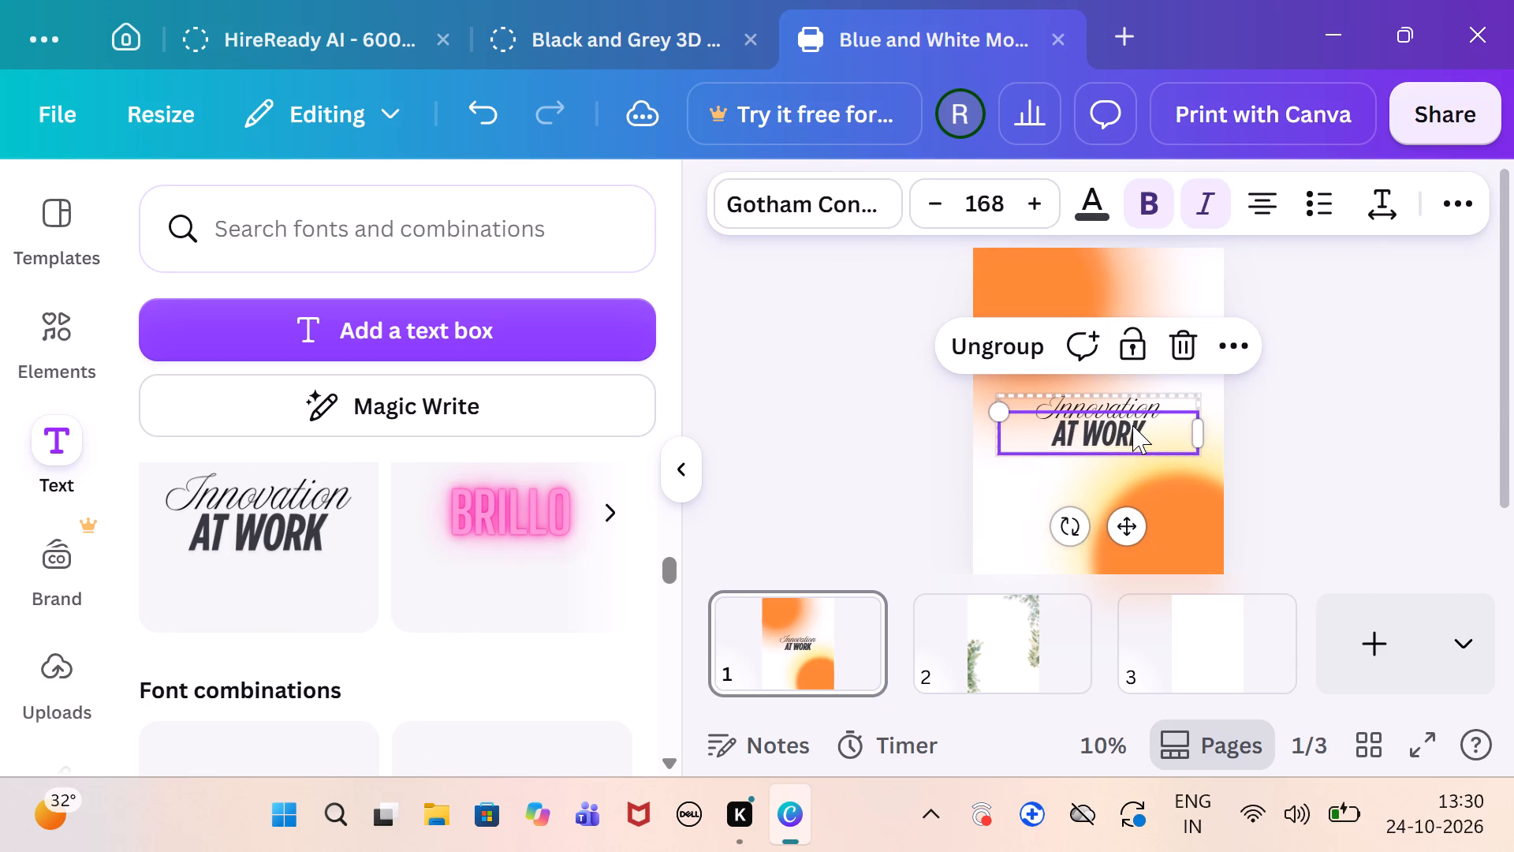
pyautogui.press('BackSpace')
# Replace the script text "Innovation" with "Rutuja".
pyautogui.tripleClick(1136, 405)
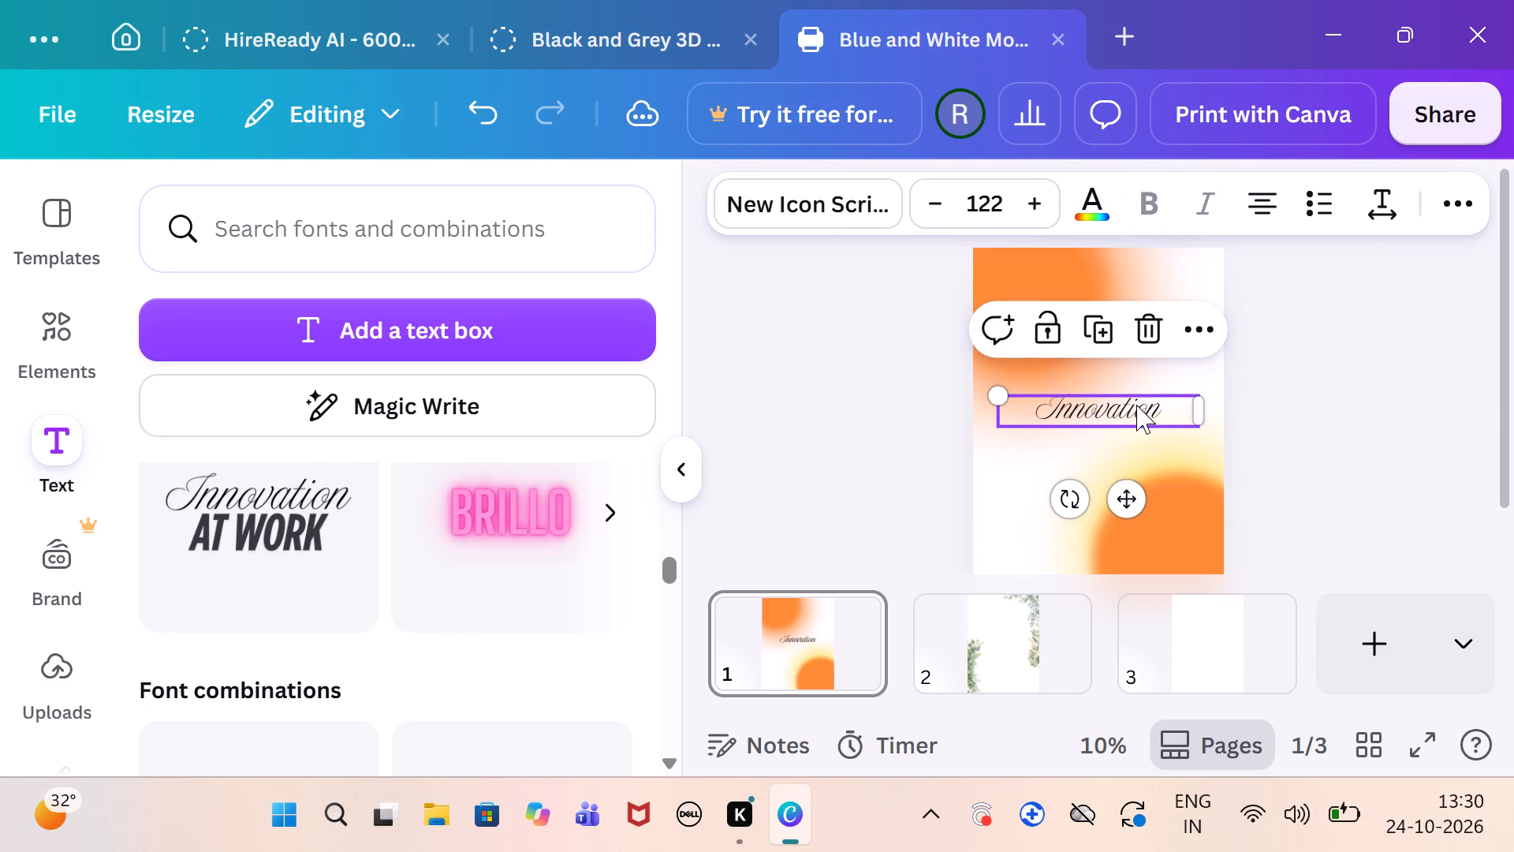
pyautogui.press('BackSpace')
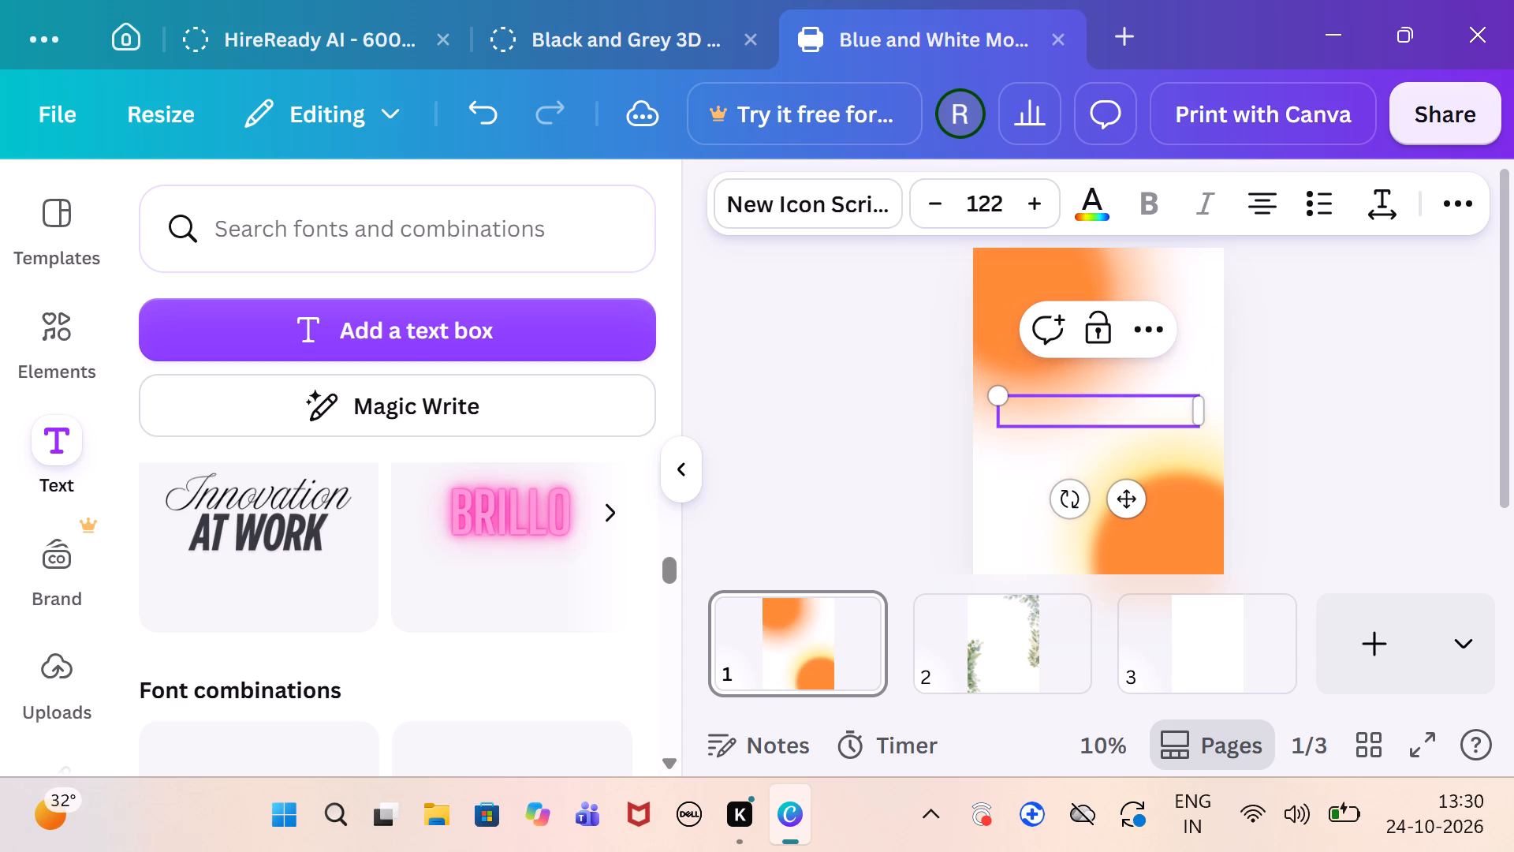
pyautogui.write('Rutu')
pyautogui.write('ja')
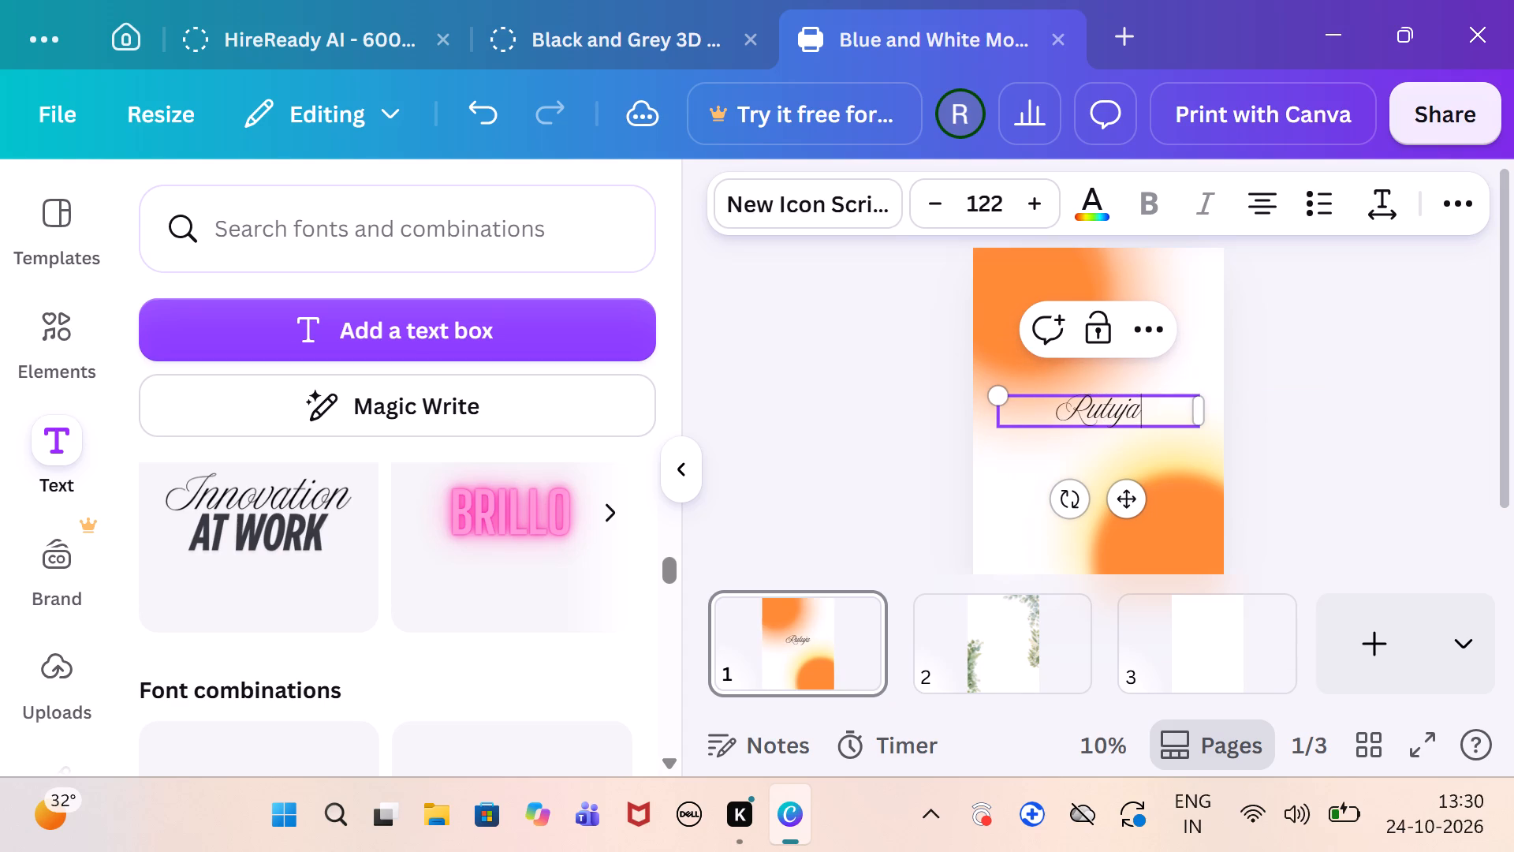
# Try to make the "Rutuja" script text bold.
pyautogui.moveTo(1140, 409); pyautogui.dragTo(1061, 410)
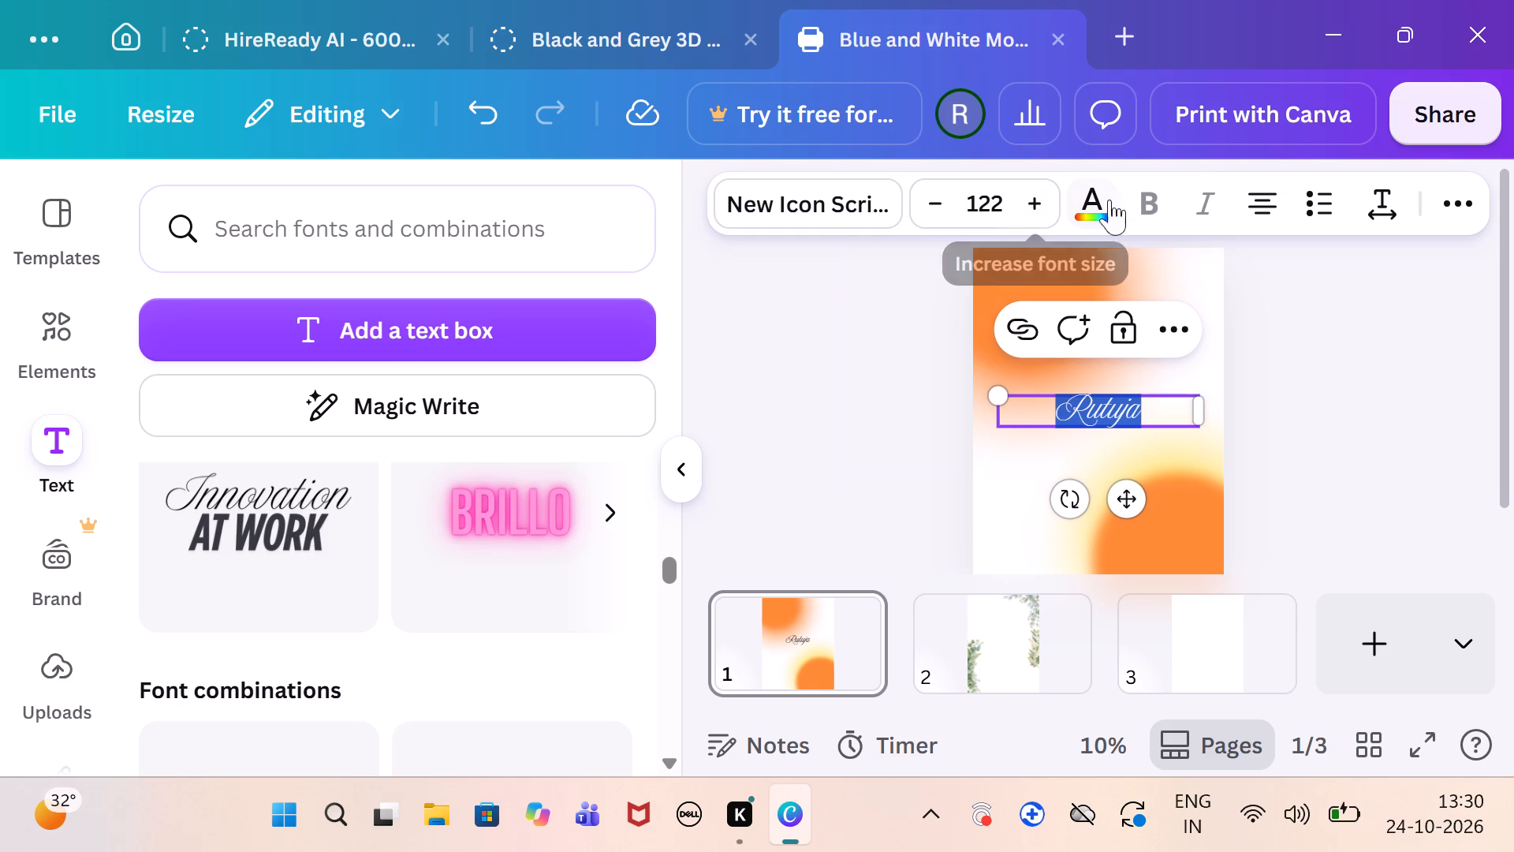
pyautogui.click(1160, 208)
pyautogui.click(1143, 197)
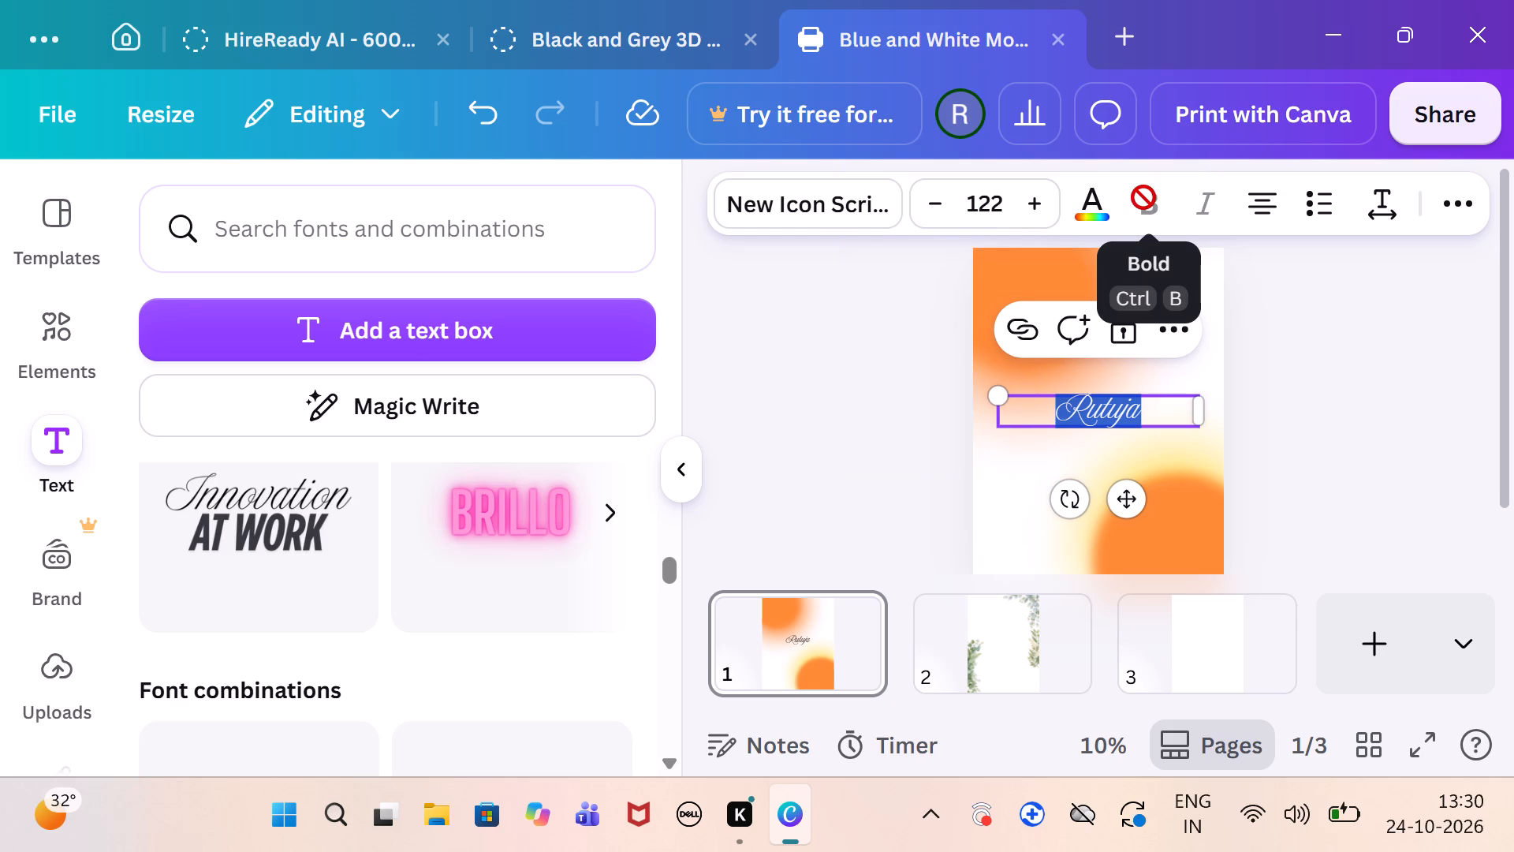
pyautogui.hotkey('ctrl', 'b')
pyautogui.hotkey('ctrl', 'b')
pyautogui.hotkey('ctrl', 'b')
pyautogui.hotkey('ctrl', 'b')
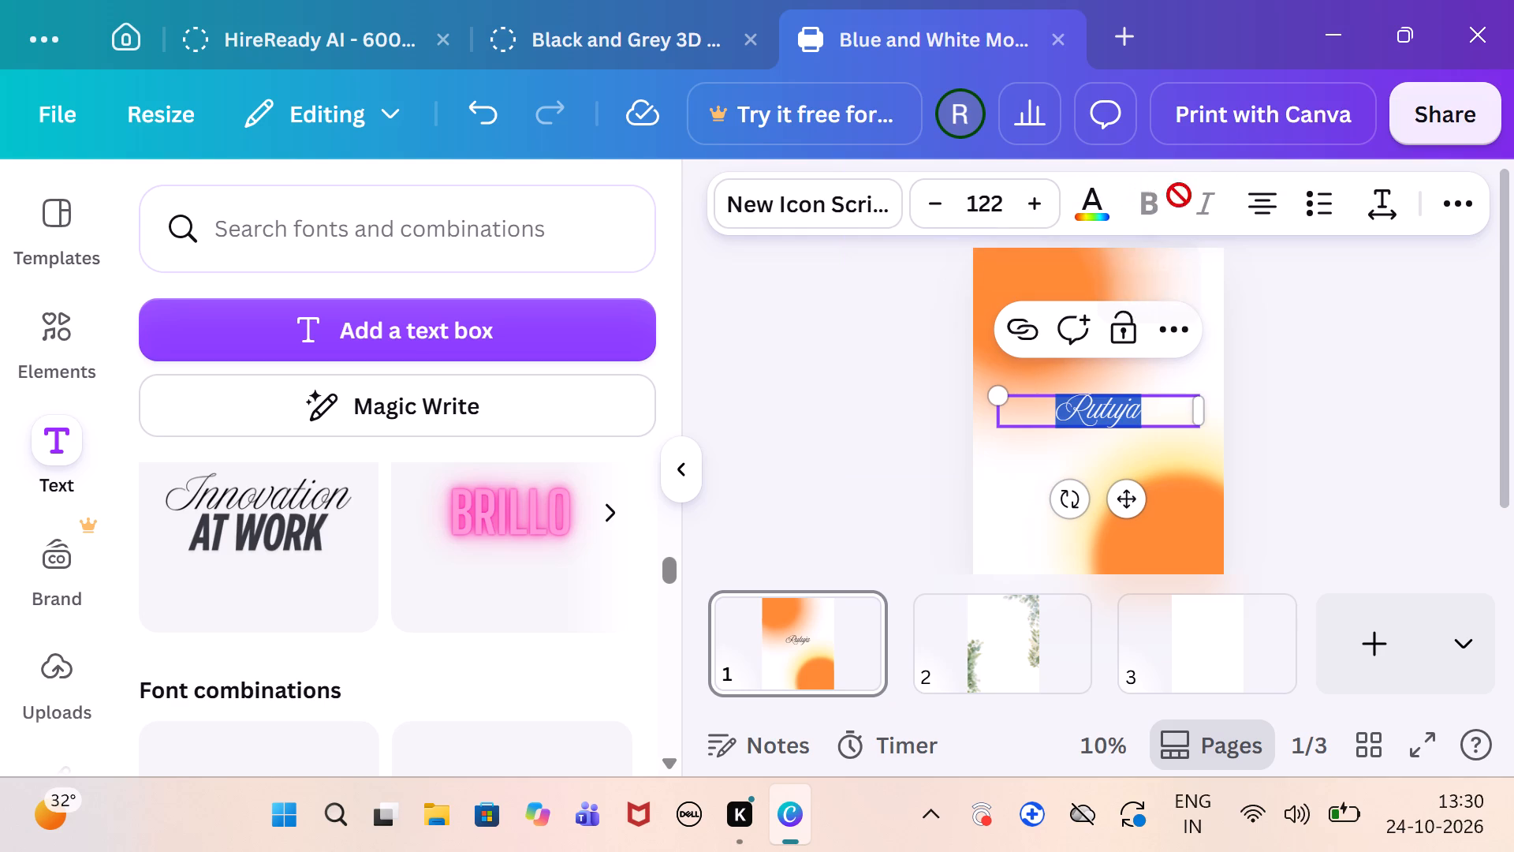
# Change the "Rutuja" text colour to a very dark, near-black custom solid shade.
pyautogui.click(1090, 219)
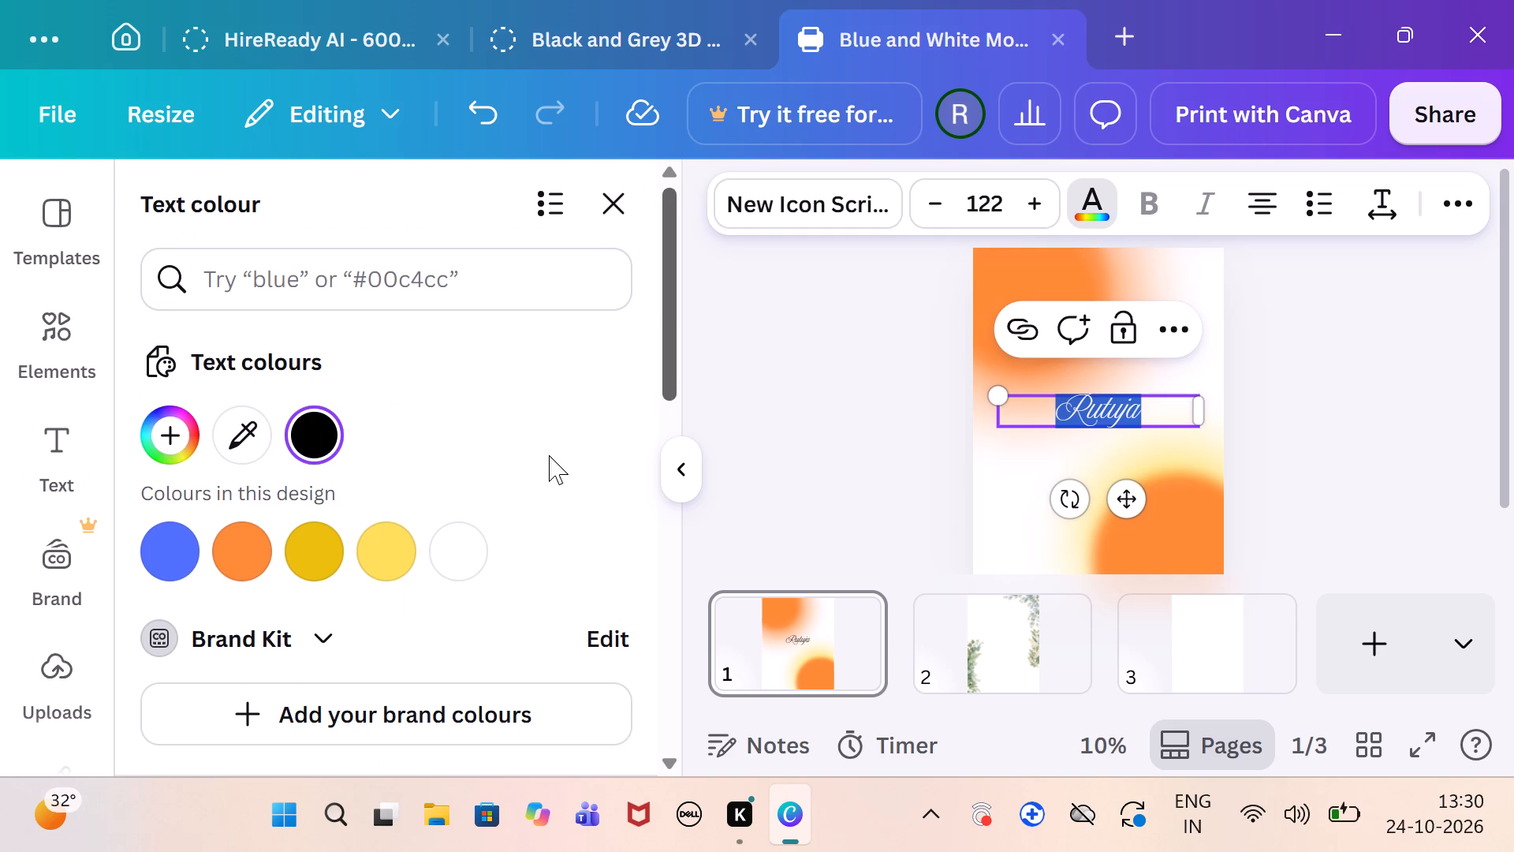
pyautogui.click(317, 449)
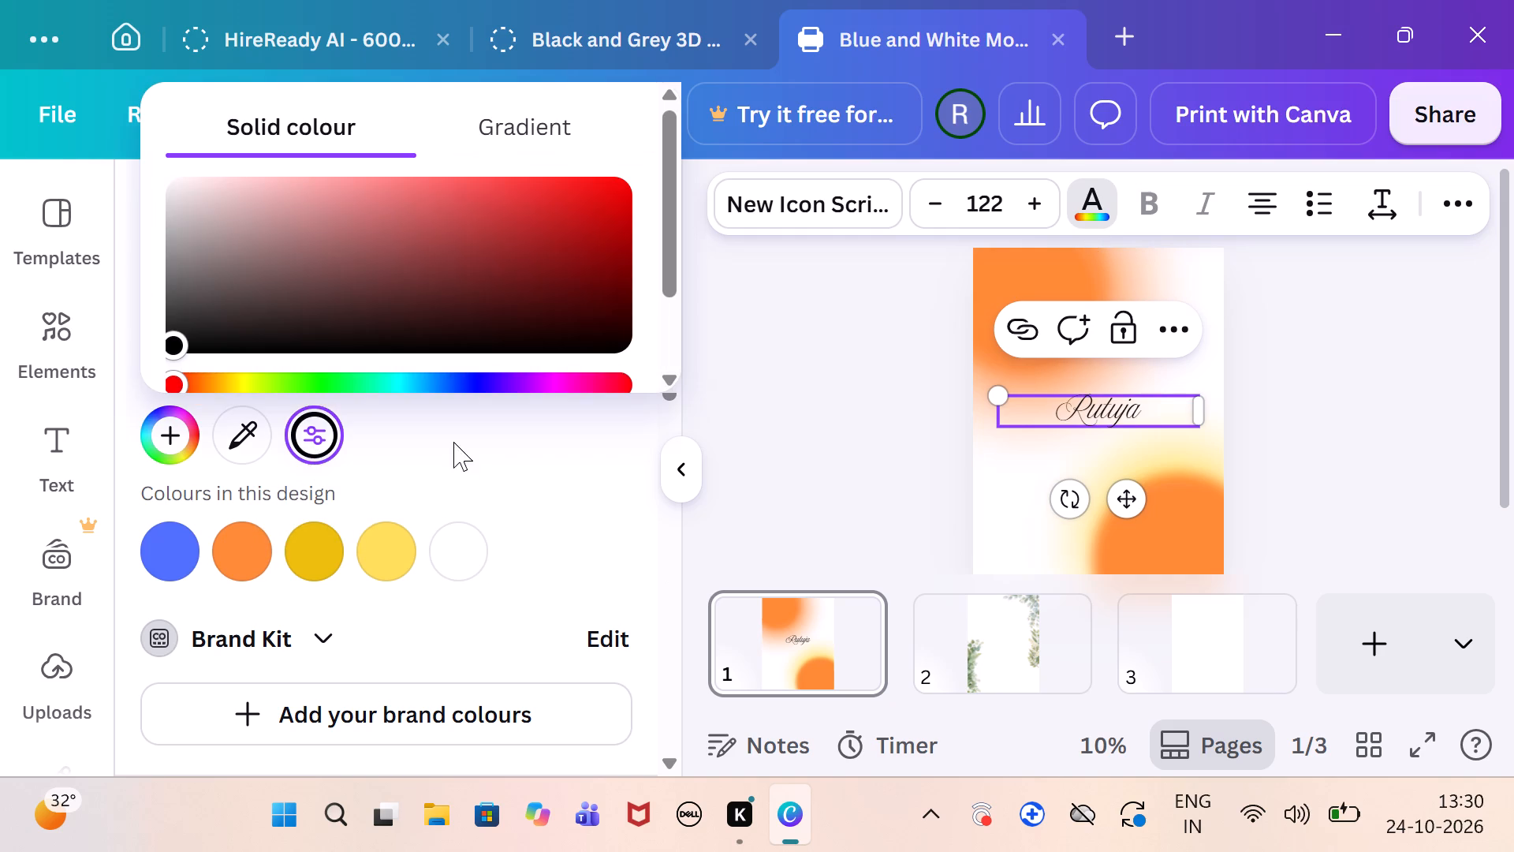
pyautogui.click(397, 338)
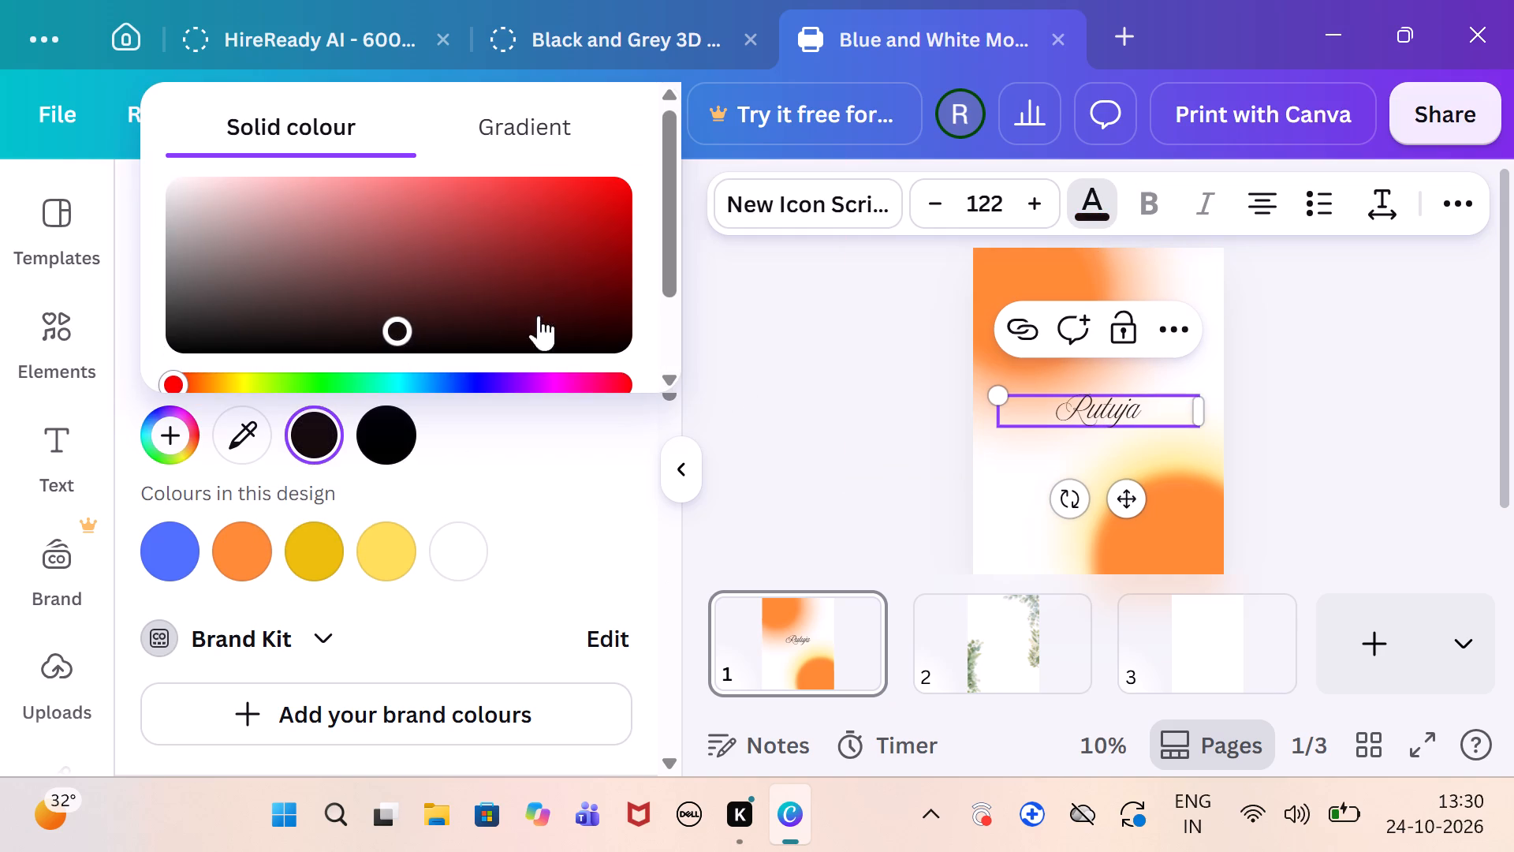
pyautogui.click(1338, 327)
pyautogui.click(1338, 327)
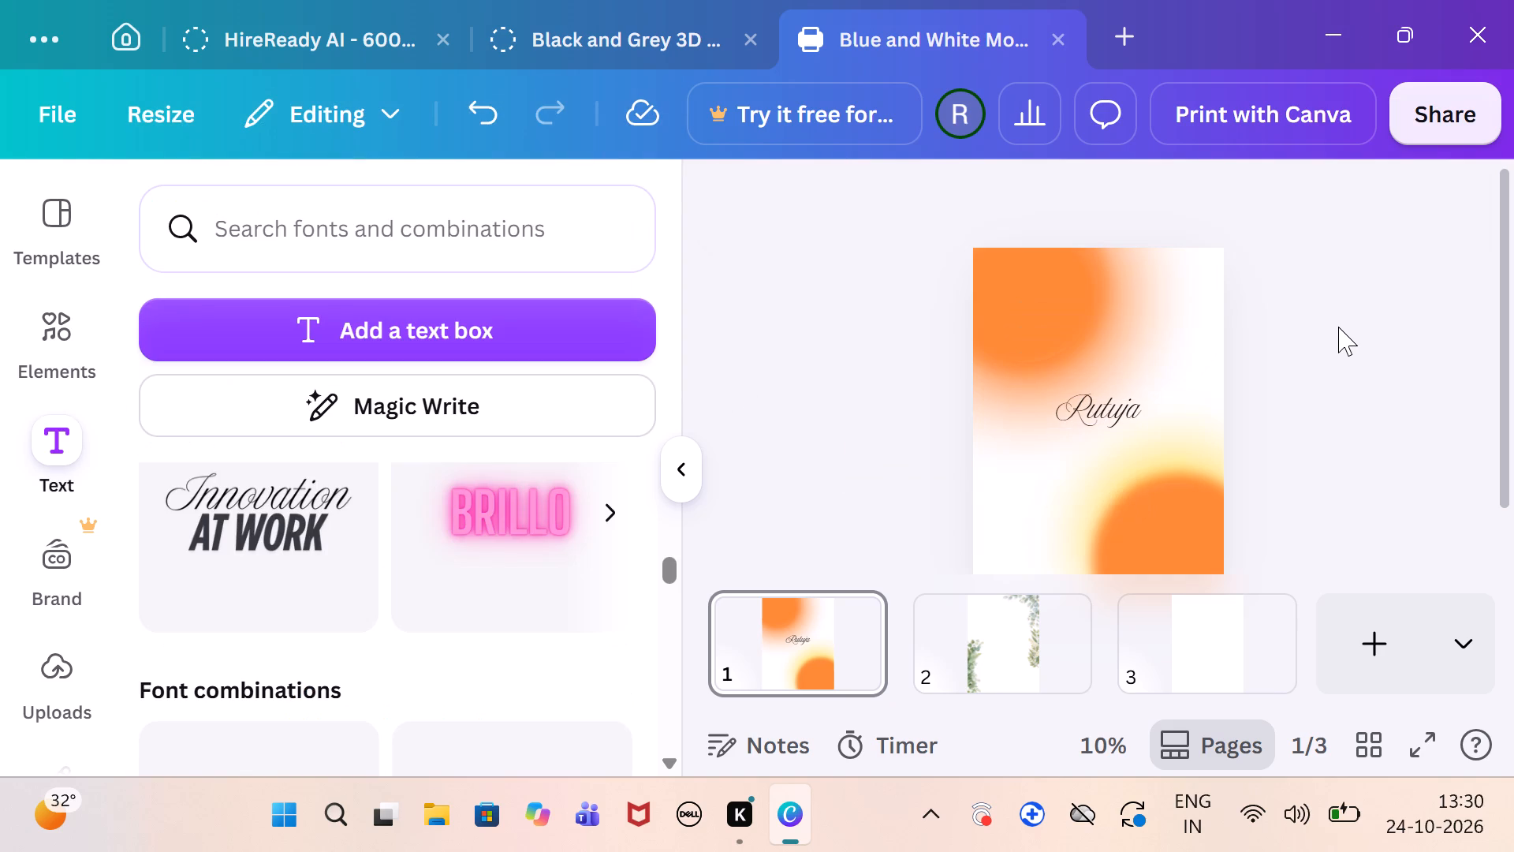
# Move "Rutuja" up onto the lower edge of the upper orange circle.
pyautogui.moveTo(1096, 412); pyautogui.dragTo(1083, 383)
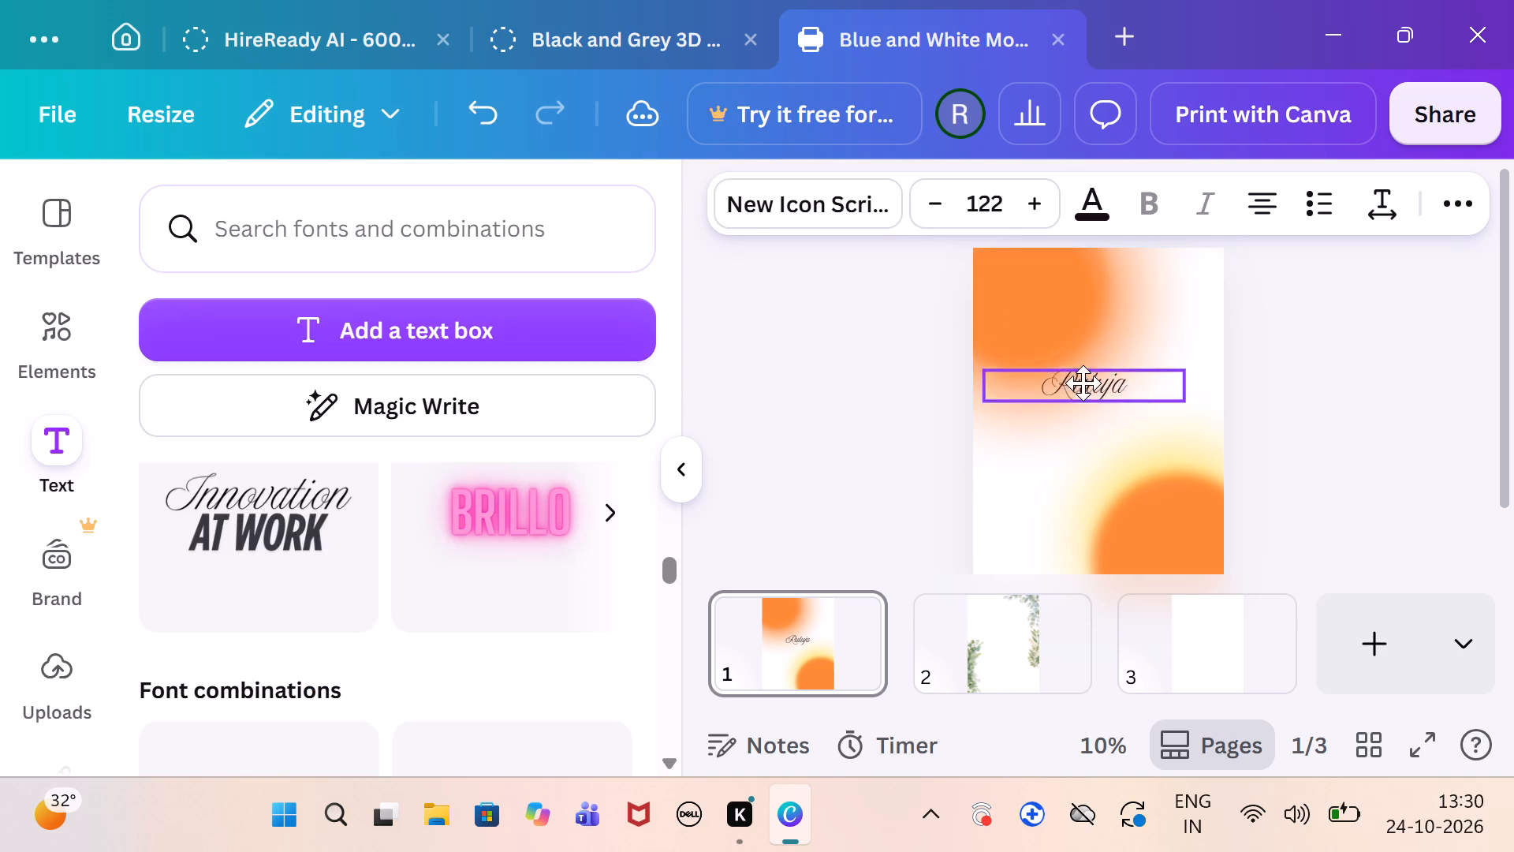
pyautogui.moveTo(1083, 383); pyautogui.dragTo(1058, 357)
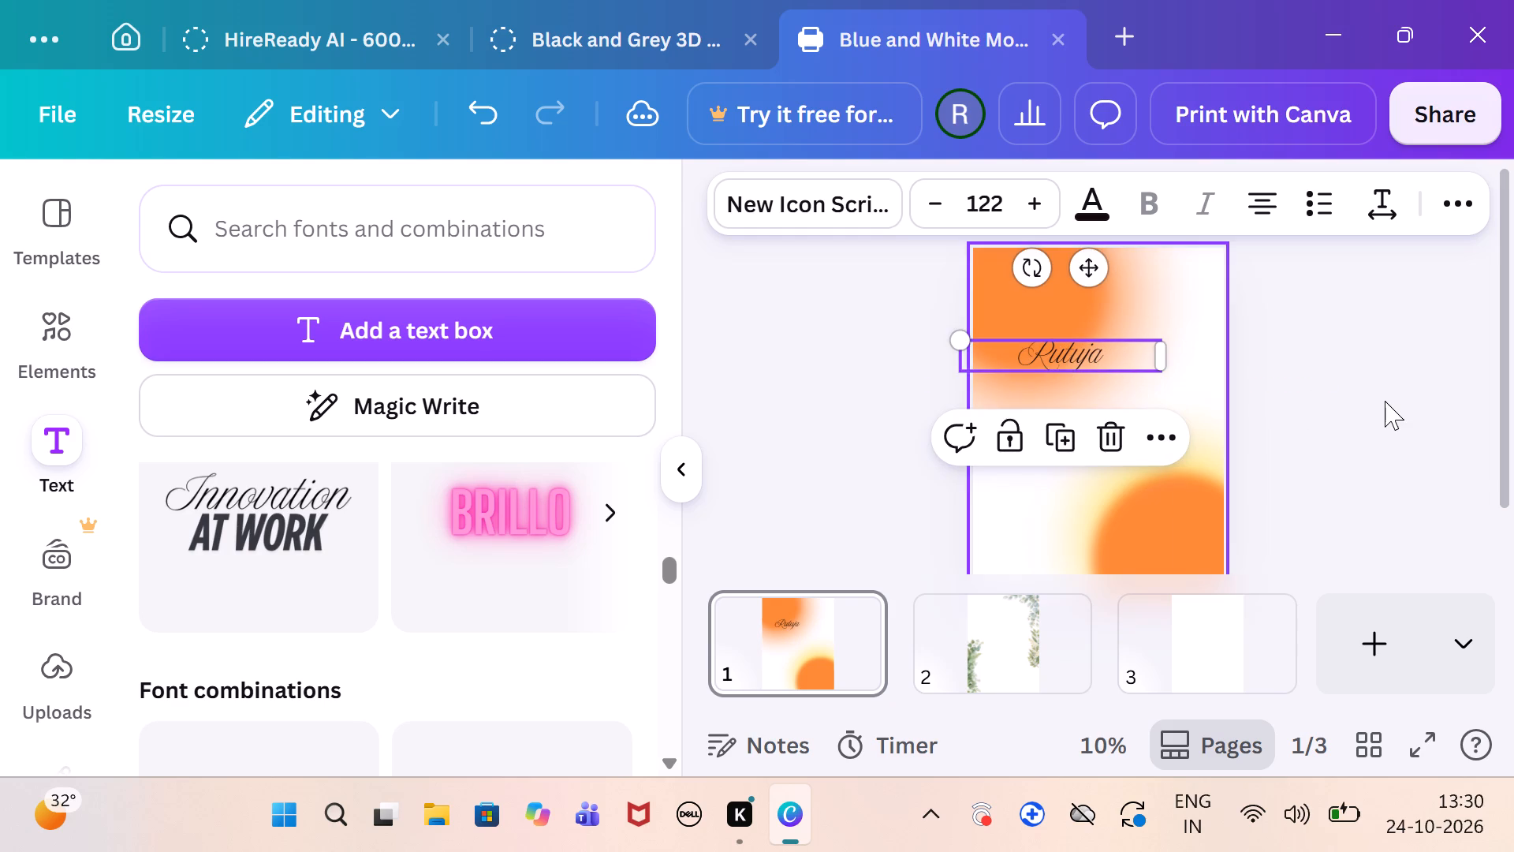
pyautogui.click(1385, 401)
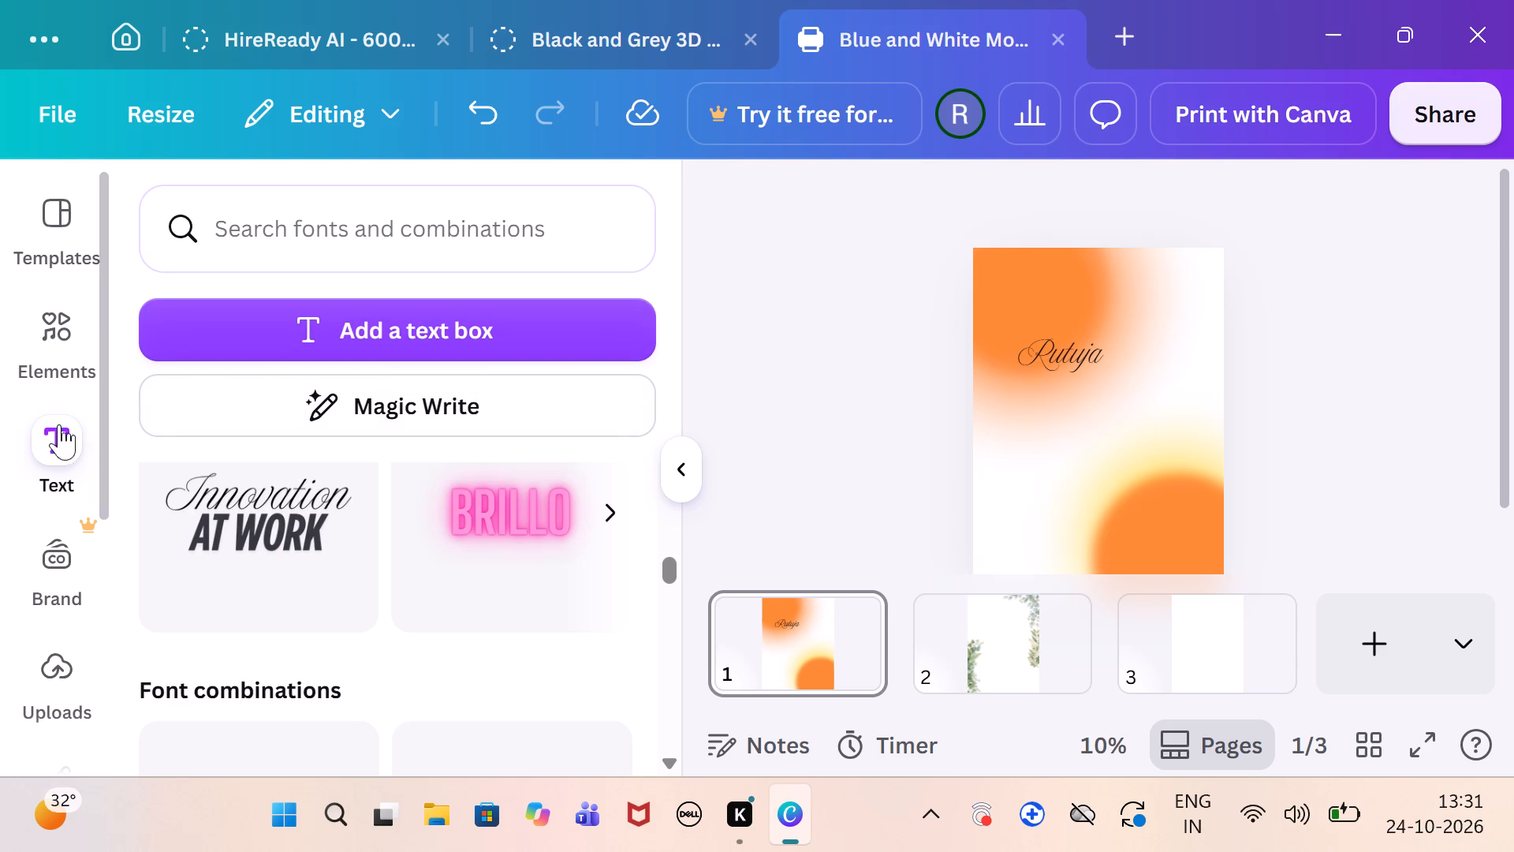
# Add a second "Innovation AT WORK" font combination to page 1 and delete its "AT WORK" line.
pyautogui.click(293, 495)
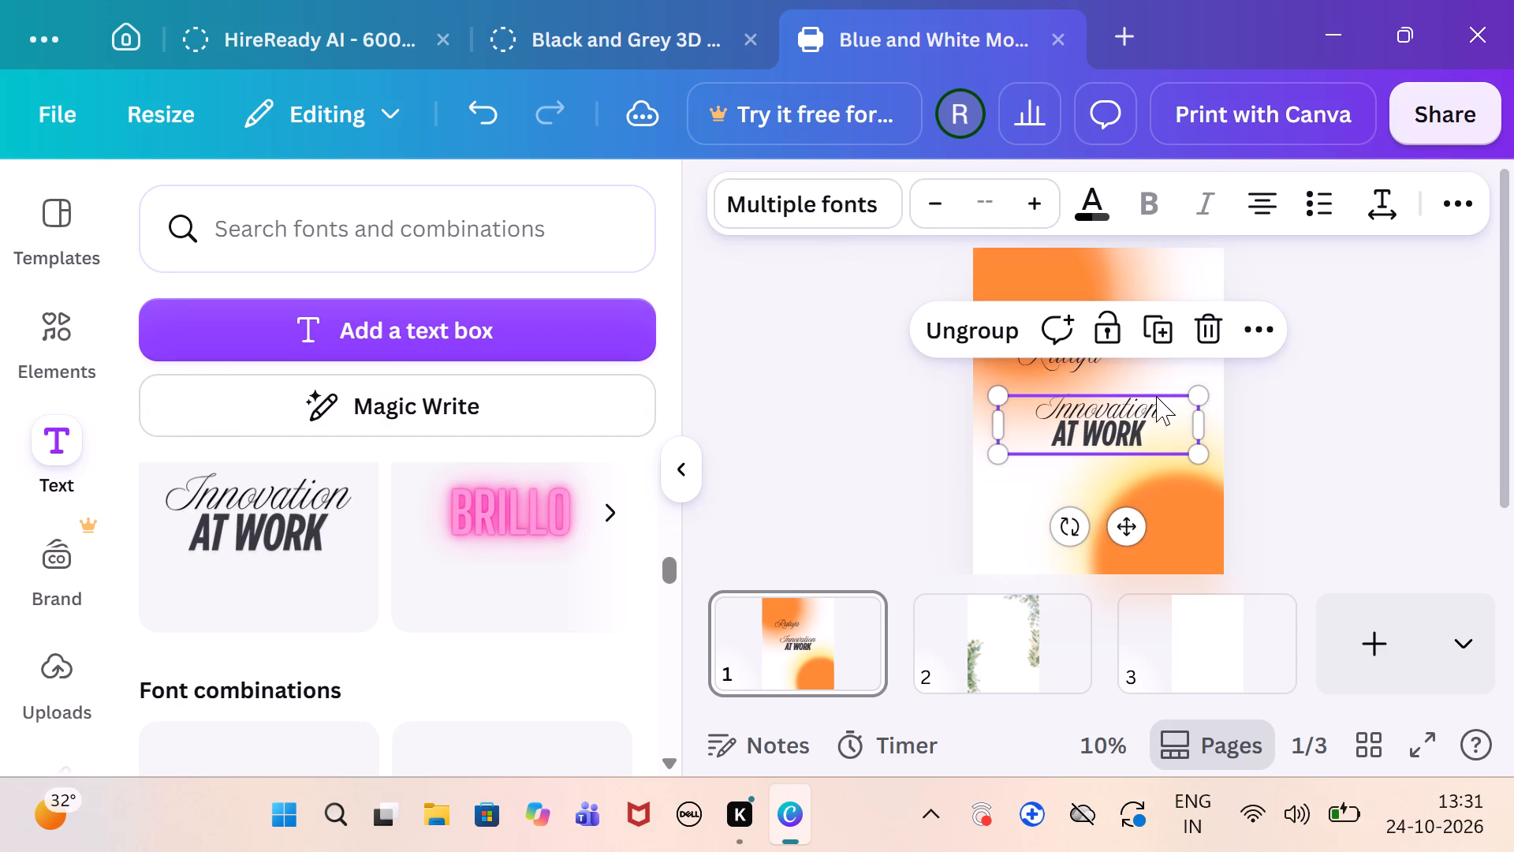
pyautogui.click(1148, 436)
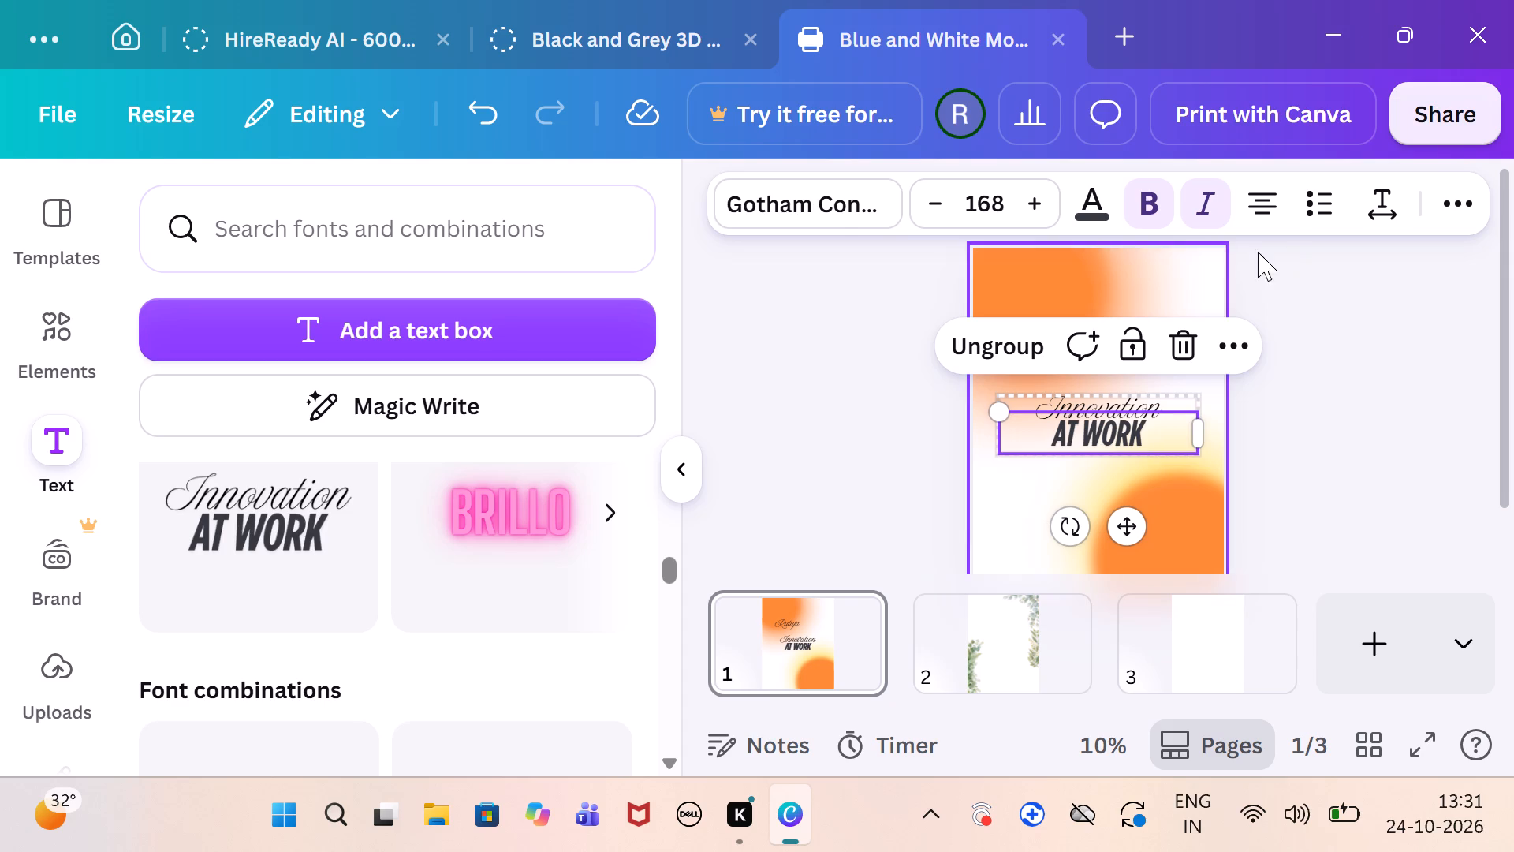
pyautogui.press('BackSpace')
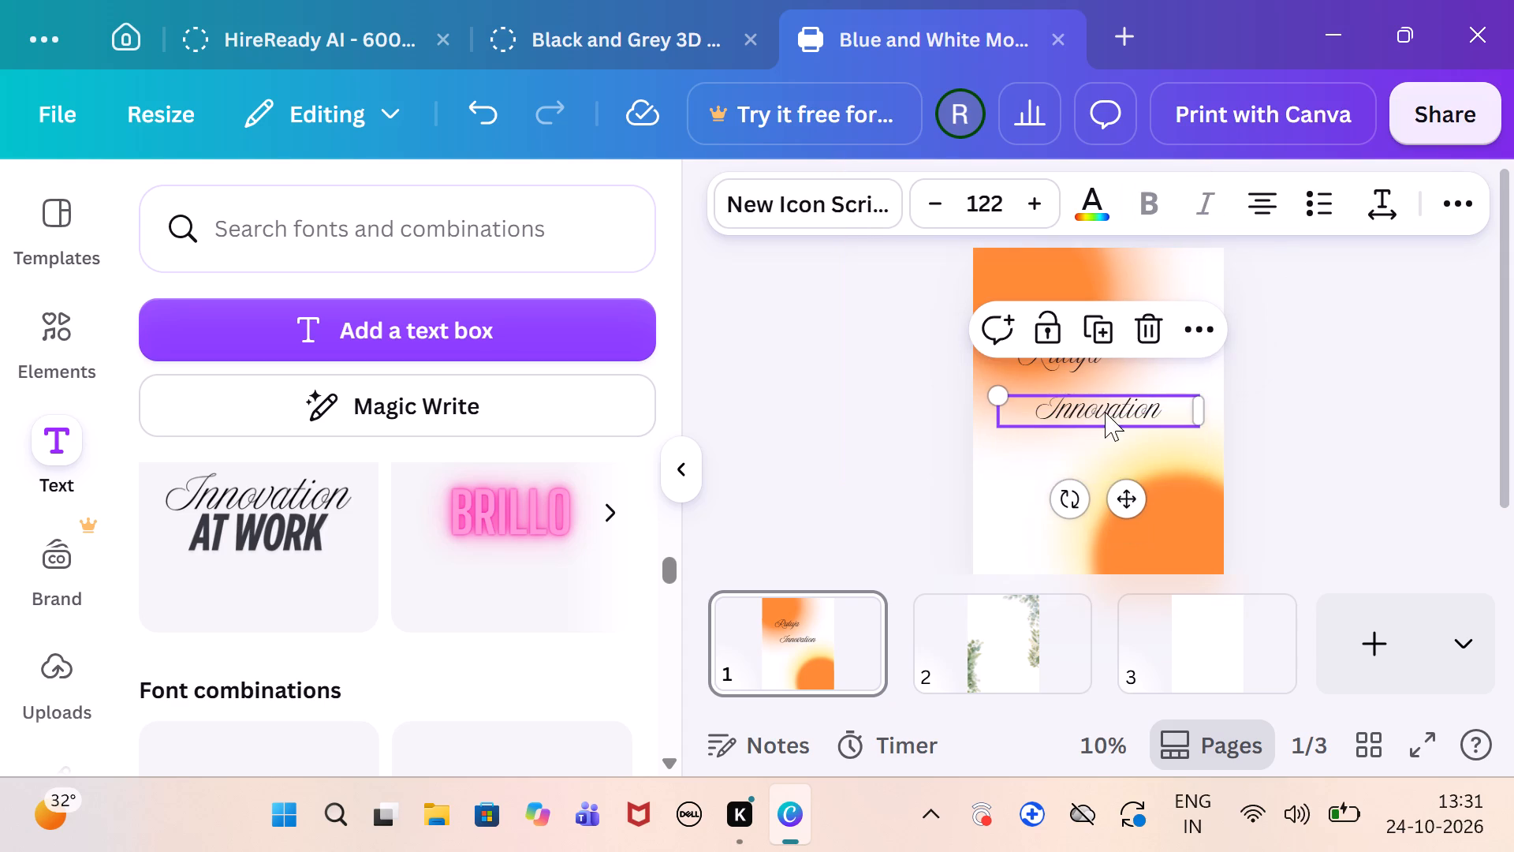
# Replace the new script text "Innovation" with "Sakshi".
pyautogui.tripleClick(1135, 402)
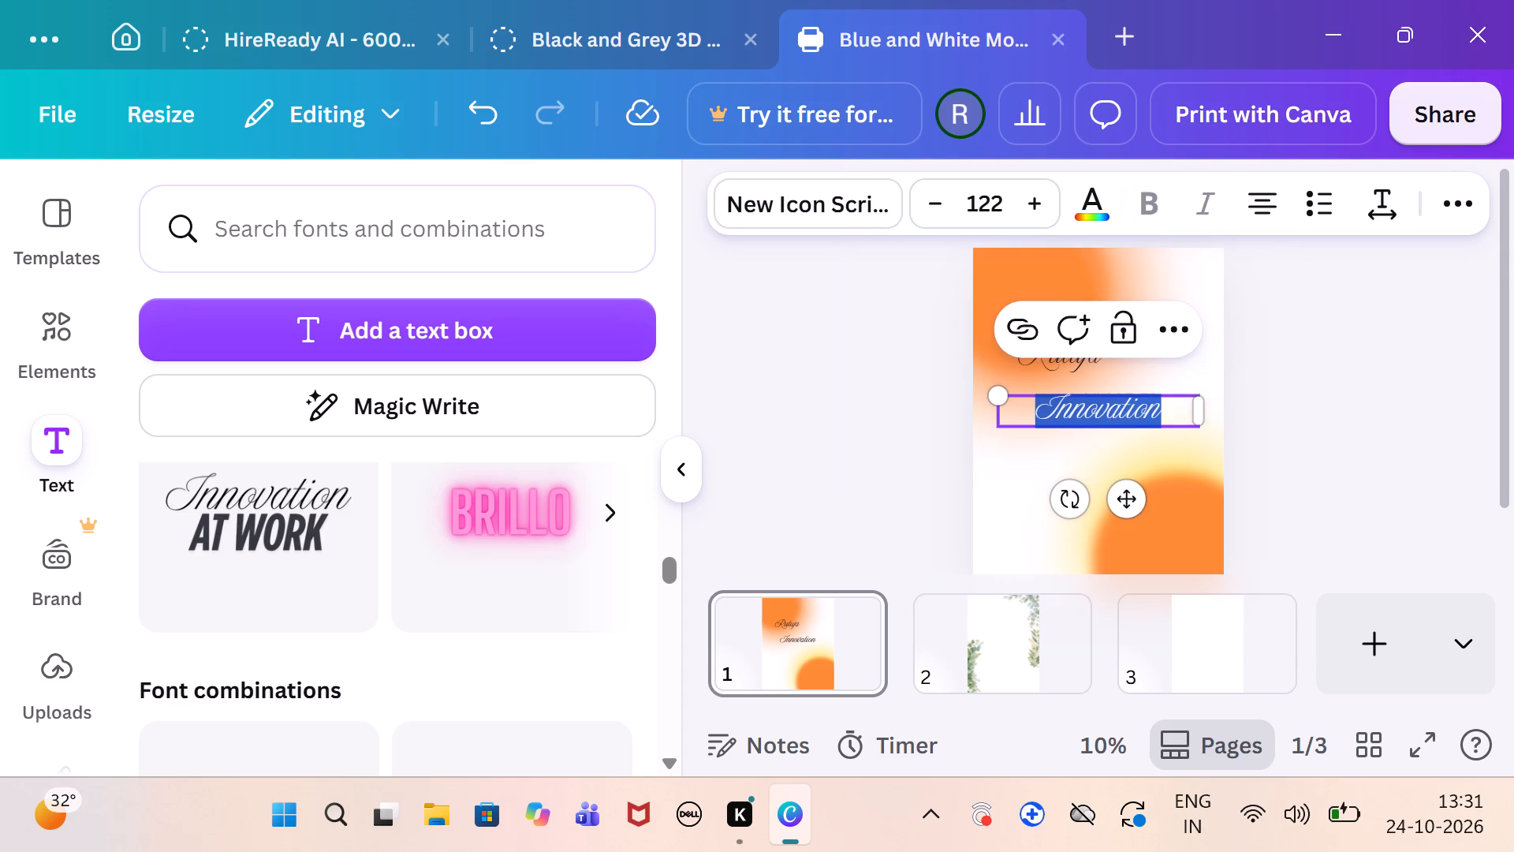
pyautogui.press('BackSpace')
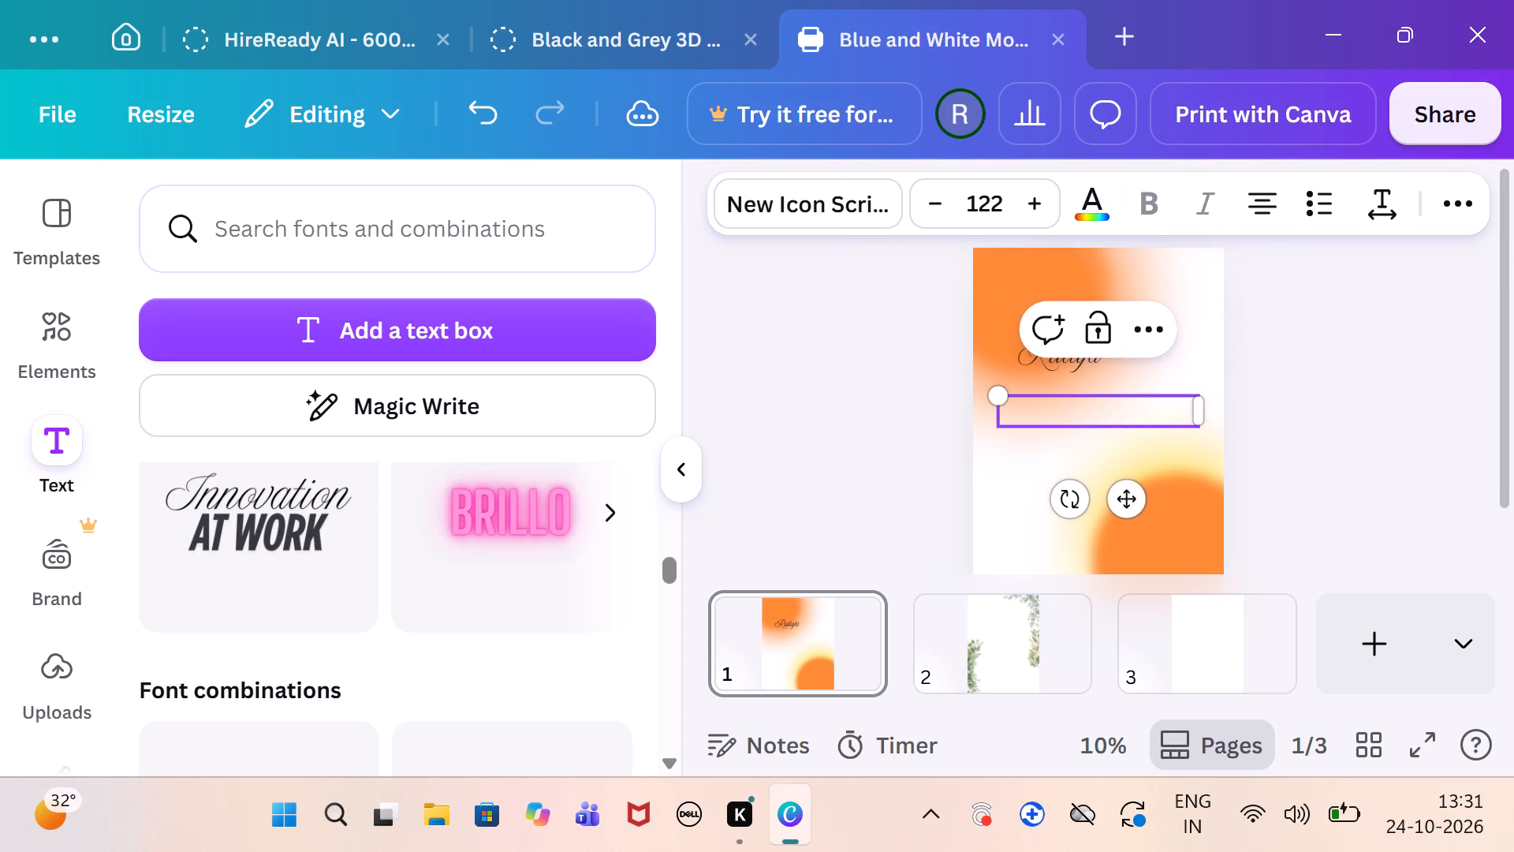
pyautogui.write('Sakshi')
pyautogui.click(1342, 432)
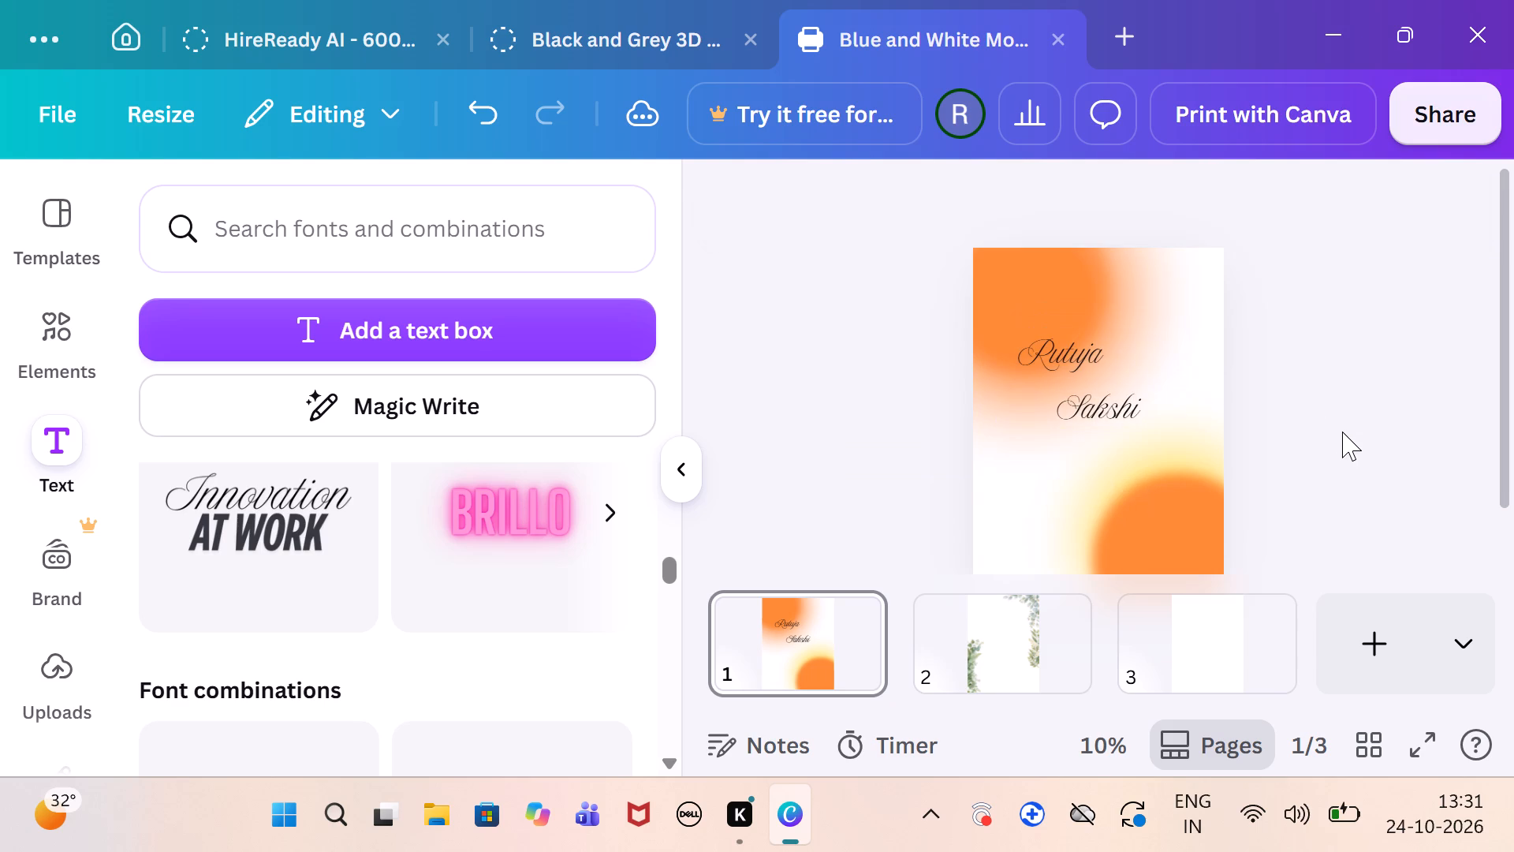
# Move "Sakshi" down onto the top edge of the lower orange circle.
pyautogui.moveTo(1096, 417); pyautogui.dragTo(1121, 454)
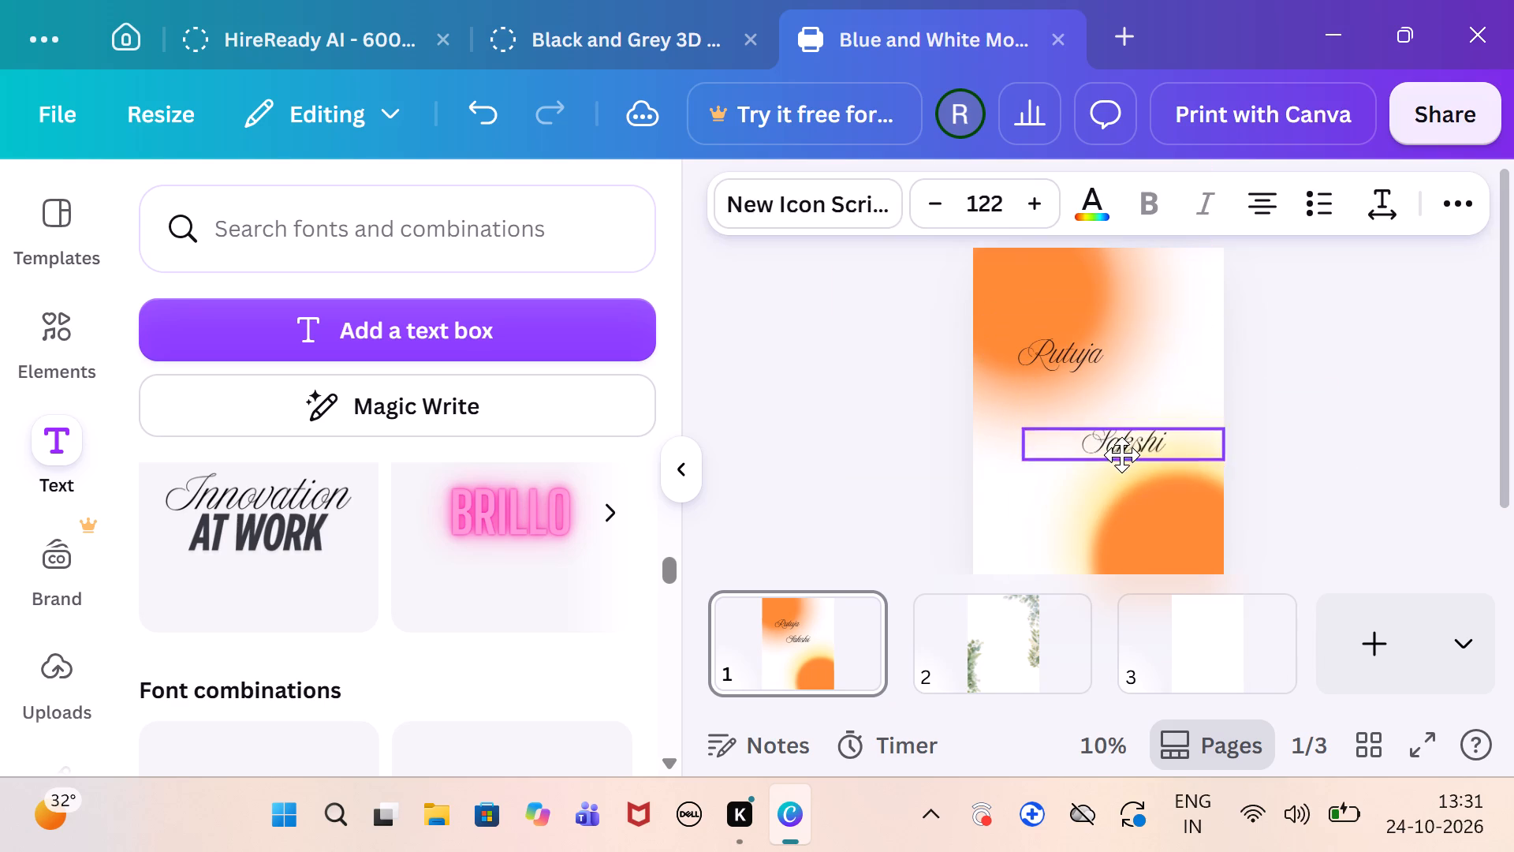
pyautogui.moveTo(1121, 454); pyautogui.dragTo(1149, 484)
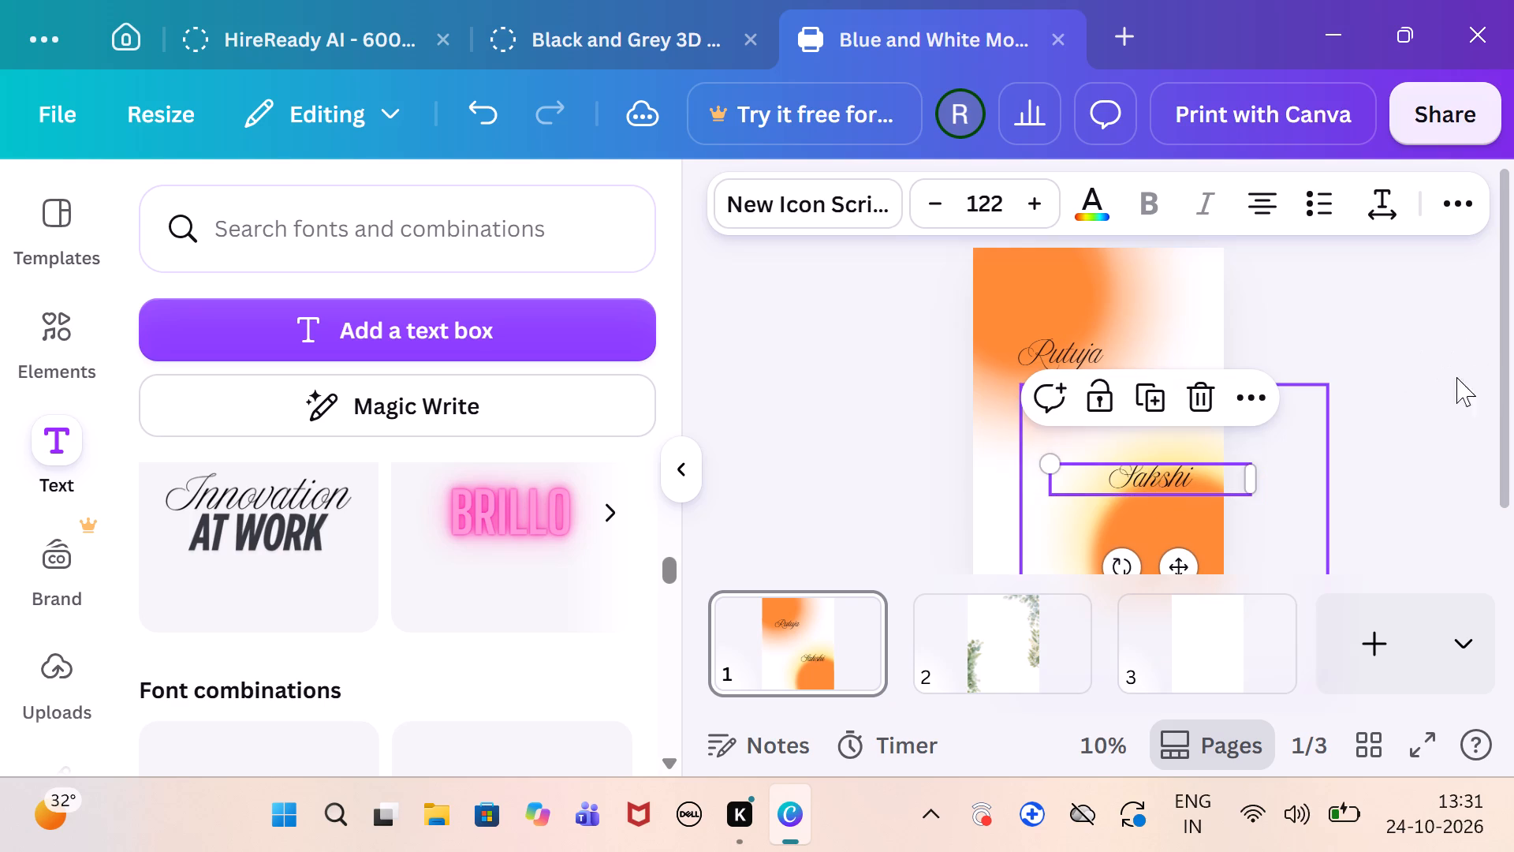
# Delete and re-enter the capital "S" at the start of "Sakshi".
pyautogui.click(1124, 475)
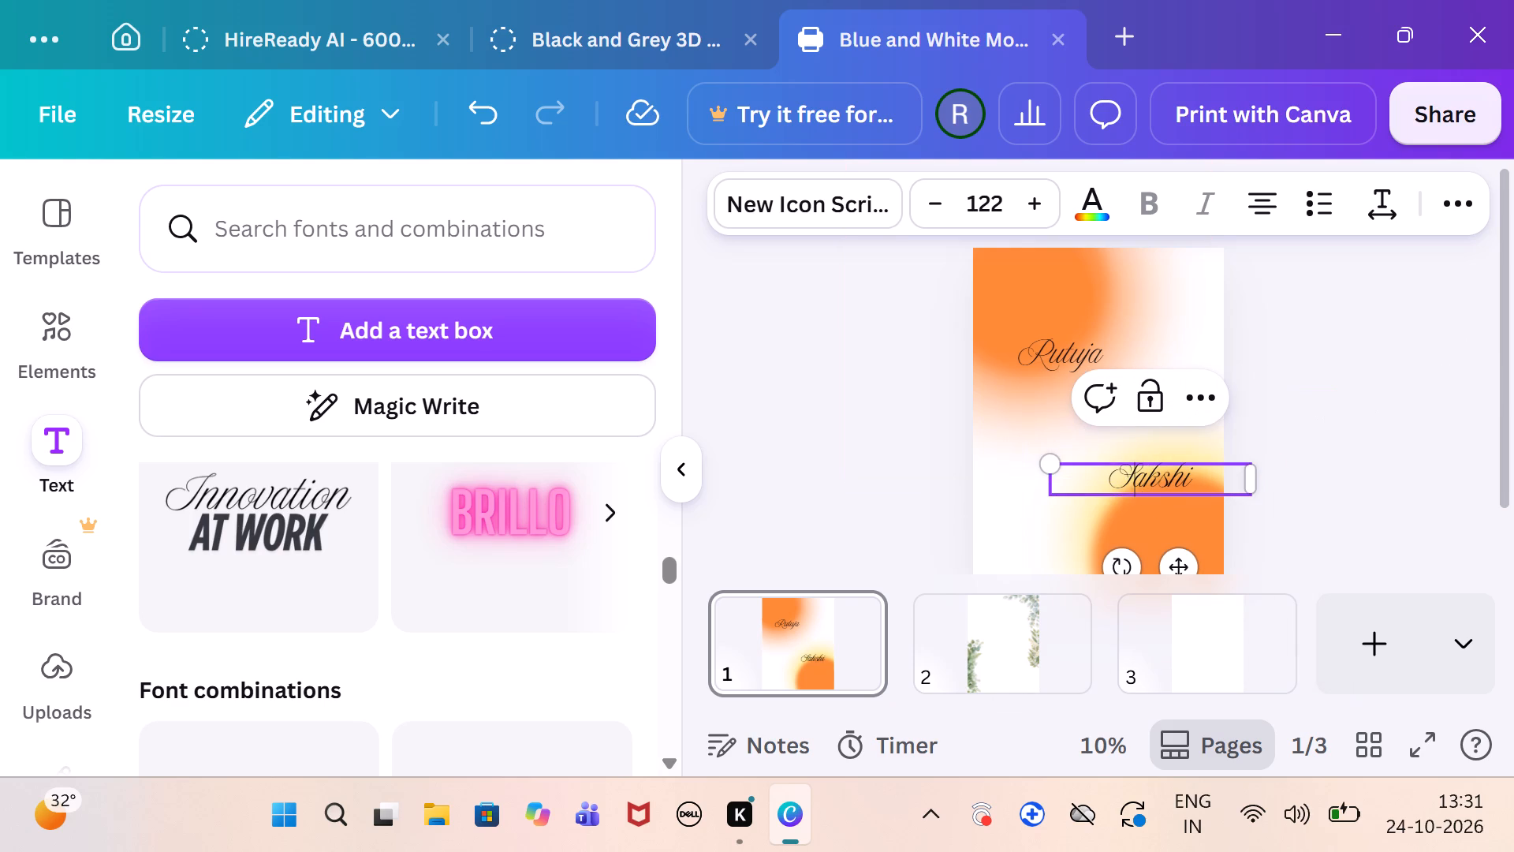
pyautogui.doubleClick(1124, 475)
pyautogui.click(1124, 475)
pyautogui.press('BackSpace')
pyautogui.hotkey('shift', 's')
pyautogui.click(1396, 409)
# Move "Sakshi" up near the top of the page, above and to the right of "Rutuja".
pyautogui.moveTo(1171, 469); pyautogui.dragTo(1157, 389)
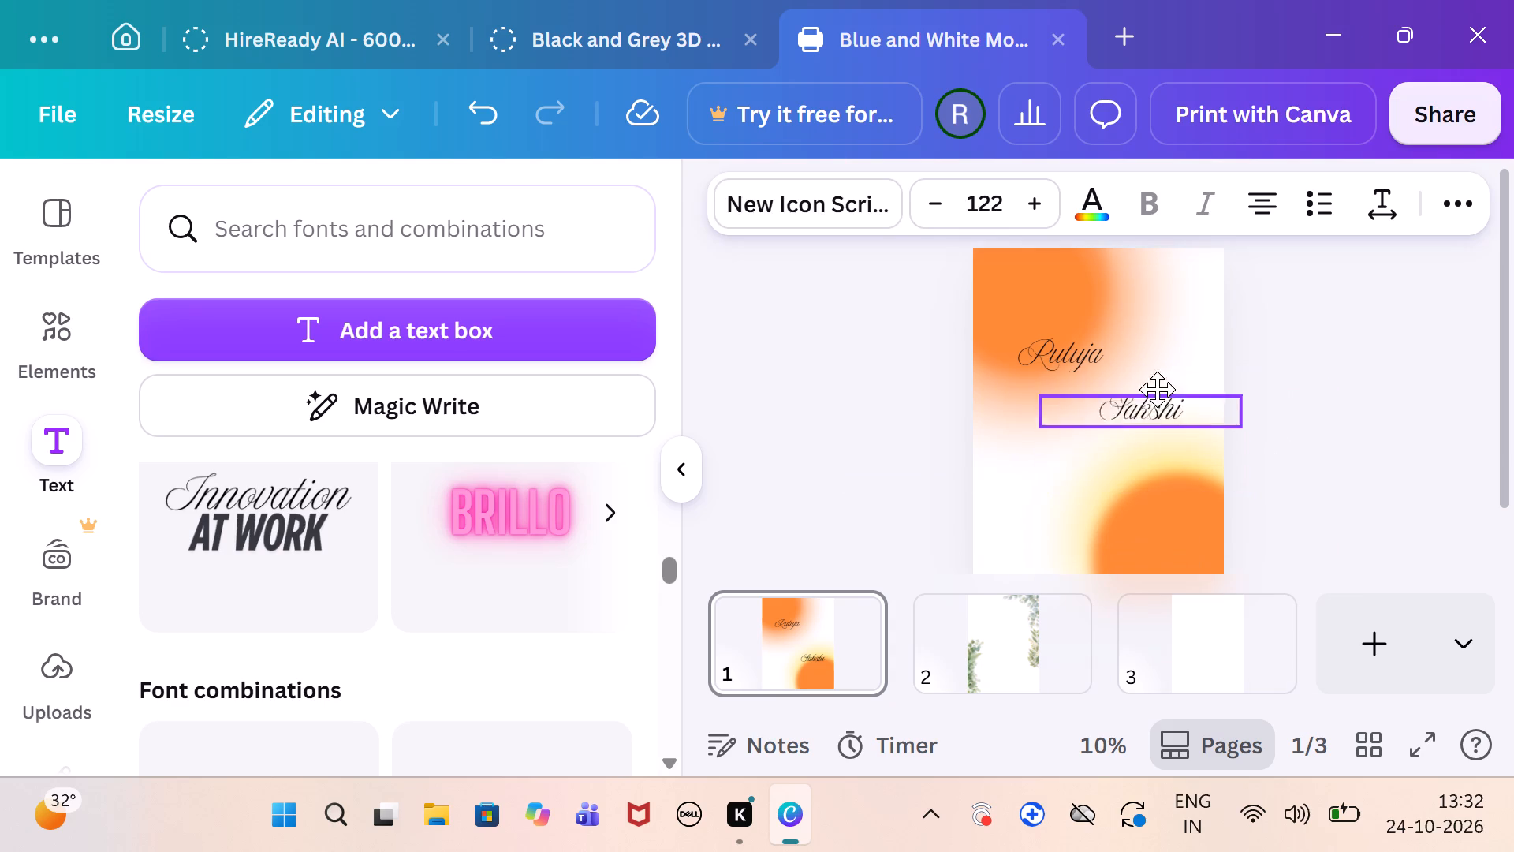
pyautogui.moveTo(1157, 389); pyautogui.dragTo(1161, 287)
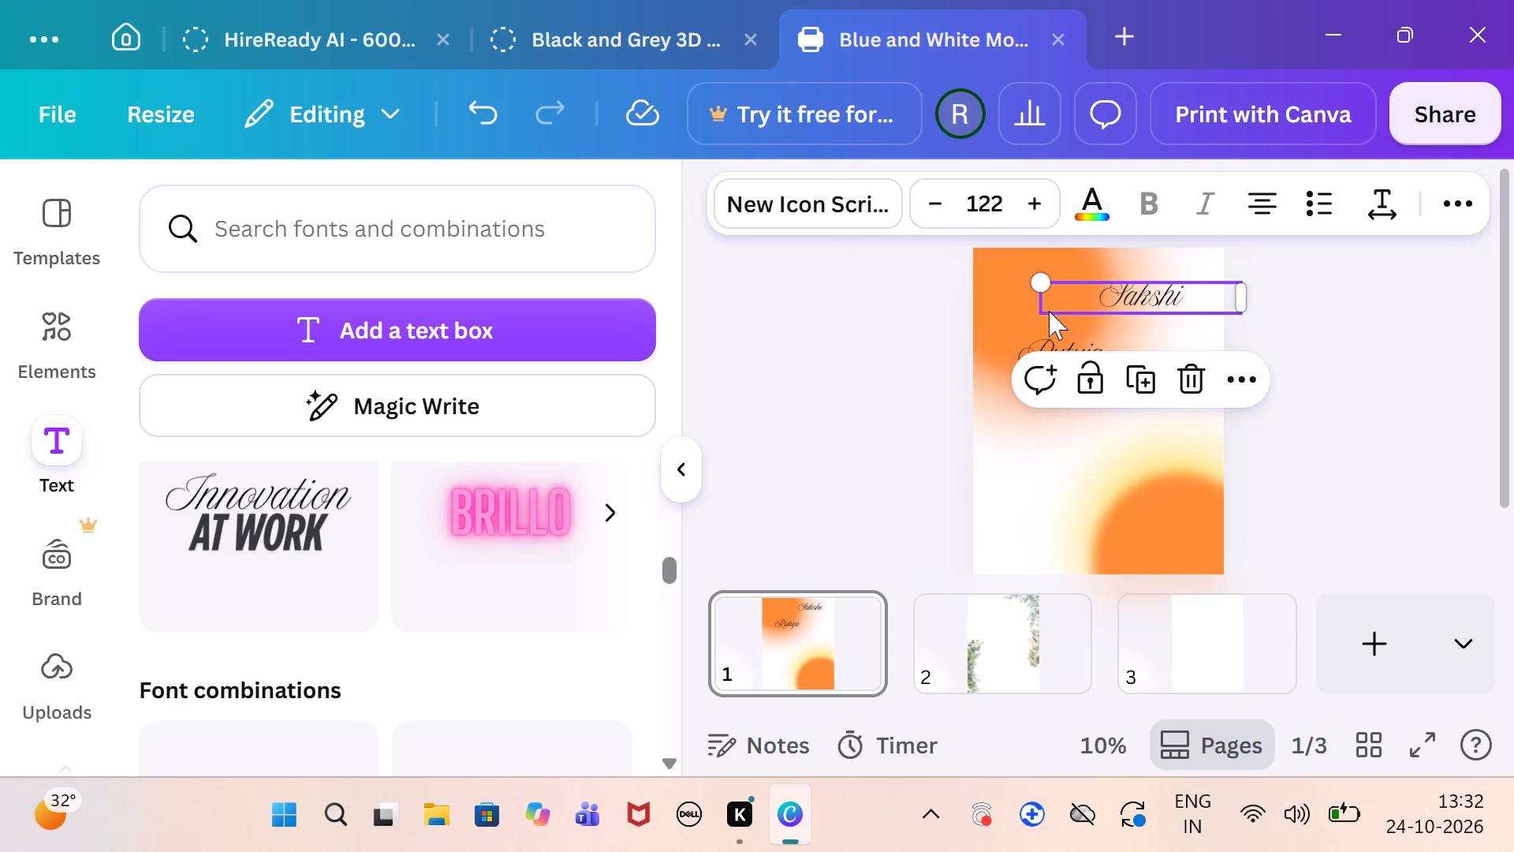
# Duplicate the "Sakshi" text and place the copy below "Rutuja", just above the lower orange circle.
pyautogui.press('ctrl+Insert')
pyautogui.click(1052, 432)
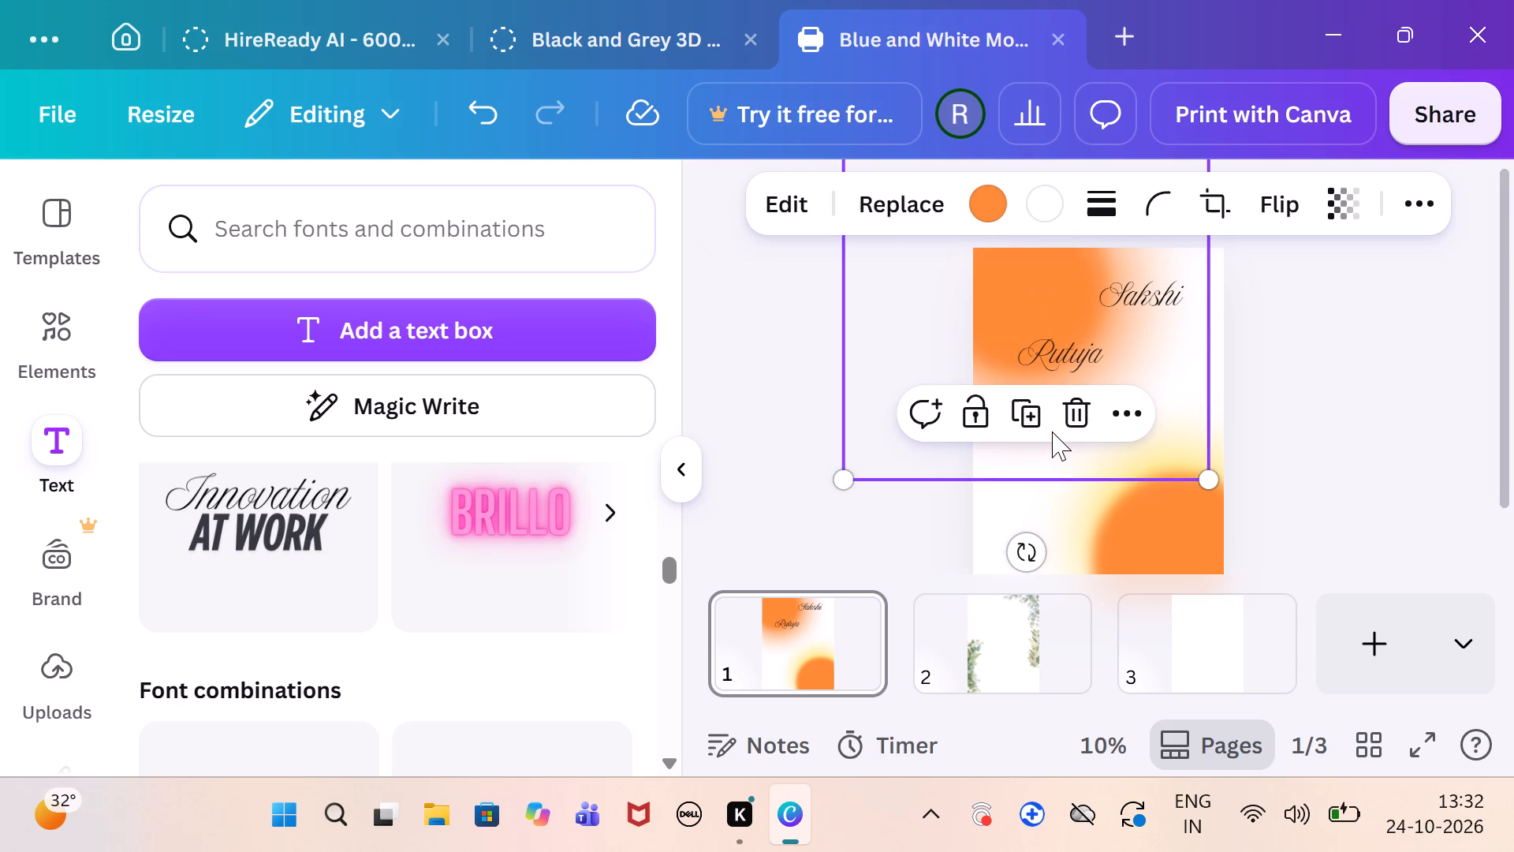
pyautogui.press('shift+Insert')
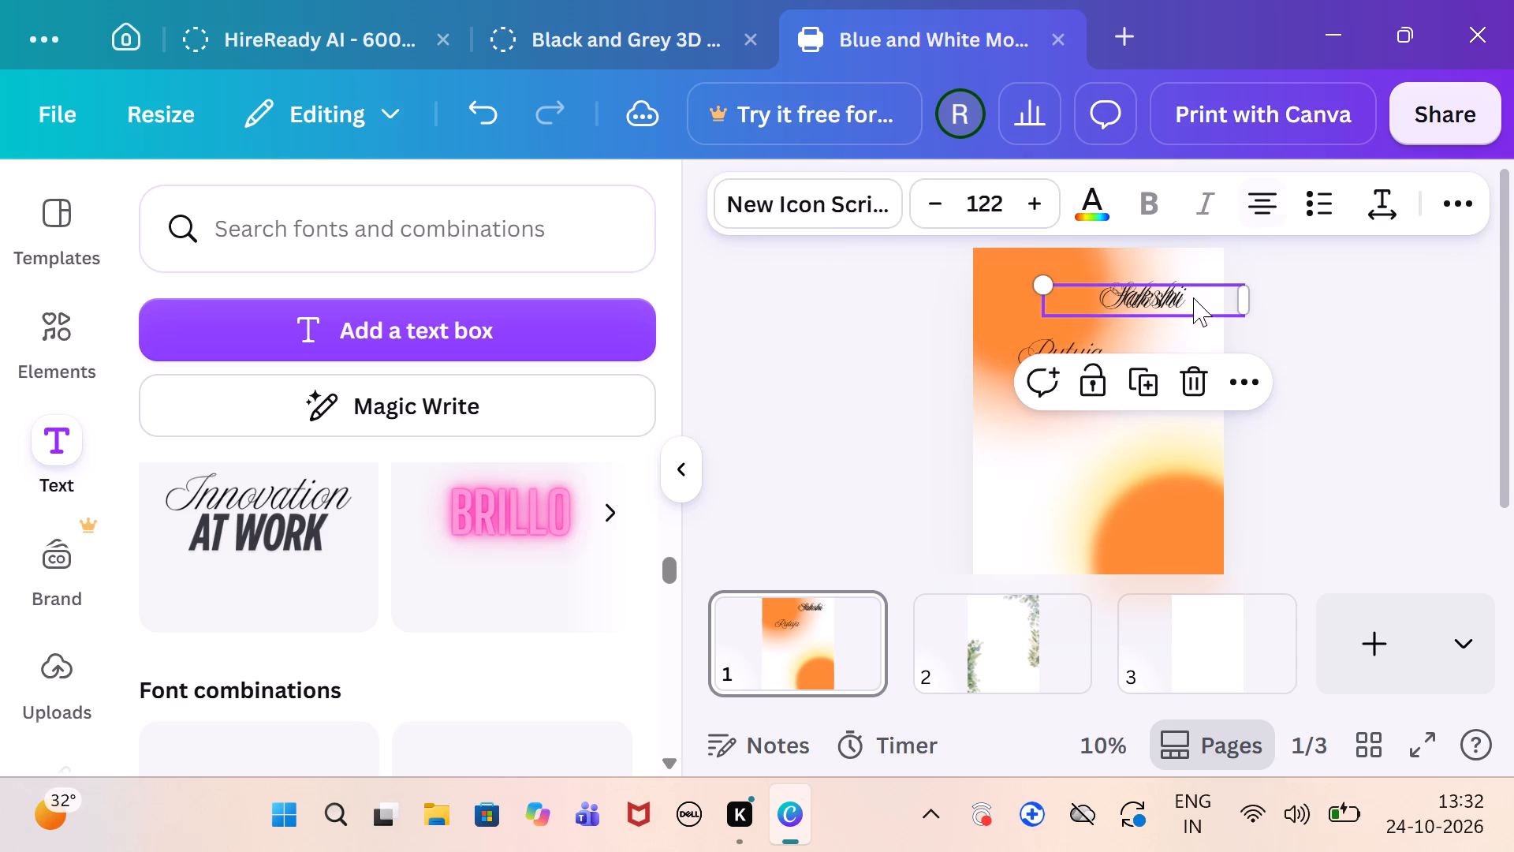
pyautogui.moveTo(1168, 290); pyautogui.dragTo(1142, 387)
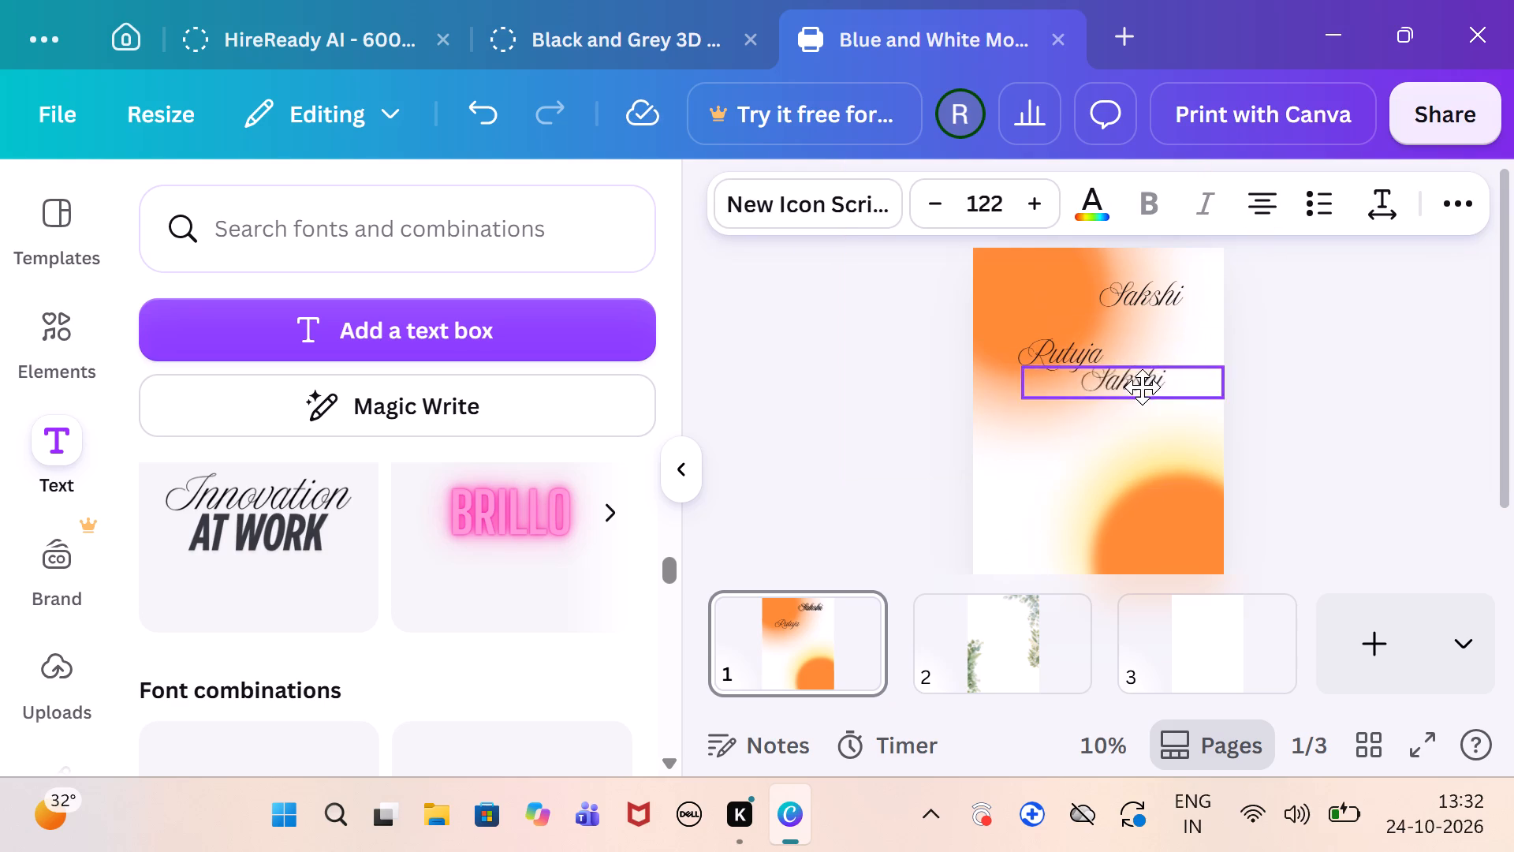
pyautogui.moveTo(1142, 387); pyautogui.dragTo(1133, 424)
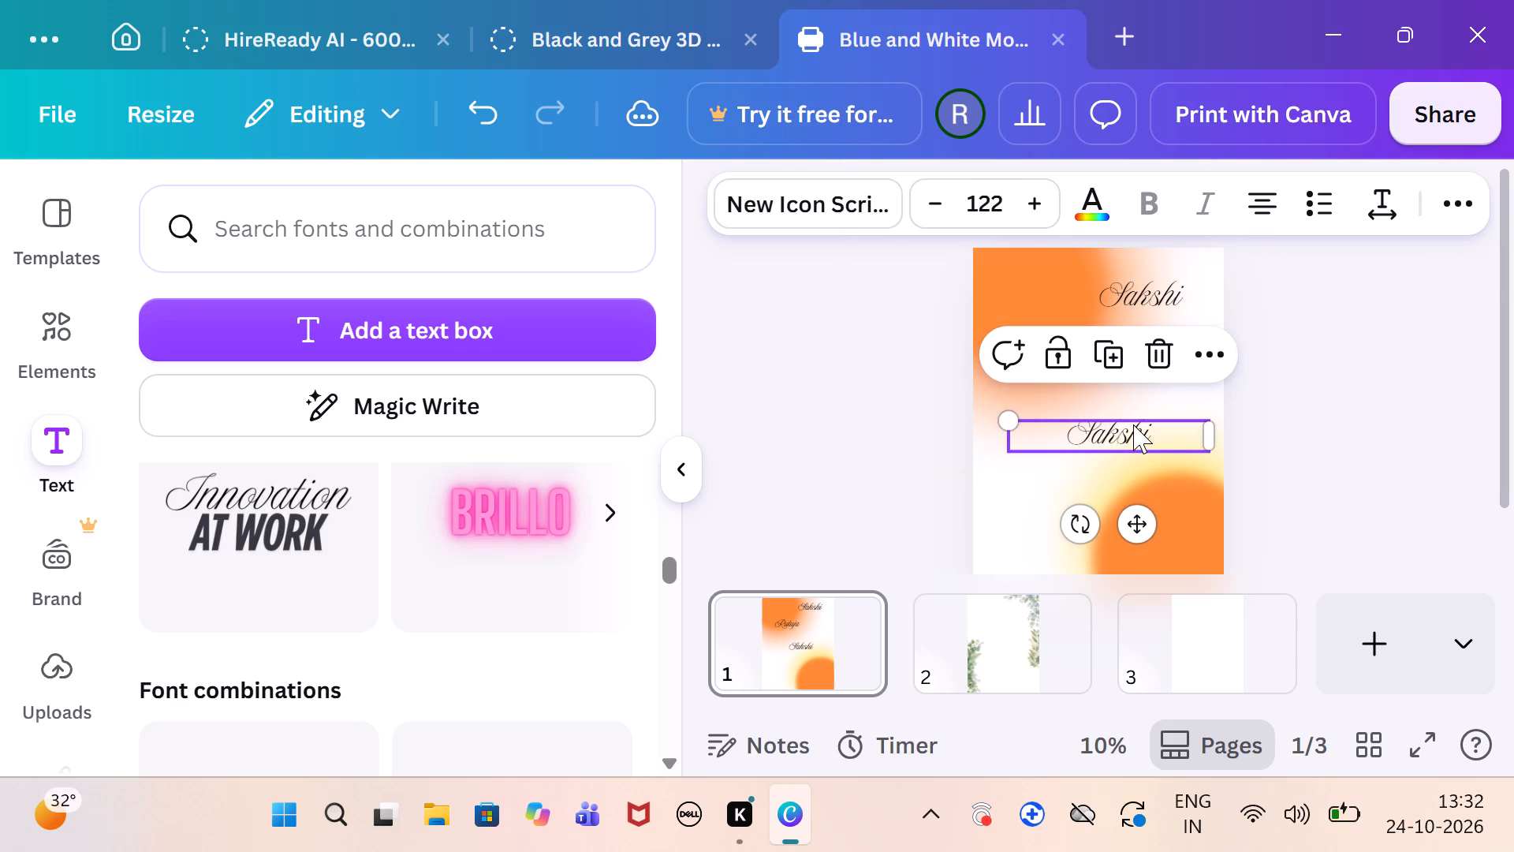
# Paste two more copies of "Sakshi", placing one to the left of the lower orange circle and one over it near the page bottom.
pyautogui.press('shift+Insert')
pyautogui.press('shift+Insert')
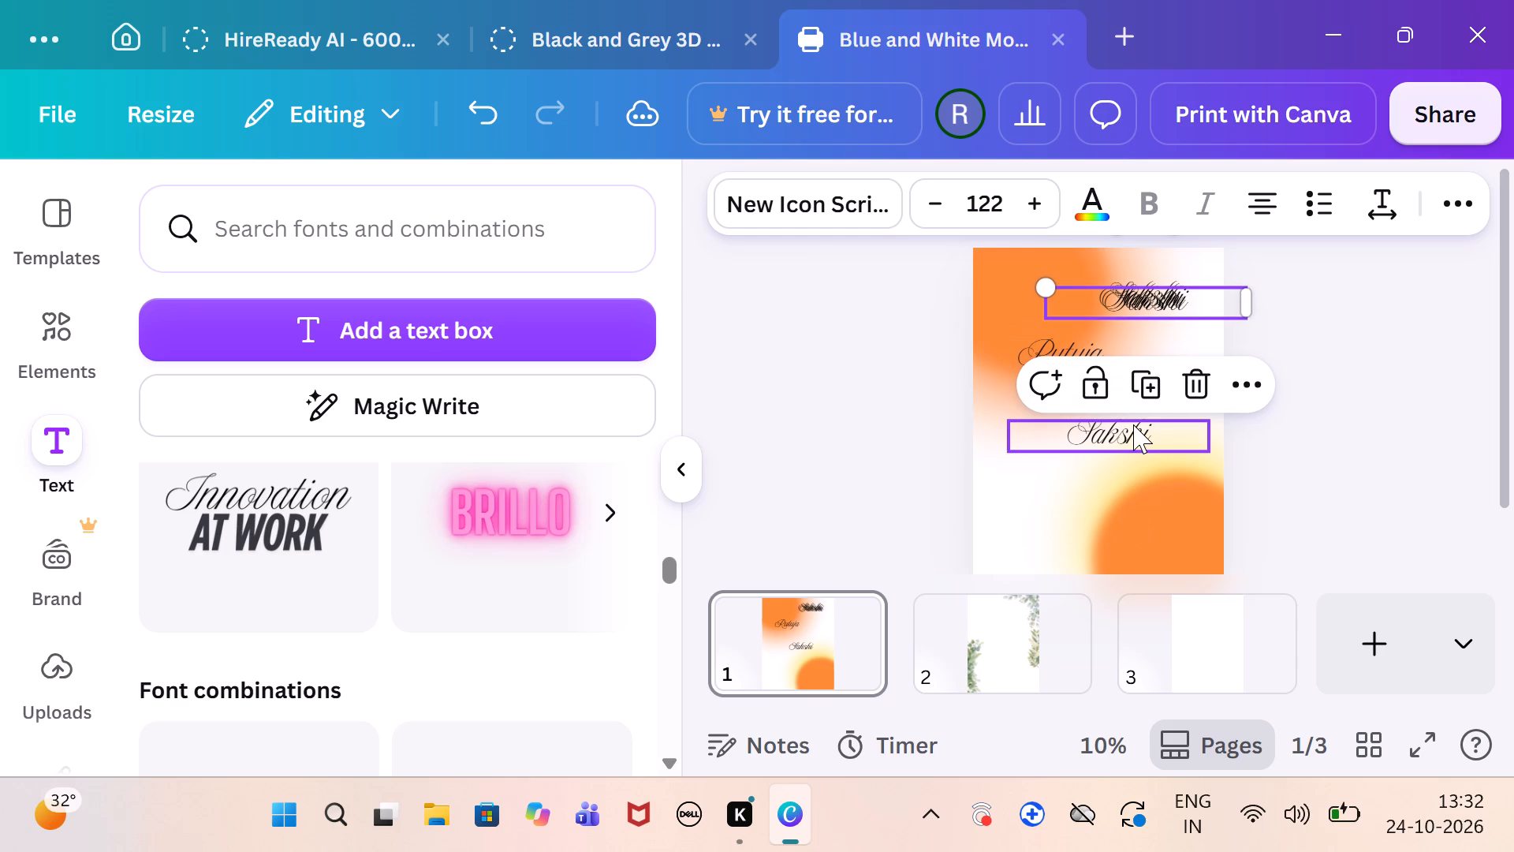
pyautogui.moveTo(1152, 297); pyautogui.dragTo(1057, 488)
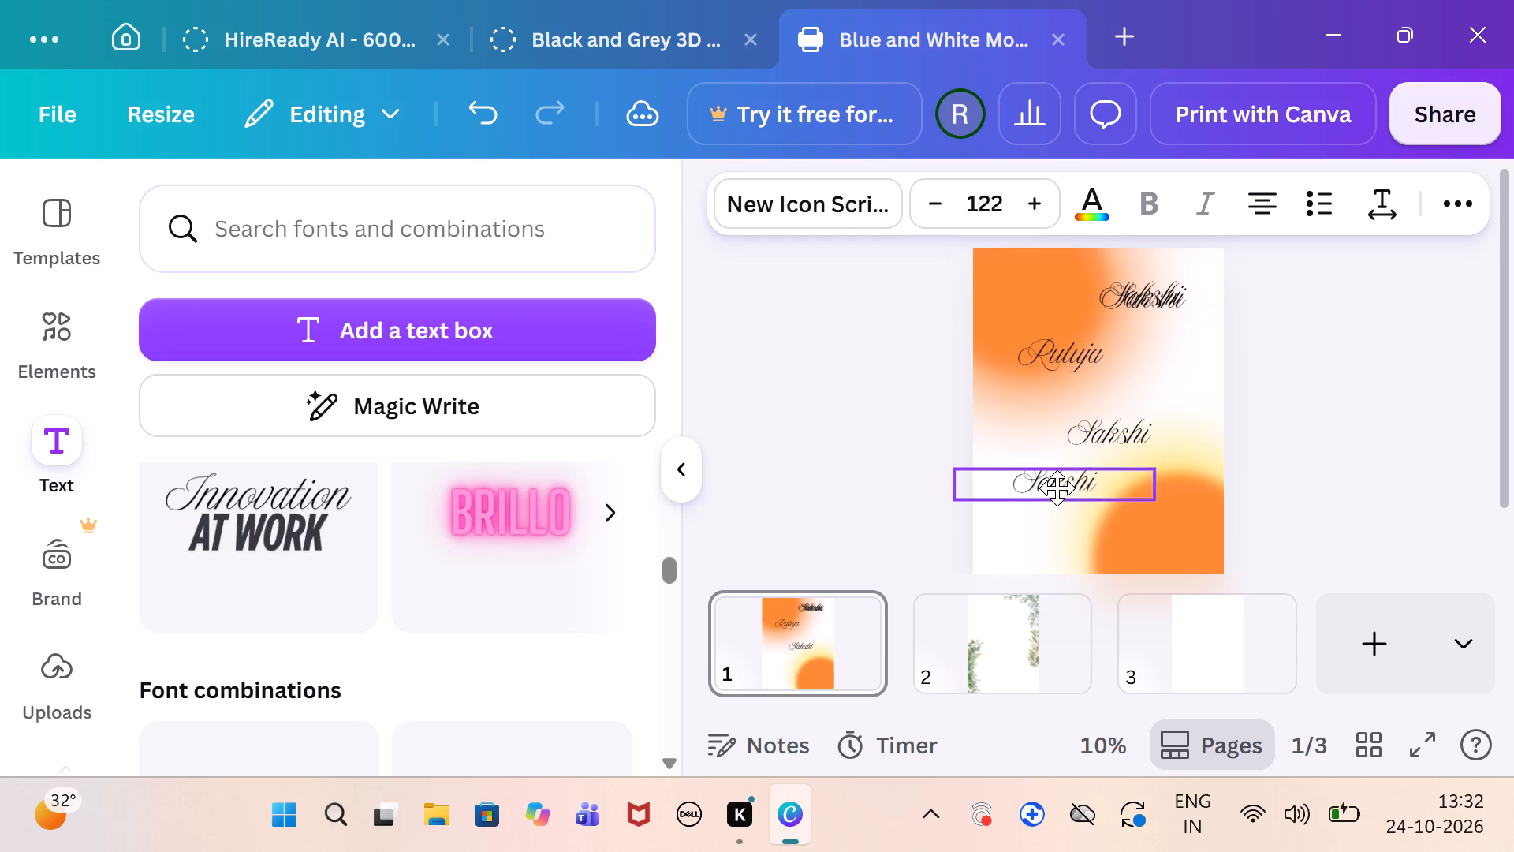
pyautogui.moveTo(1057, 488); pyautogui.dragTo(1057, 489)
pyautogui.moveTo(1143, 299); pyautogui.dragTo(1182, 363)
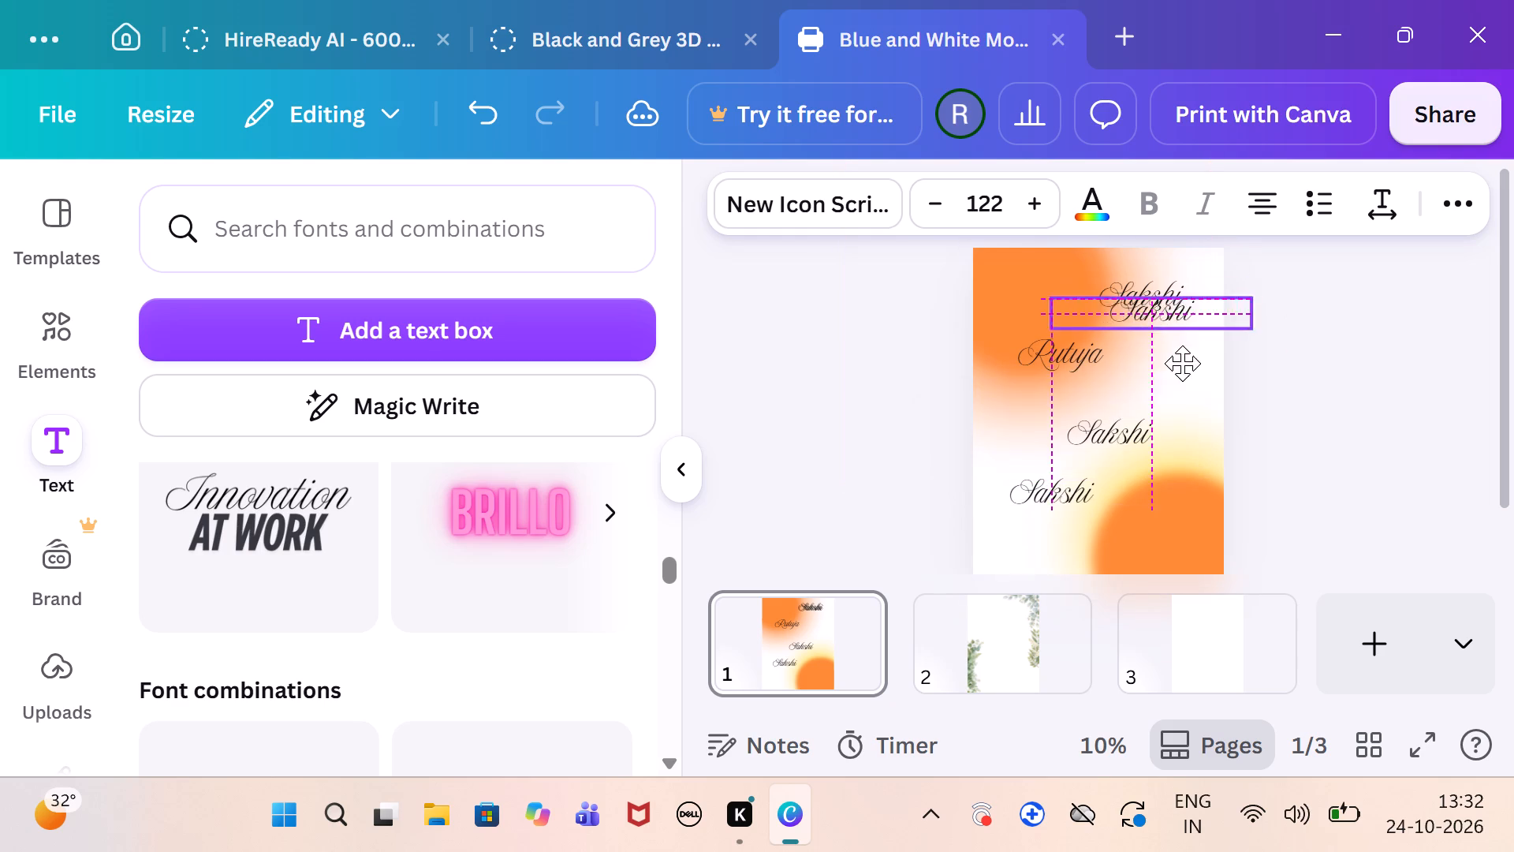
pyautogui.moveTo(1182, 363); pyautogui.dragTo(1135, 550)
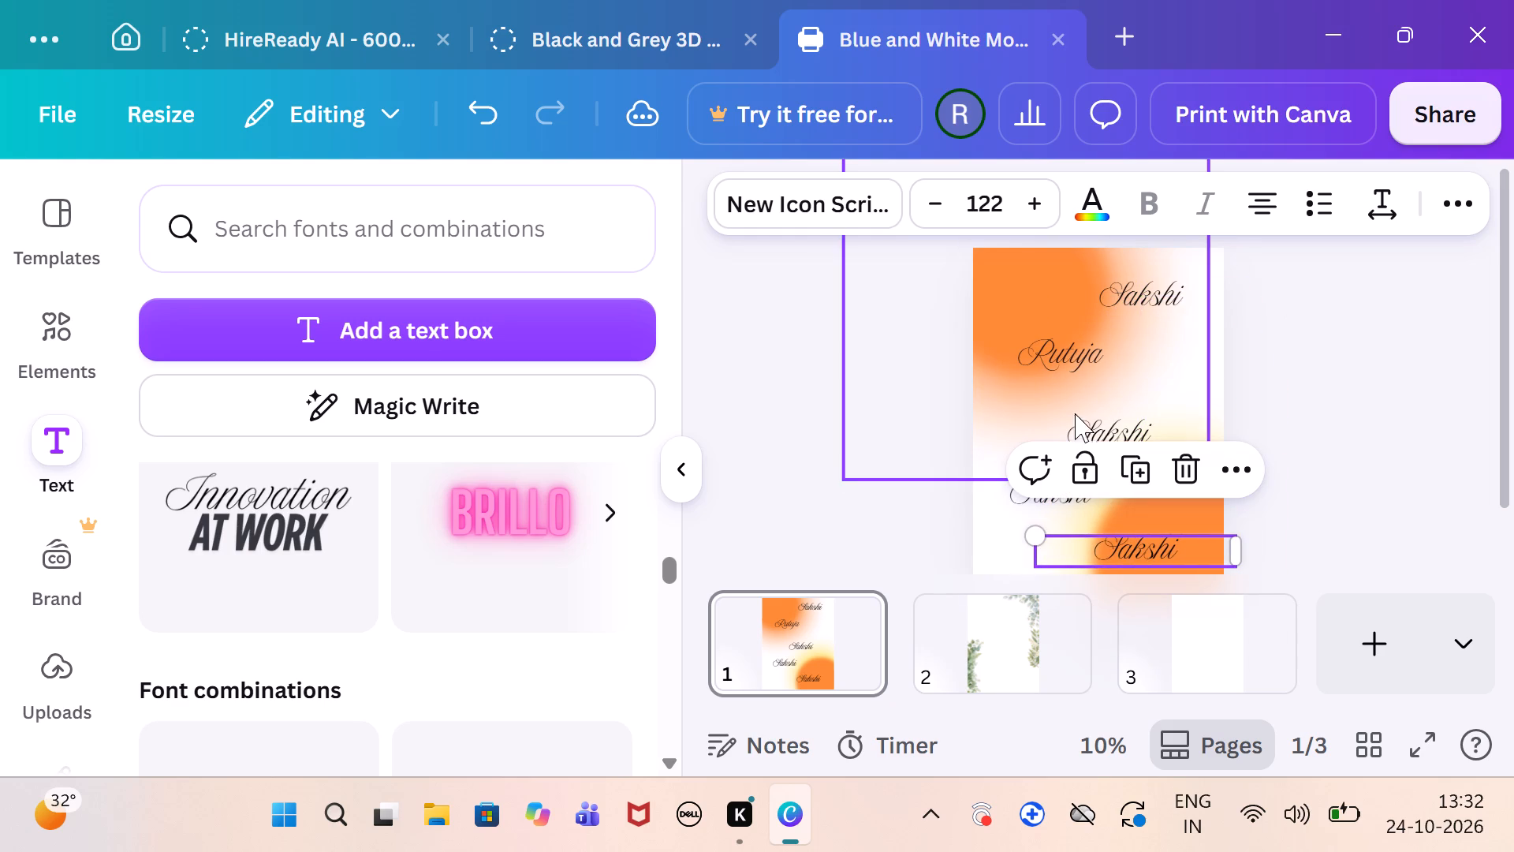
# Replace the "Sakshi" copy directly below "Rutuja" with "Vaishanvi".
pyautogui.doubleClick(1091, 432)
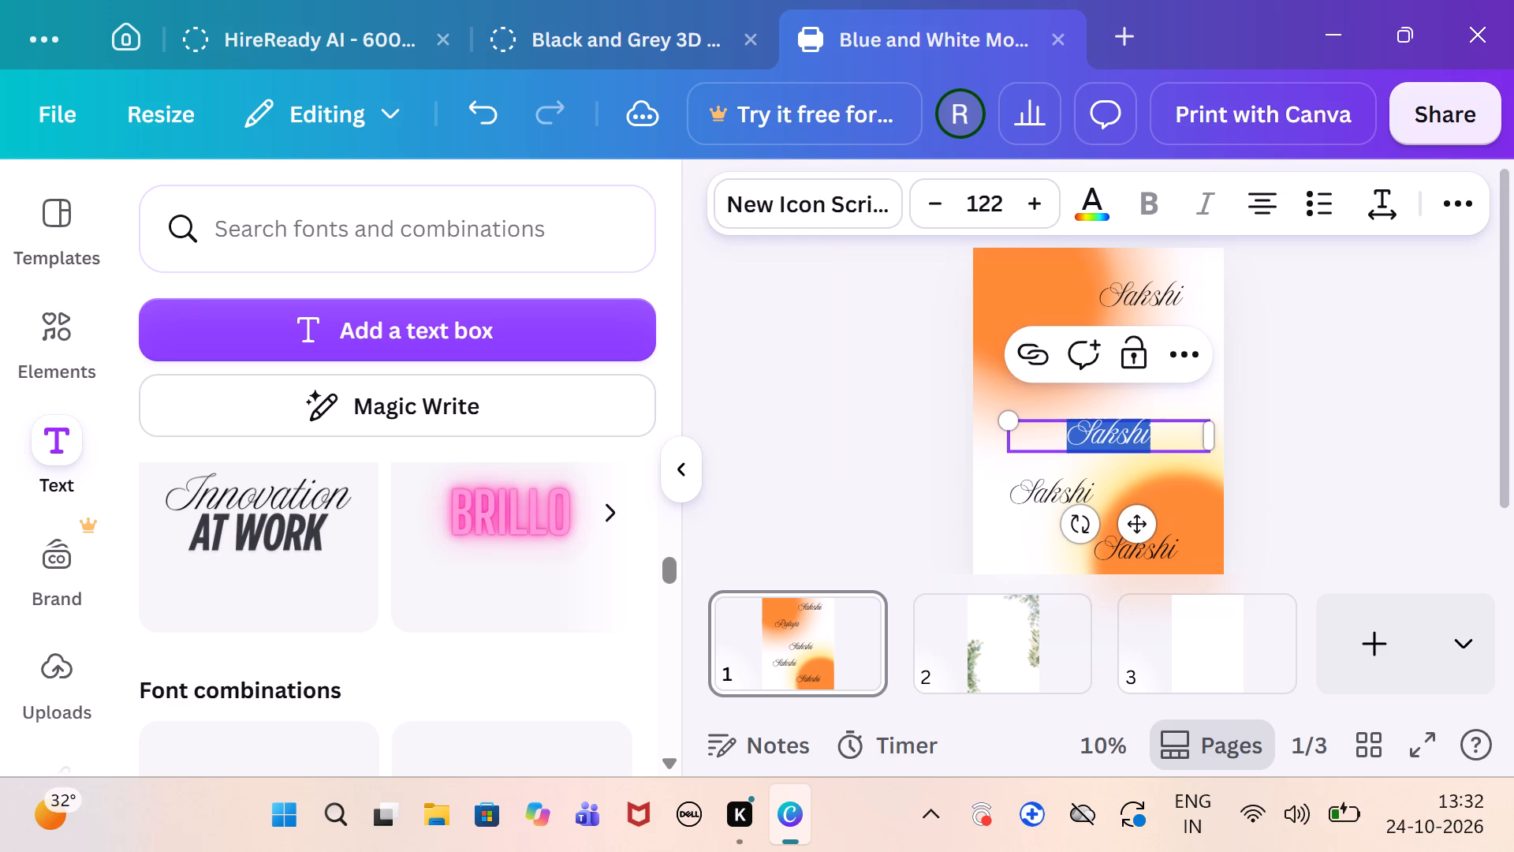
pyautogui.press('BackSpace')
pyautogui.write('Va')
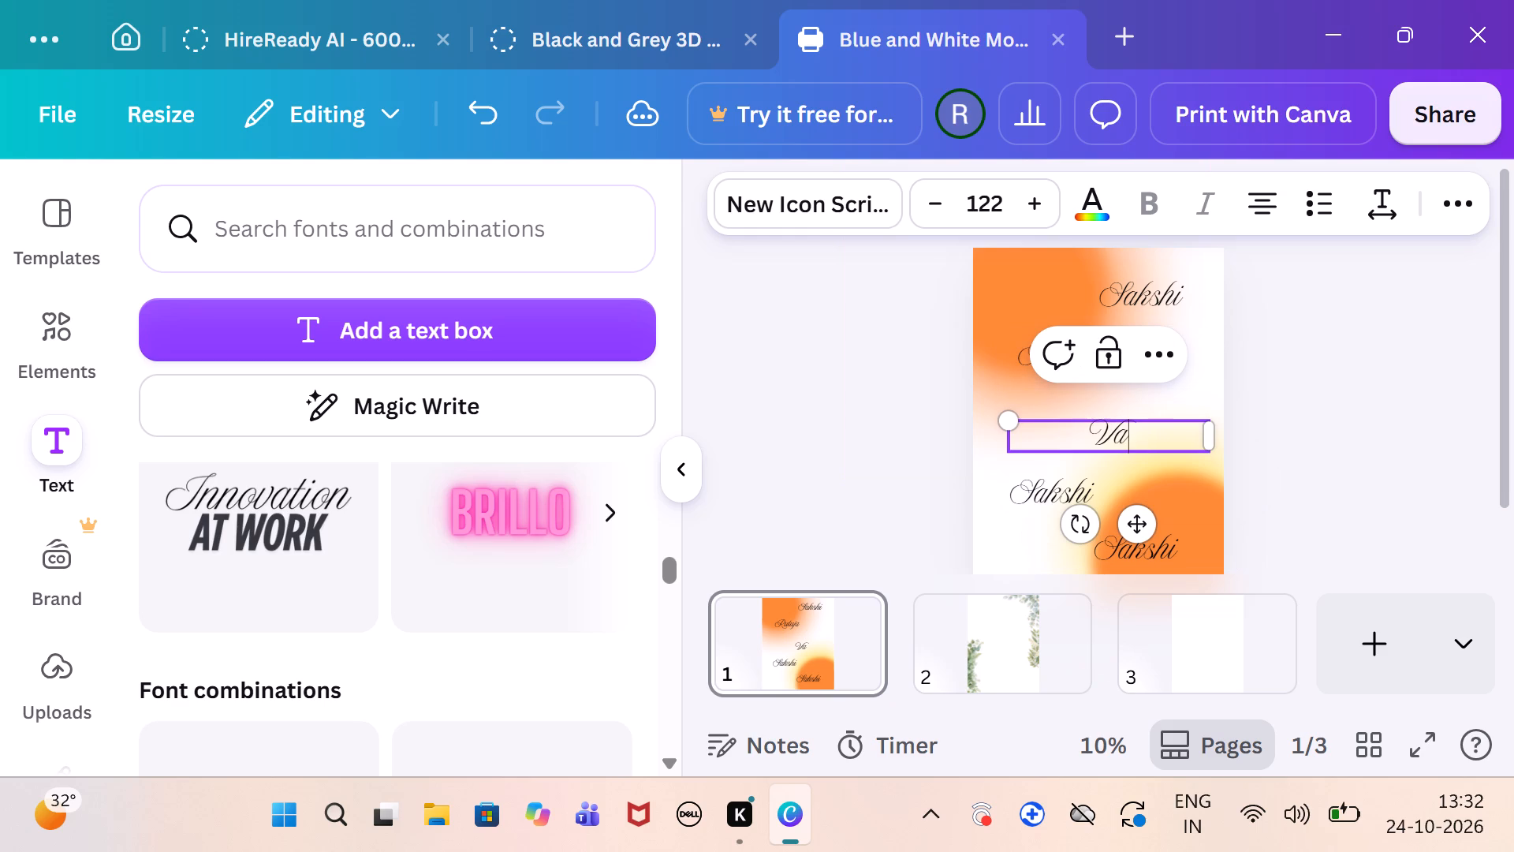
pyautogui.write('ishanvi')
pyautogui.click(1318, 488)
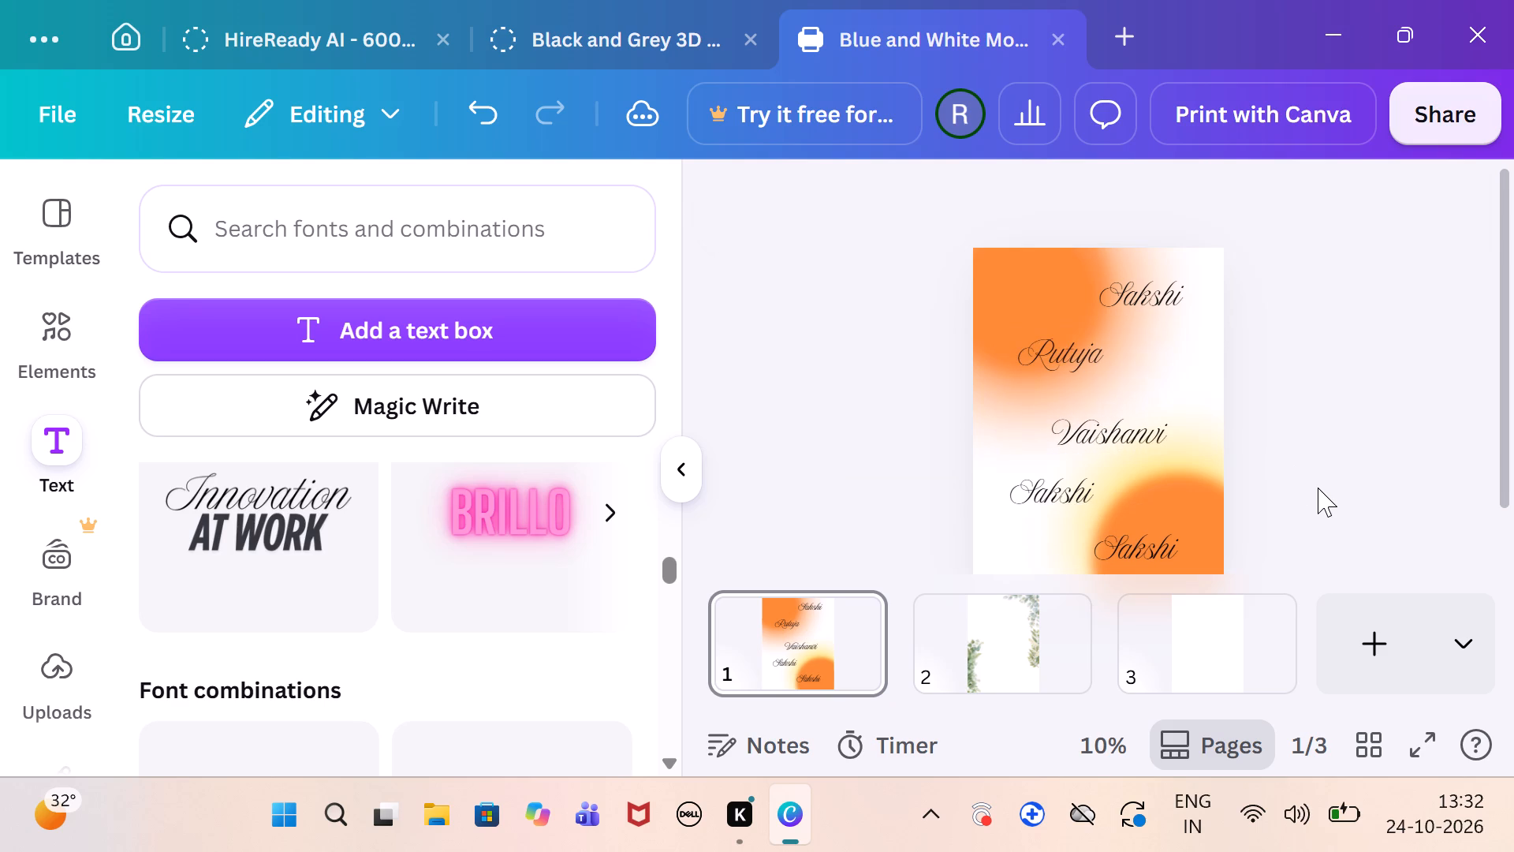
# Replace the "Sakshi" copy directly below "Vaishanvi" with "Pratiksha".
pyautogui.doubleClick(1057, 494)
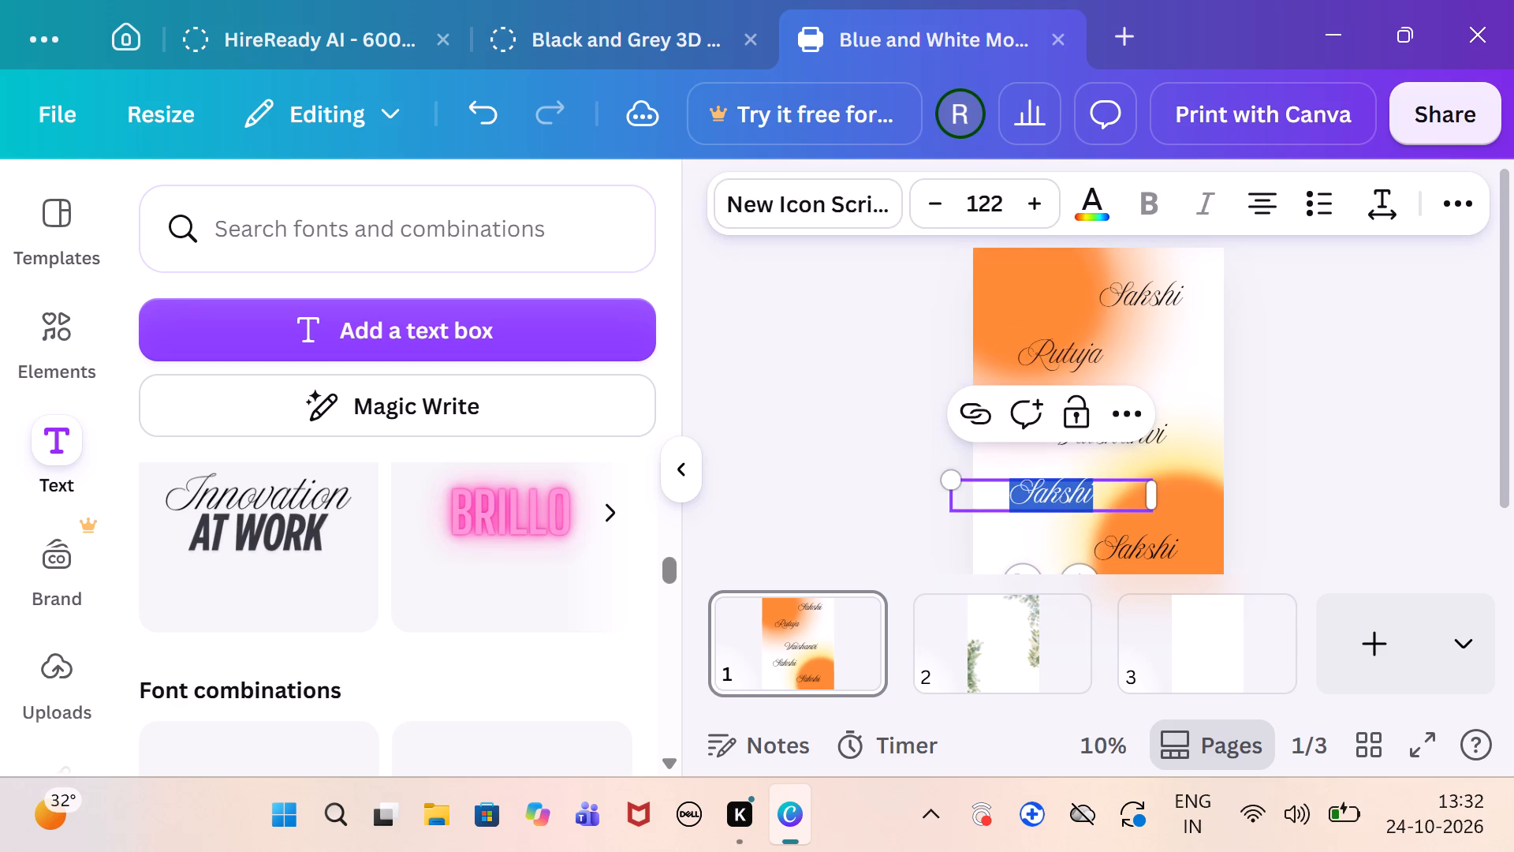
pyautogui.press('BackSpace')
pyautogui.write('Pratiksha')
pyautogui.click(1322, 507)
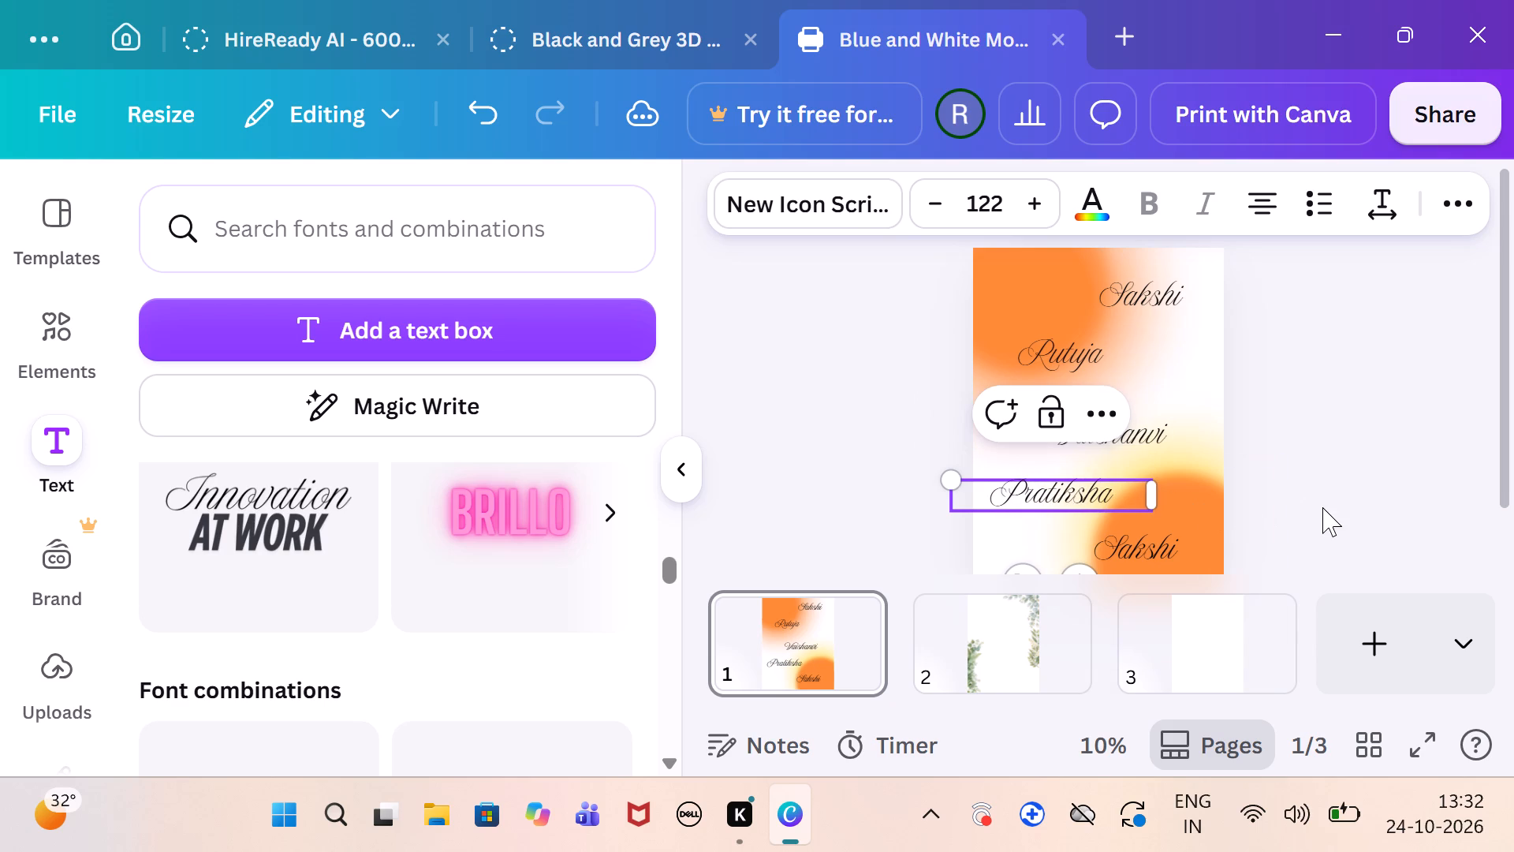
# Replace the "Sakshi" copy over the lower orange circle with "Komal".
pyautogui.tripleClick(1140, 558)
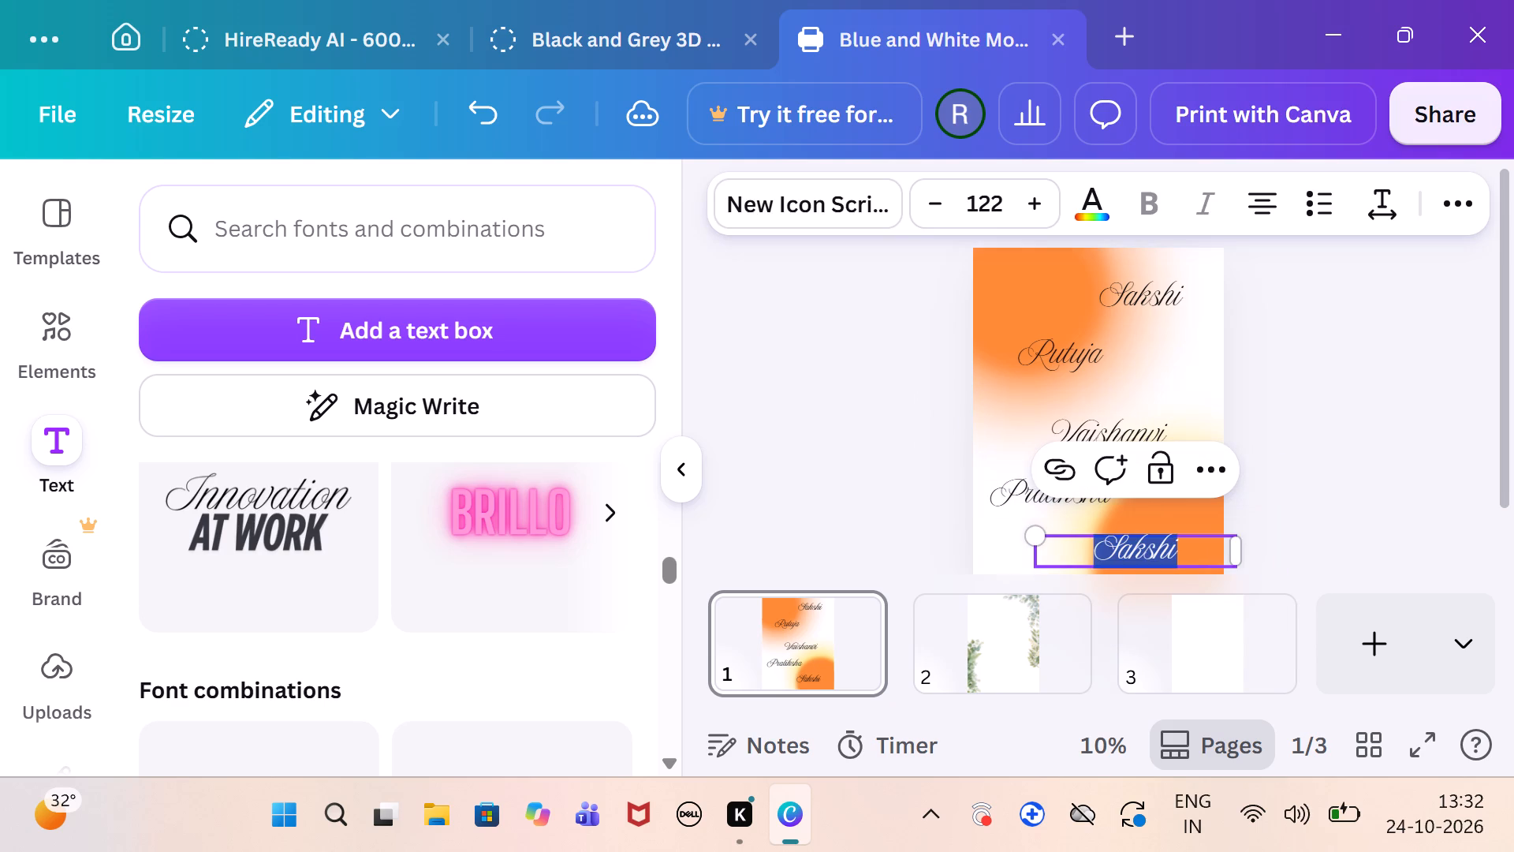
pyautogui.press('BackSpace')
pyautogui.write('Koaml')
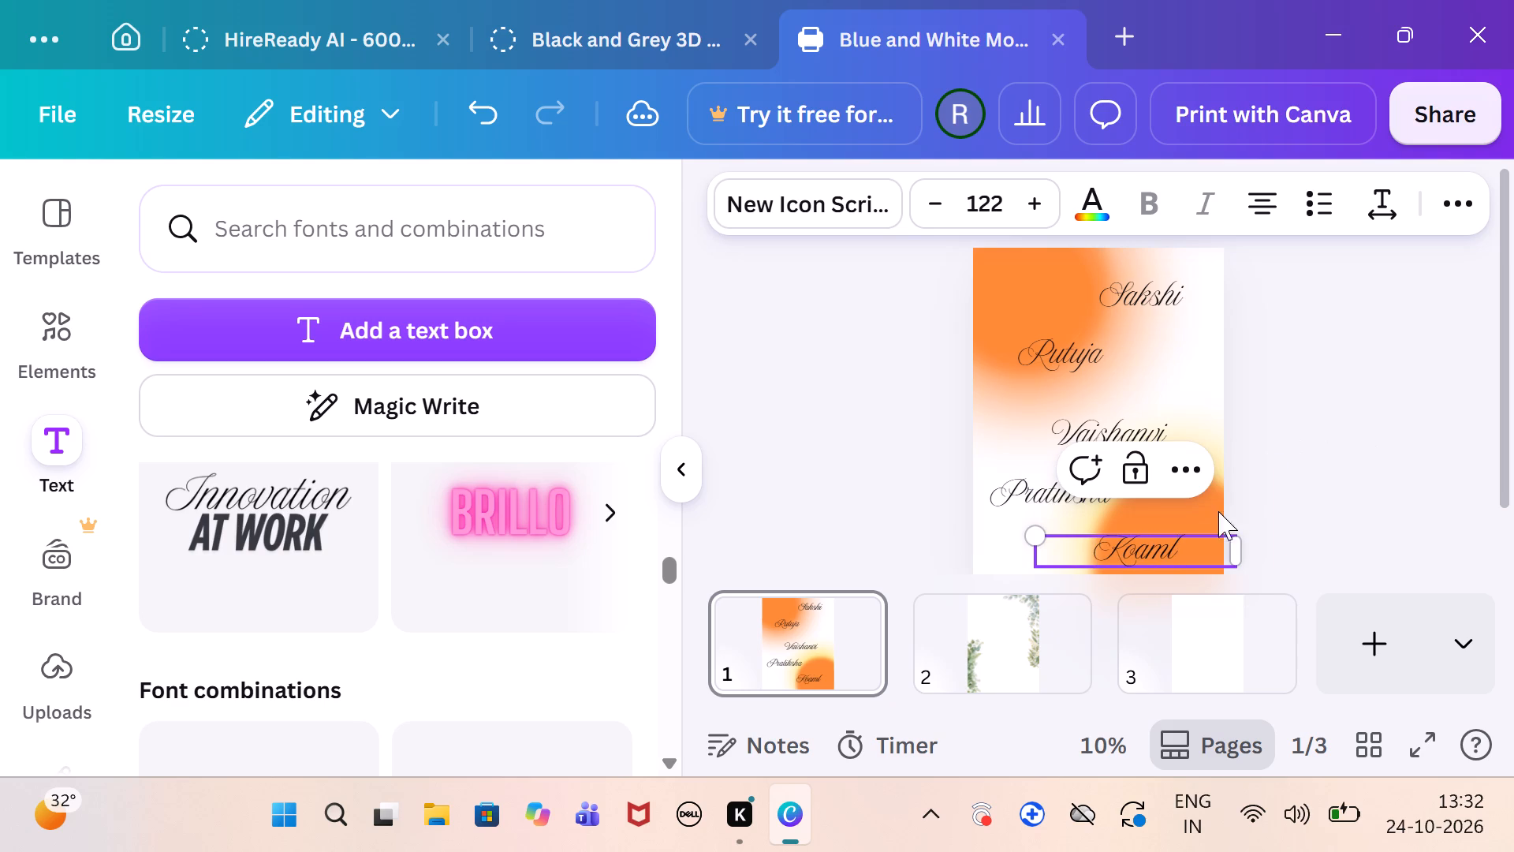
pyautogui.click(1155, 544)
pyautogui.press('BackSpace')
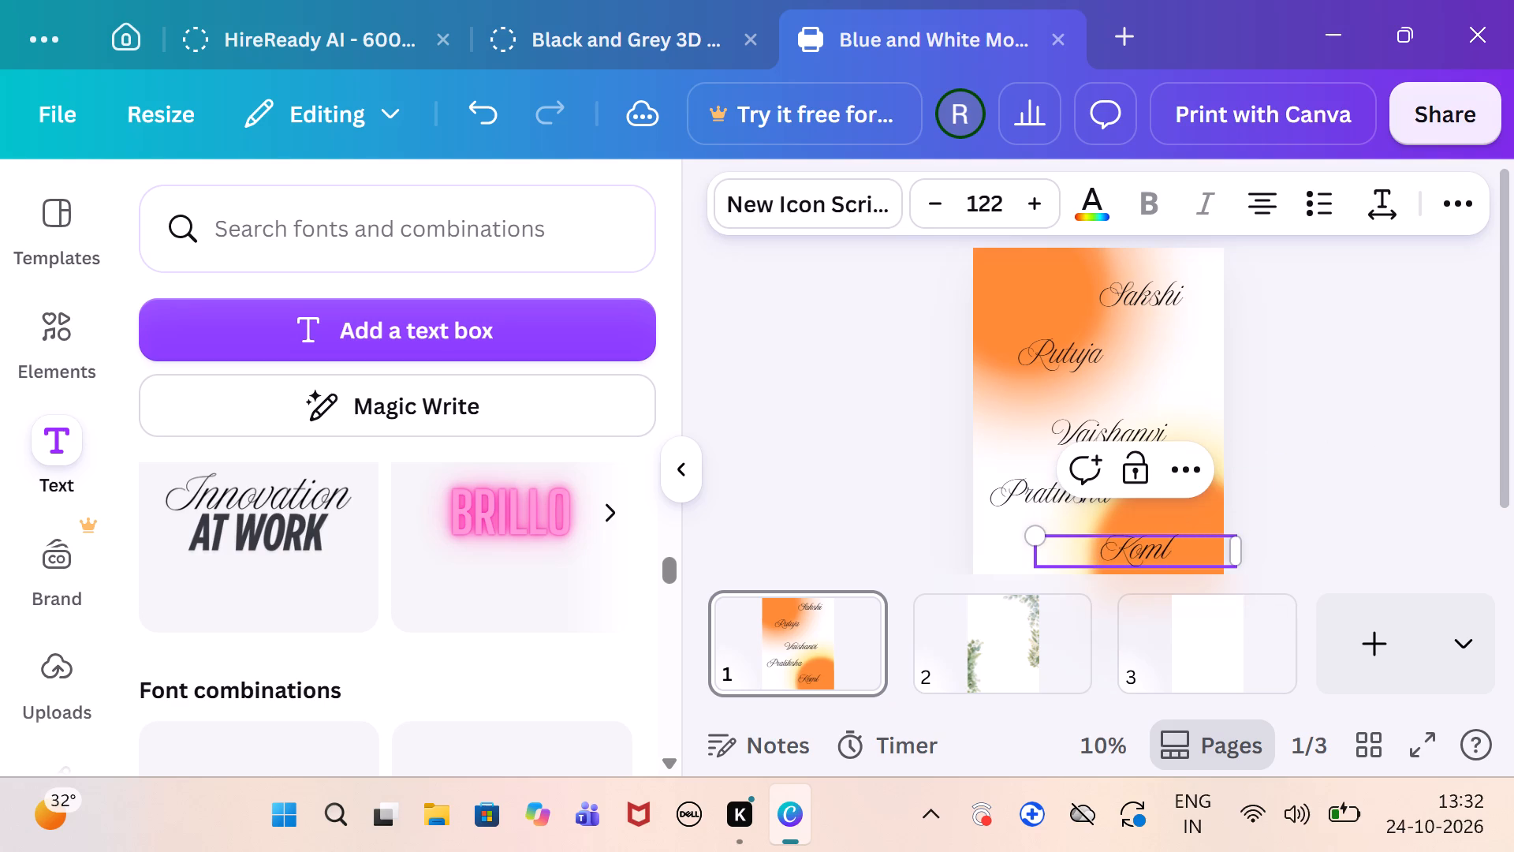
pyautogui.press('Right')
pyautogui.press('a')
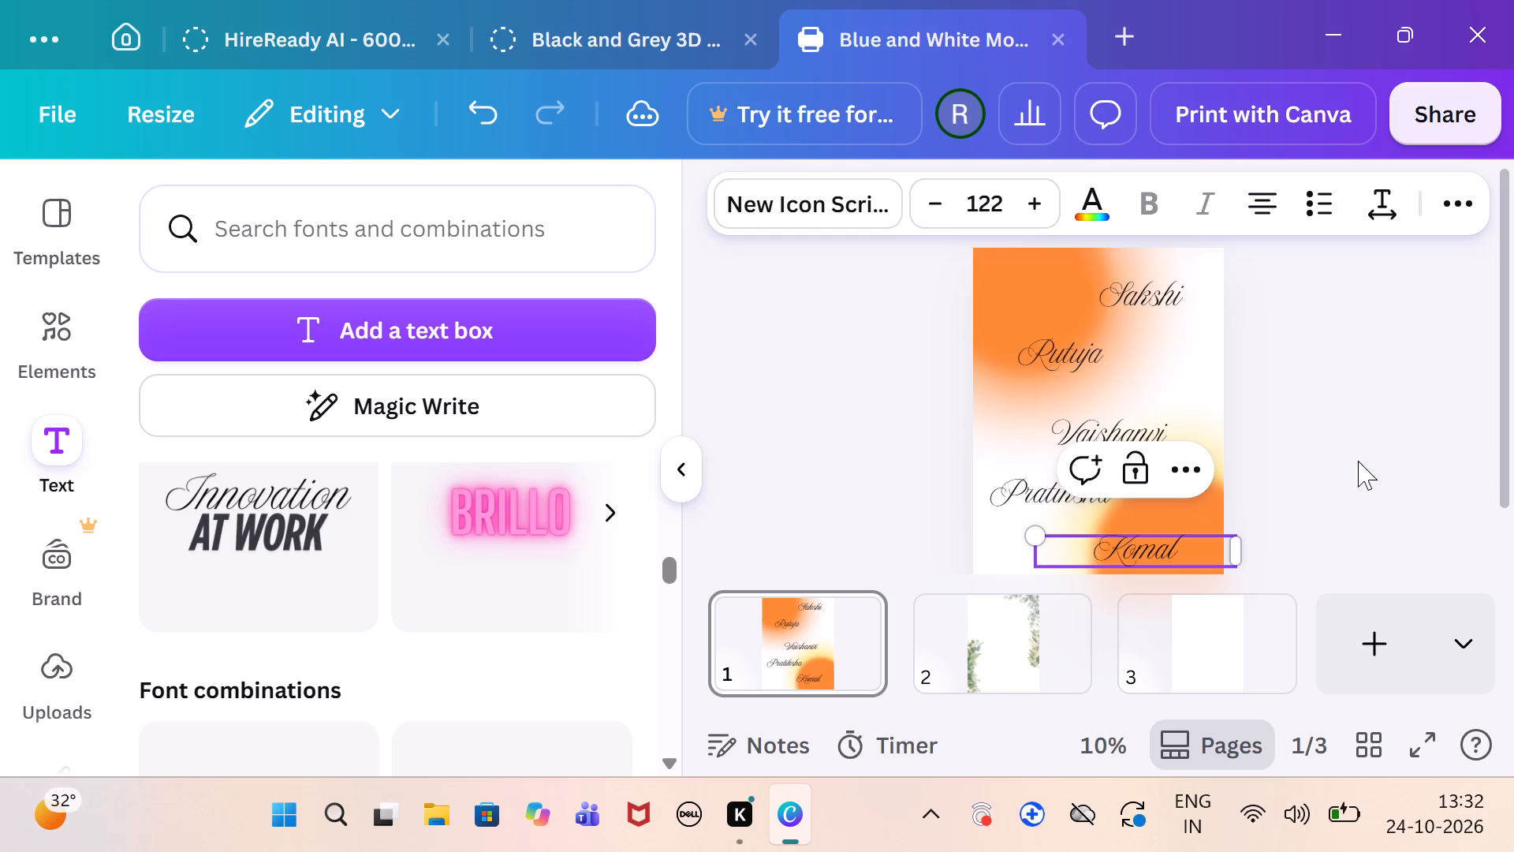
pyautogui.click(1274, 424)
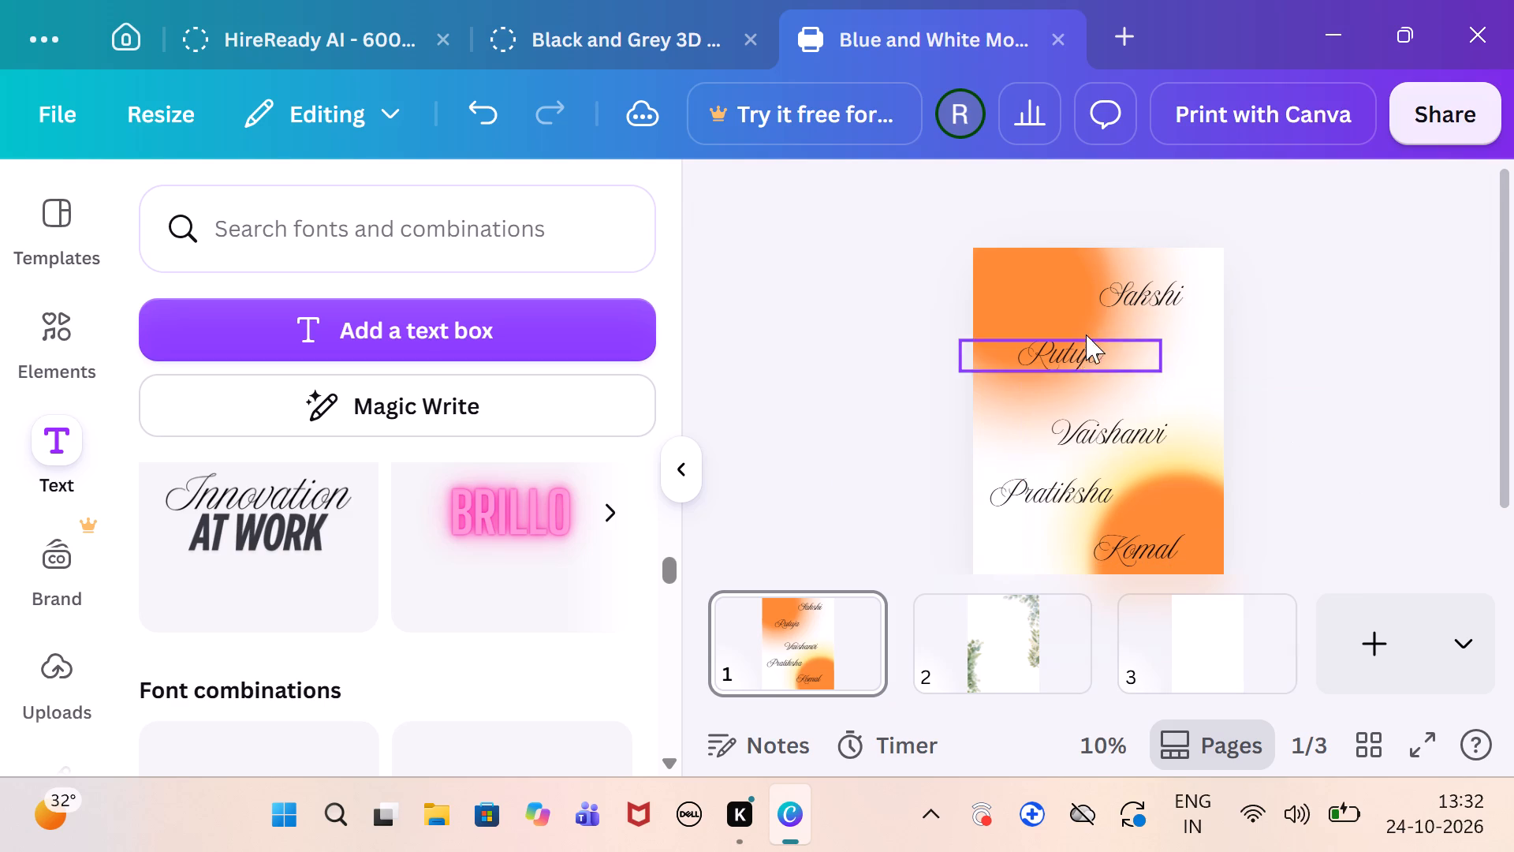
# Arrange the names in a zigzag down the page, with "Sakshi", "Vaishanvi" and "Komal" on the left and "Rutuja" and "Pratiksha" on the right.
pyautogui.moveTo(1132, 297); pyautogui.dragTo(1042, 268)
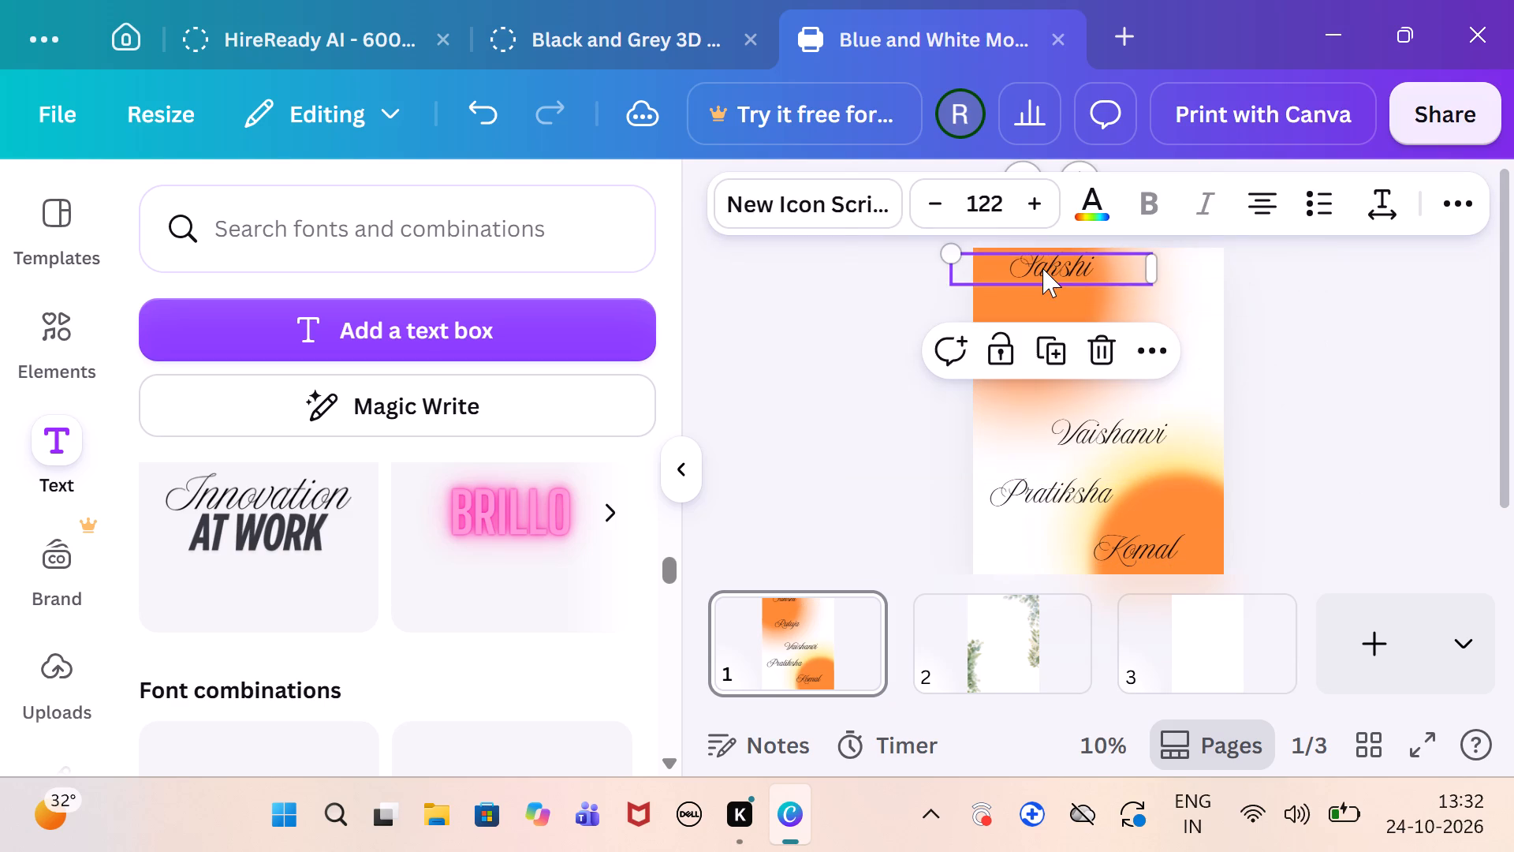
pyautogui.click(1385, 354)
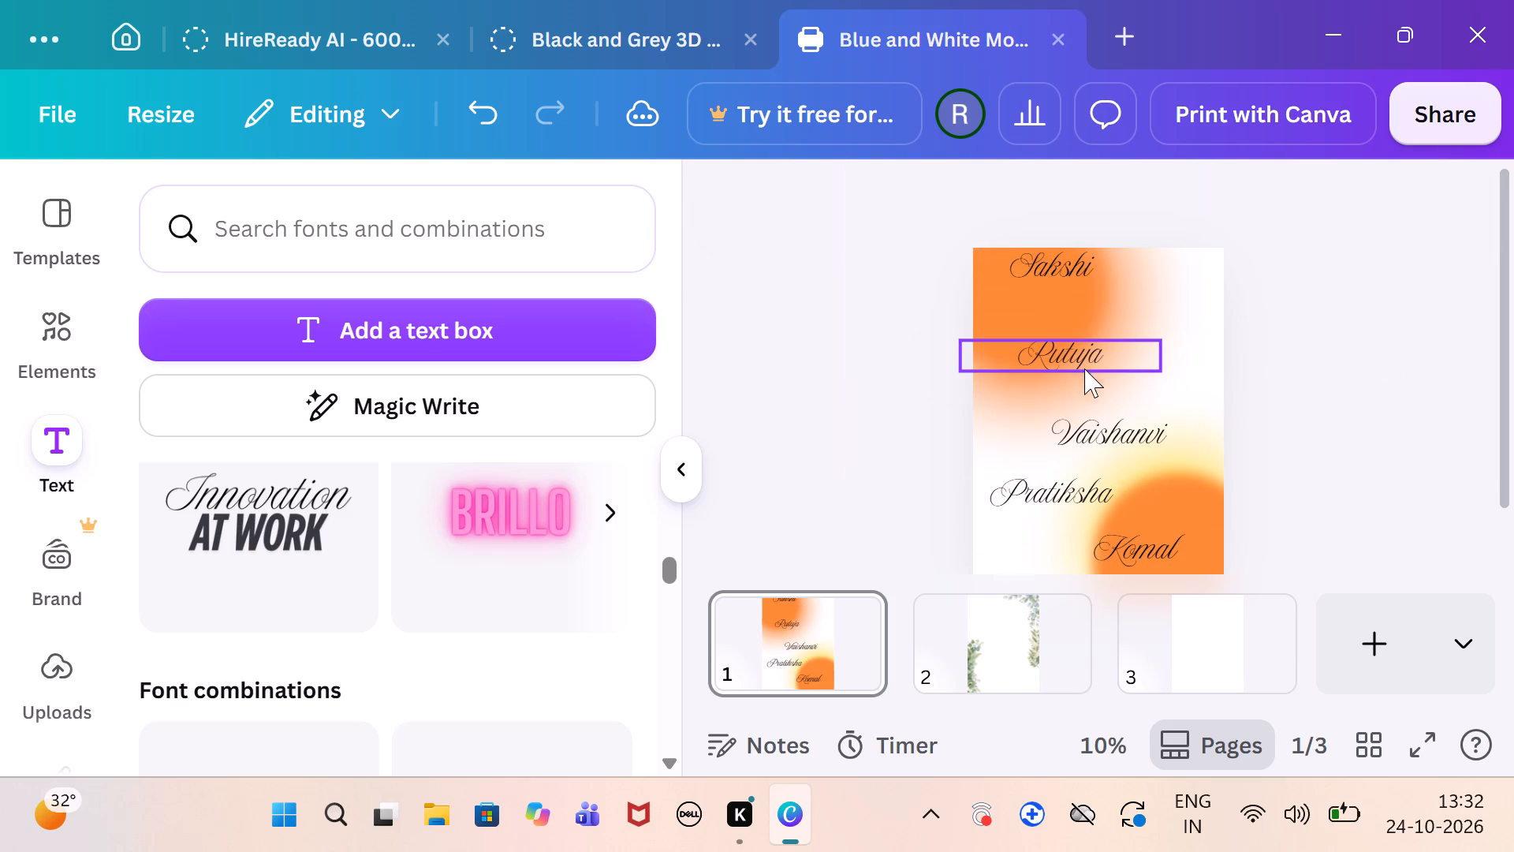
pyautogui.moveTo(1072, 359); pyautogui.dragTo(1165, 323)
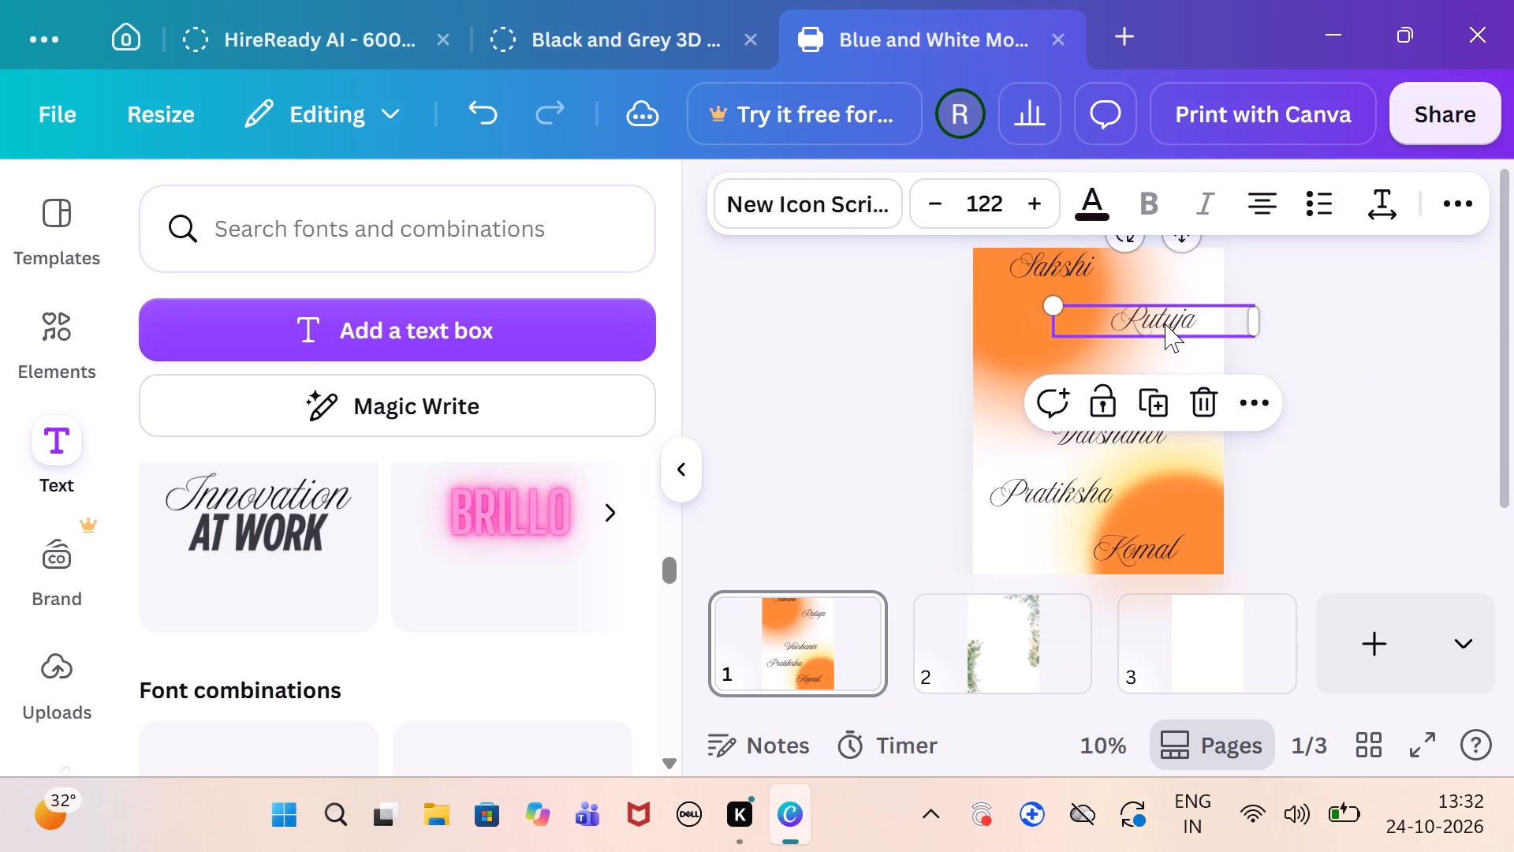
pyautogui.click(1359, 462)
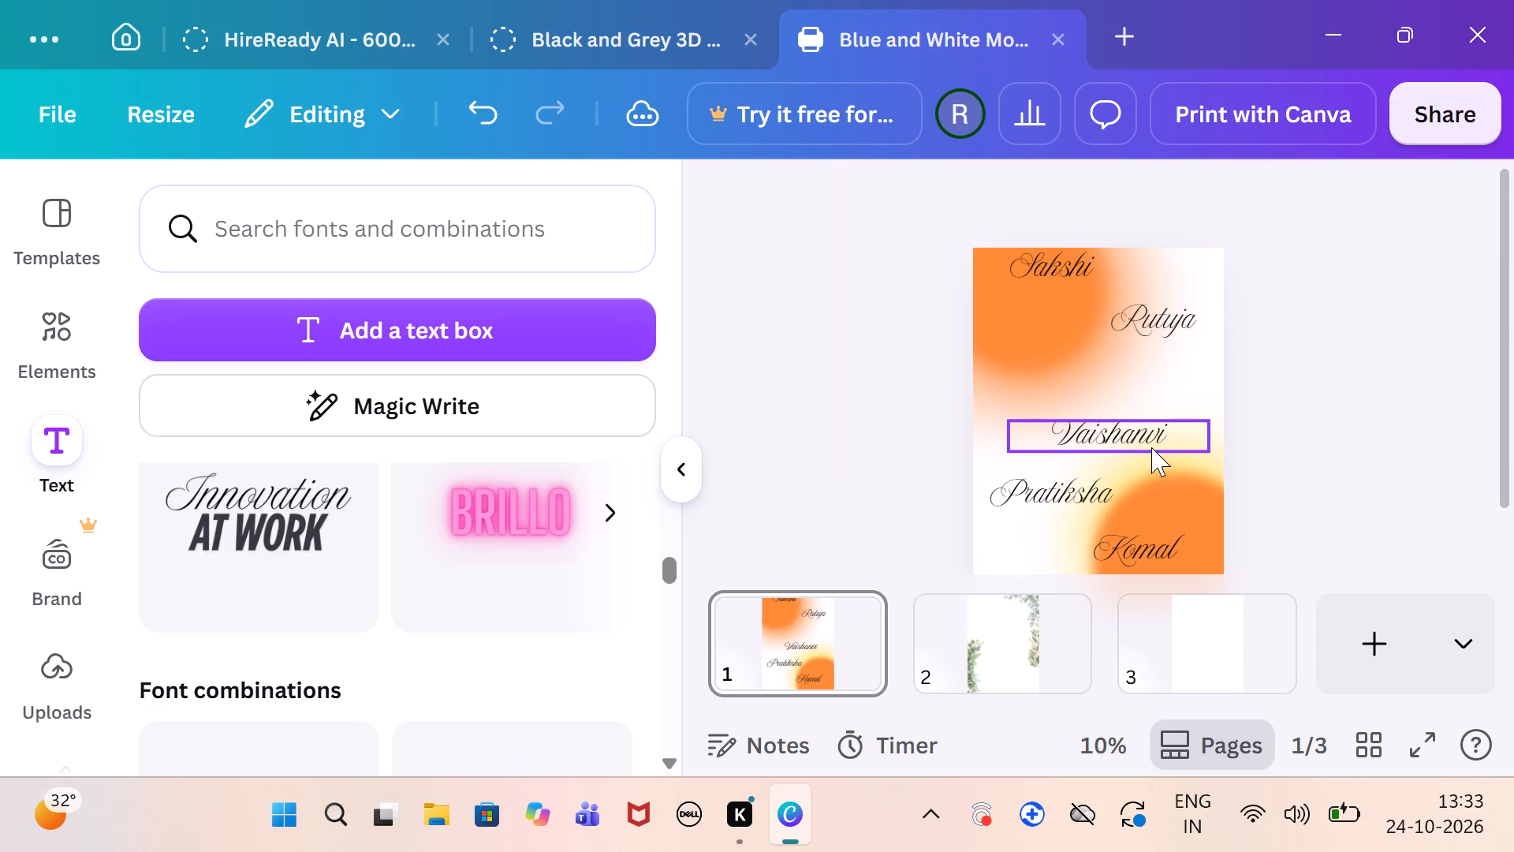
pyautogui.moveTo(1124, 431); pyautogui.dragTo(1067, 383)
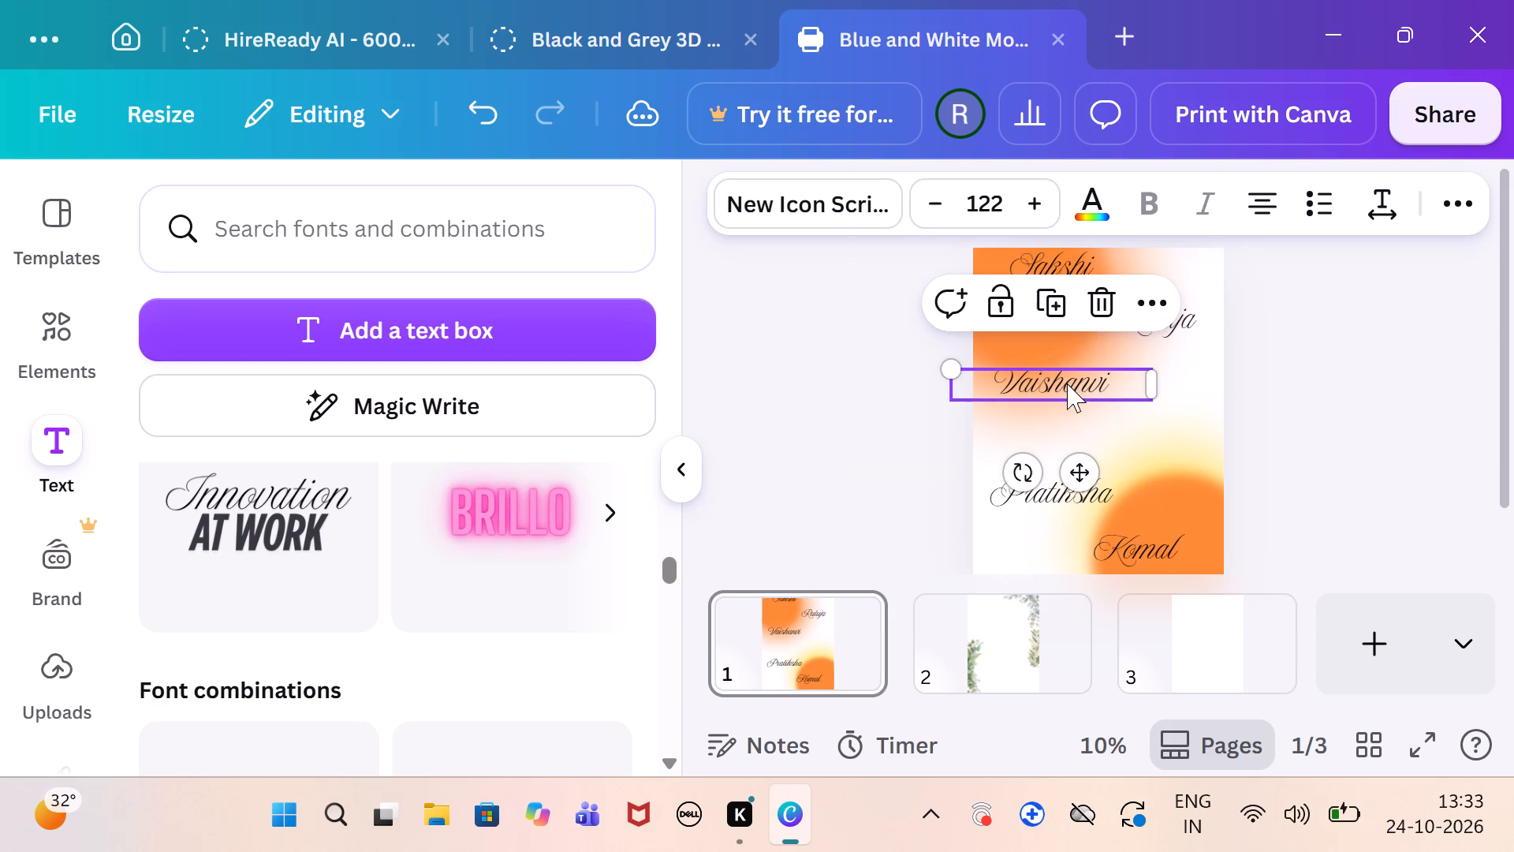
pyautogui.moveTo(1062, 497); pyautogui.dragTo(1150, 464)
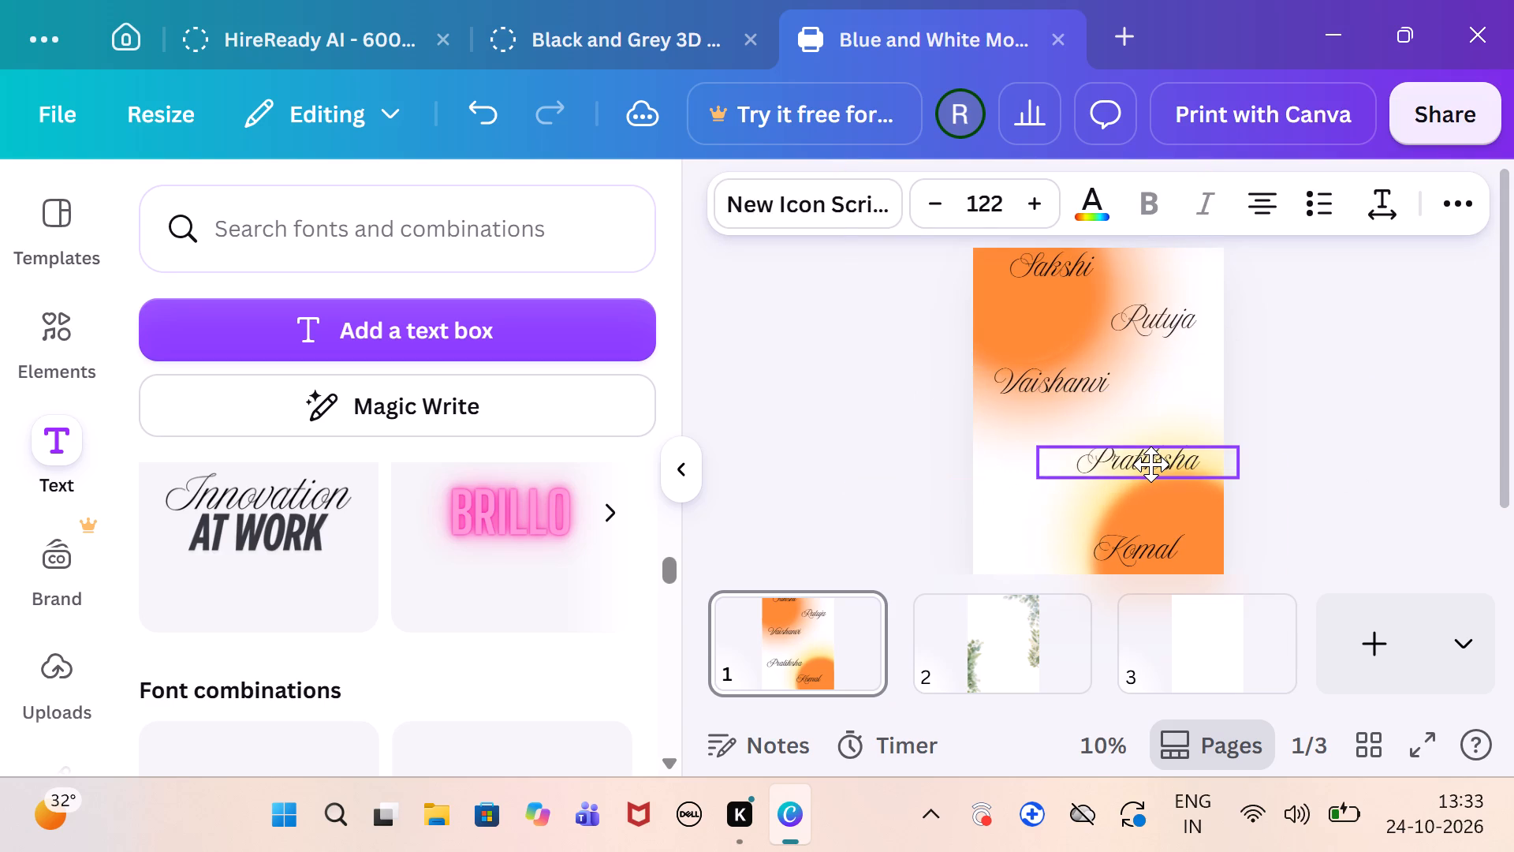
pyautogui.moveTo(1150, 464); pyautogui.dragTo(1154, 461)
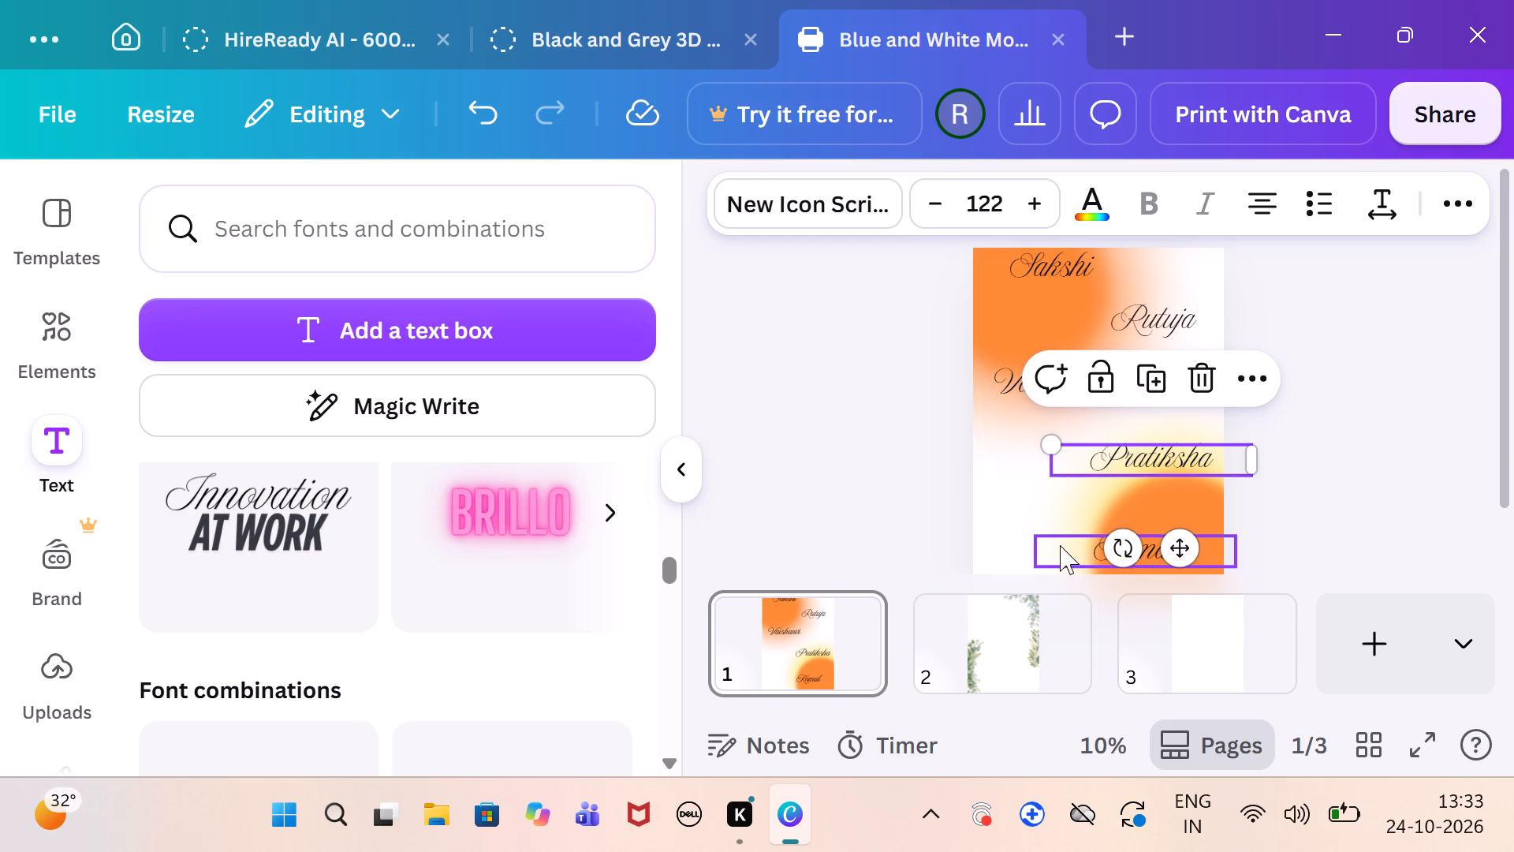
pyautogui.moveTo(1069, 540); pyautogui.dragTo(1021, 521)
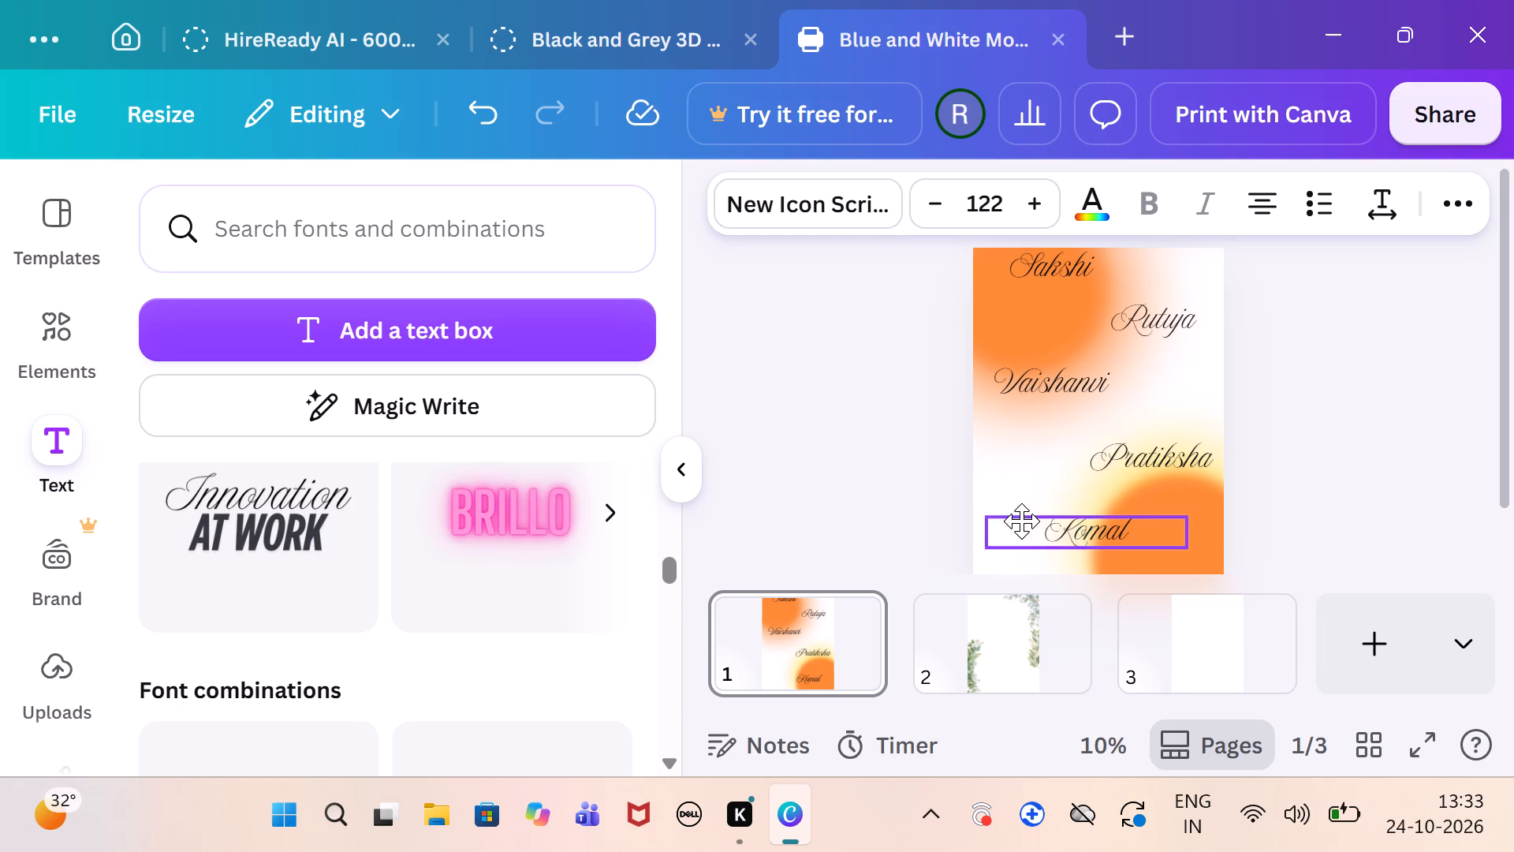
pyautogui.moveTo(1021, 521); pyautogui.dragTo(984, 517)
pyautogui.click(1393, 466)
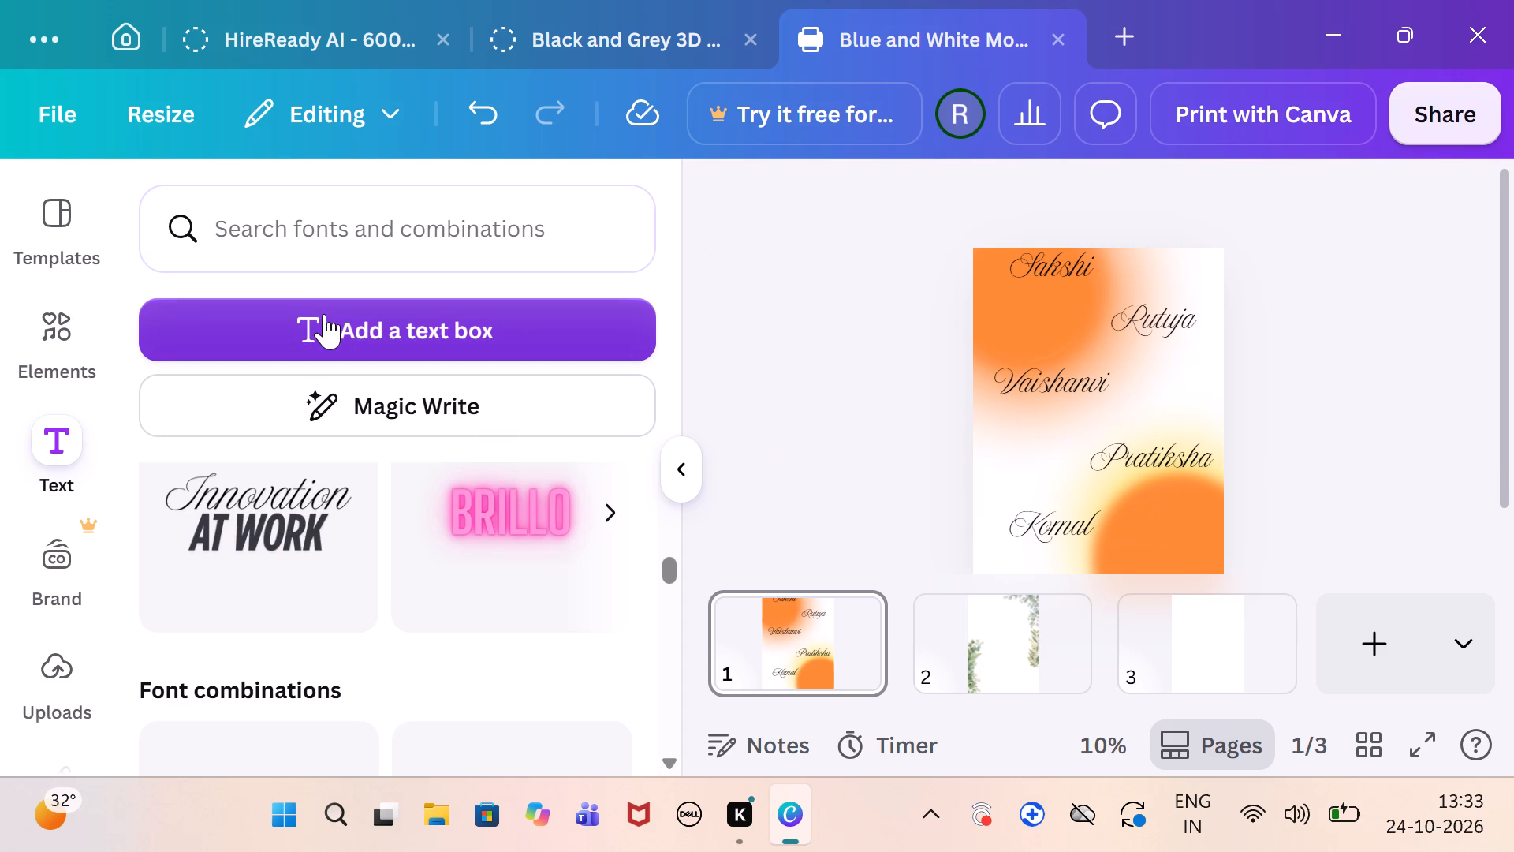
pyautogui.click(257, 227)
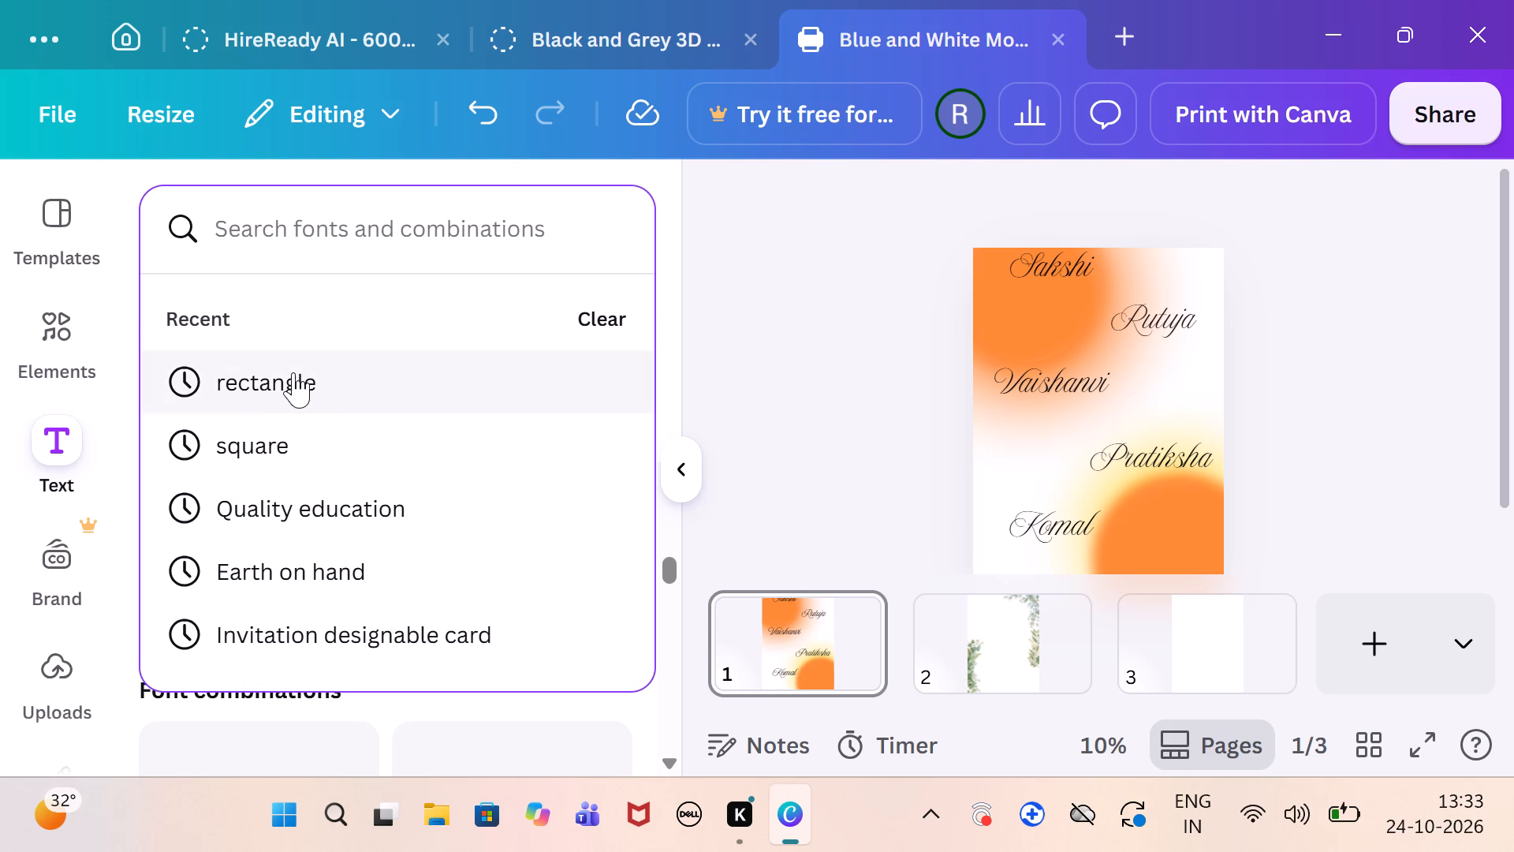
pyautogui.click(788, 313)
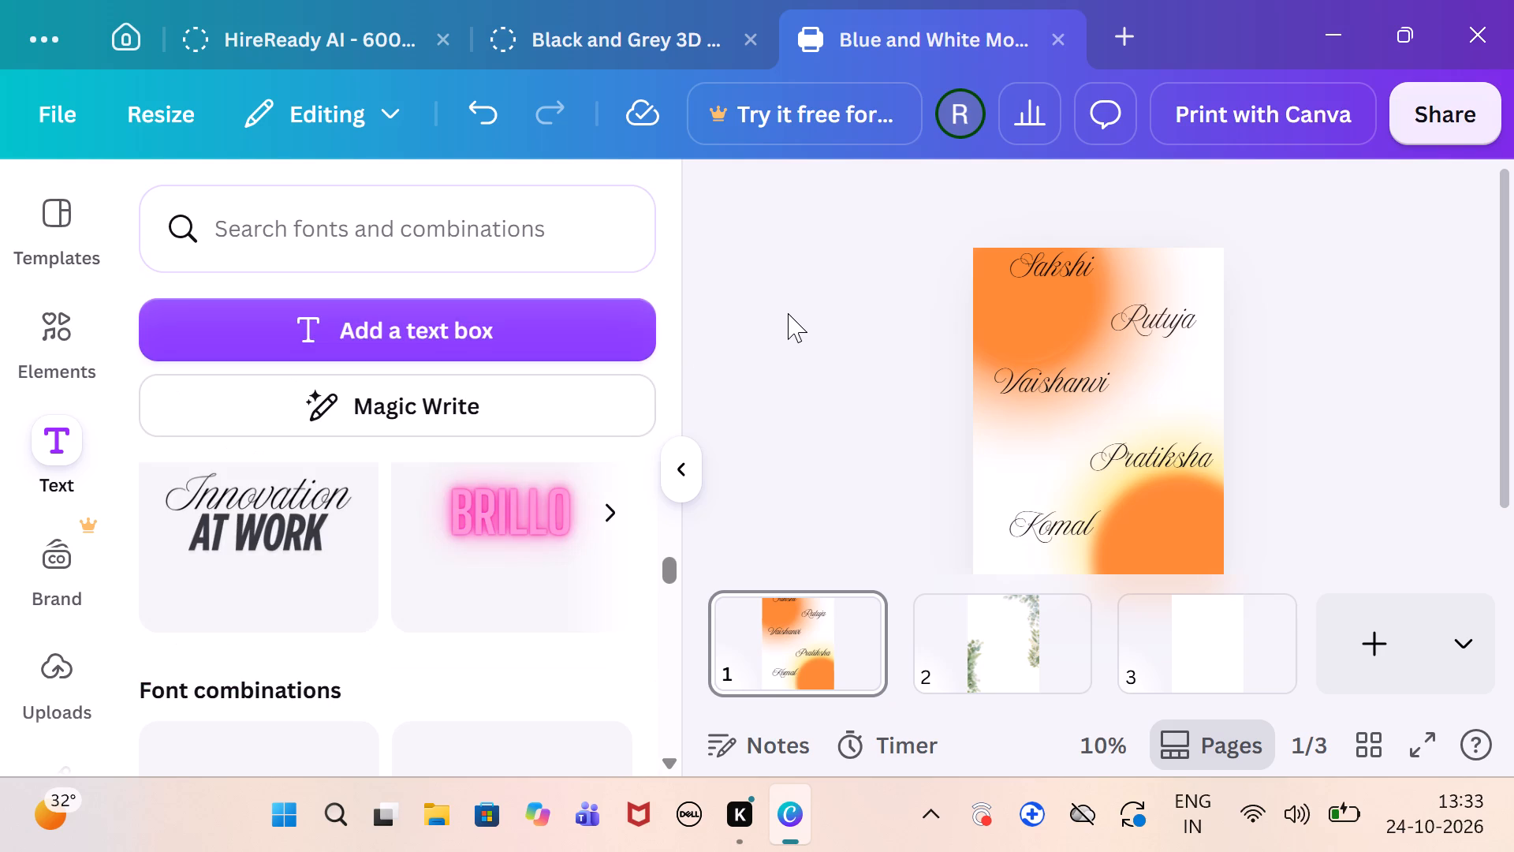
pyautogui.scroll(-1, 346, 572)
# Add the glowing blue ring graphic with a white centre from the "colour circle" element results to page 1.
pyautogui.click(55, 327)
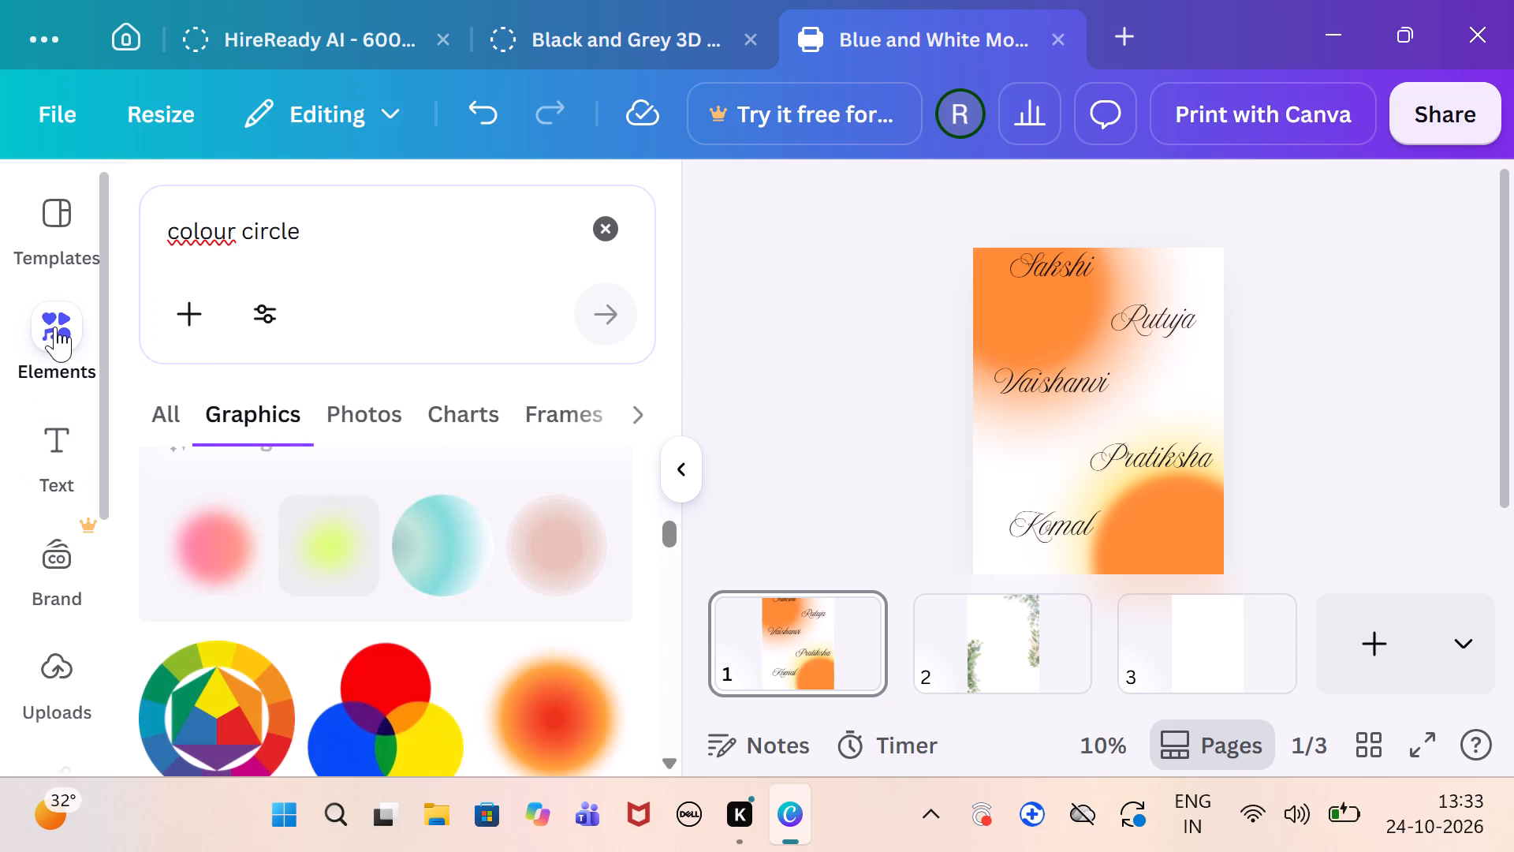
pyautogui.scroll(-2, 293, 472)
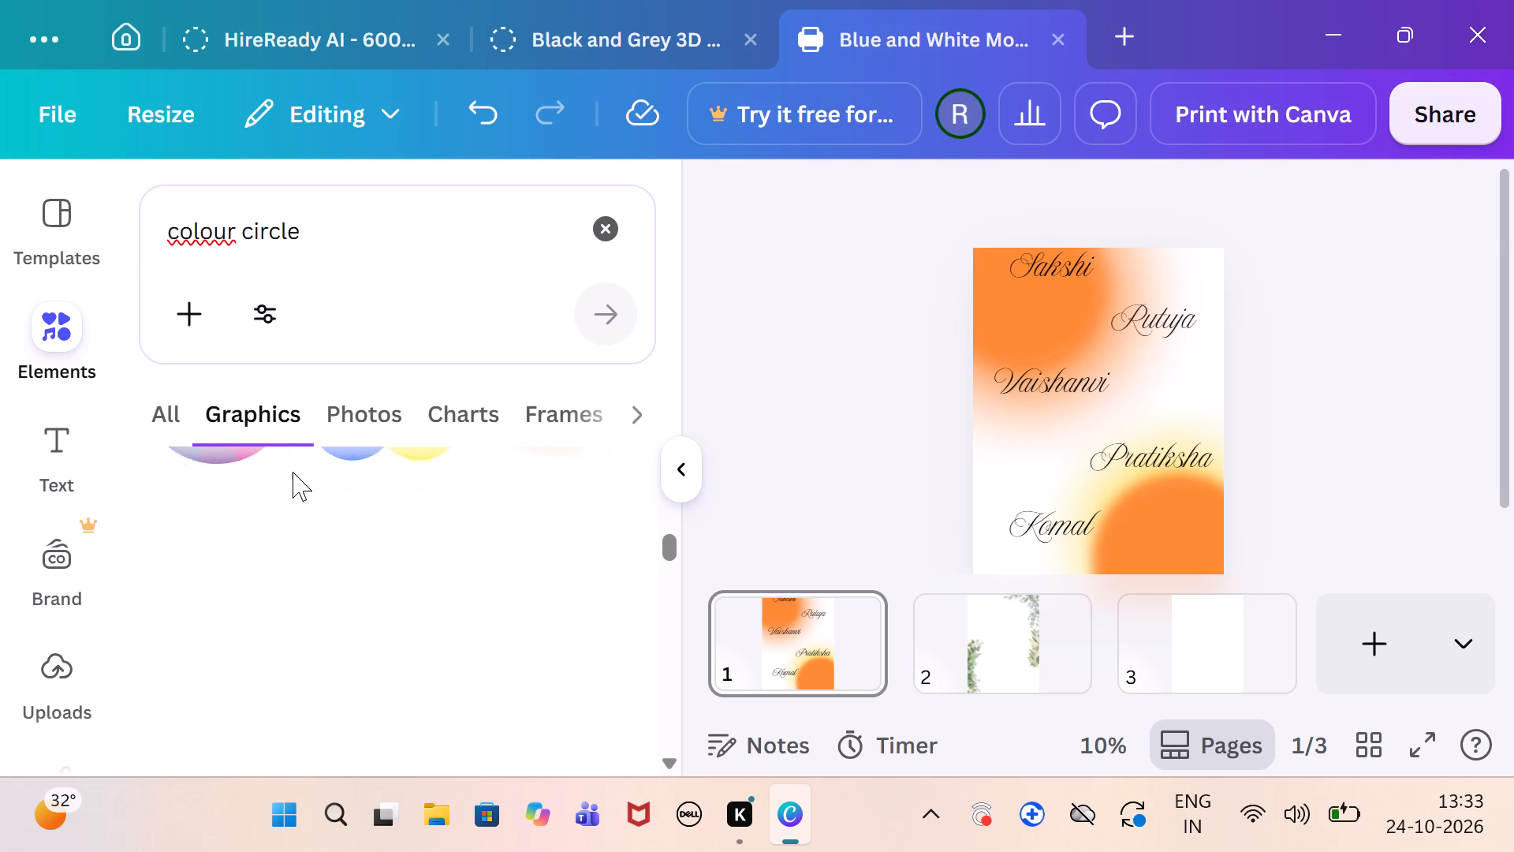
pyautogui.scroll(1, 293, 472)
pyautogui.scroll(-1, 293, 472)
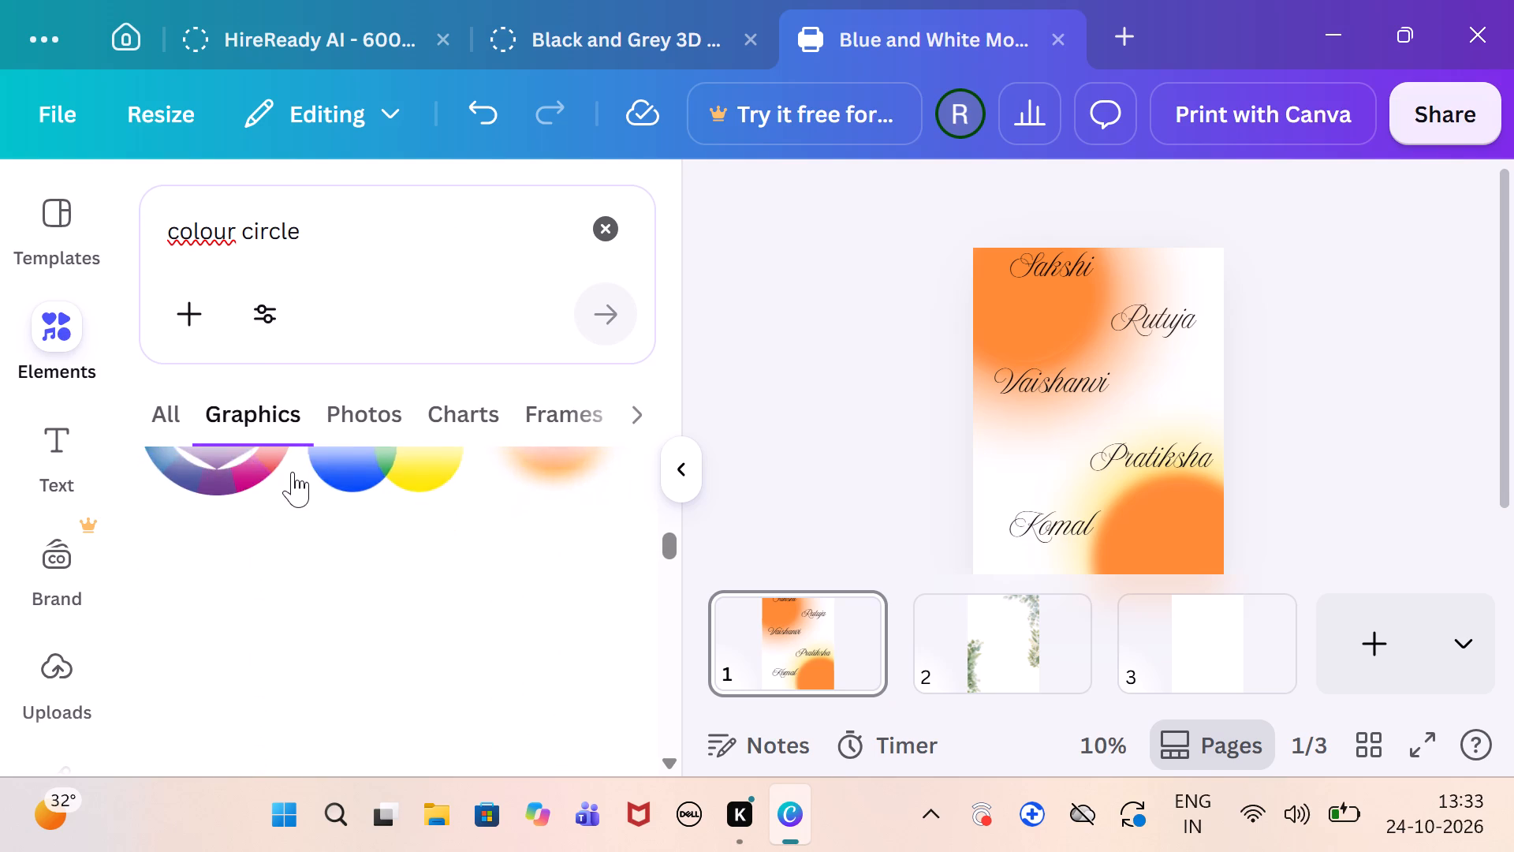
pyautogui.scroll(-1, 293, 472)
pyautogui.scroll(1, 293, 472)
pyautogui.scroll(-1, 293, 472)
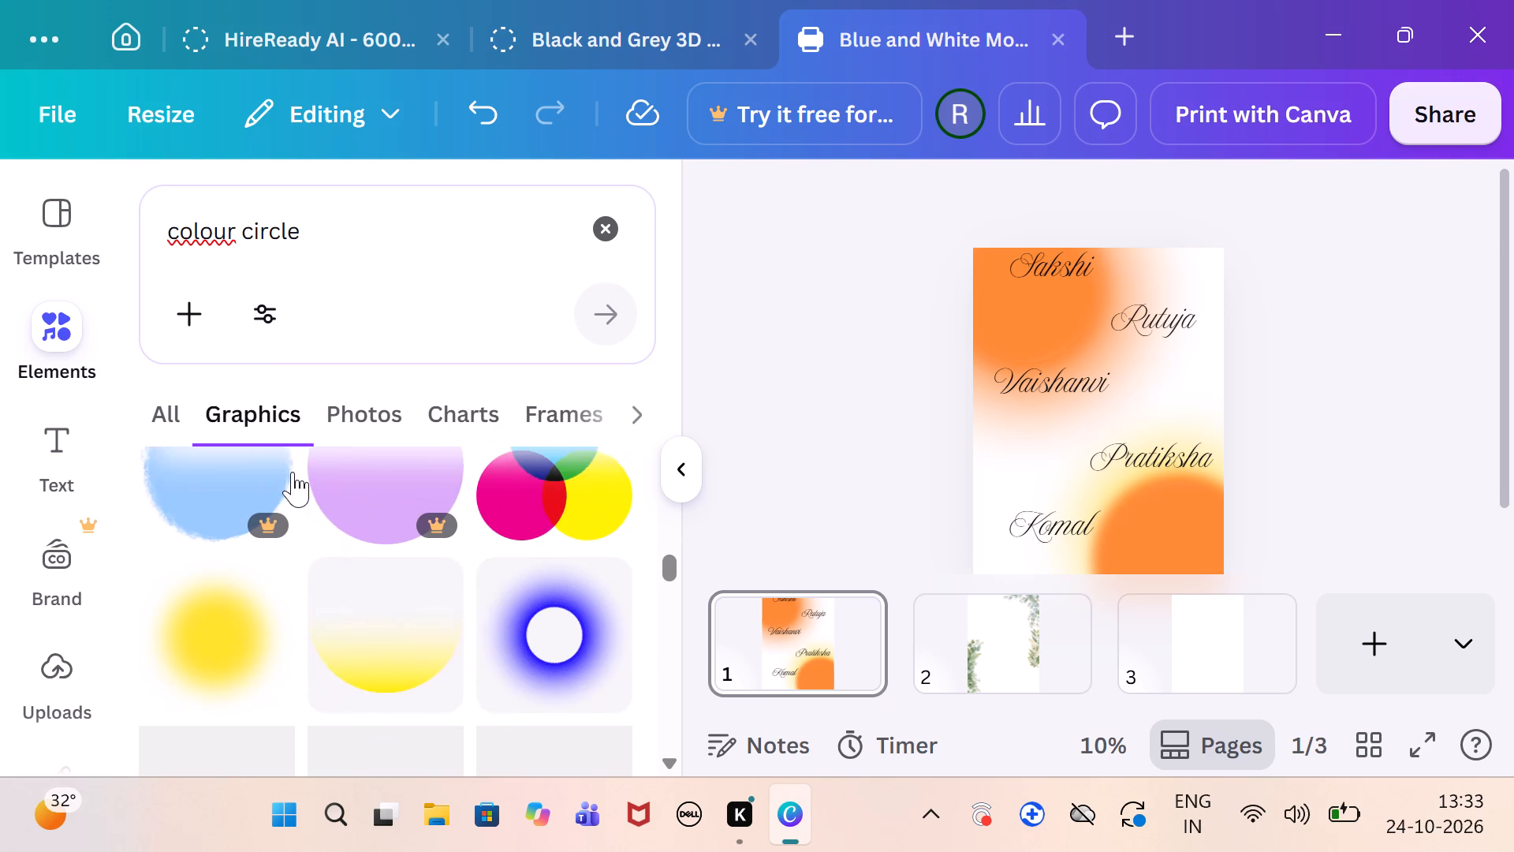
pyautogui.scroll(-2, 293, 472)
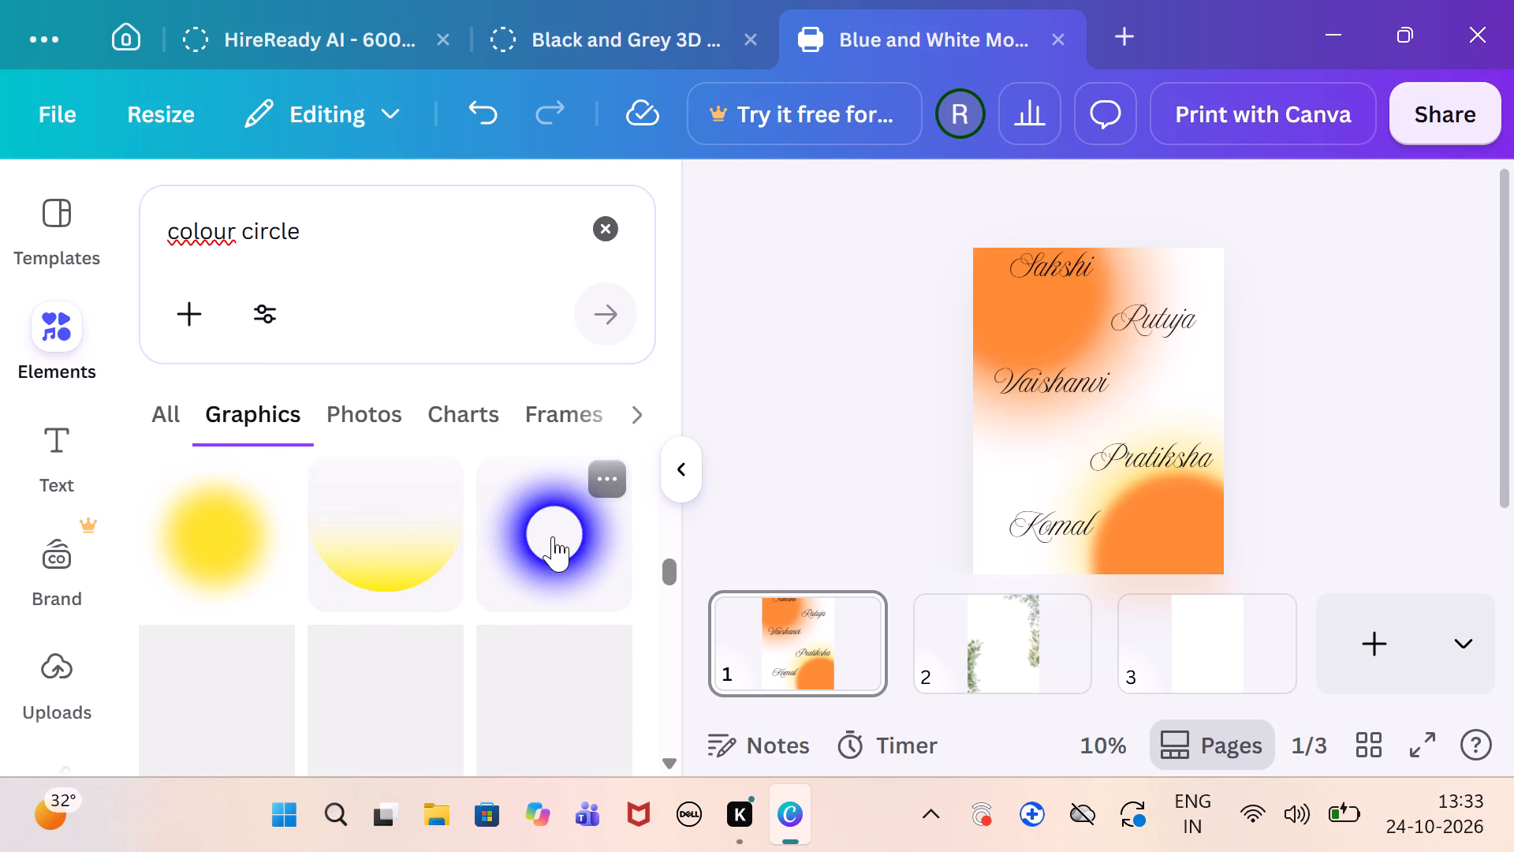
pyautogui.click(553, 536)
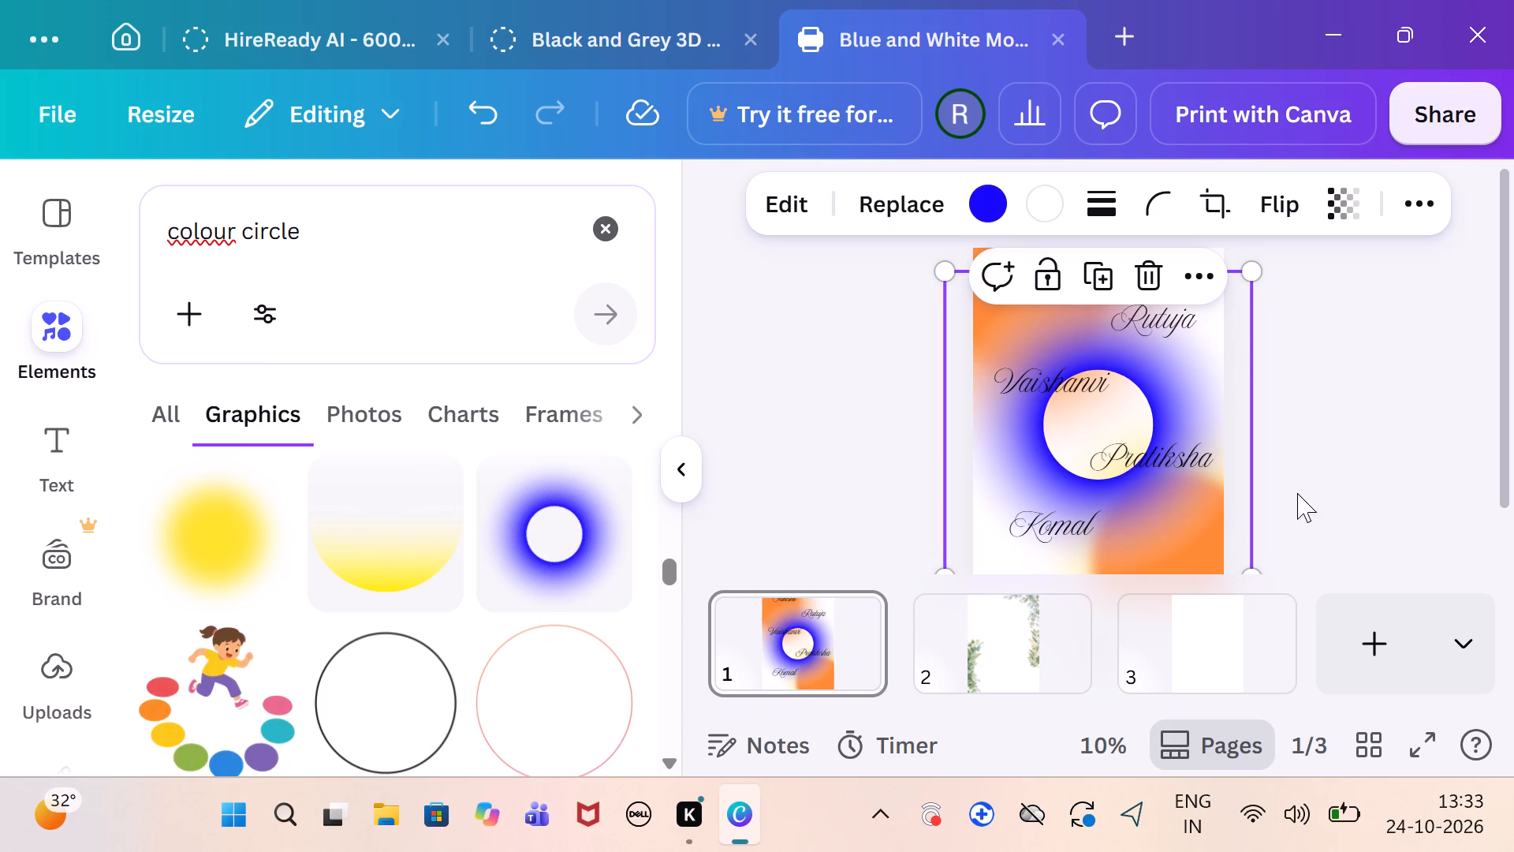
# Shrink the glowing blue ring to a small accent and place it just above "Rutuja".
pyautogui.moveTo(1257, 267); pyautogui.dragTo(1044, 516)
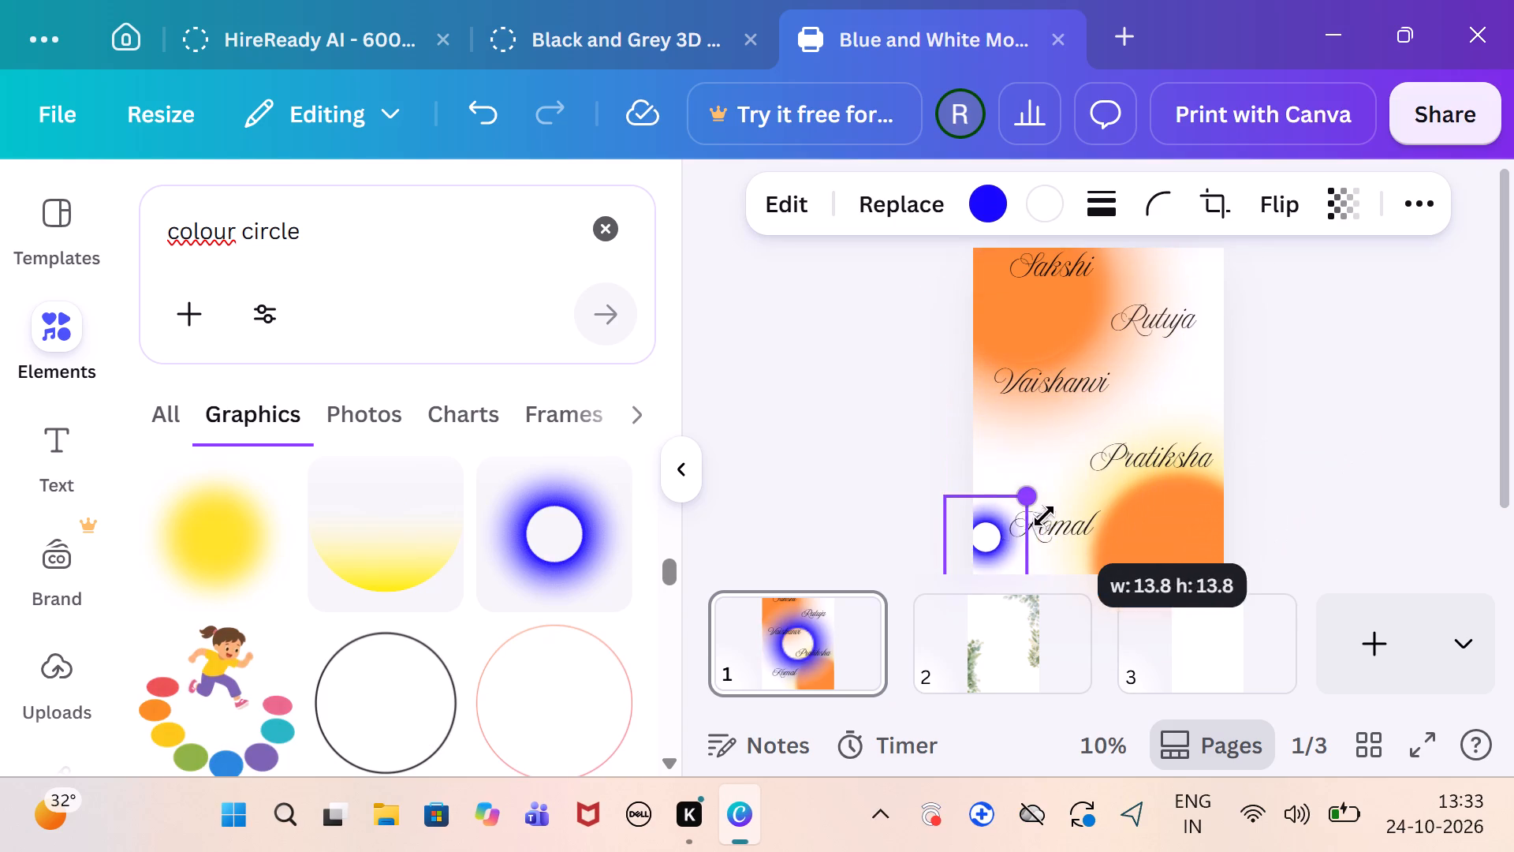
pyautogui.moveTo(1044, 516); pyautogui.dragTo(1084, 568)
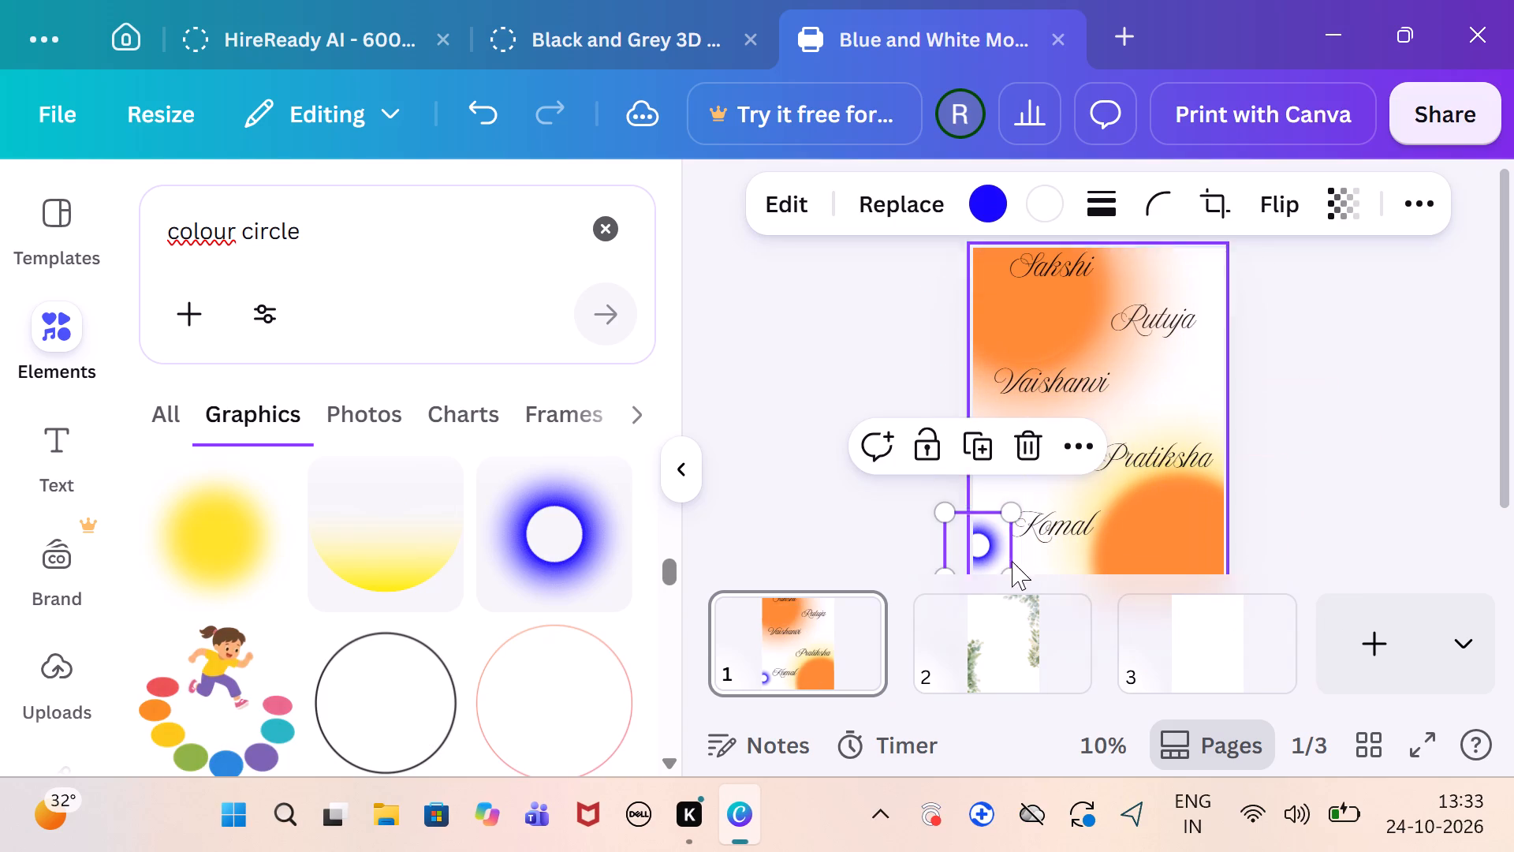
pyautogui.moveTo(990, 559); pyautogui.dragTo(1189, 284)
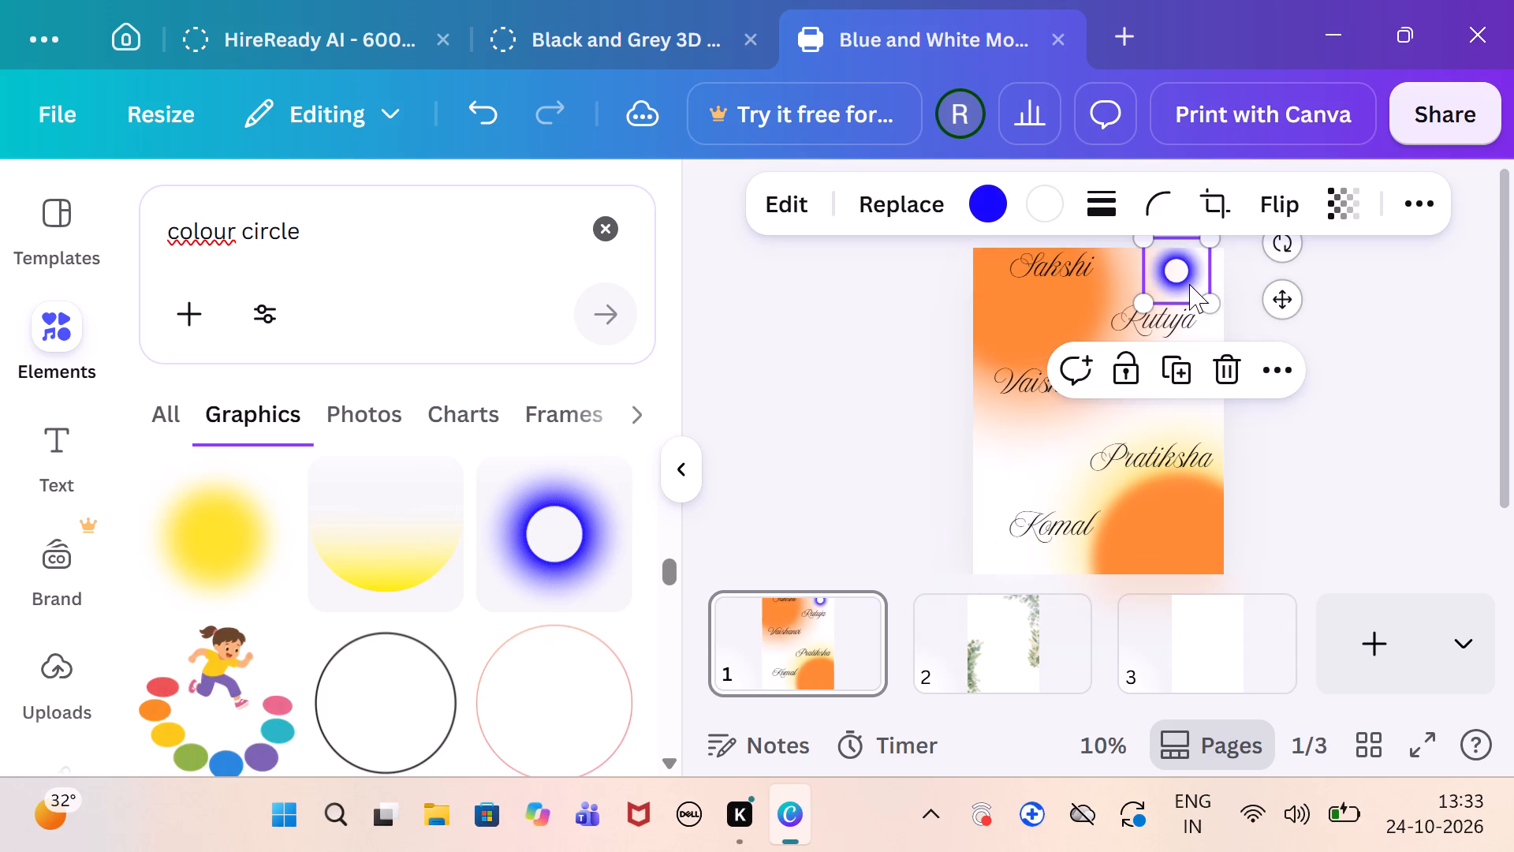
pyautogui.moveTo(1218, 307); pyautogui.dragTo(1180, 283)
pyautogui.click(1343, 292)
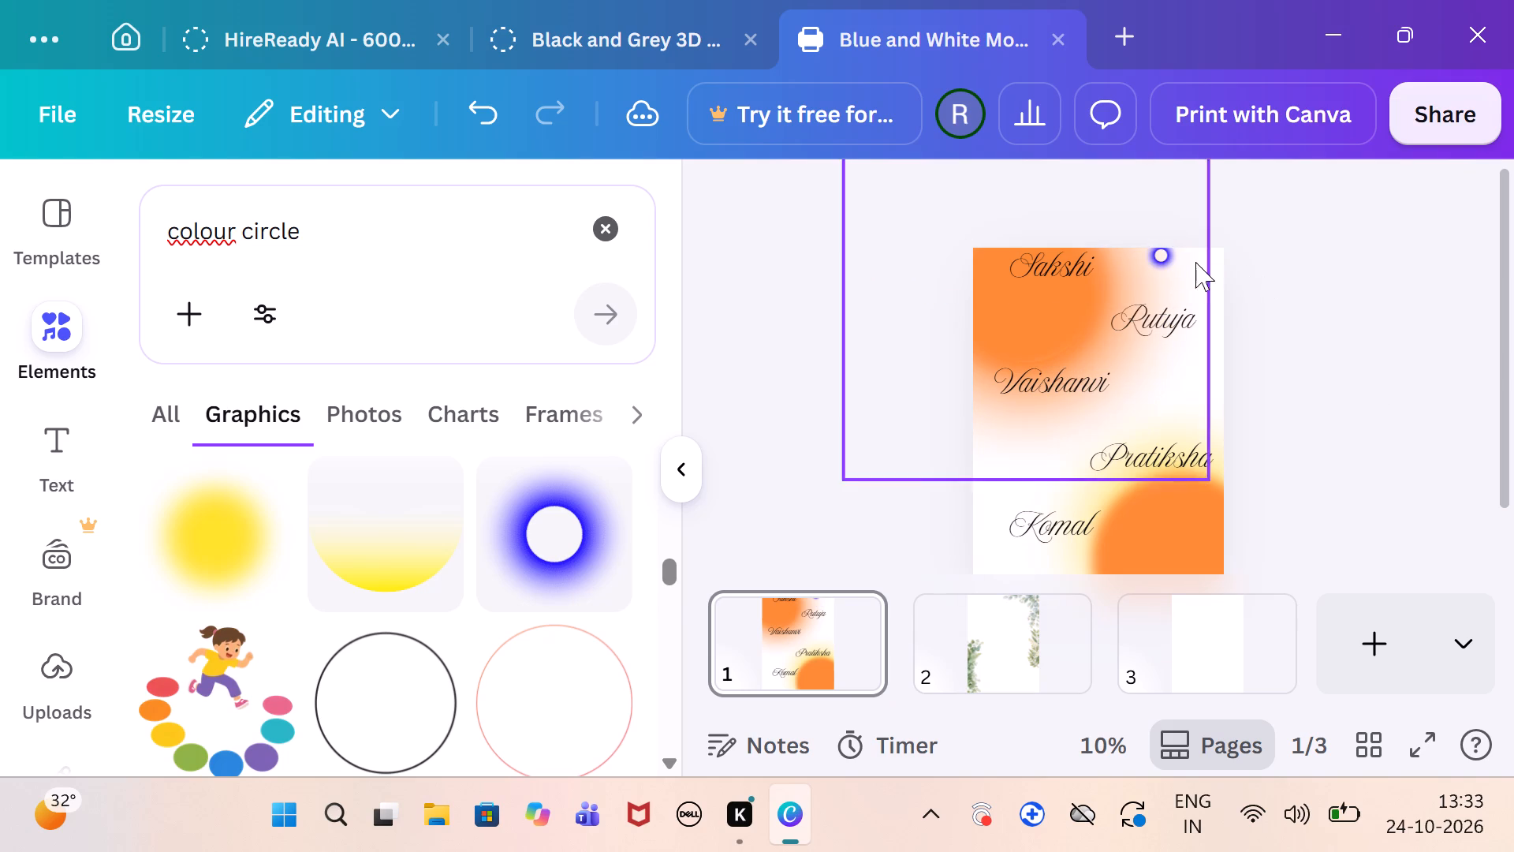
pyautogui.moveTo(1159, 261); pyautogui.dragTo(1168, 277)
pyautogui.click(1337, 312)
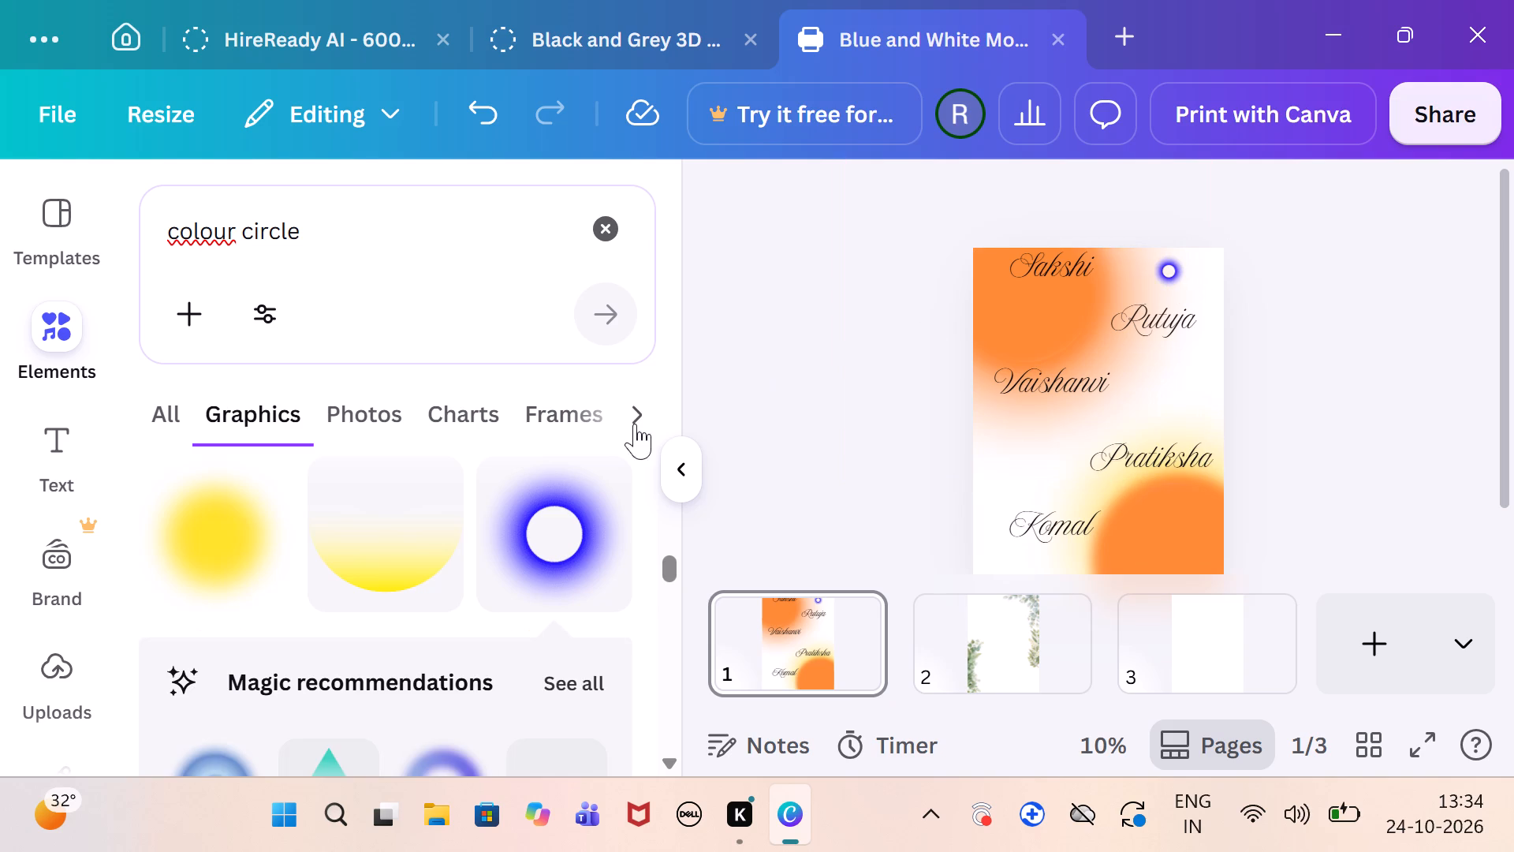
# Add two copies of the blurred yellow circle from the "colour circle" results and move one behind "Rutuja".
pyautogui.doubleClick(252, 533)
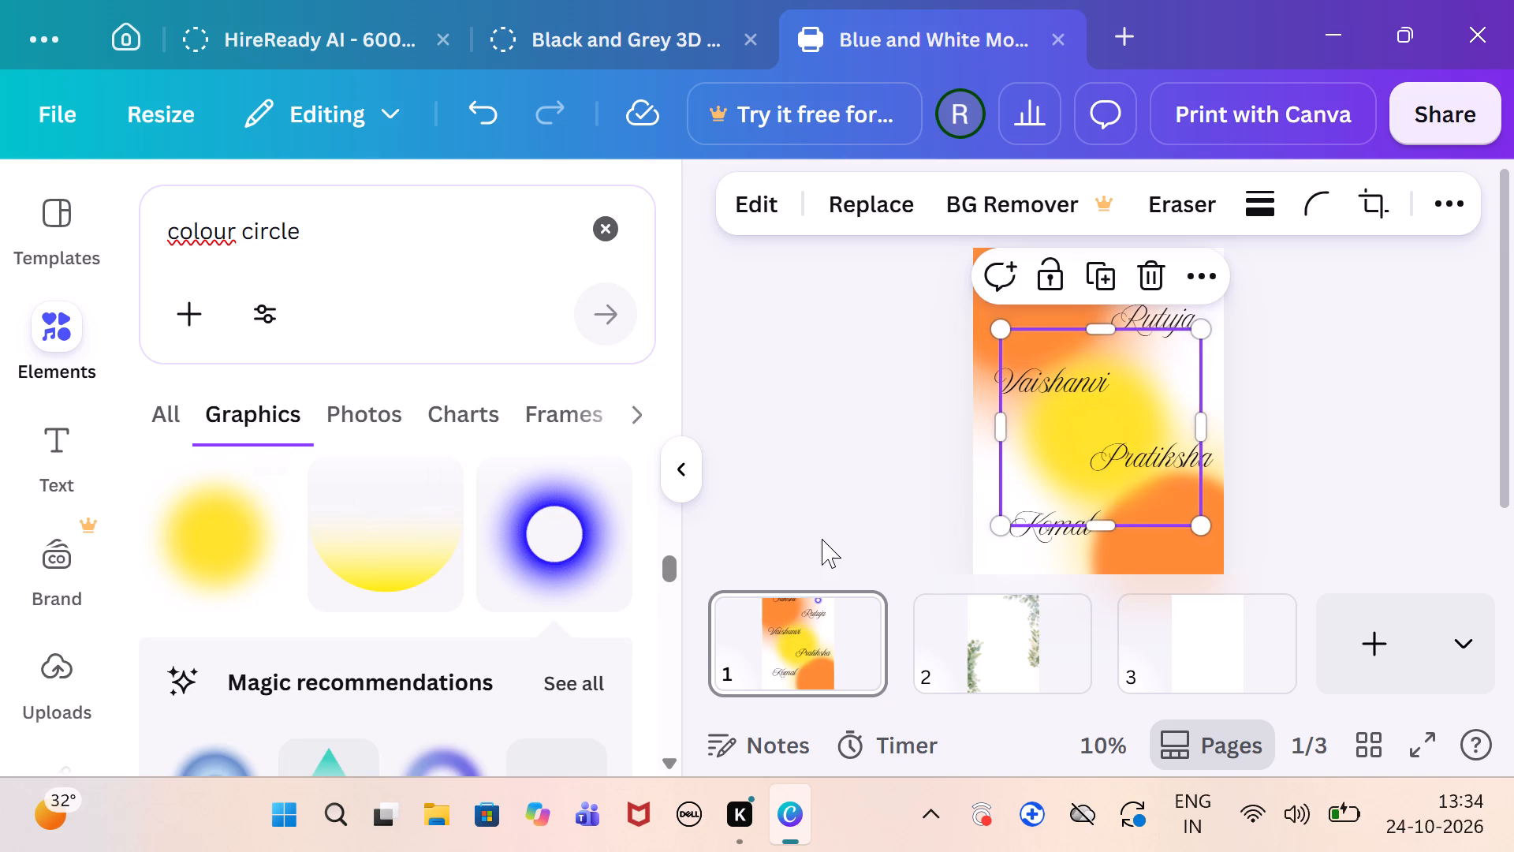
pyautogui.moveTo(1101, 409); pyautogui.dragTo(1176, 353)
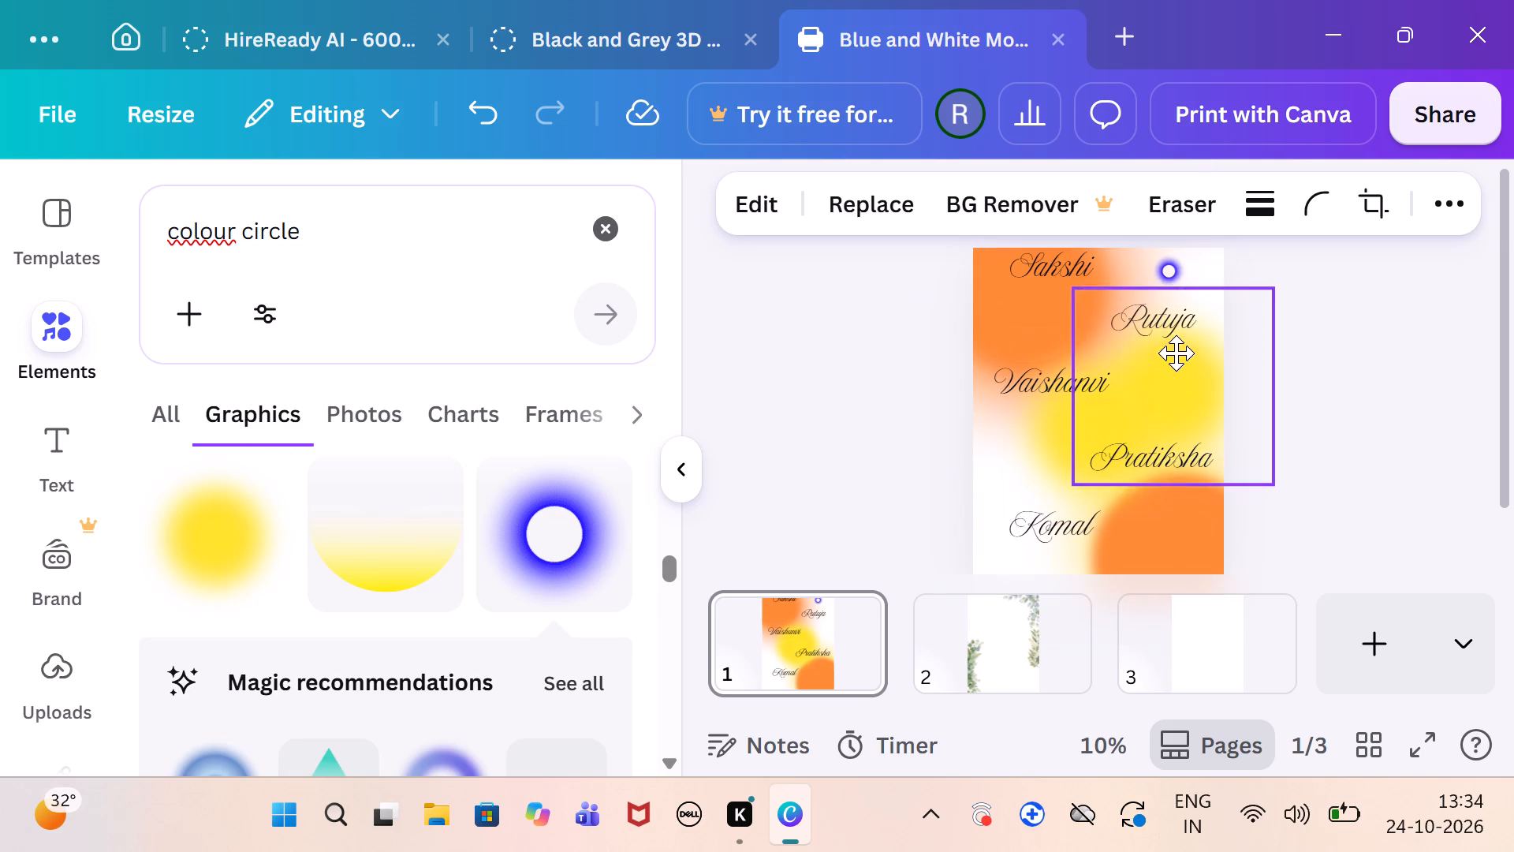
pyautogui.moveTo(1176, 353); pyautogui.dragTo(1183, 323)
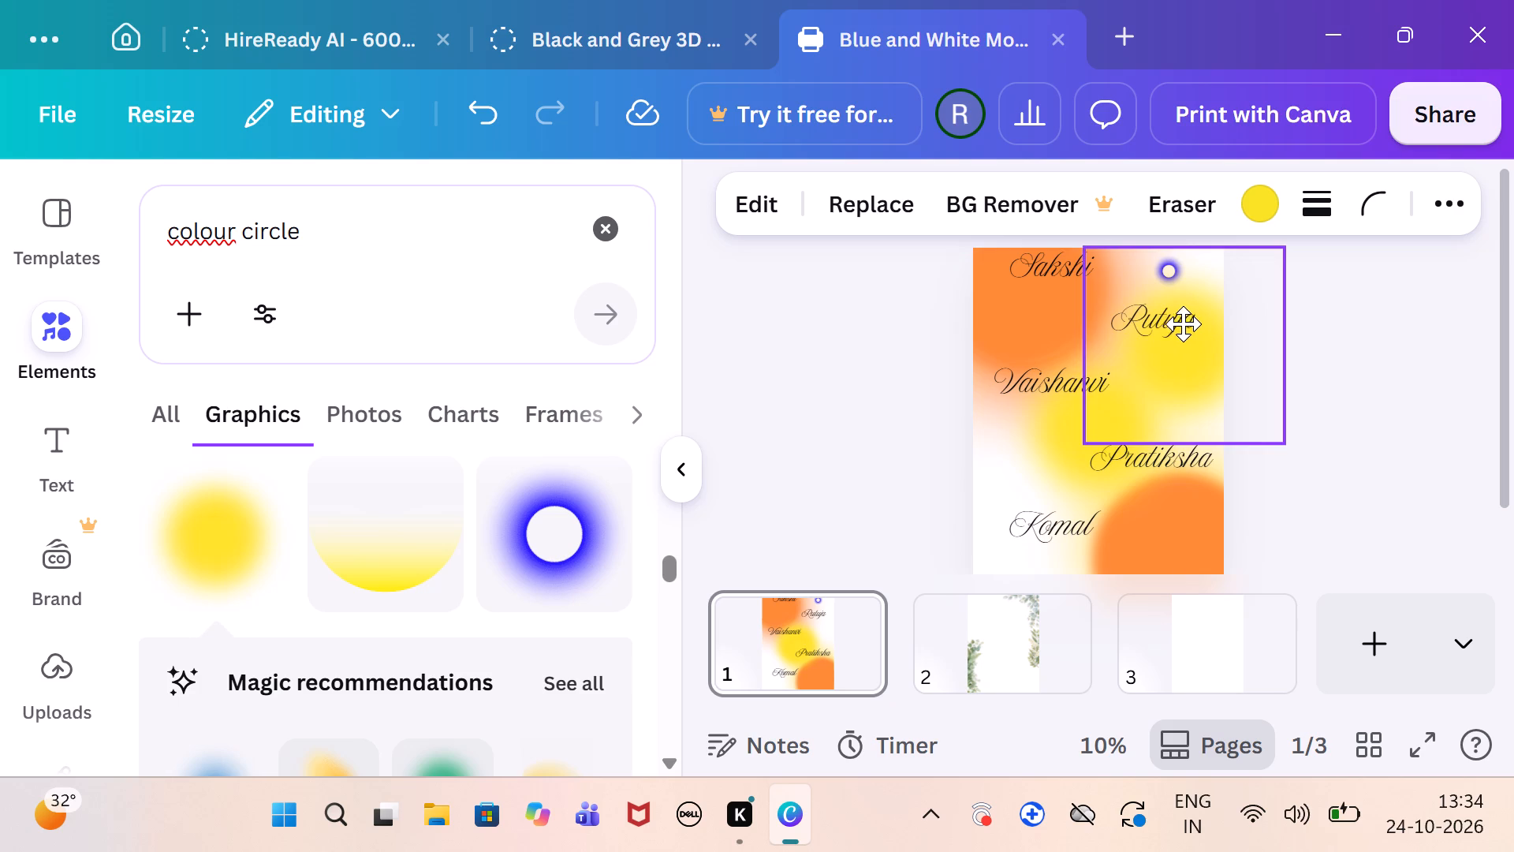
pyautogui.moveTo(1183, 323); pyautogui.dragTo(1169, 264)
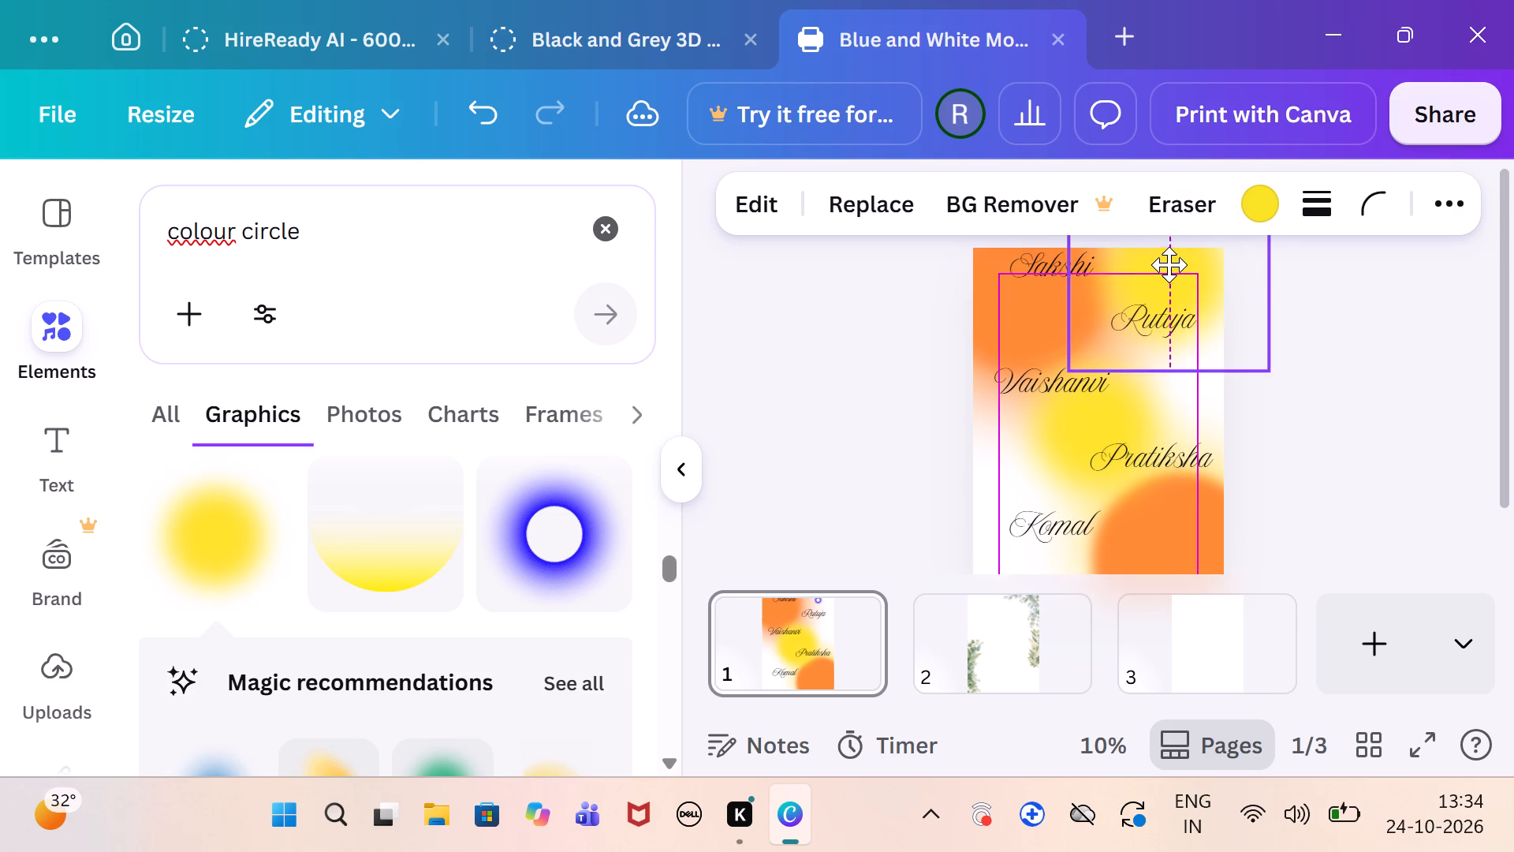
pyautogui.moveTo(1169, 264); pyautogui.dragTo(1165, 298)
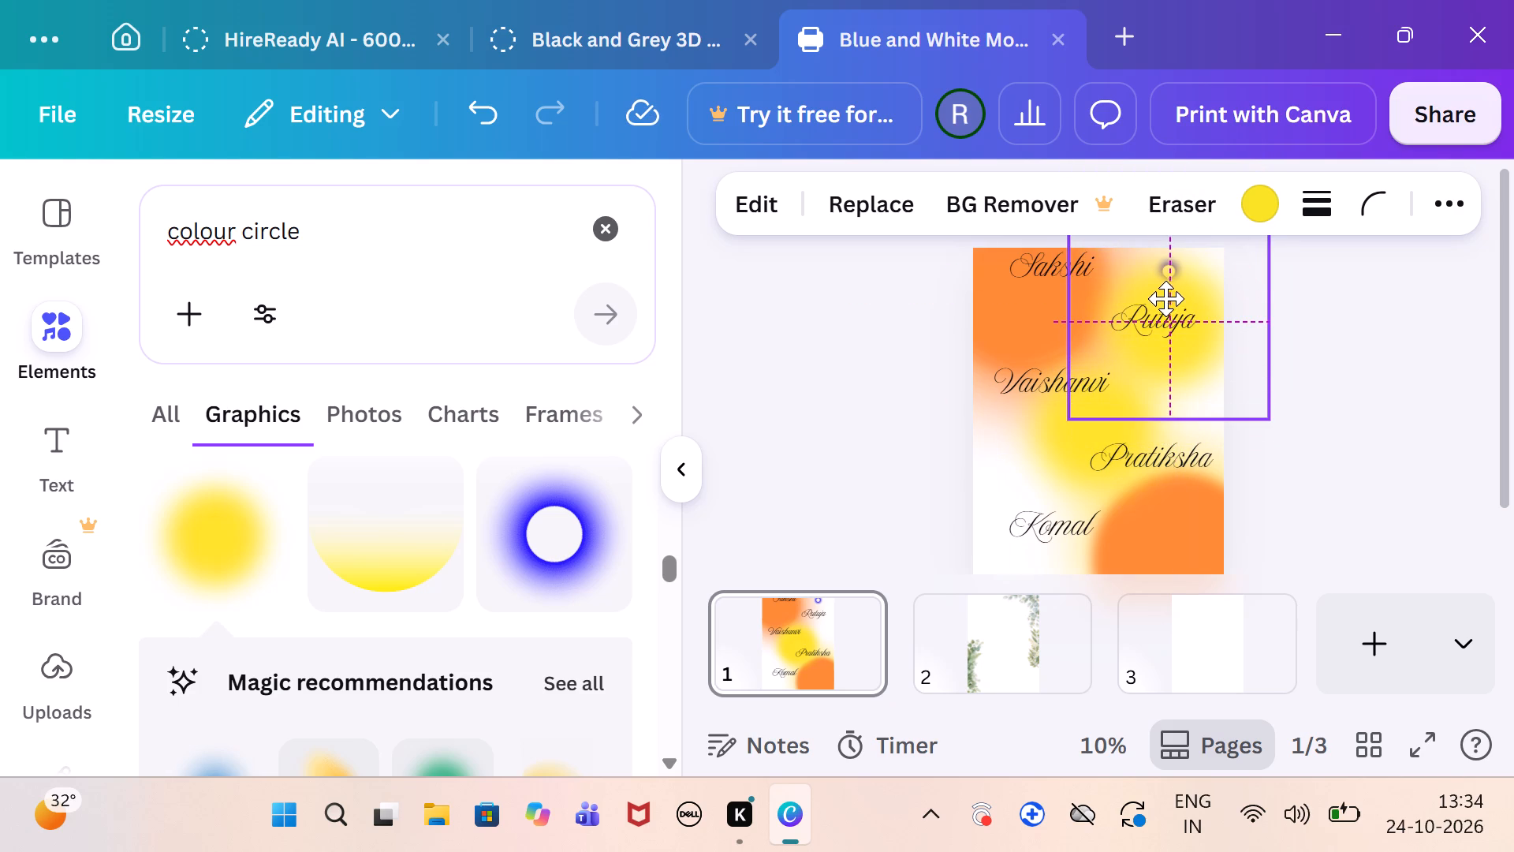
pyautogui.moveTo(1165, 298); pyautogui.dragTo(1173, 316)
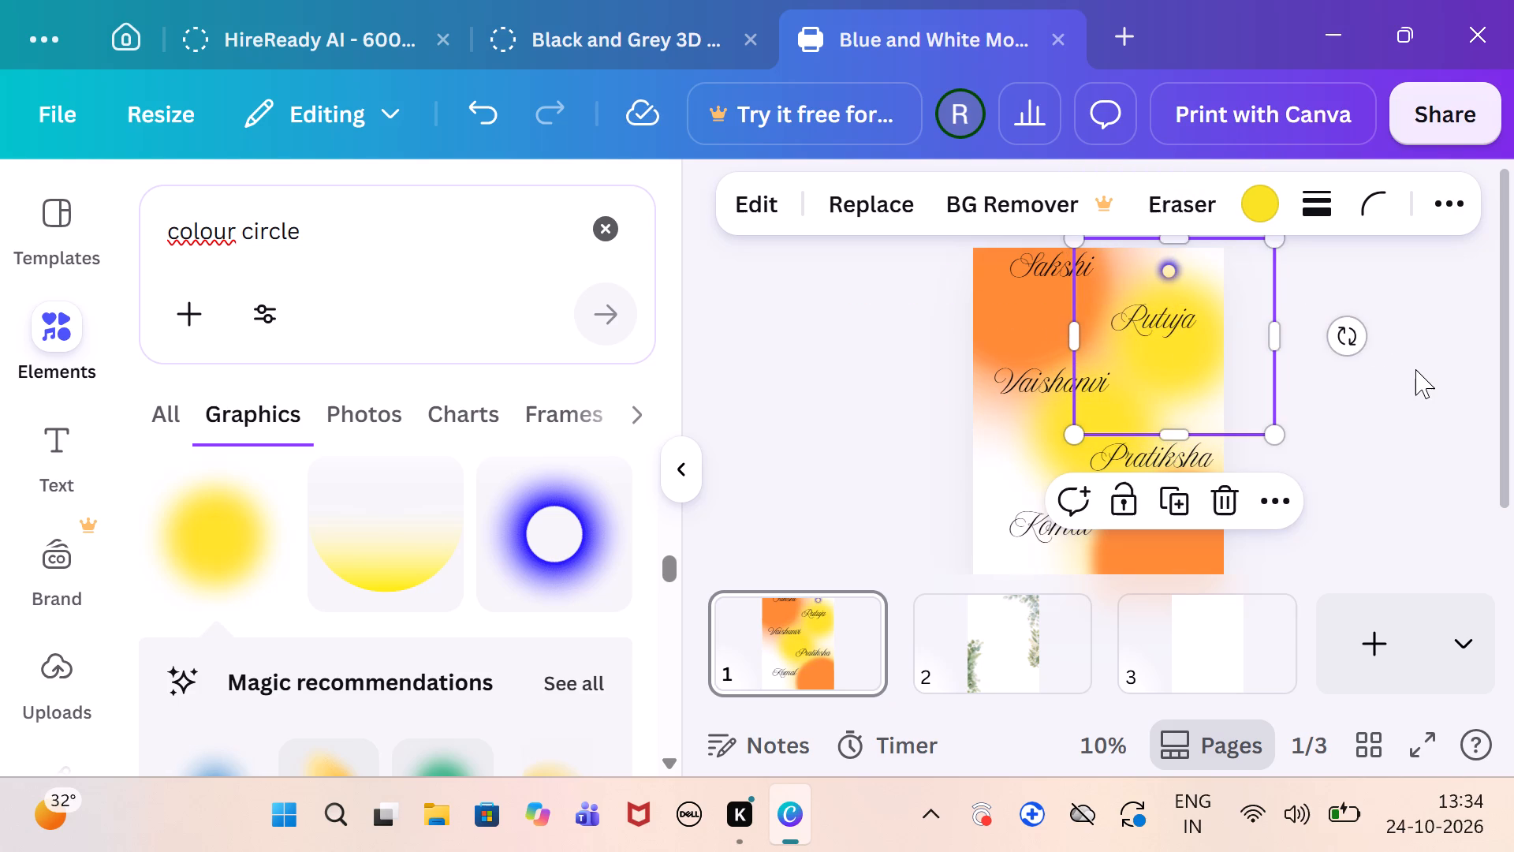
pyautogui.click(1415, 369)
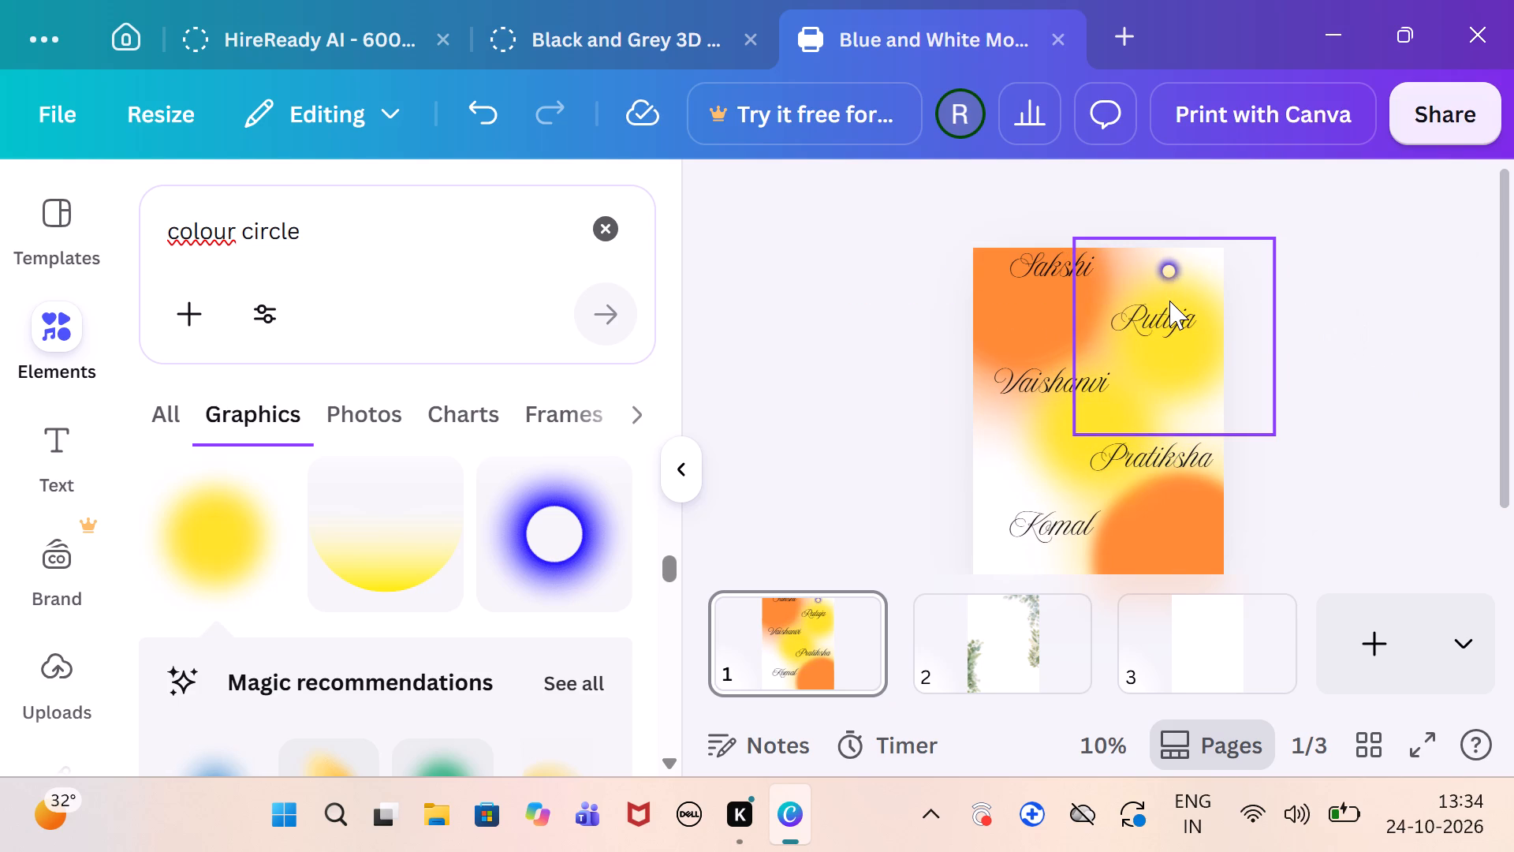
# Move the upper yellow circle down clear of the small blue ring and delete the ring.
pyautogui.moveTo(1169, 301); pyautogui.dragTo(1183, 345)
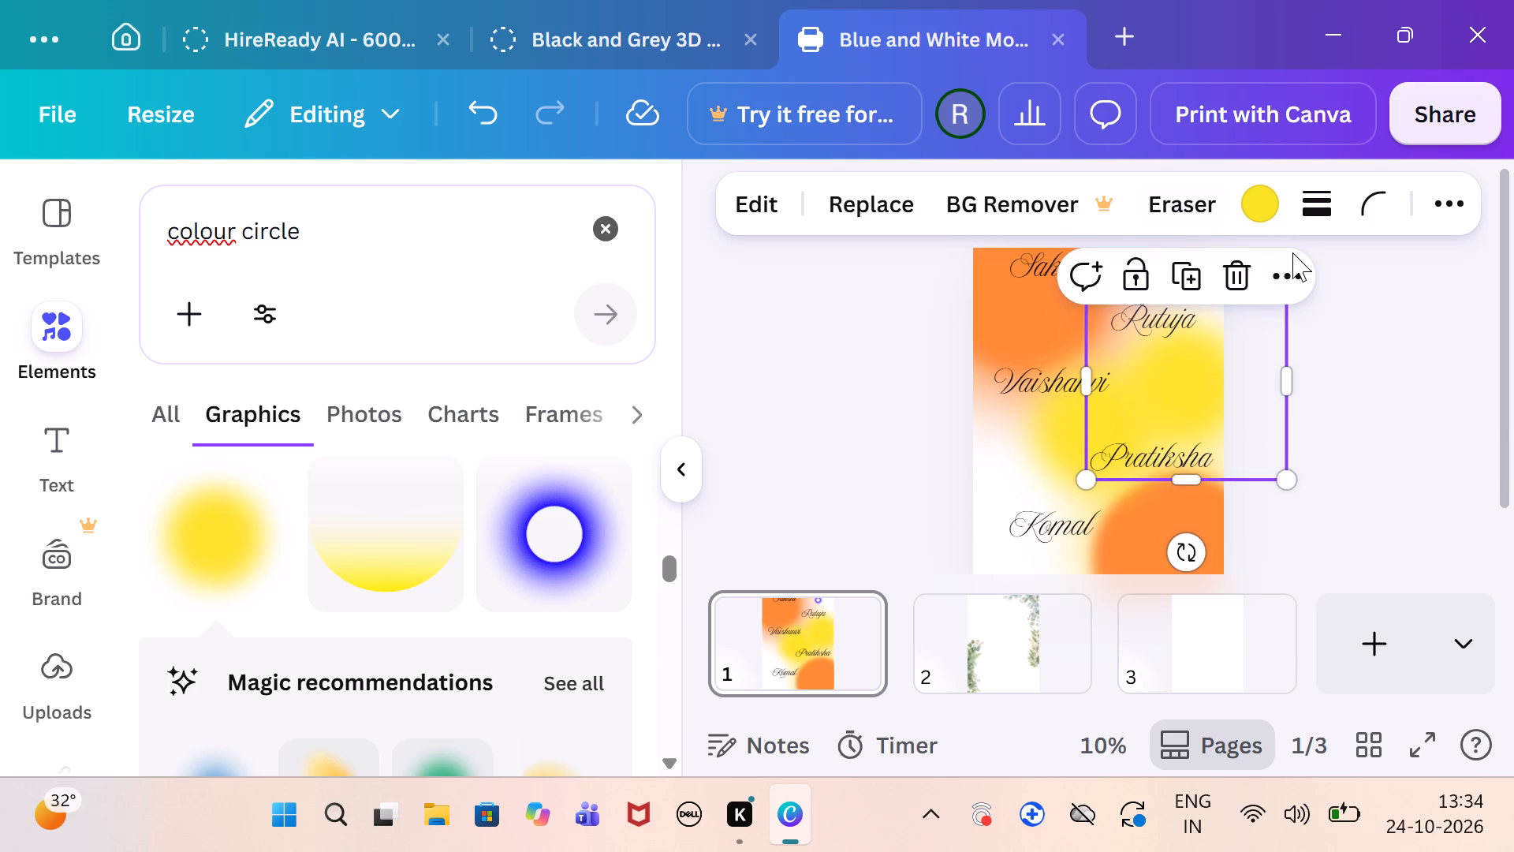
pyautogui.click(1329, 337)
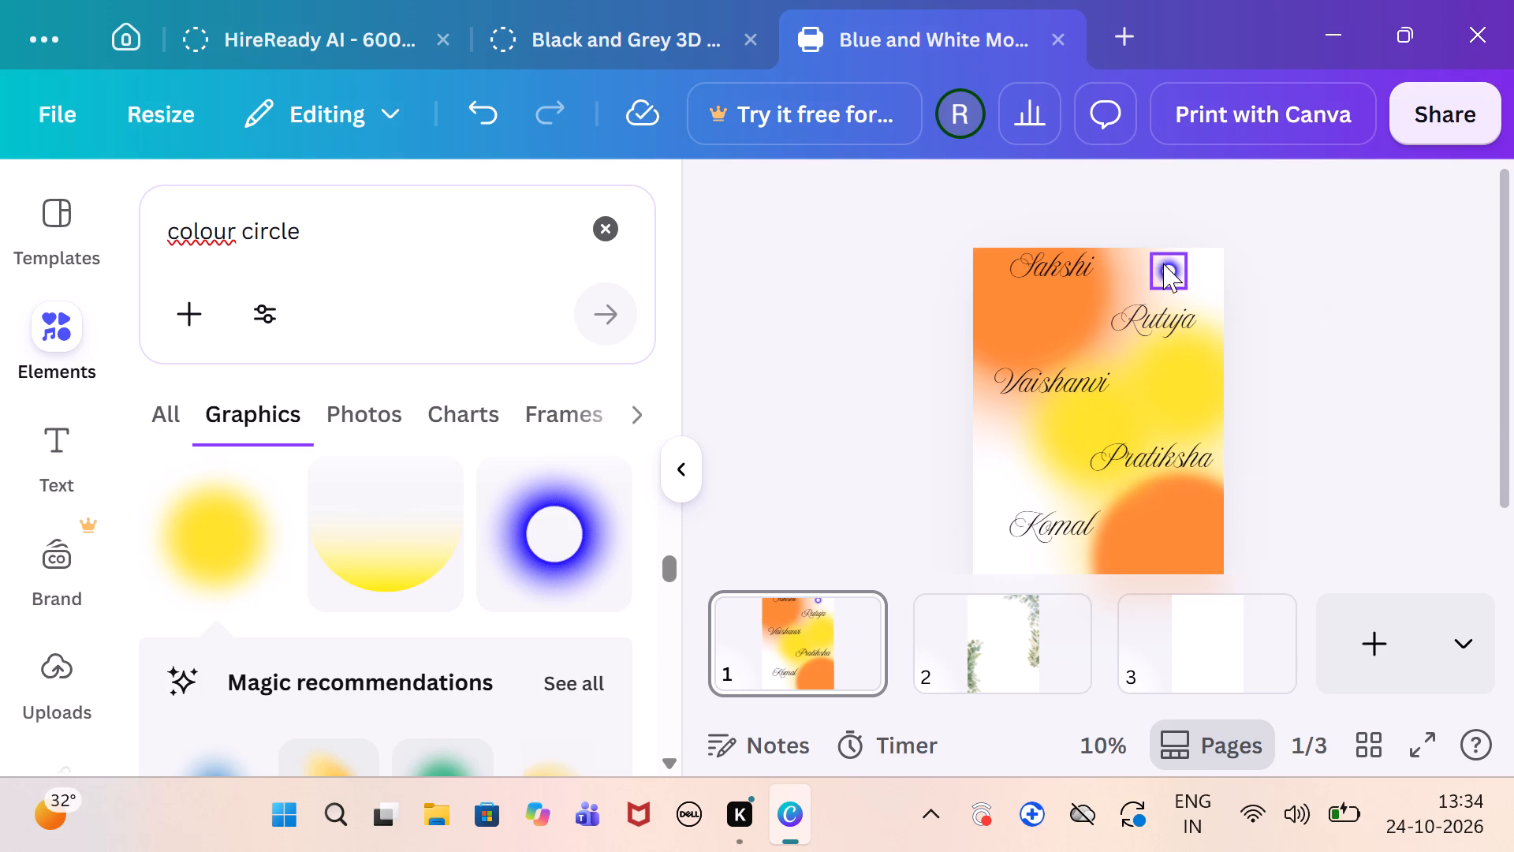
pyautogui.click(1163, 263)
pyautogui.press('Delete')
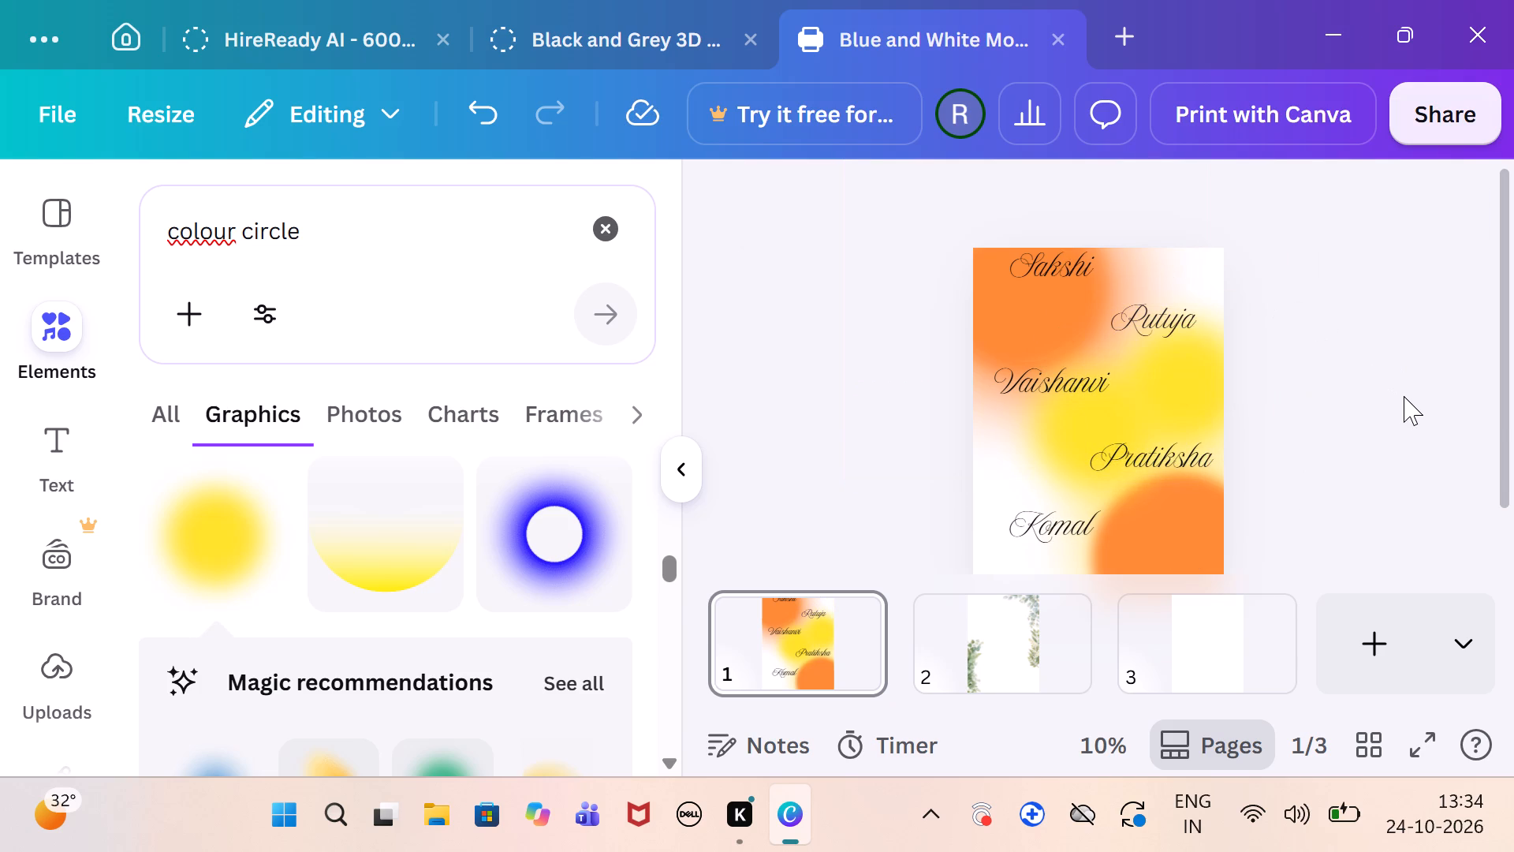
pyautogui.click(1404, 396)
# Position one blurred yellow circle behind "Rutuja" in the page's upper right and the other behind "Komal" at the lower left.
pyautogui.moveTo(1166, 357); pyautogui.dragTo(1166, 304)
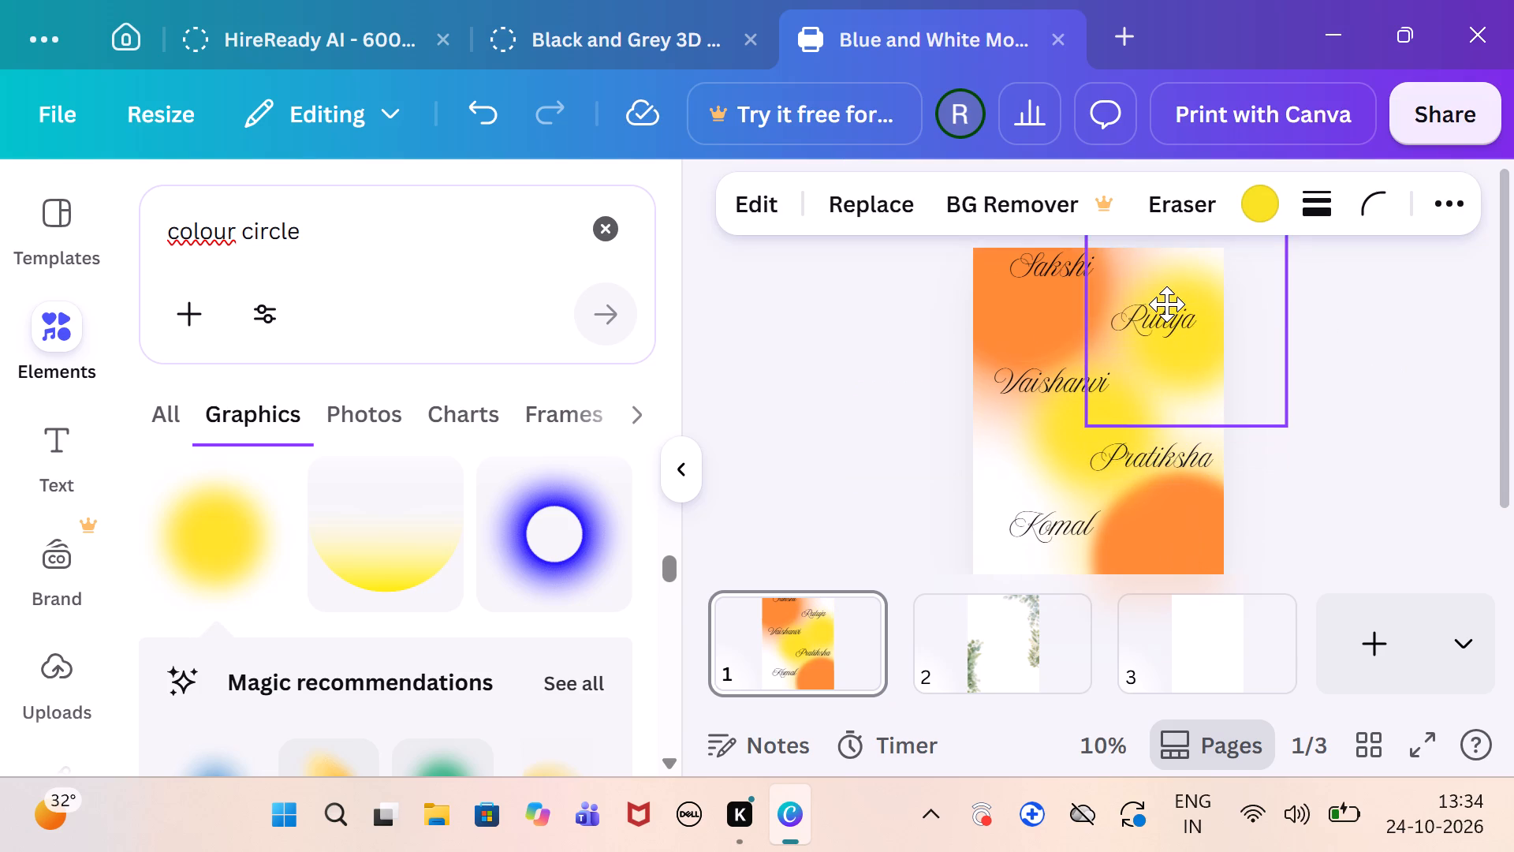
pyautogui.moveTo(1166, 304); pyautogui.dragTo(1154, 278)
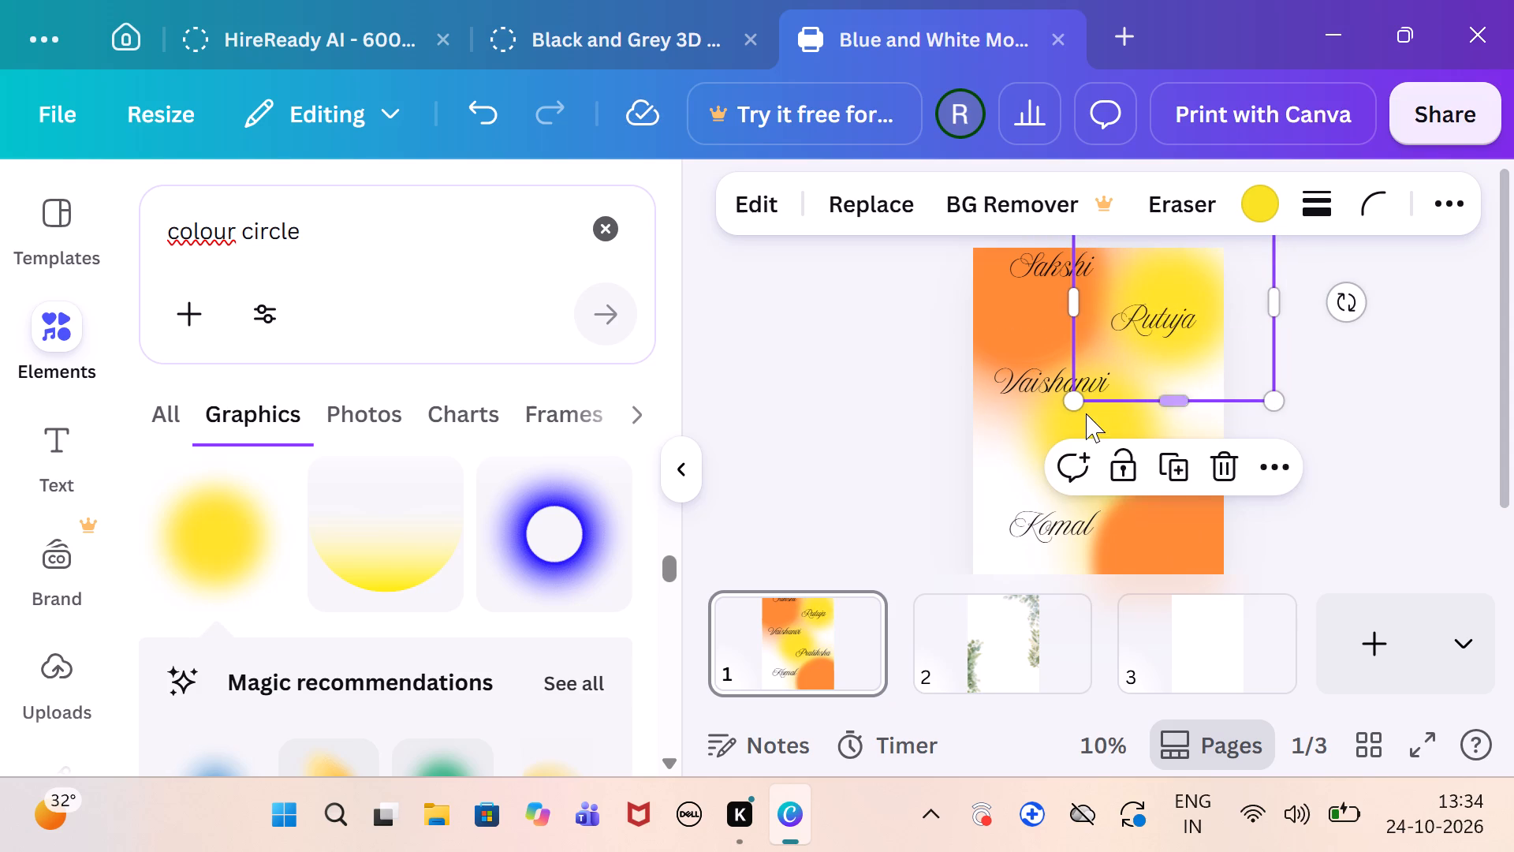
pyautogui.moveTo(1079, 421); pyautogui.dragTo(1014, 533)
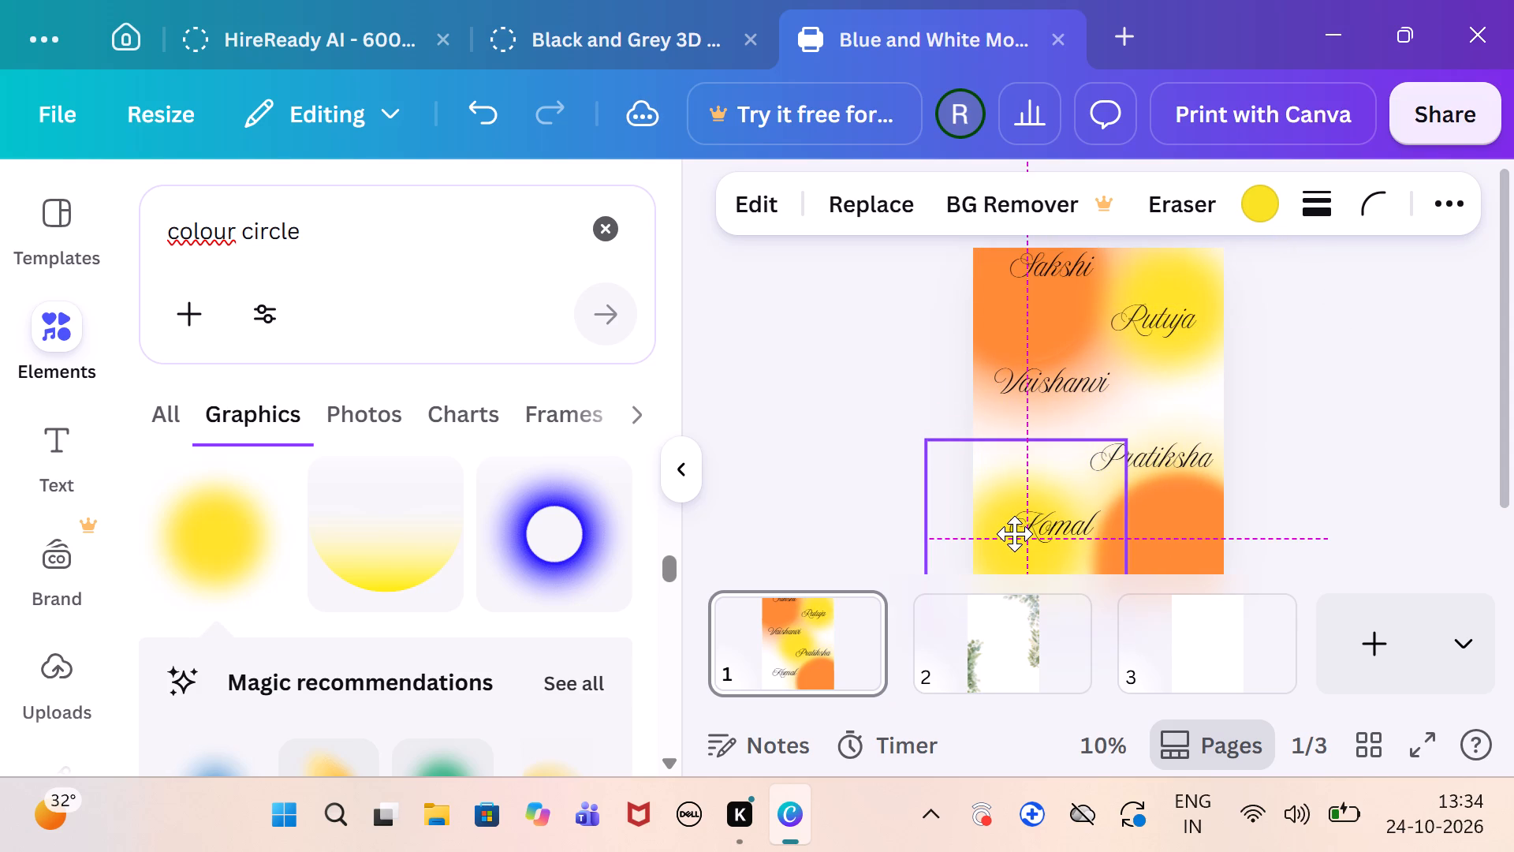
pyautogui.moveTo(1014, 533); pyautogui.dragTo(1024, 530)
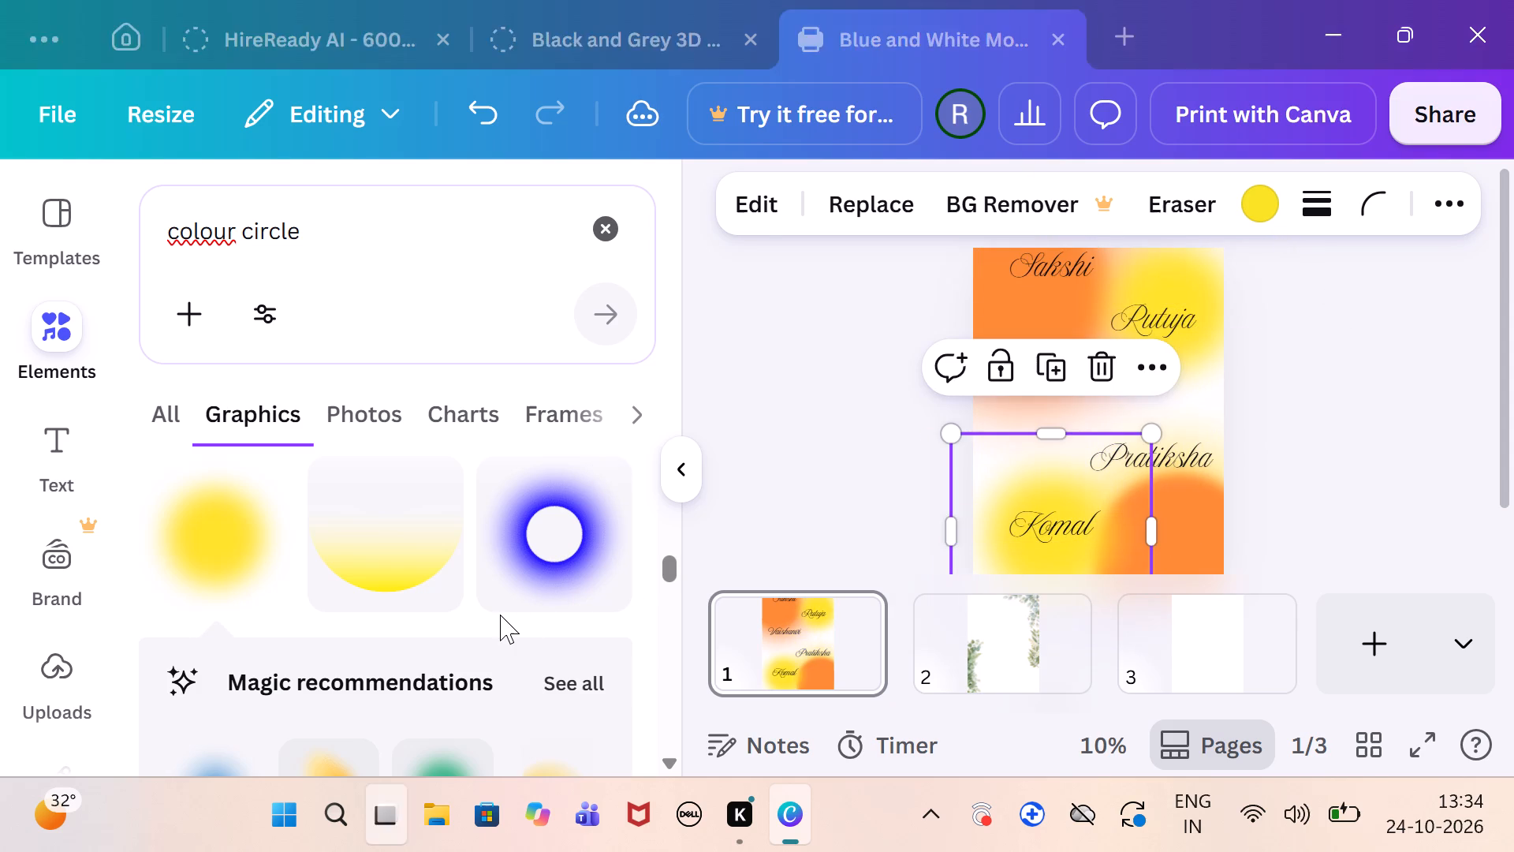
# Look through the "colour circle" graphics results for another circle design that suits the orange and yellow page.
pyautogui.scroll(-1, 500, 615)
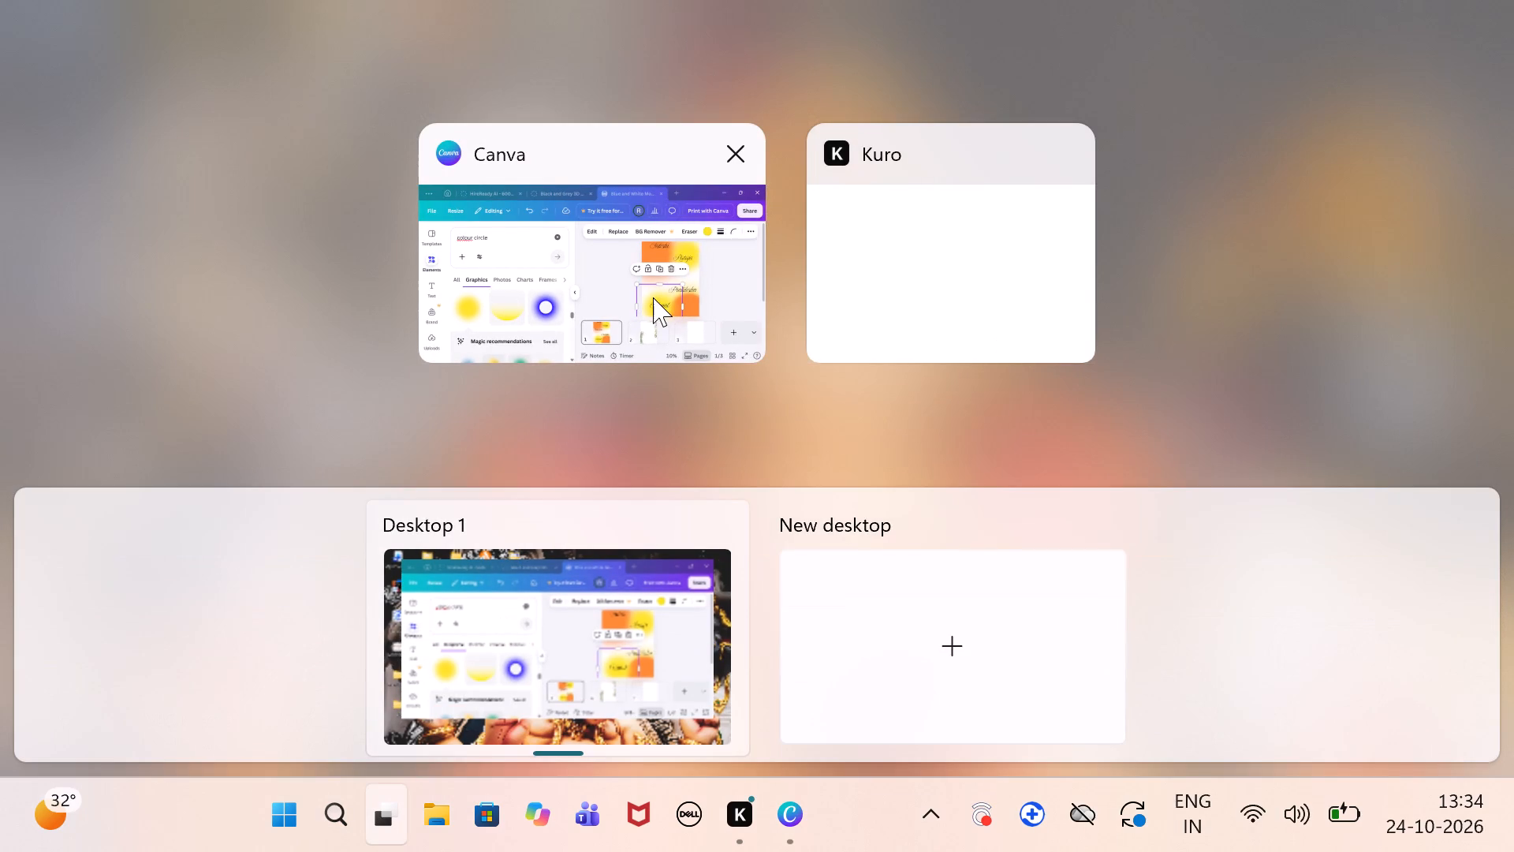
pyautogui.click(653, 297)
pyautogui.scroll(-3, 414, 450)
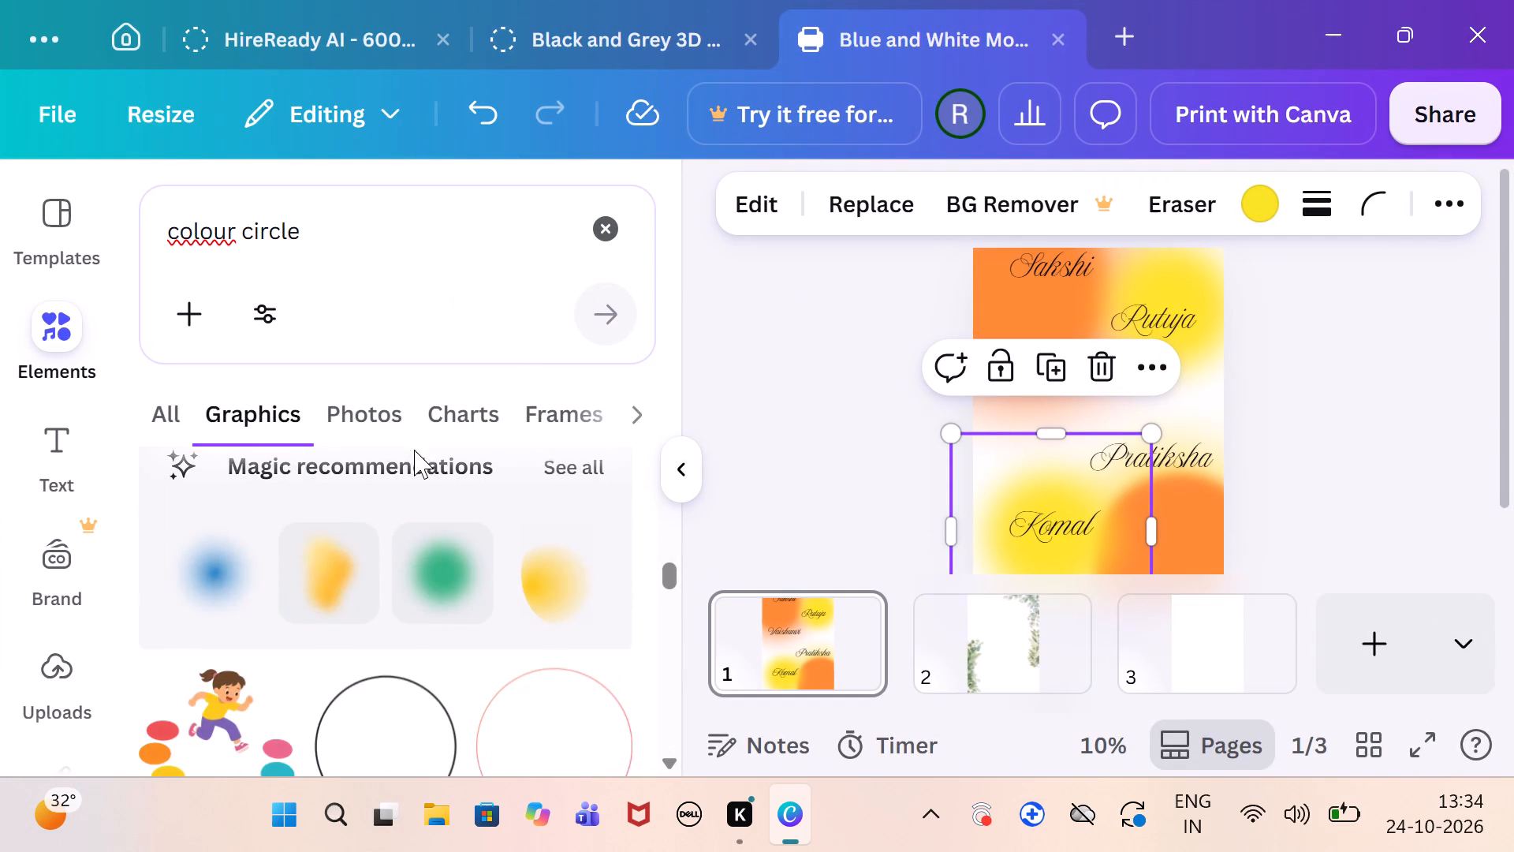
pyautogui.scroll(-2, 414, 450)
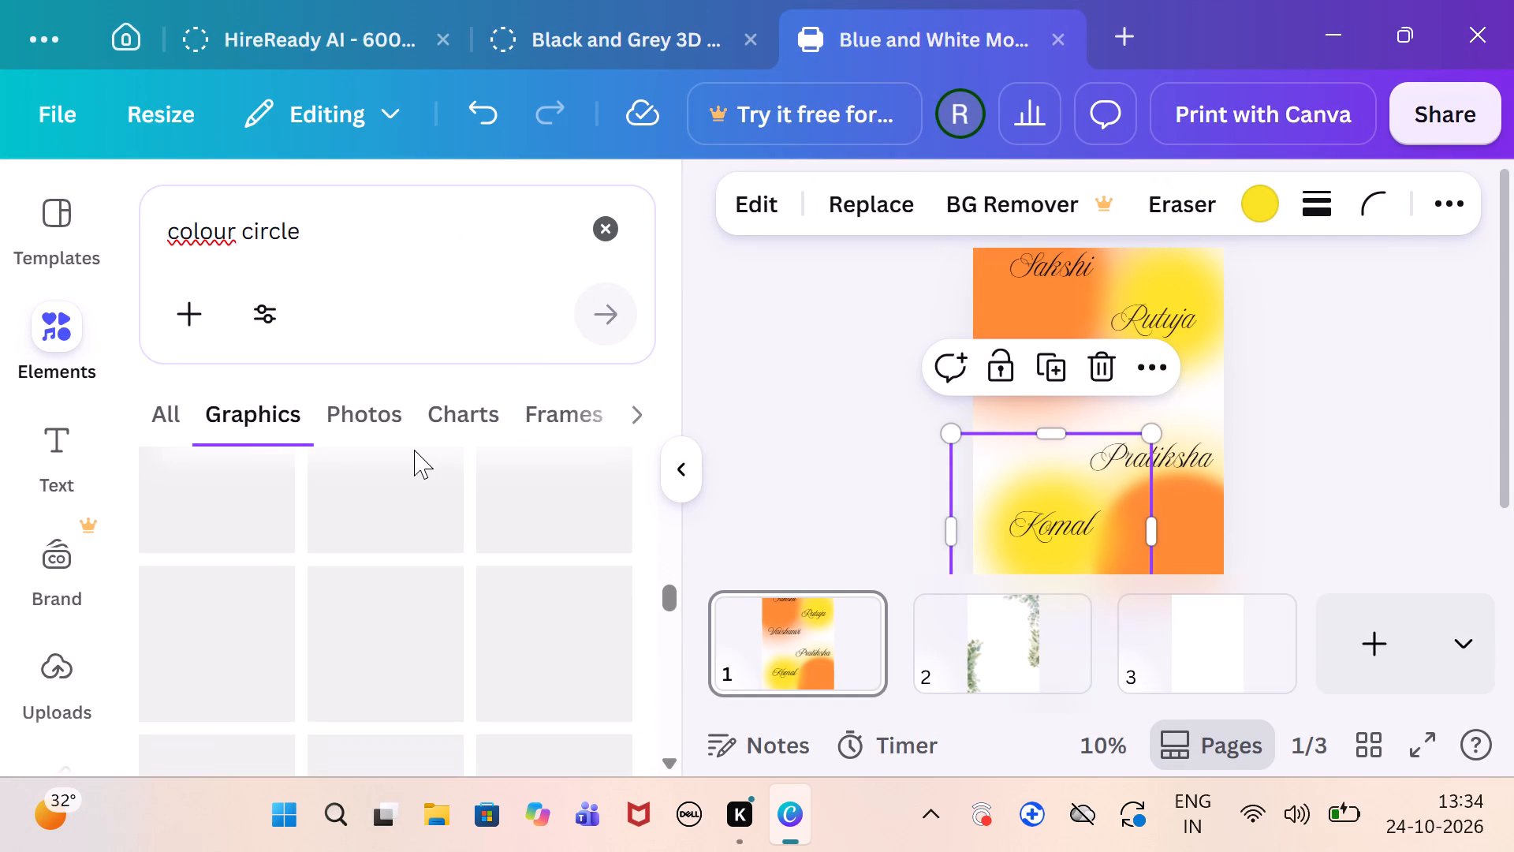
pyautogui.scroll(-3, 414, 450)
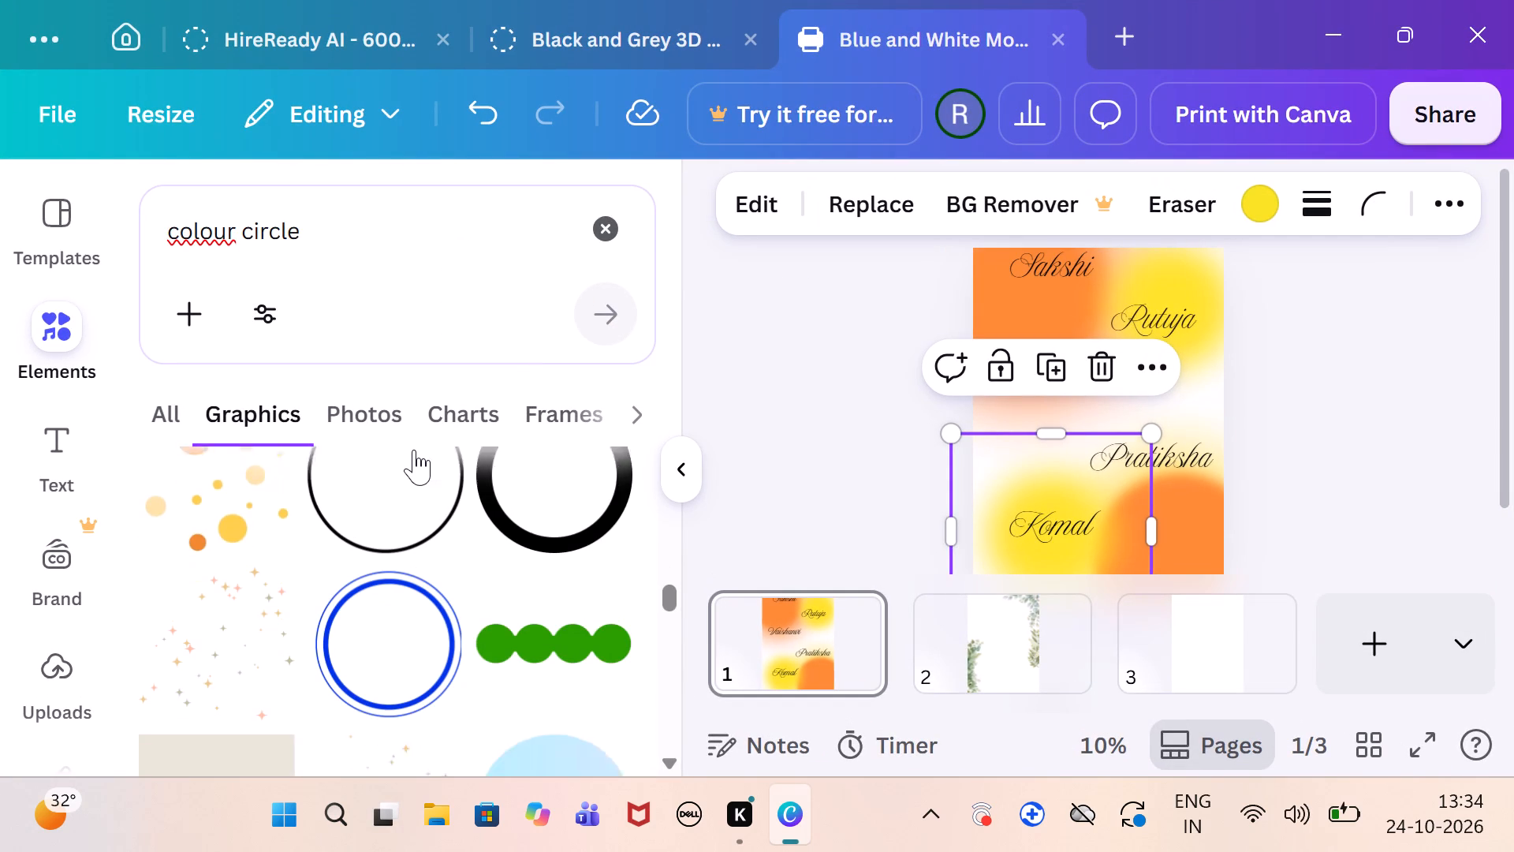
pyautogui.scroll(-4, 414, 450)
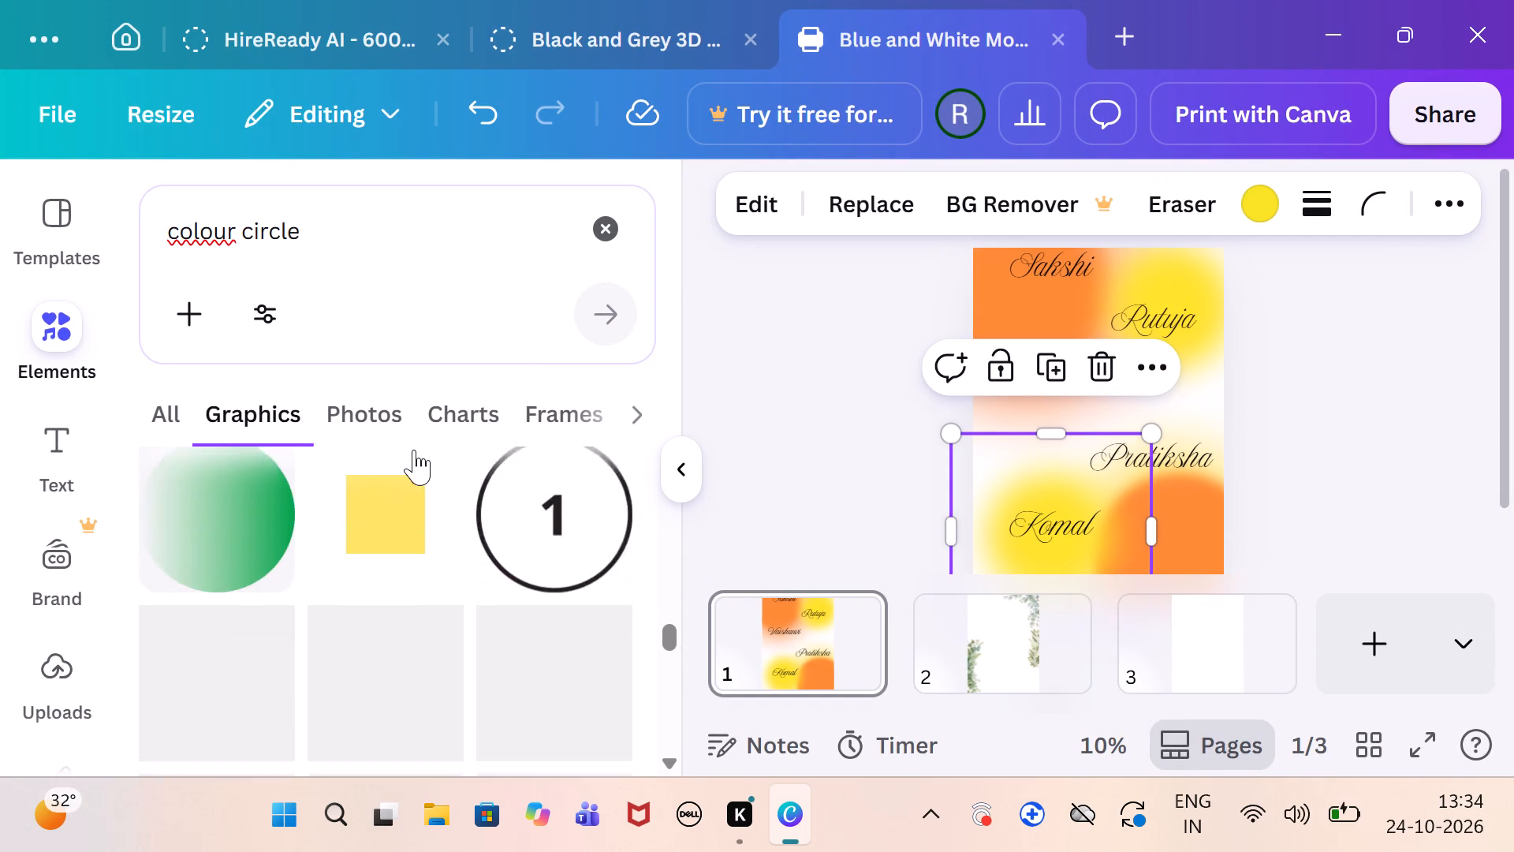
pyautogui.scroll(-1, 414, 450)
pyautogui.scroll(17, 414, 450)
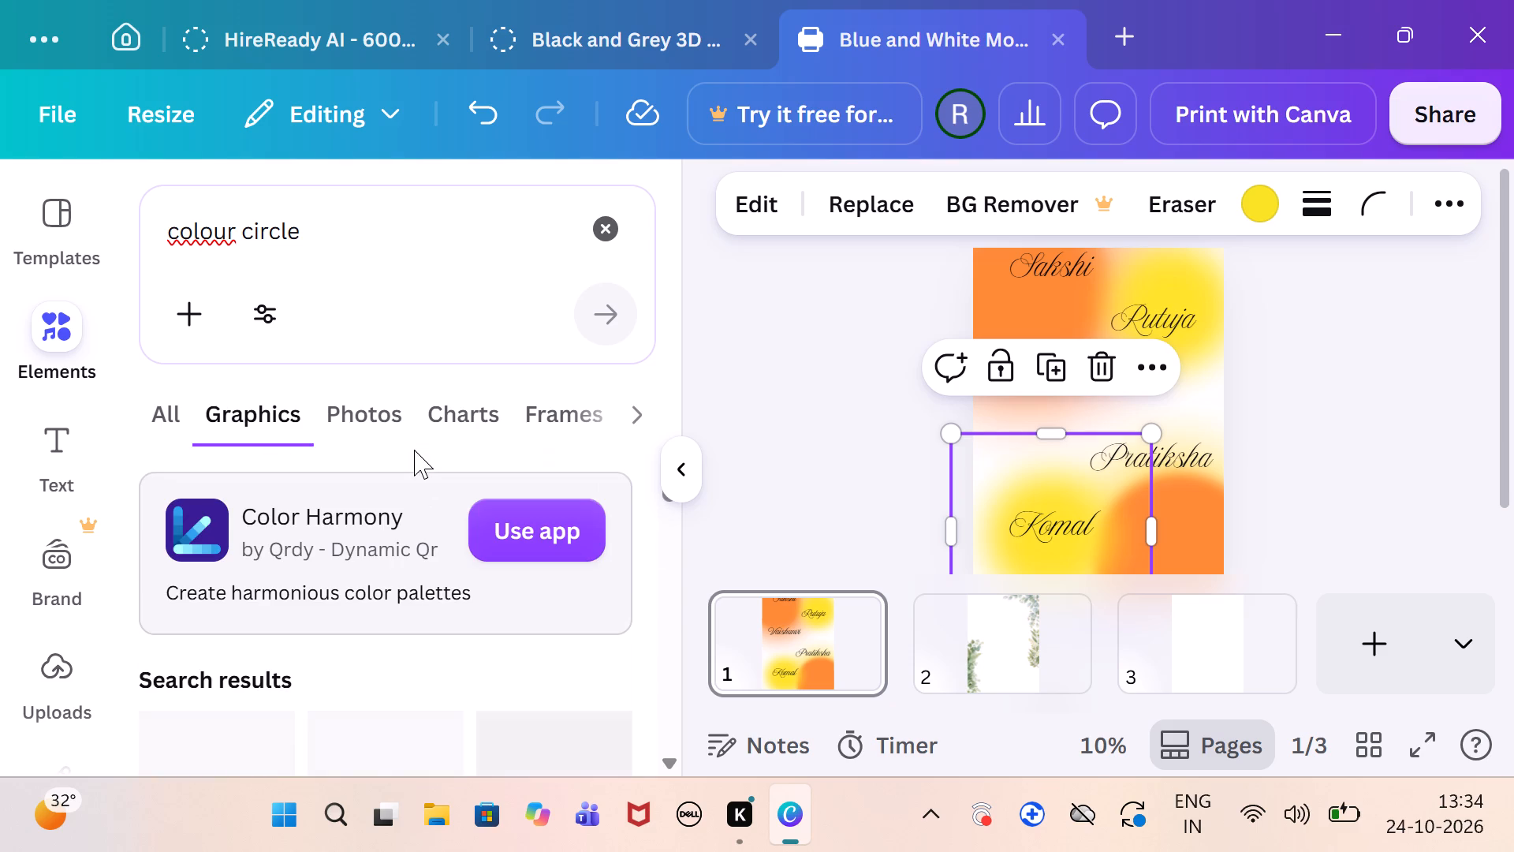
pyautogui.scroll(13, 414, 450)
pyautogui.scroll(-2, 343, 677)
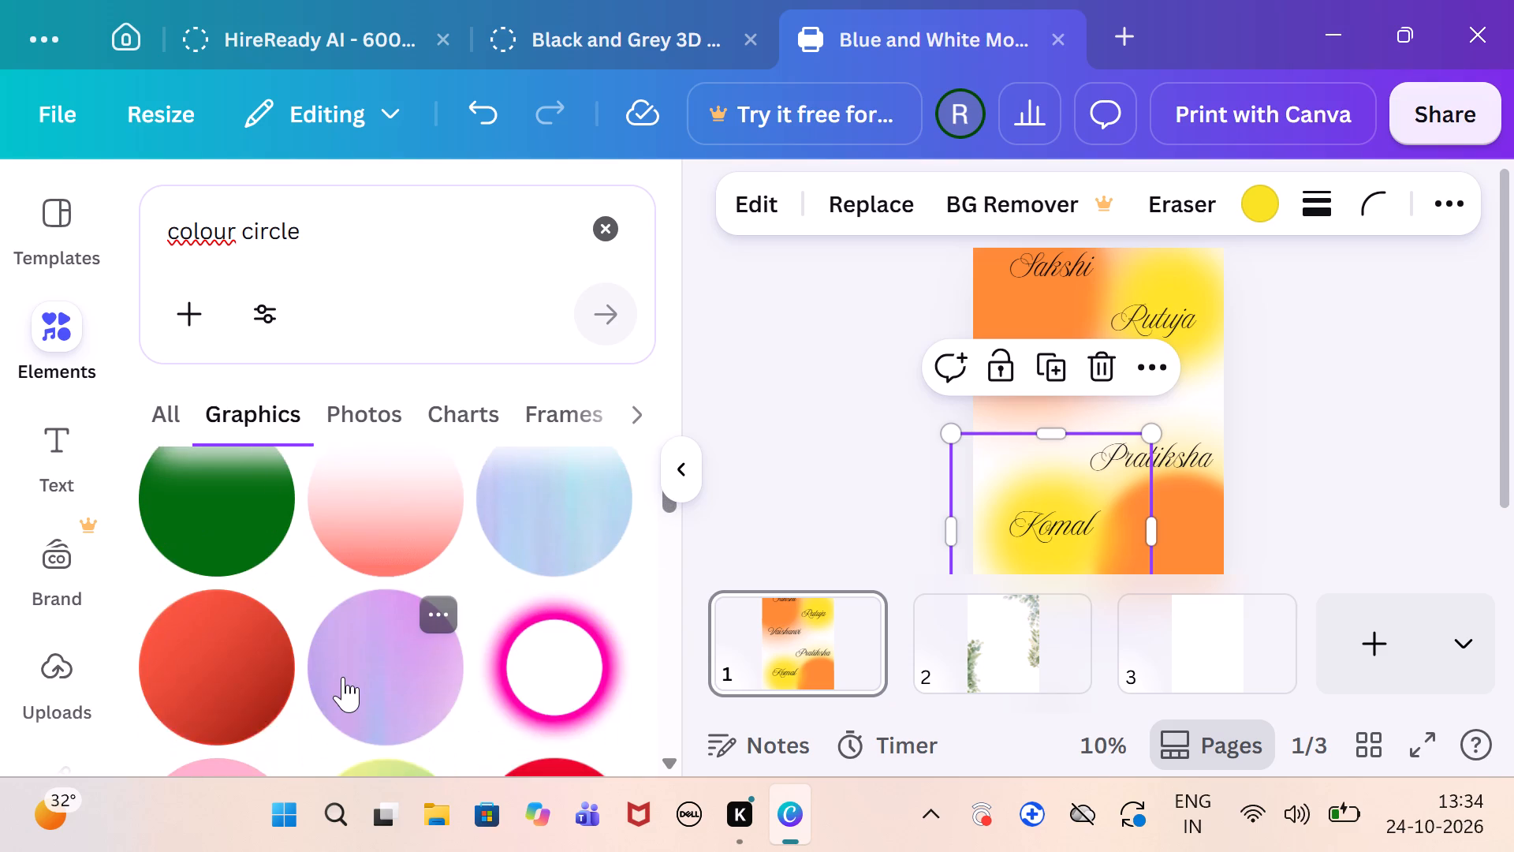
pyautogui.scroll(1, 343, 677)
pyautogui.scroll(-2, 343, 677)
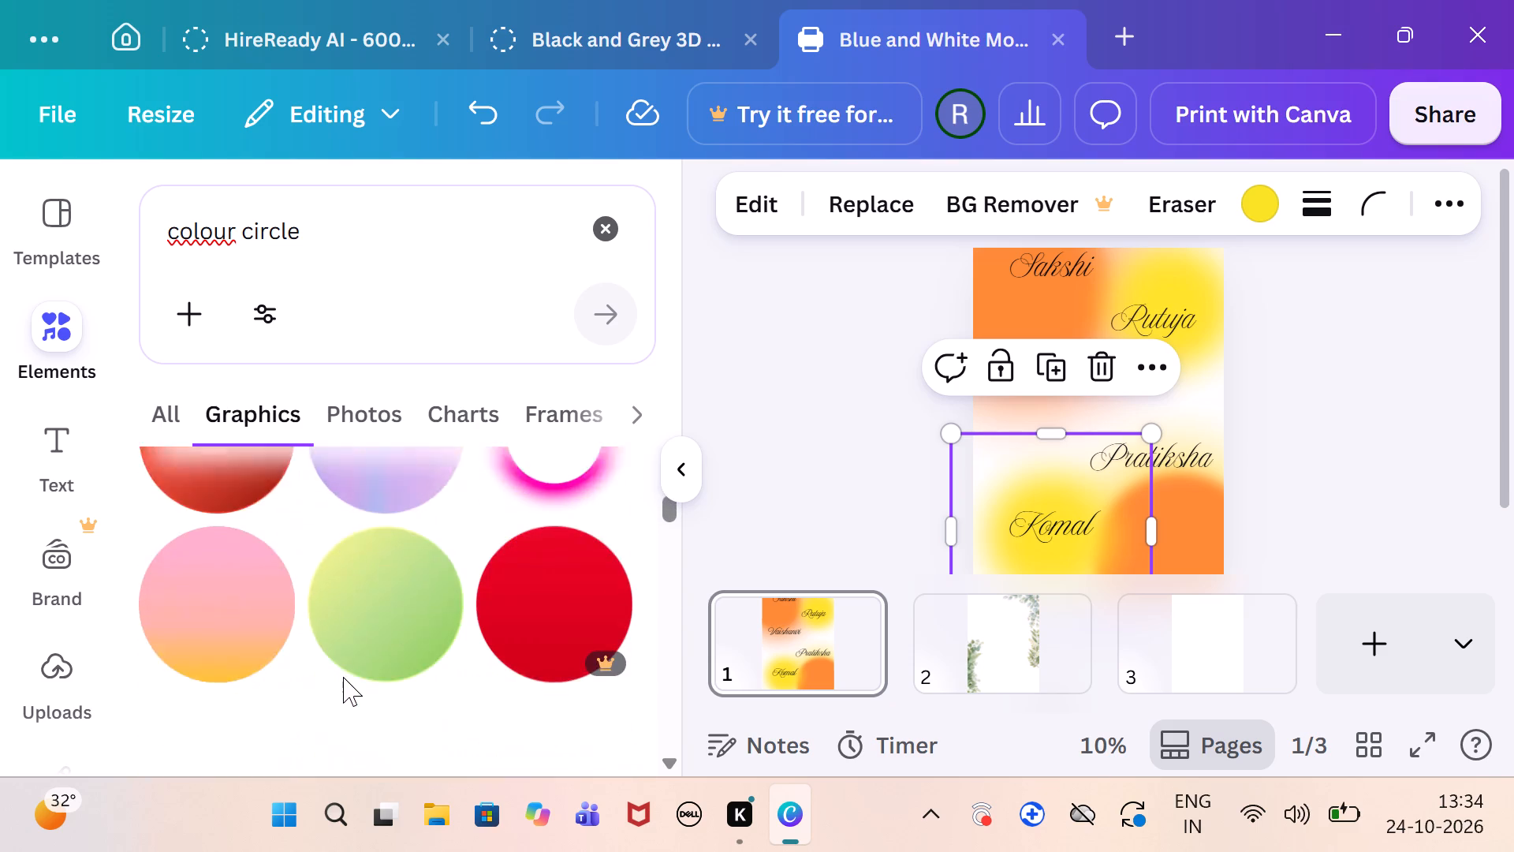
pyautogui.scroll(-1, 343, 677)
pyautogui.scroll(1, 343, 677)
pyautogui.scroll(-1, 343, 677)
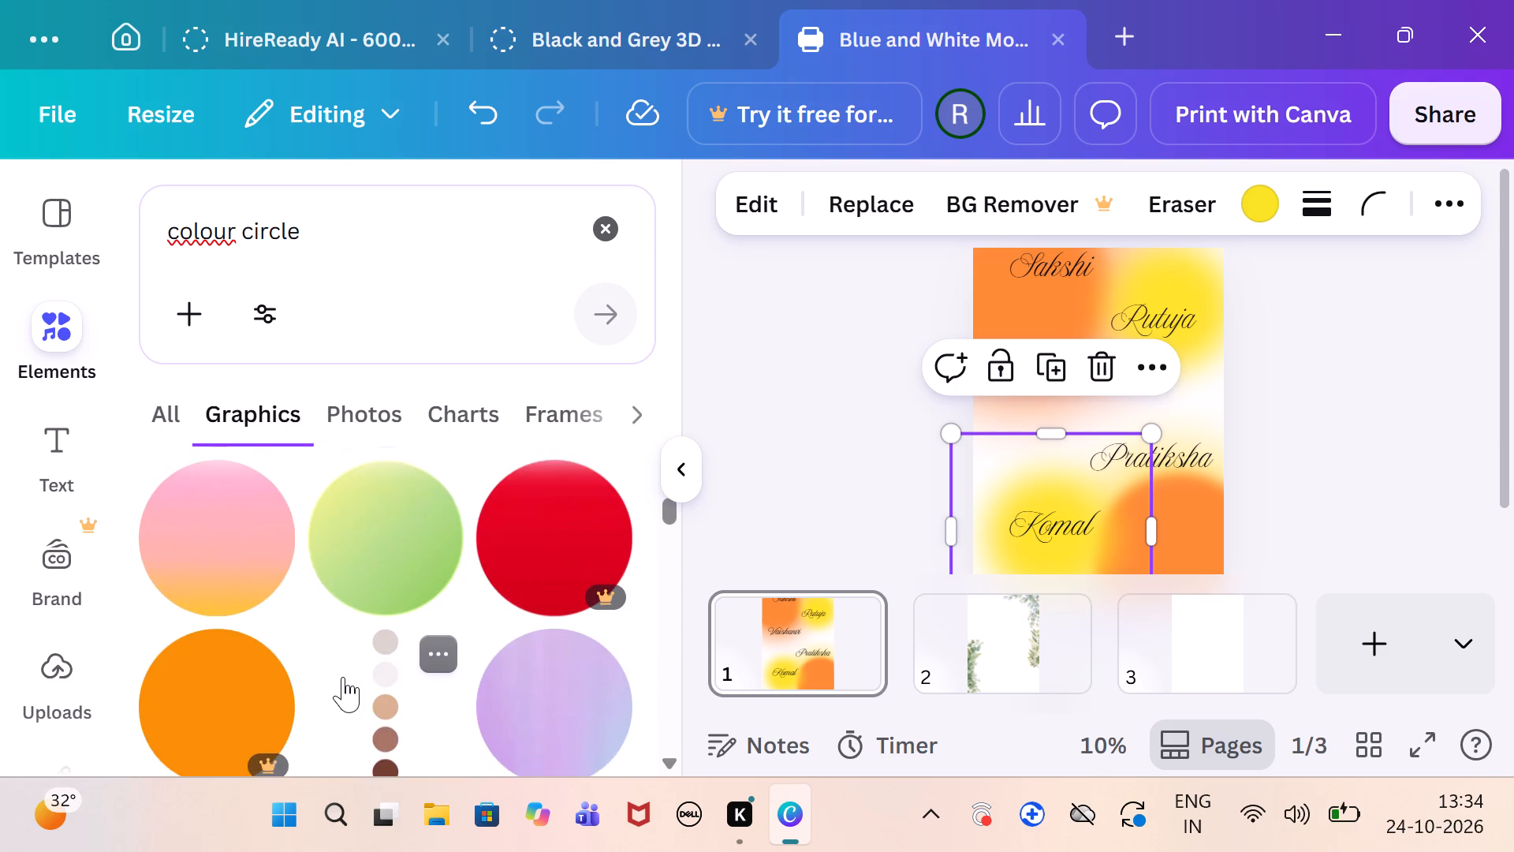
pyautogui.scroll(-1, 343, 677)
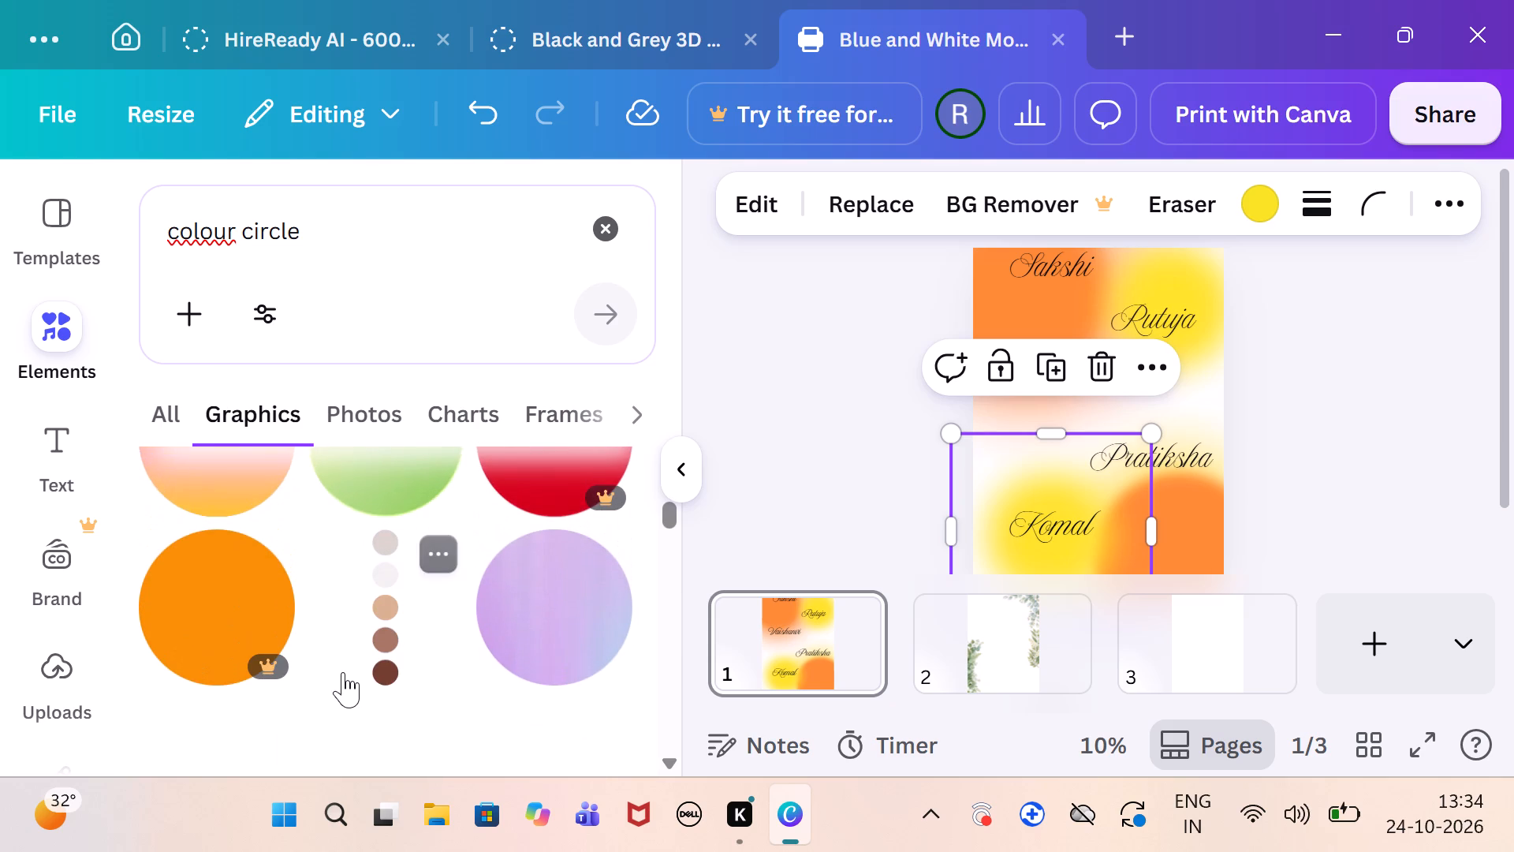
pyautogui.scroll(-2, 343, 672)
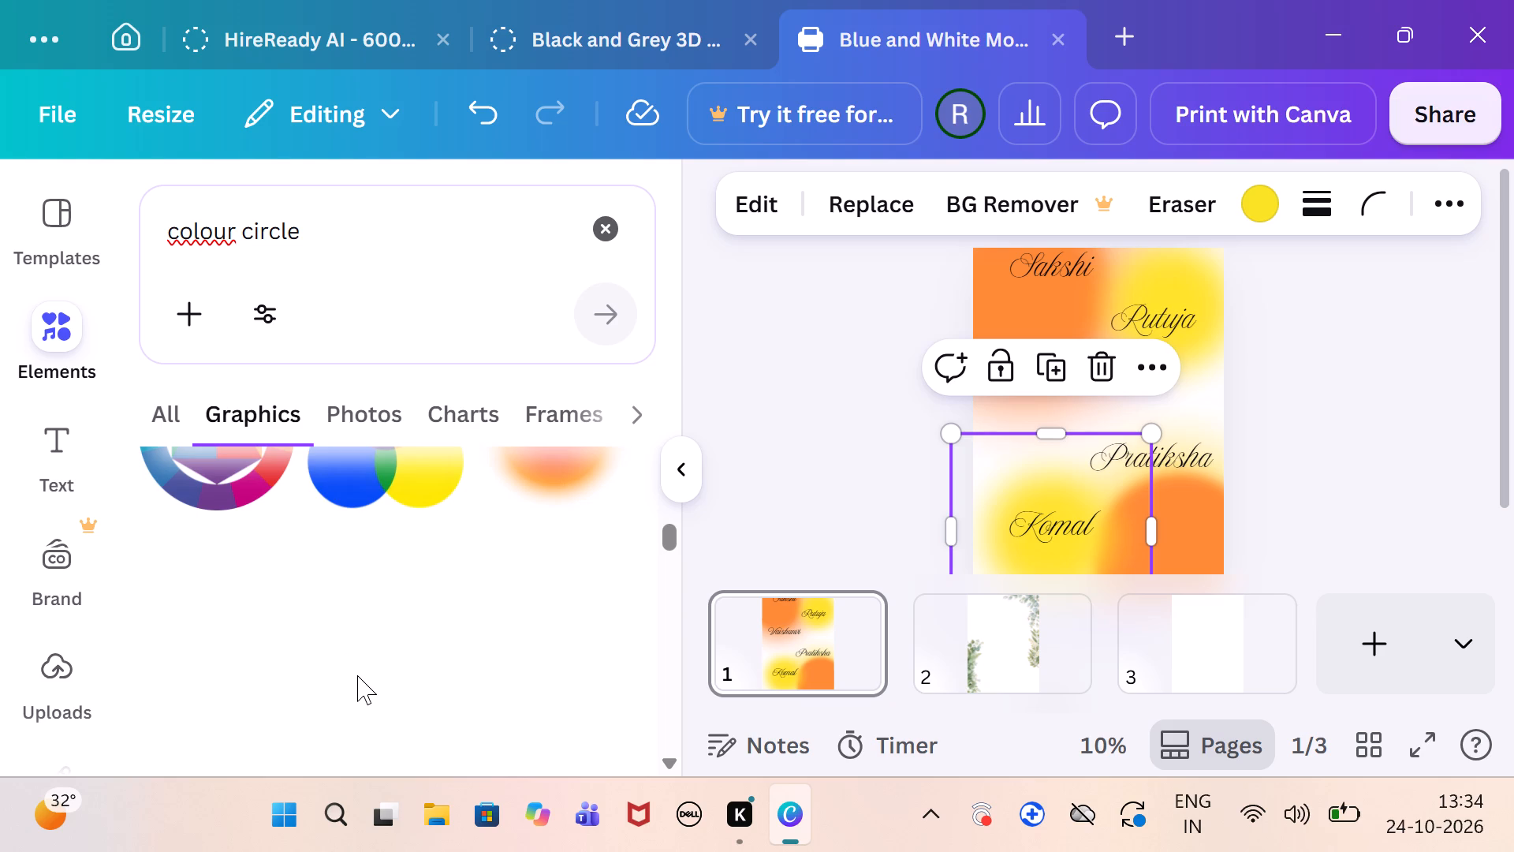
pyautogui.scroll(-1, 447, 587)
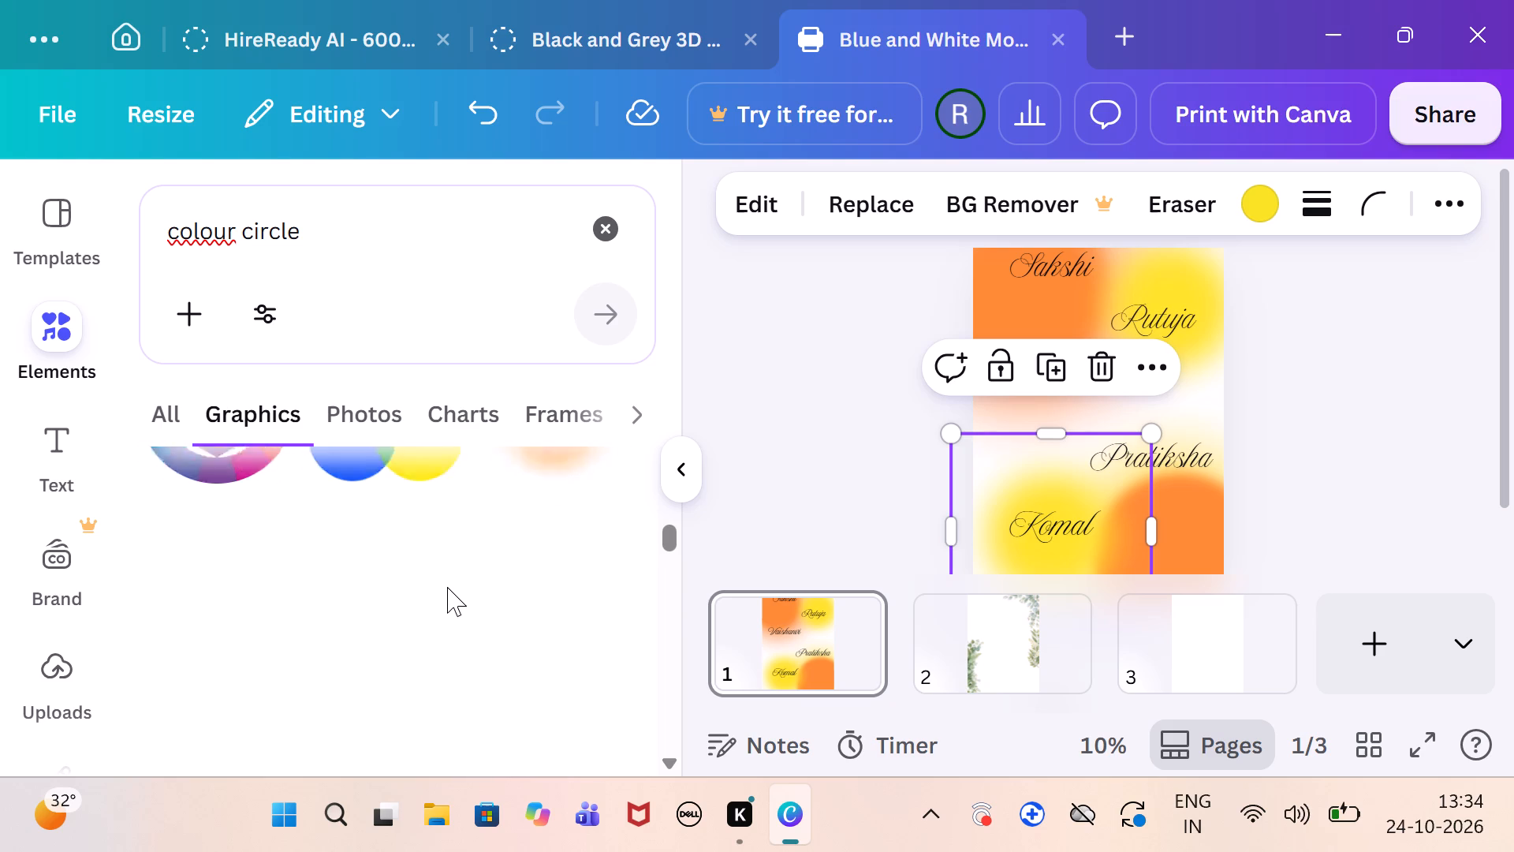
pyautogui.scroll(-3, 447, 587)
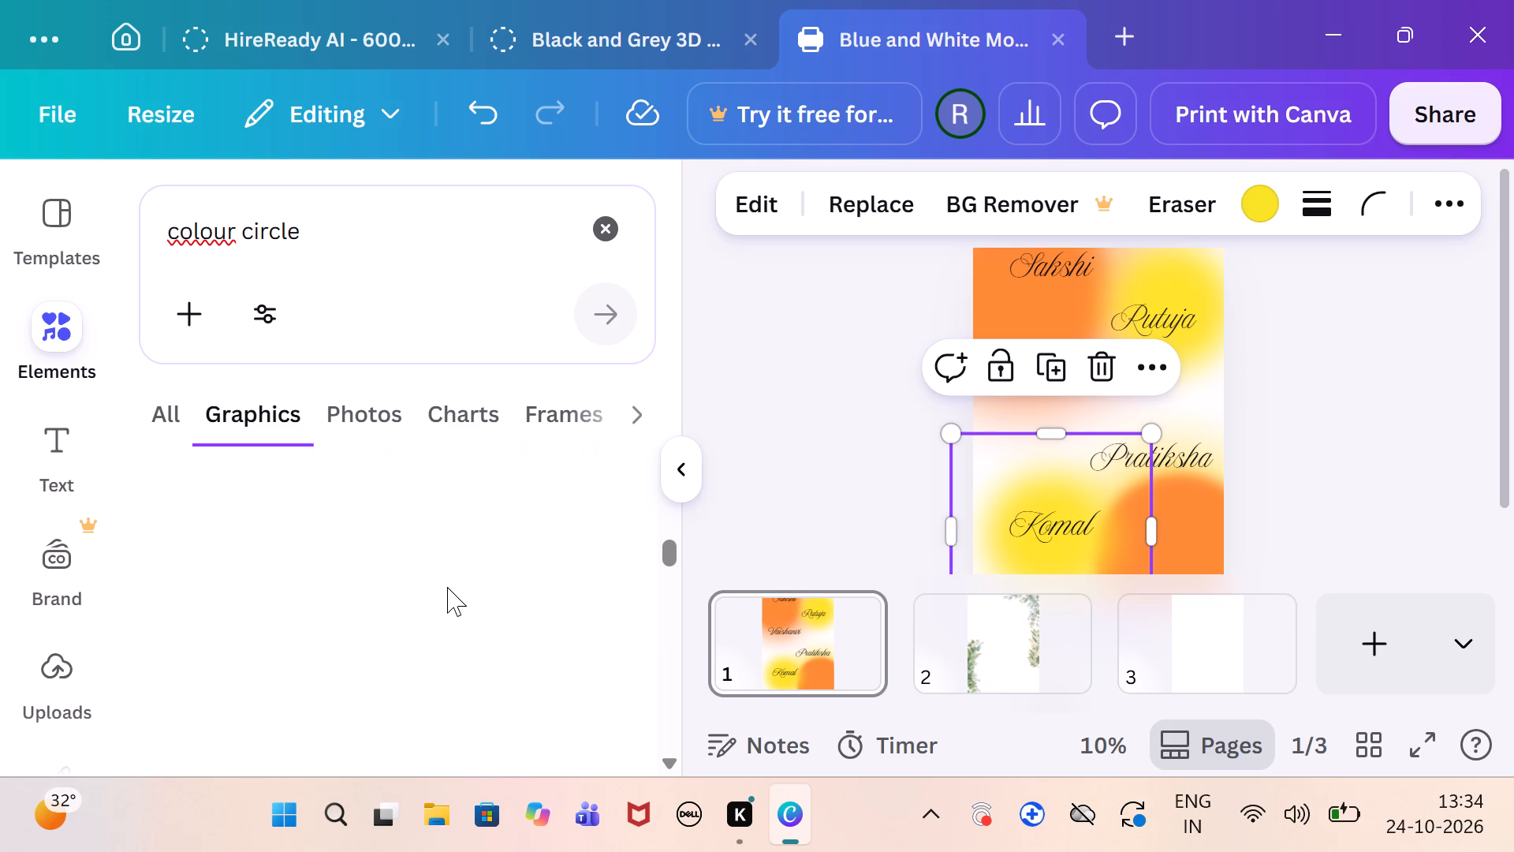
pyautogui.scroll(-1, 447, 587)
pyautogui.scroll(-1, 390, 627)
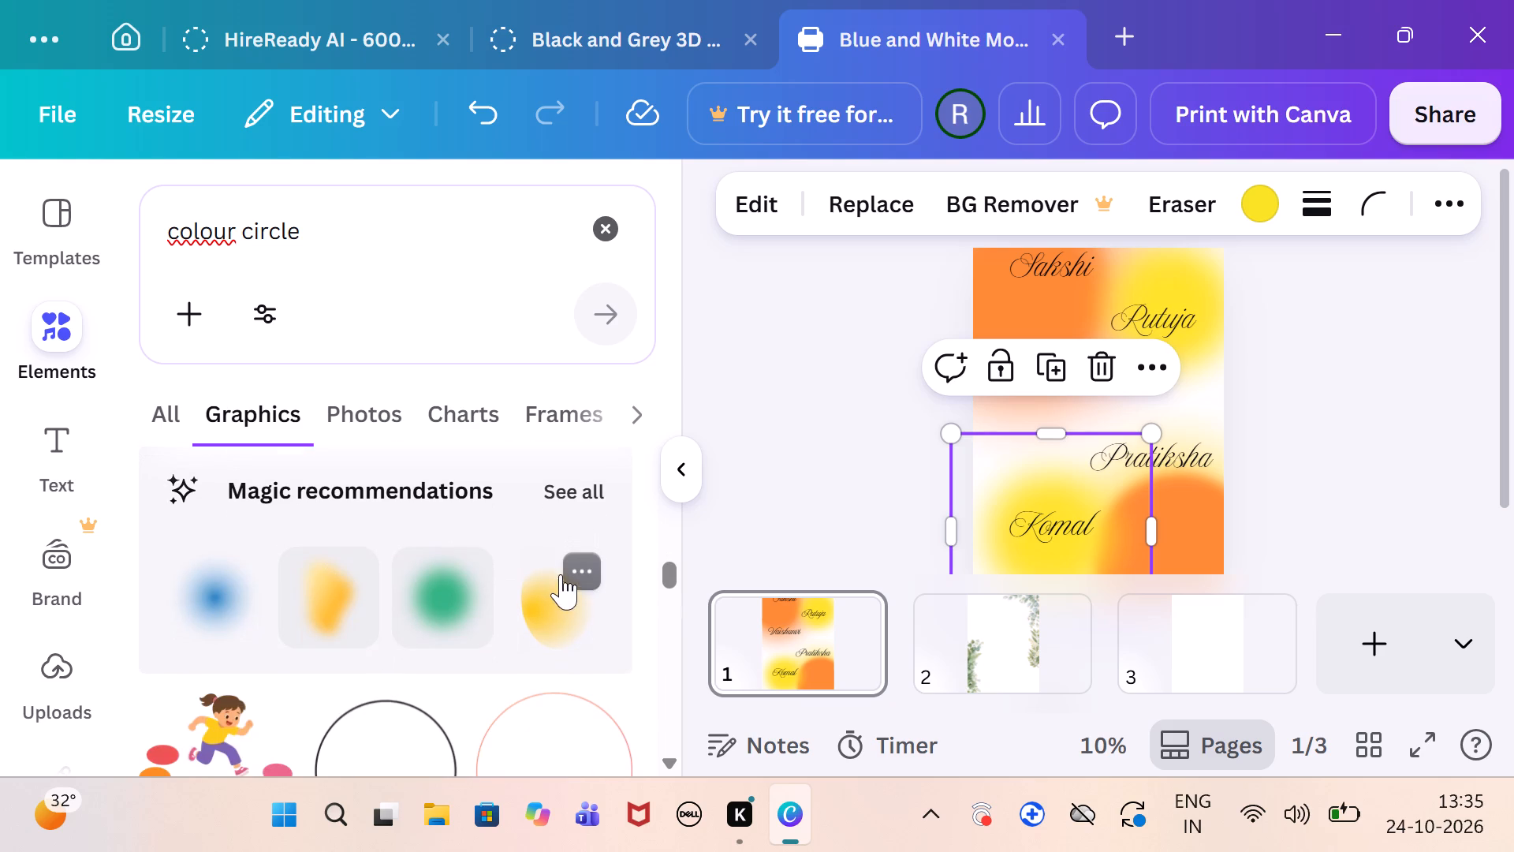
# Add the scattered orange and yellow dots graphic and place it between "Rutuja" and "Pratiksha", beside "Vaishanvi".
pyautogui.scroll(-3, 561, 608)
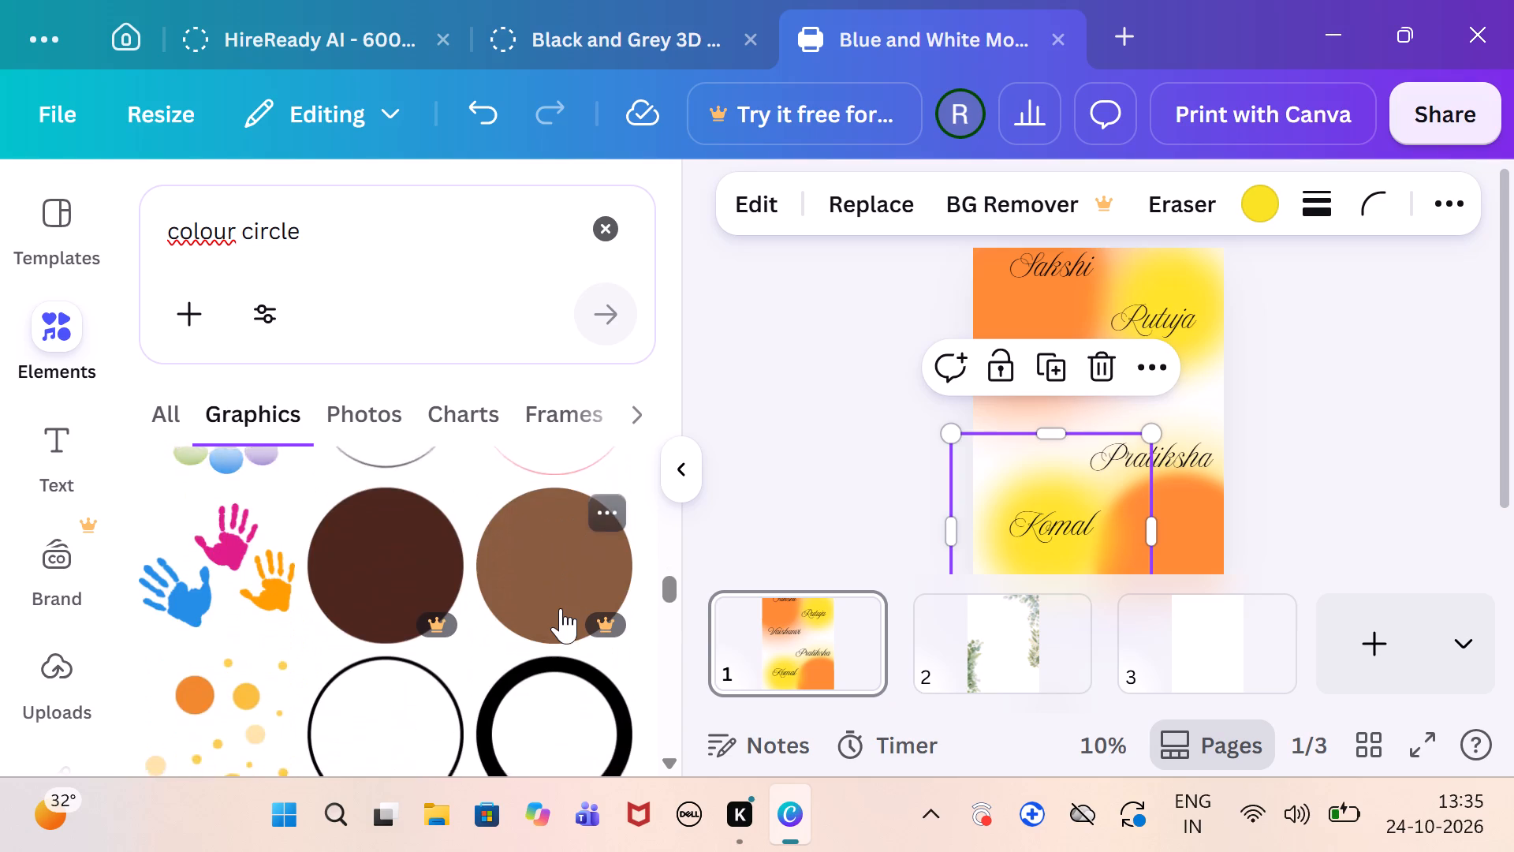
pyautogui.scroll(-1, 561, 608)
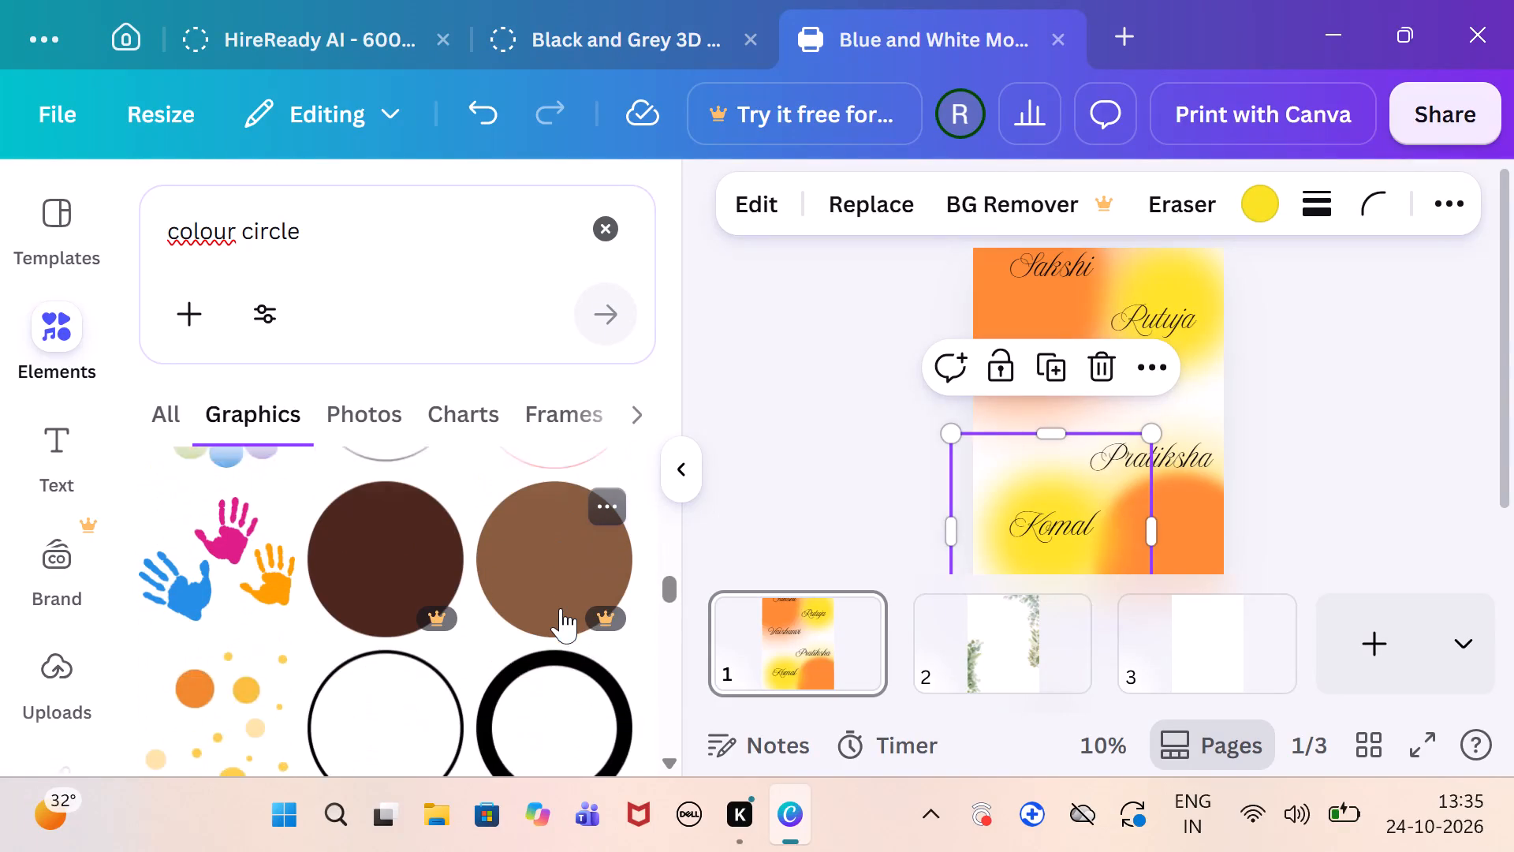
pyautogui.scroll(-1, 561, 608)
pyautogui.click(159, 556)
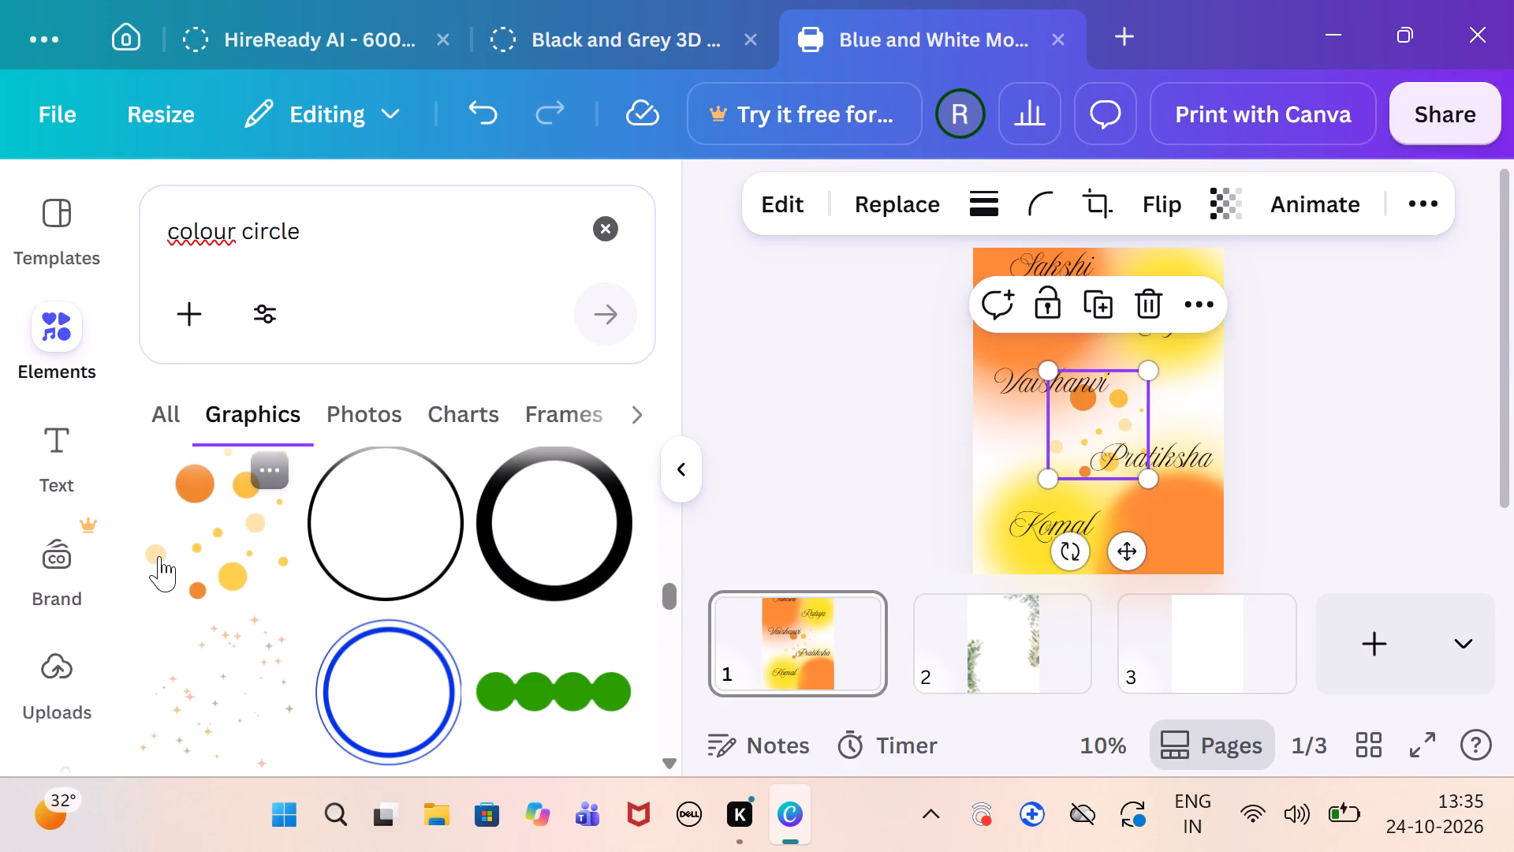
pyautogui.moveTo(1102, 411); pyautogui.dragTo(1024, 457)
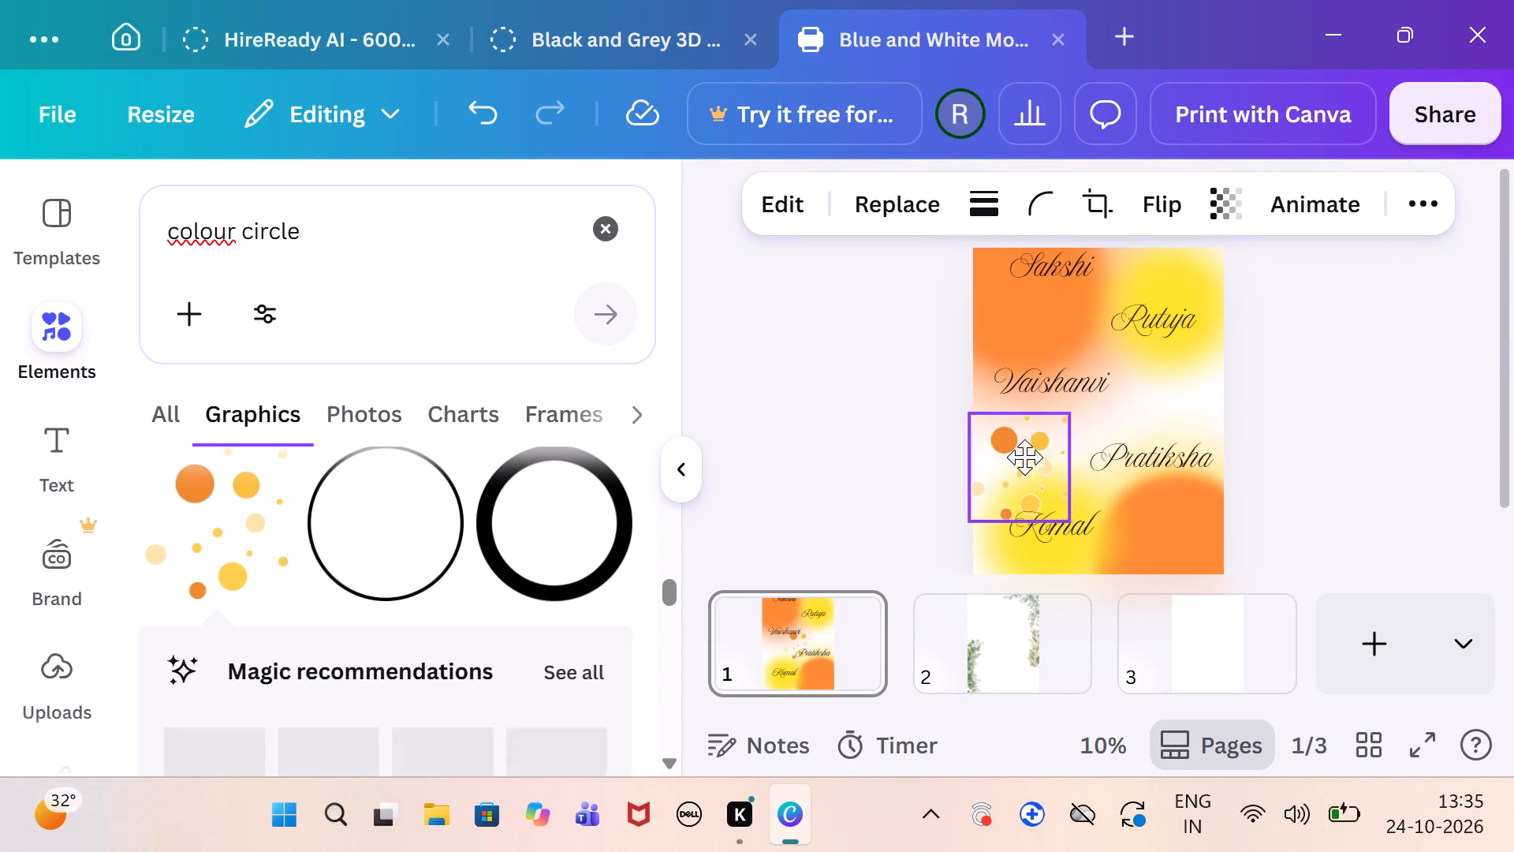
pyautogui.moveTo(1024, 457); pyautogui.dragTo(1150, 364)
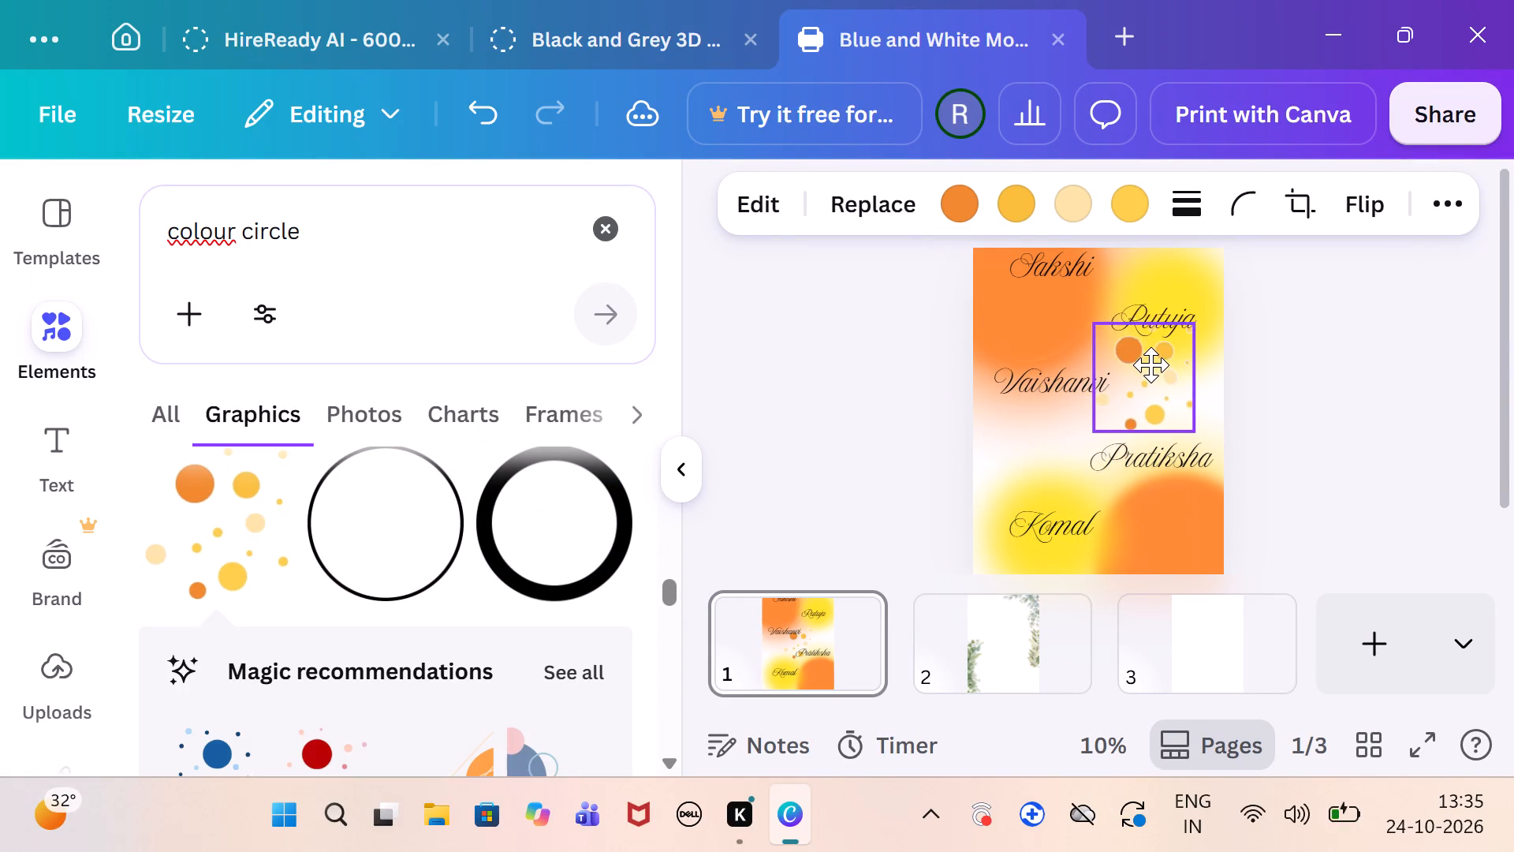
pyautogui.moveTo(1150, 364); pyautogui.dragTo(1139, 373)
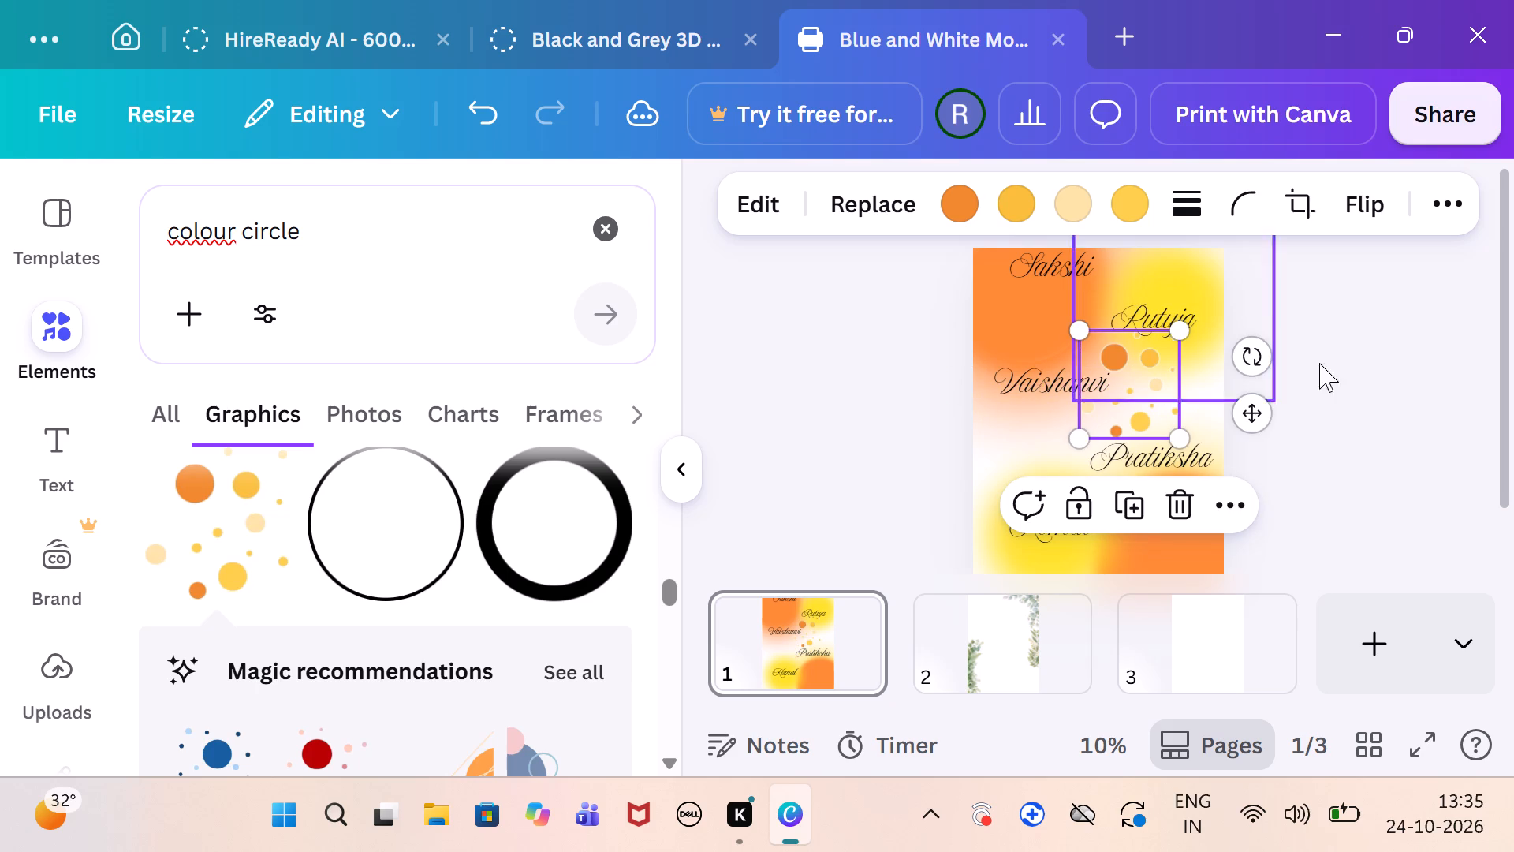
pyautogui.click(1455, 366)
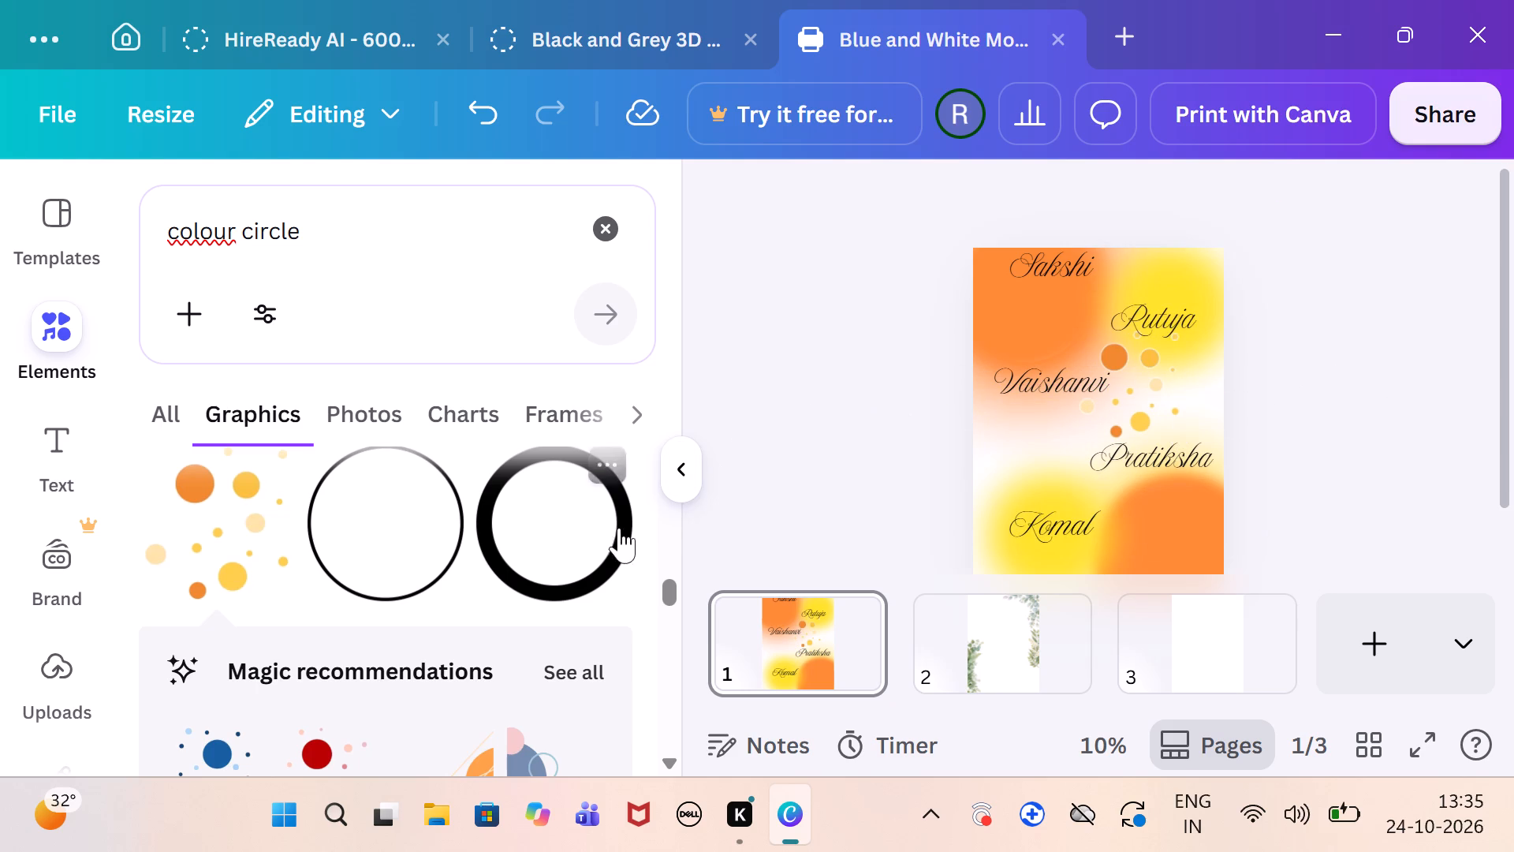
# Add a second copy of the scattered dots graphic and rotate it to nearly 180°.
pyautogui.click(234, 551)
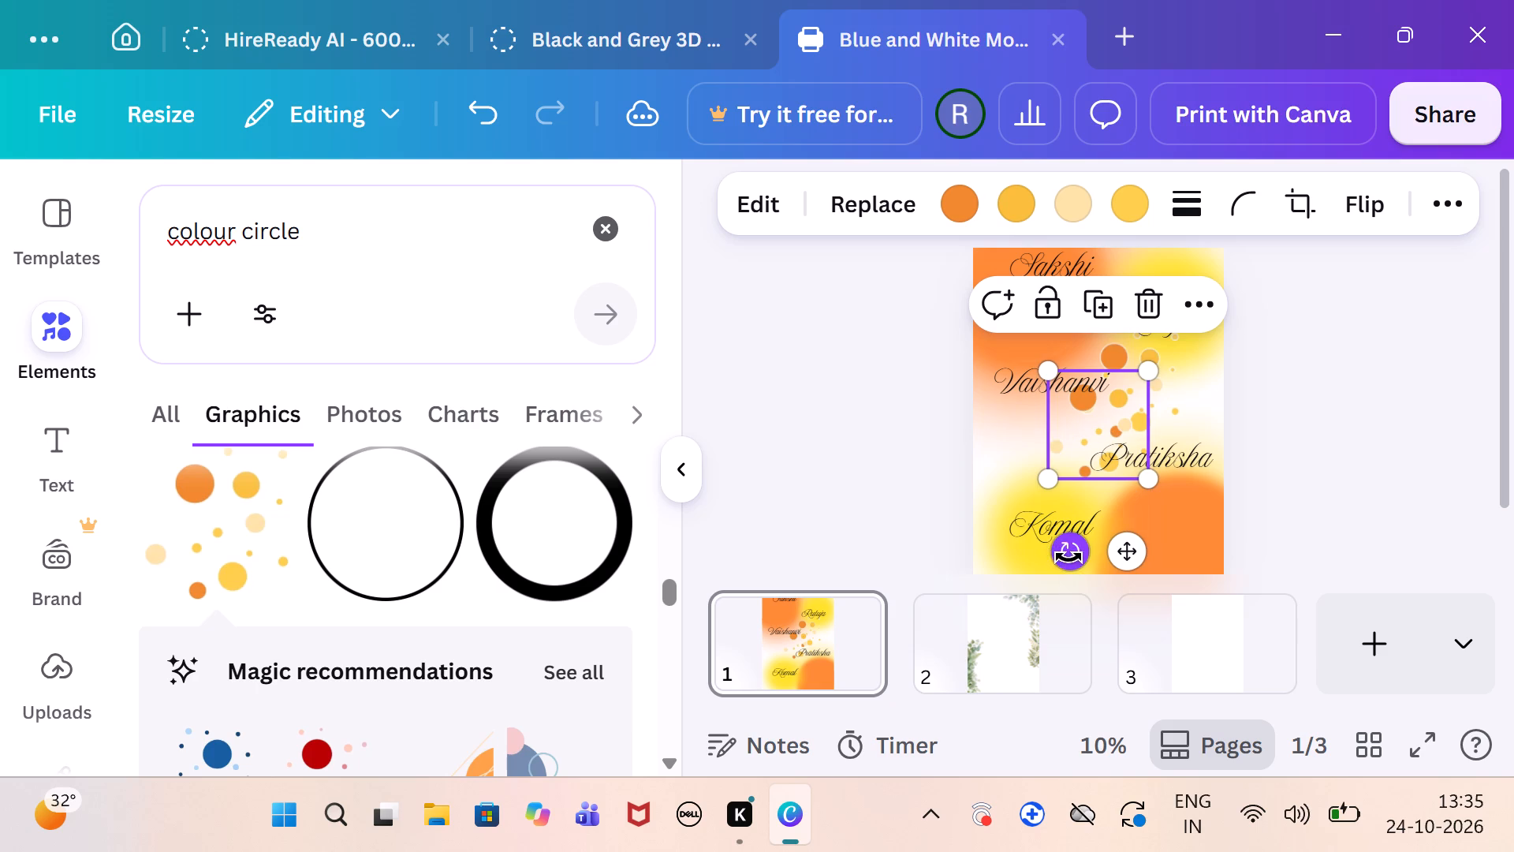
pyautogui.moveTo(1070, 557); pyautogui.dragTo(1125, 387)
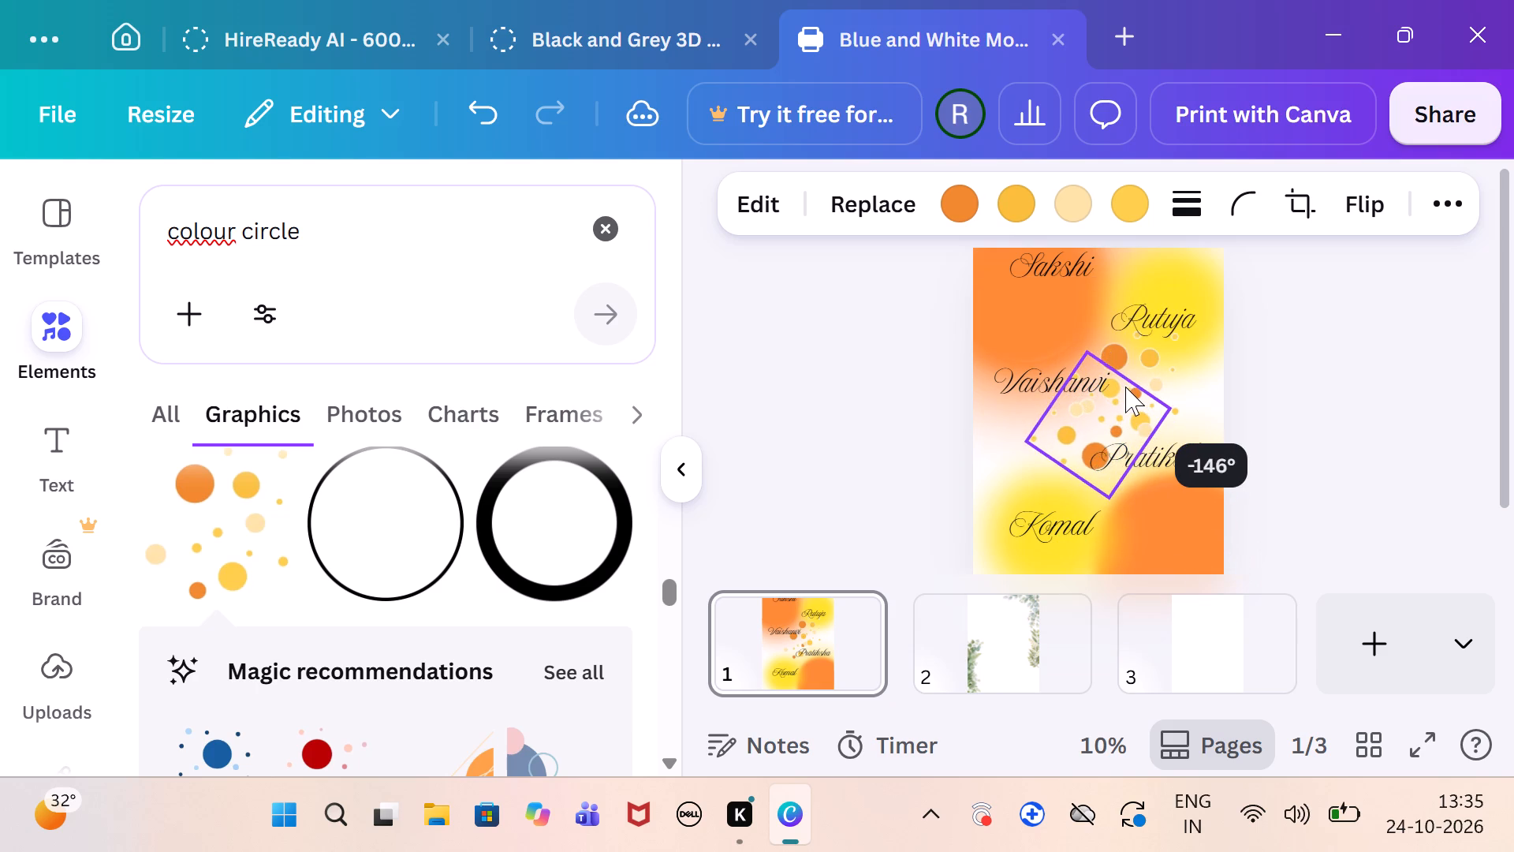
pyautogui.moveTo(1125, 387); pyautogui.dragTo(1100, 373)
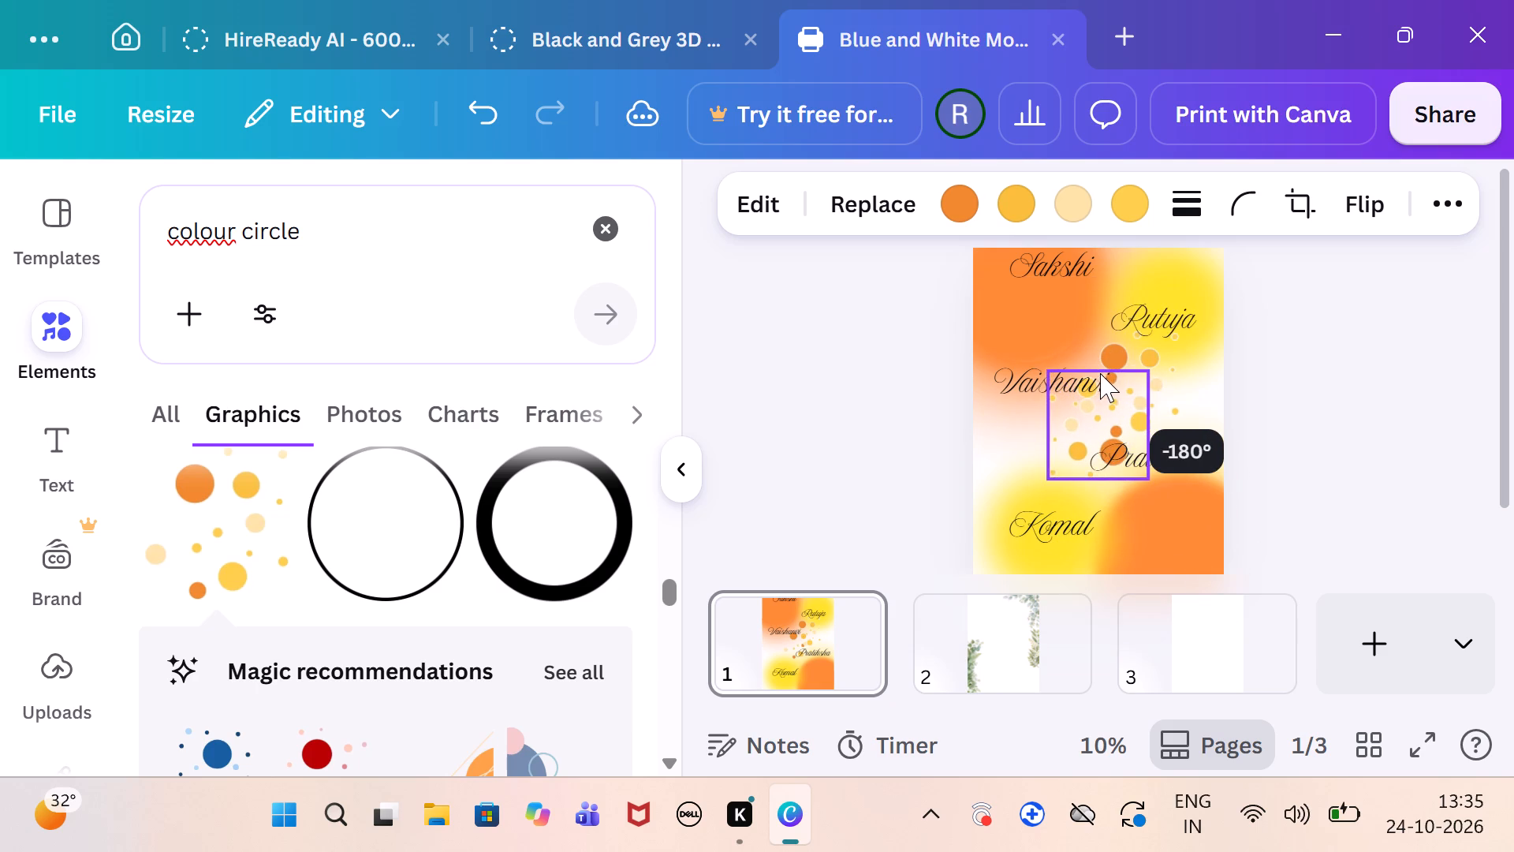
pyautogui.moveTo(1100, 373); pyautogui.dragTo(1095, 373)
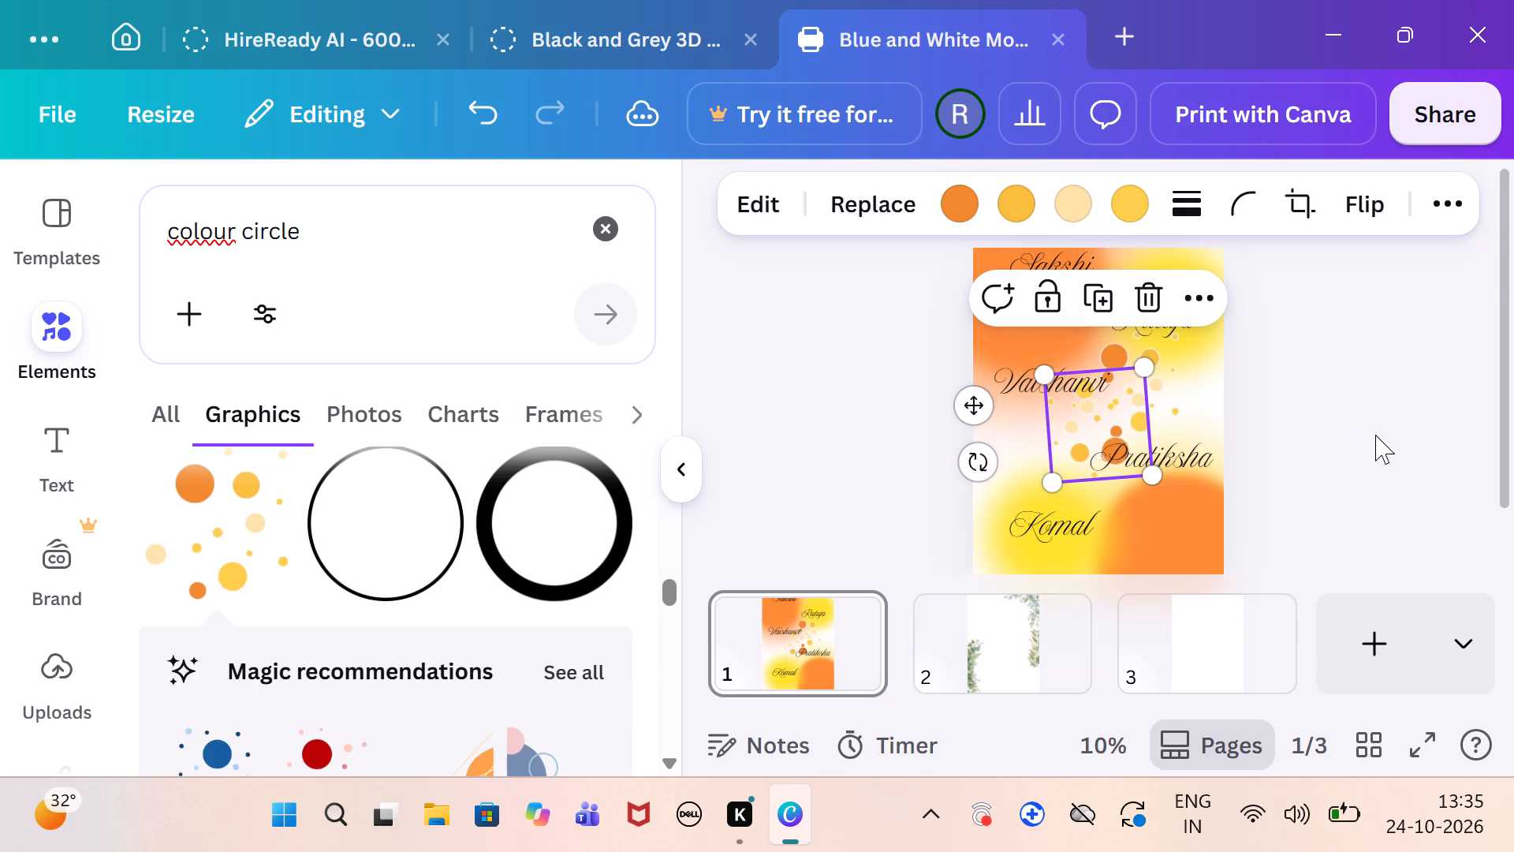
pyautogui.click(1375, 435)
# Move the rotated dots graphic into the gap between "Vaishanvi" and "Komal", beside "Pratiksha".
pyautogui.moveTo(1104, 435); pyautogui.dragTo(1062, 465)
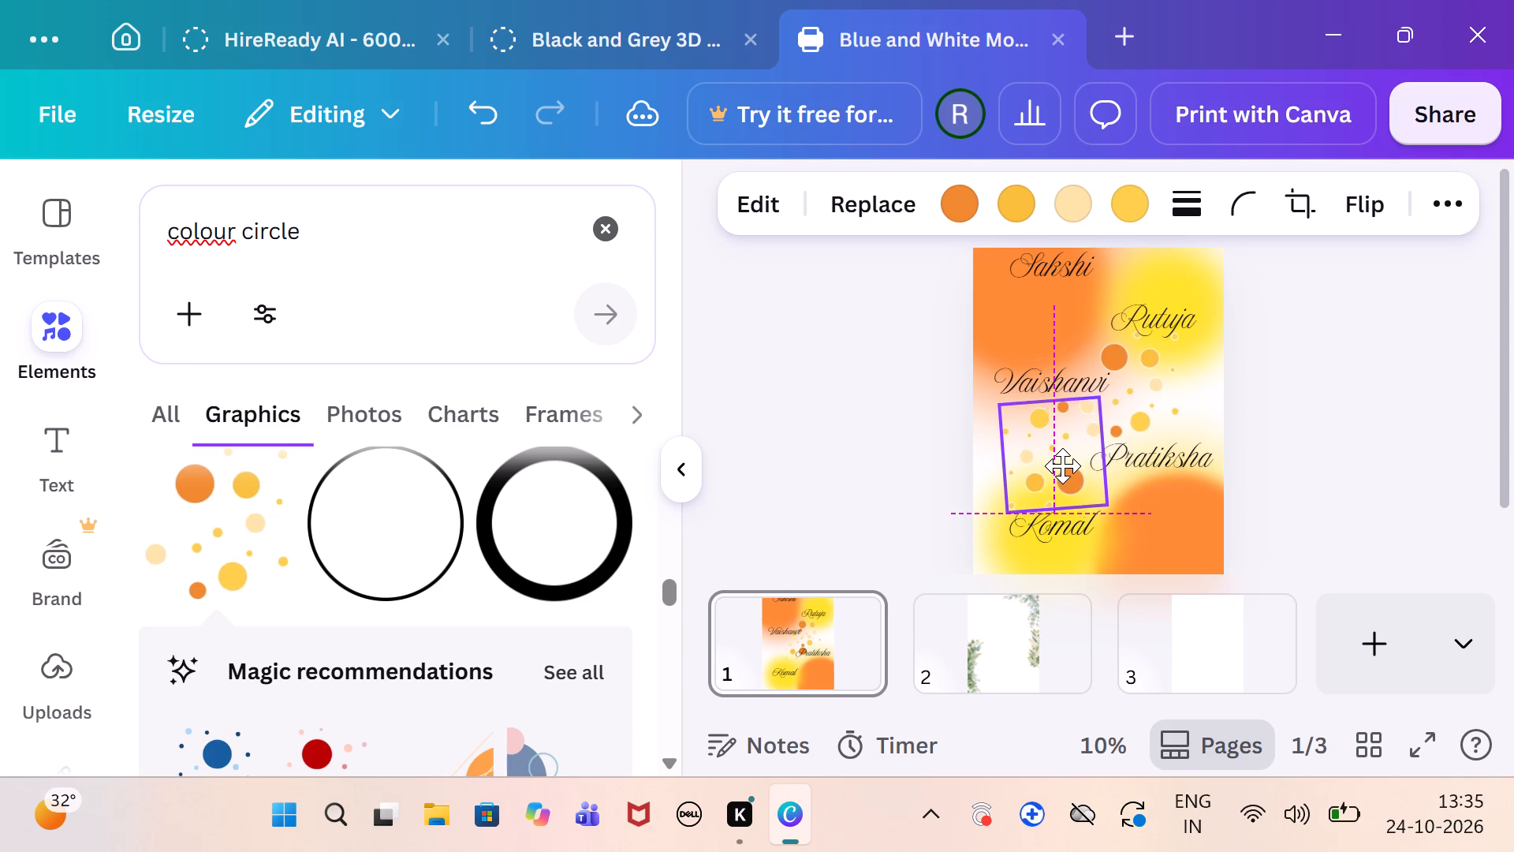
pyautogui.moveTo(1062, 465); pyautogui.dragTo(1050, 485)
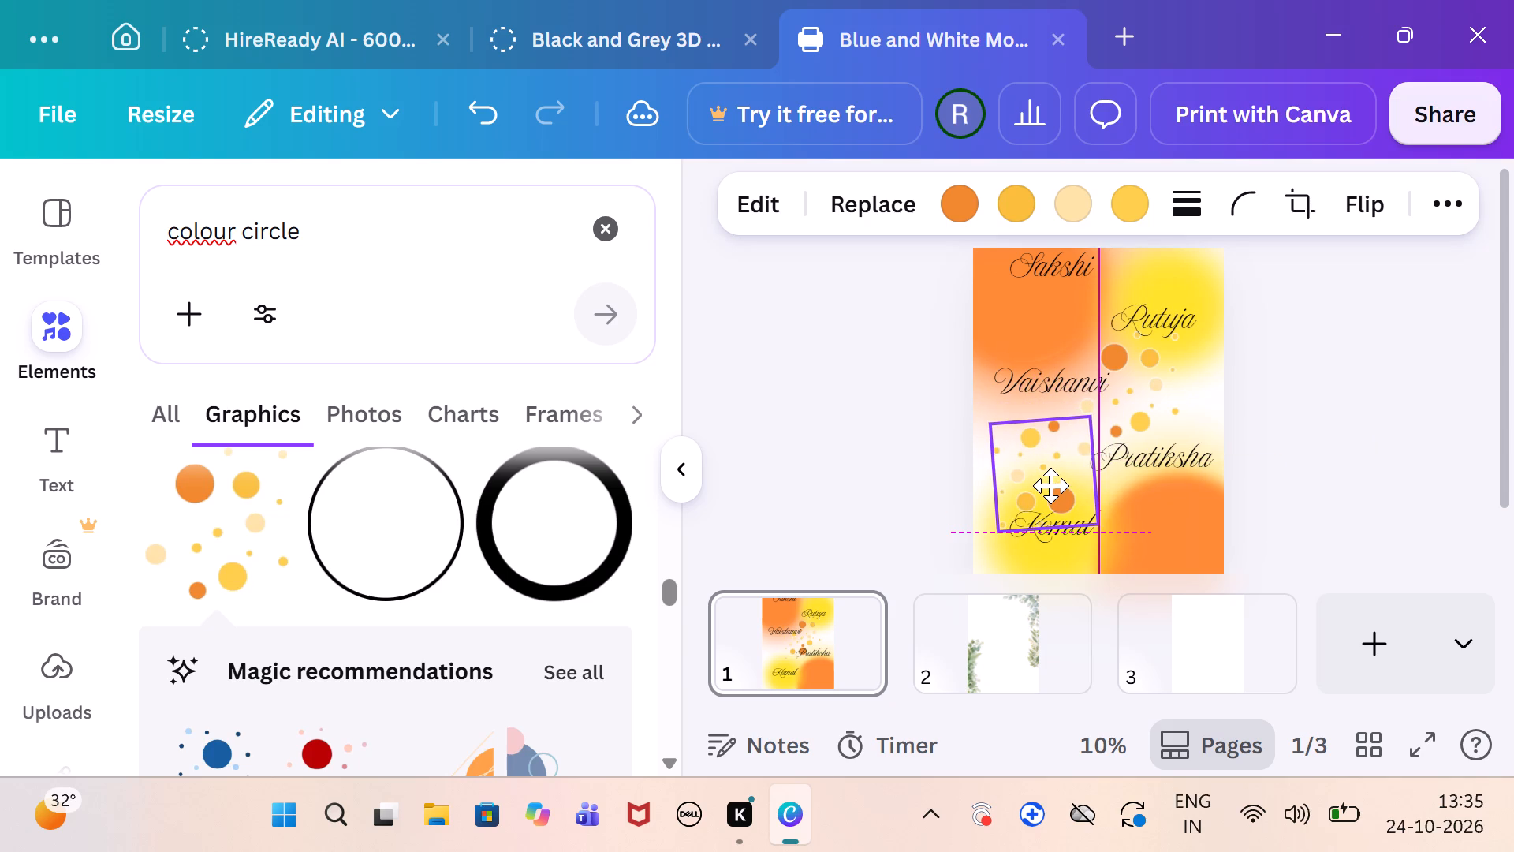
pyautogui.moveTo(1050, 485); pyautogui.dragTo(1066, 472)
pyautogui.click(1394, 469)
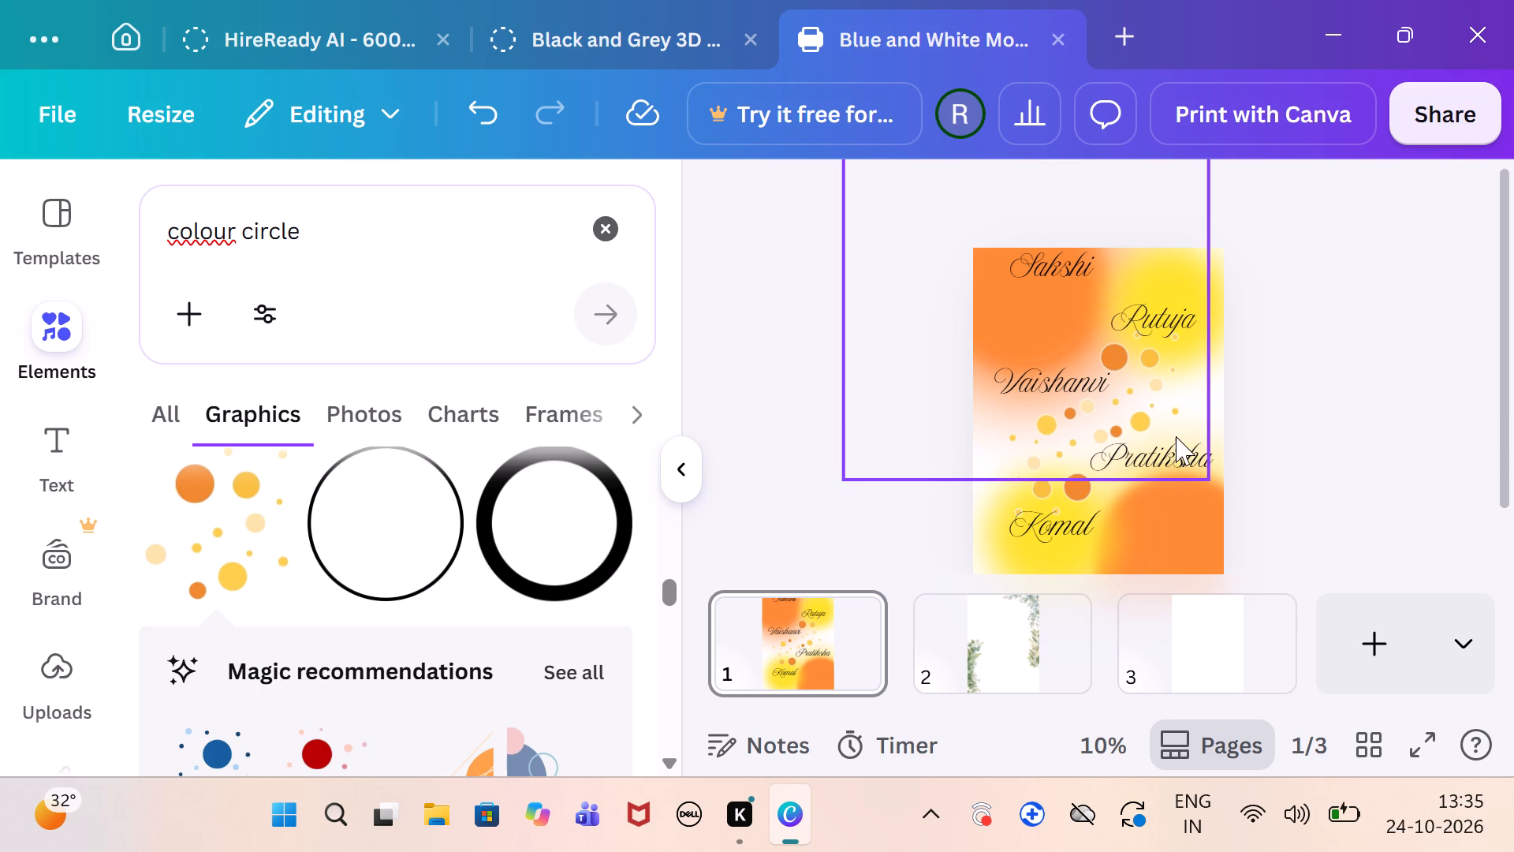
# Underline the name "Pratiksha" on page 1.
pyautogui.tripleClick(1162, 455)
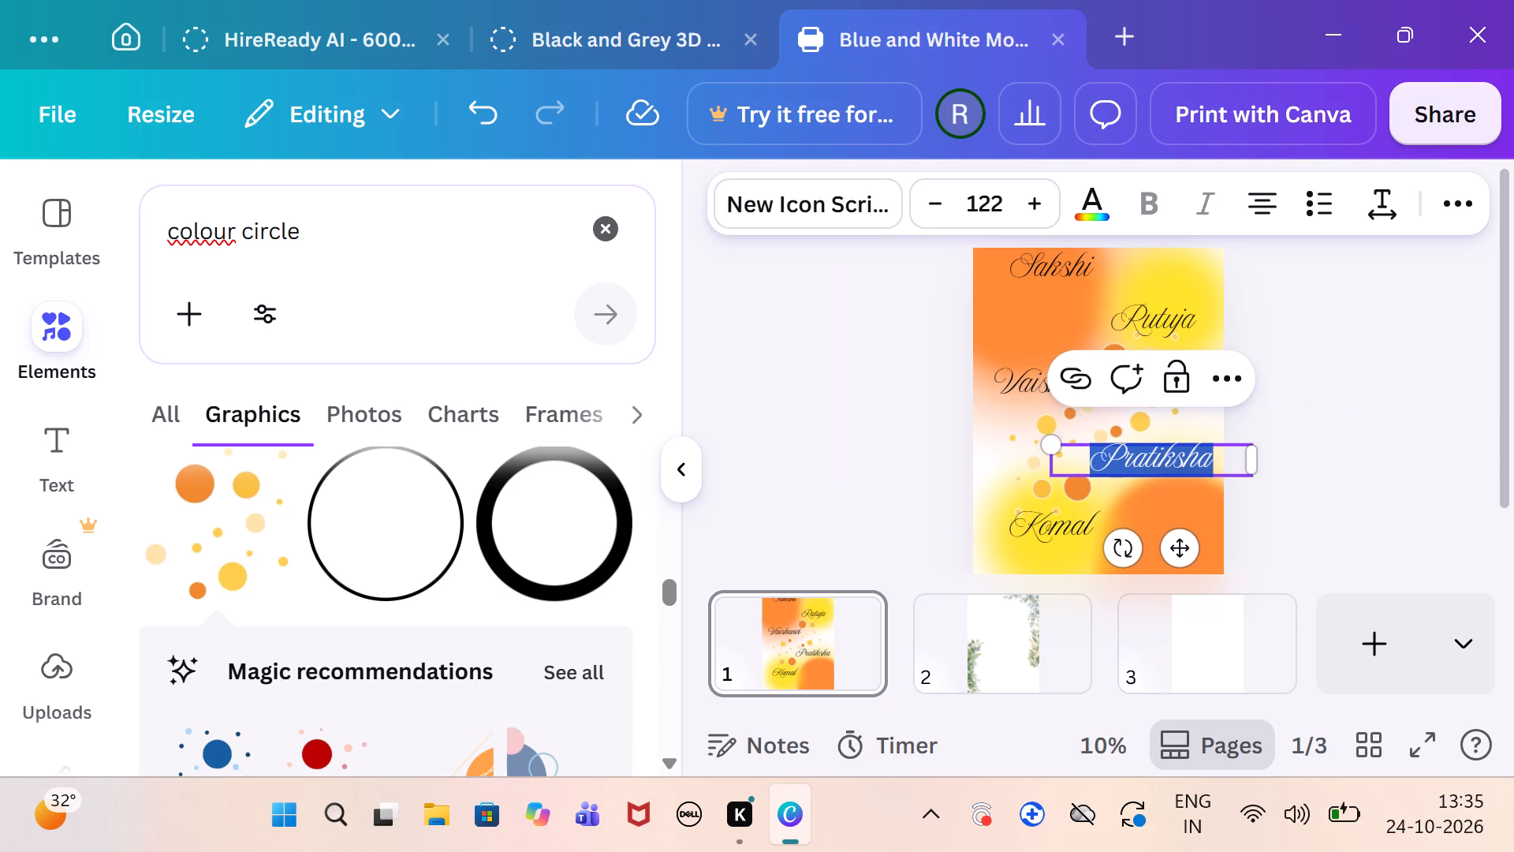
pyautogui.hscroll(-1, 1292, 215)
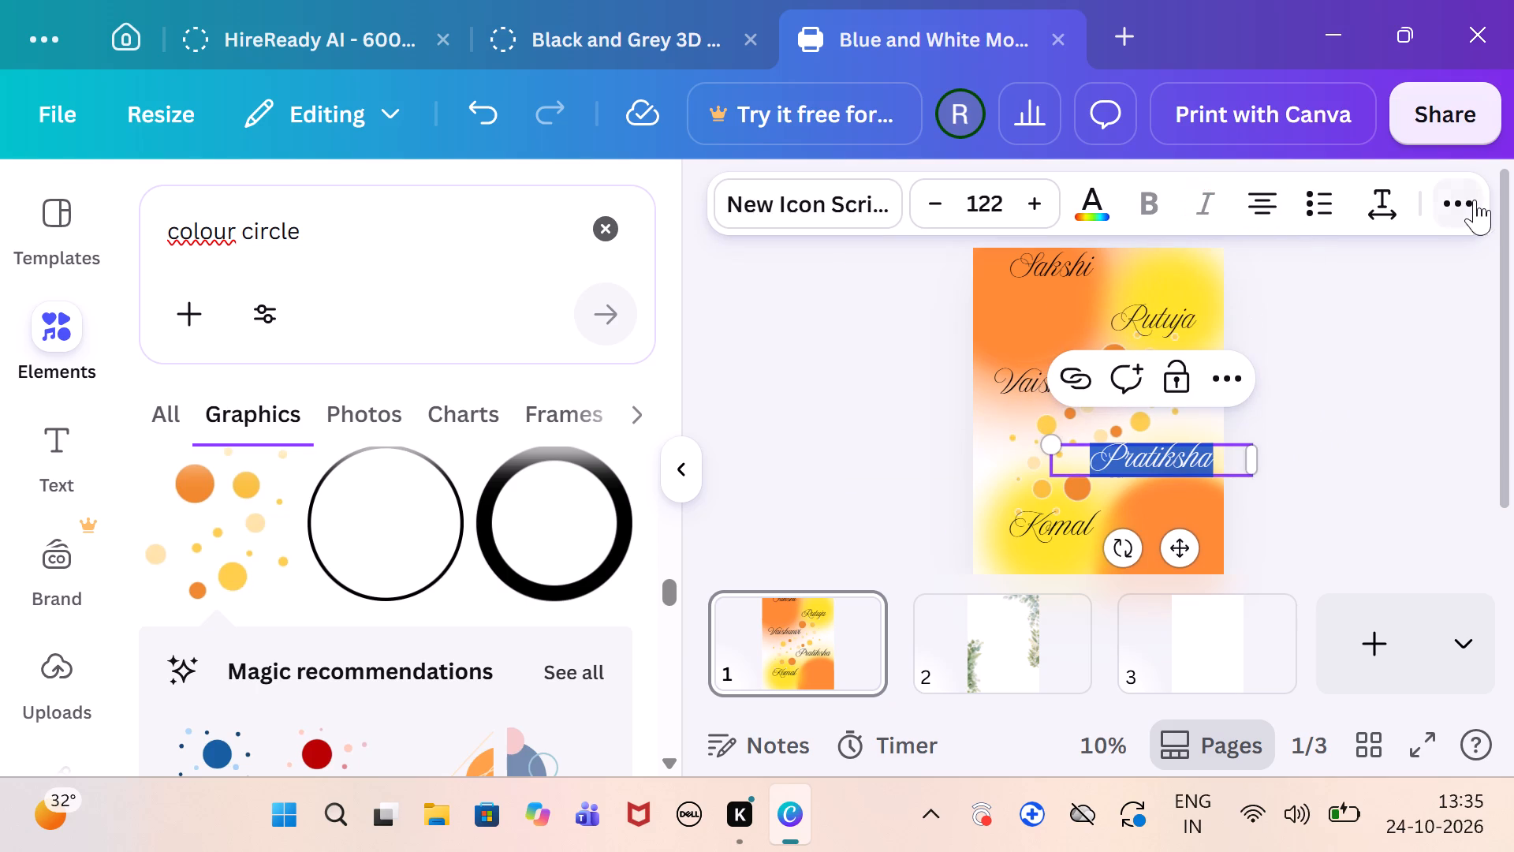
pyautogui.click(1482, 200)
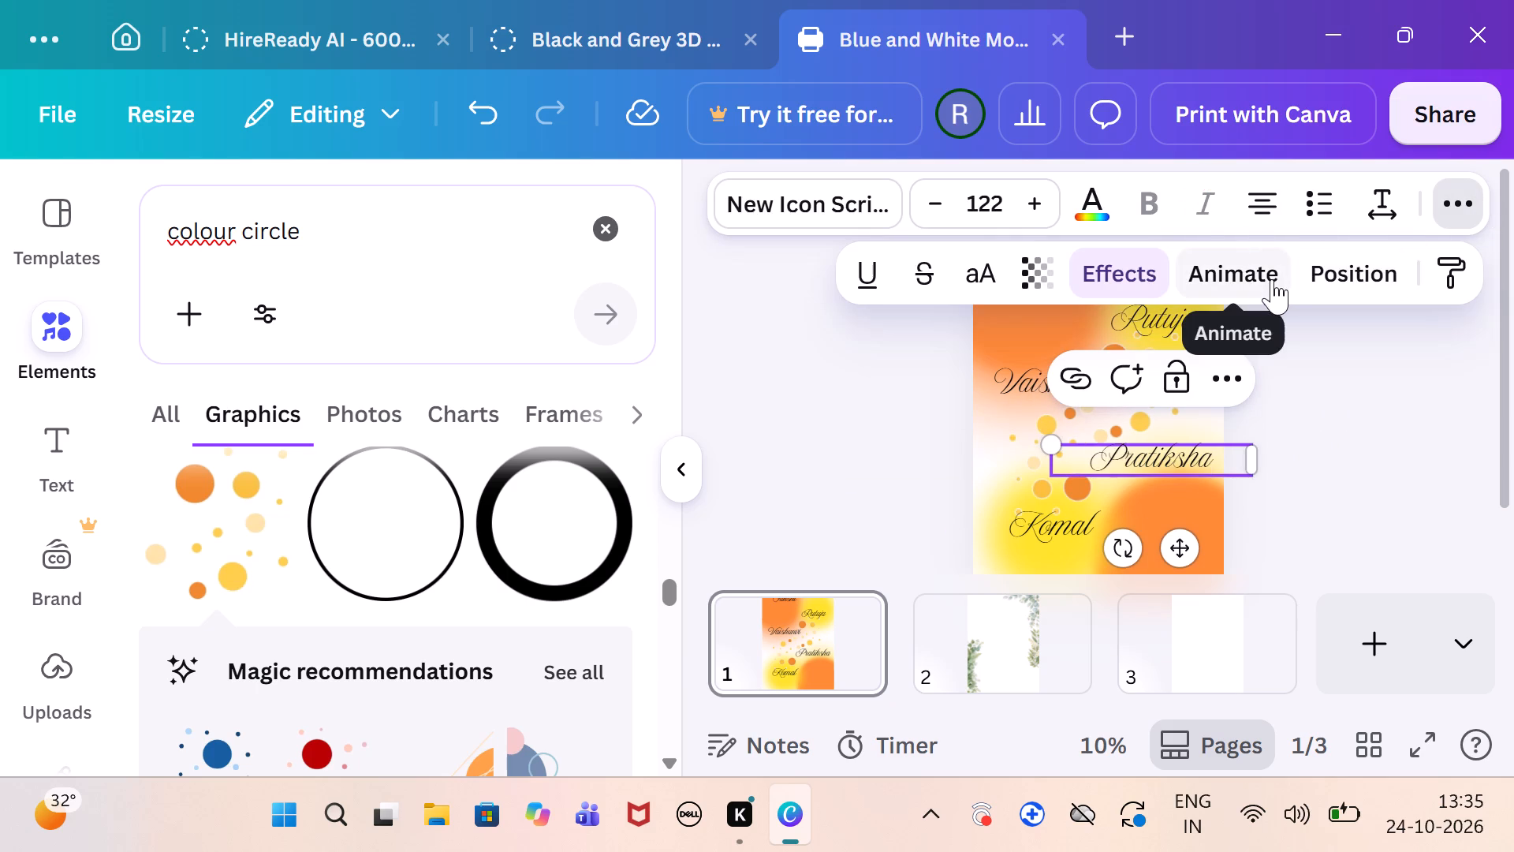
pyautogui.click(860, 263)
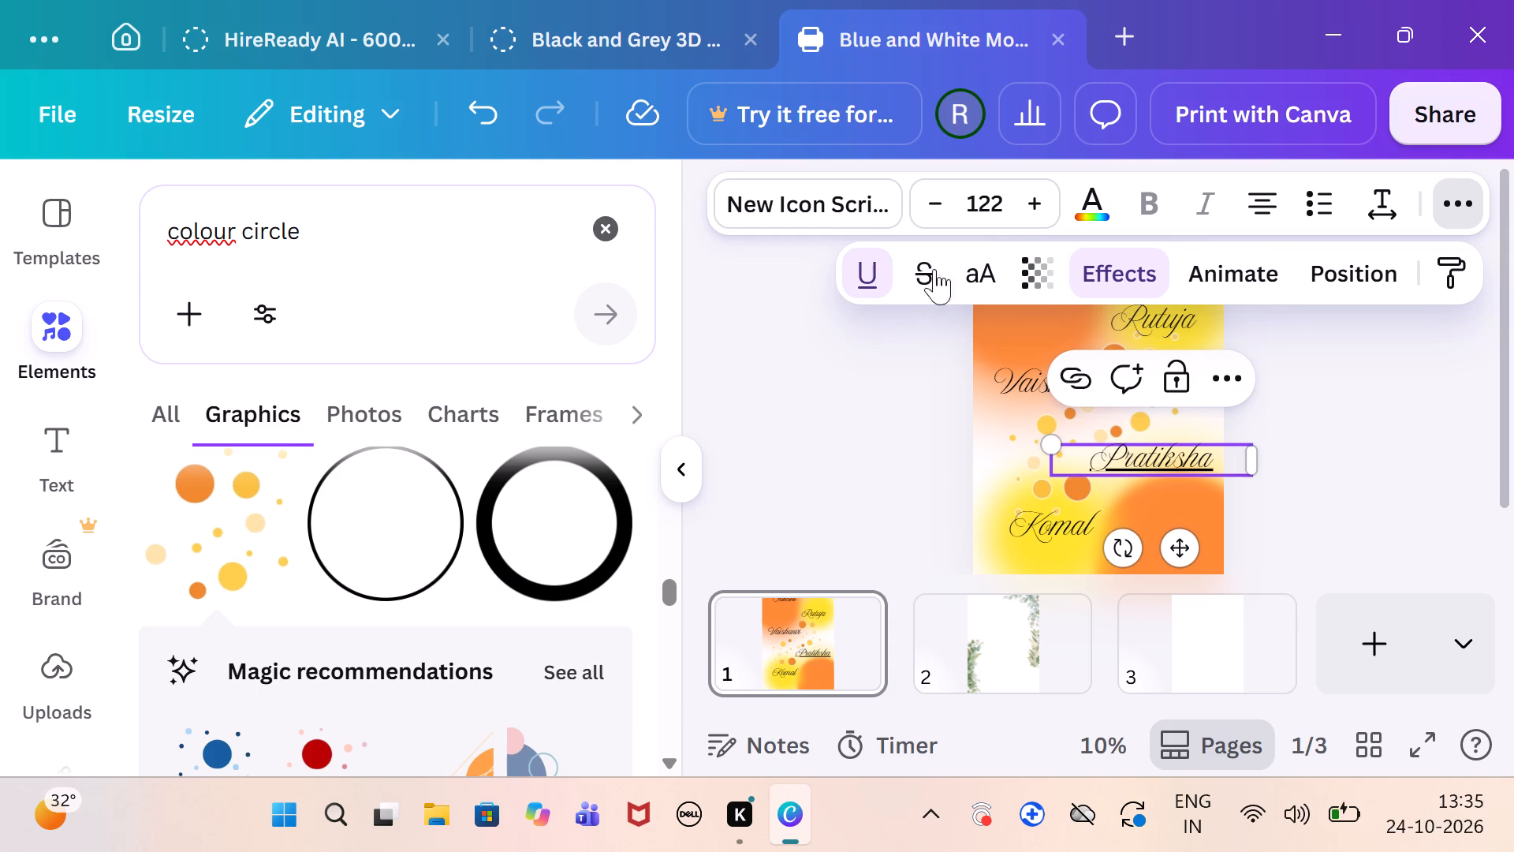
pyautogui.click(1348, 410)
pyautogui.click(1348, 410)
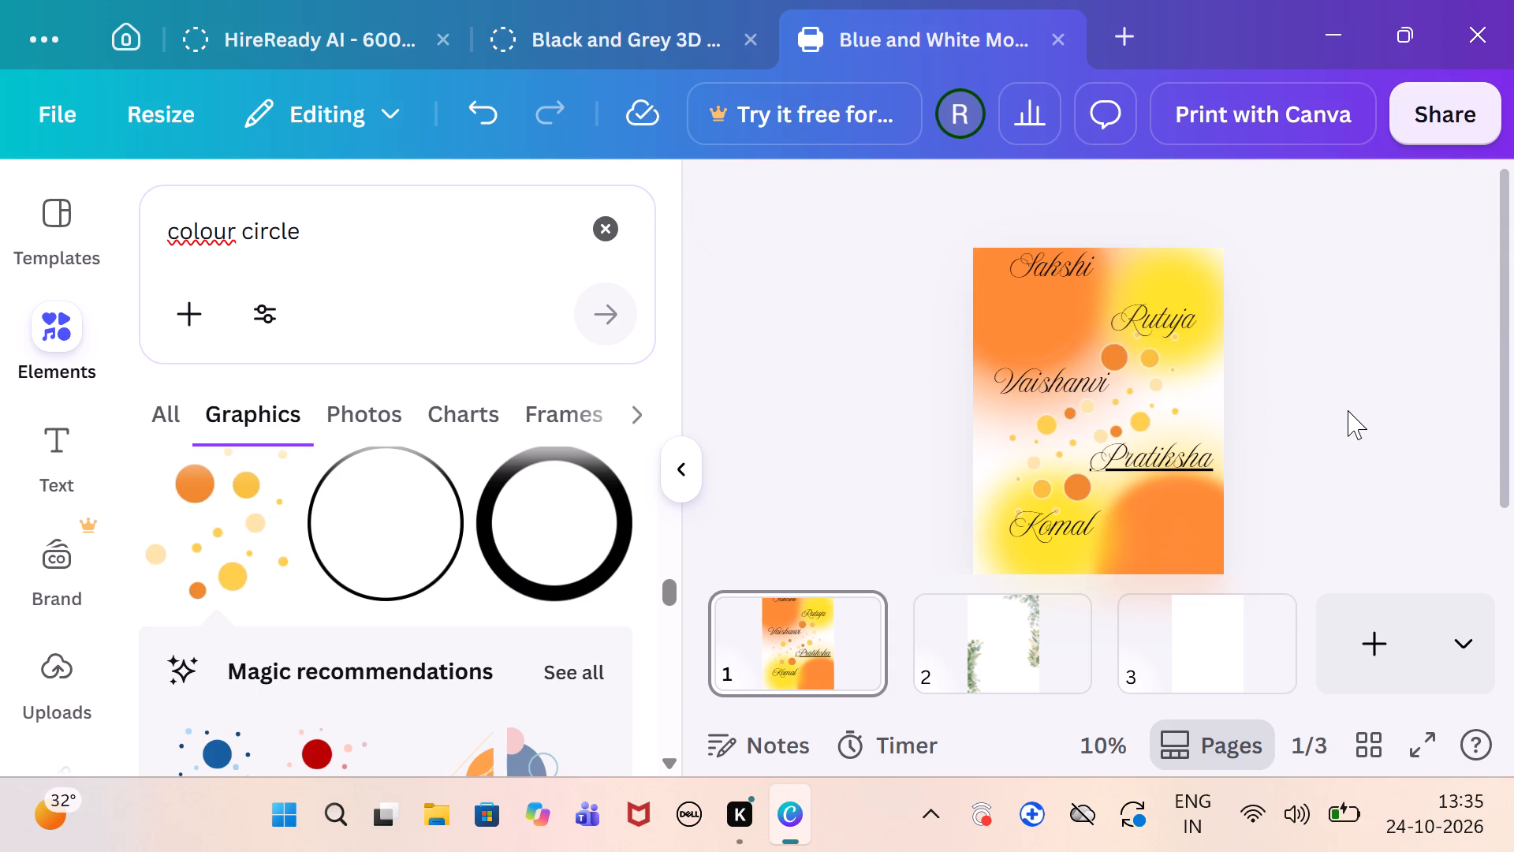
# Remove the underline from the name "Pratiksha" on page 1.
pyautogui.tripleClick(1162, 460)
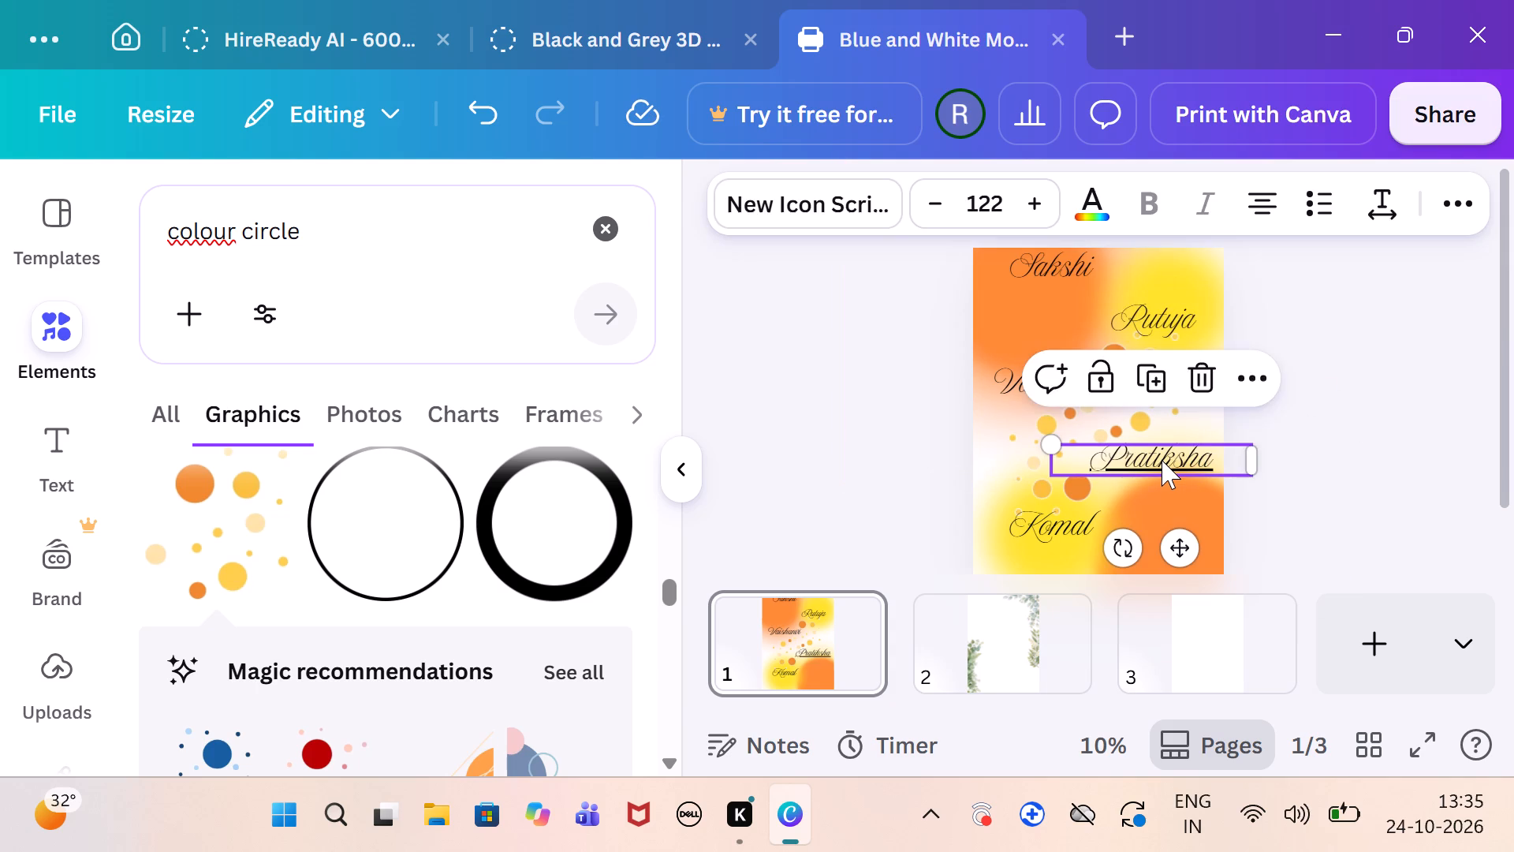
pyautogui.click(1434, 200)
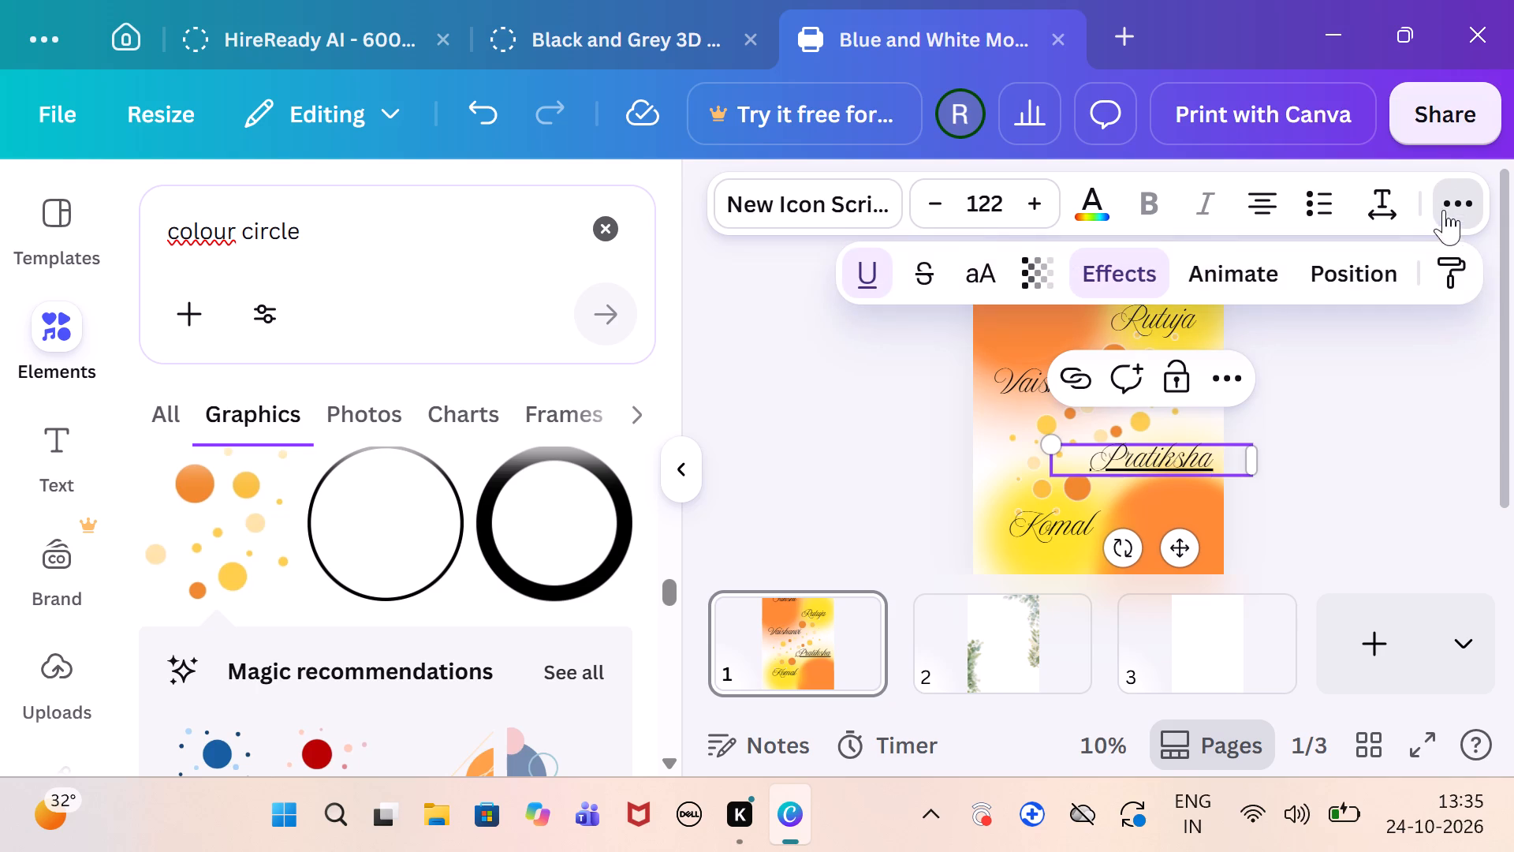
pyautogui.click(878, 271)
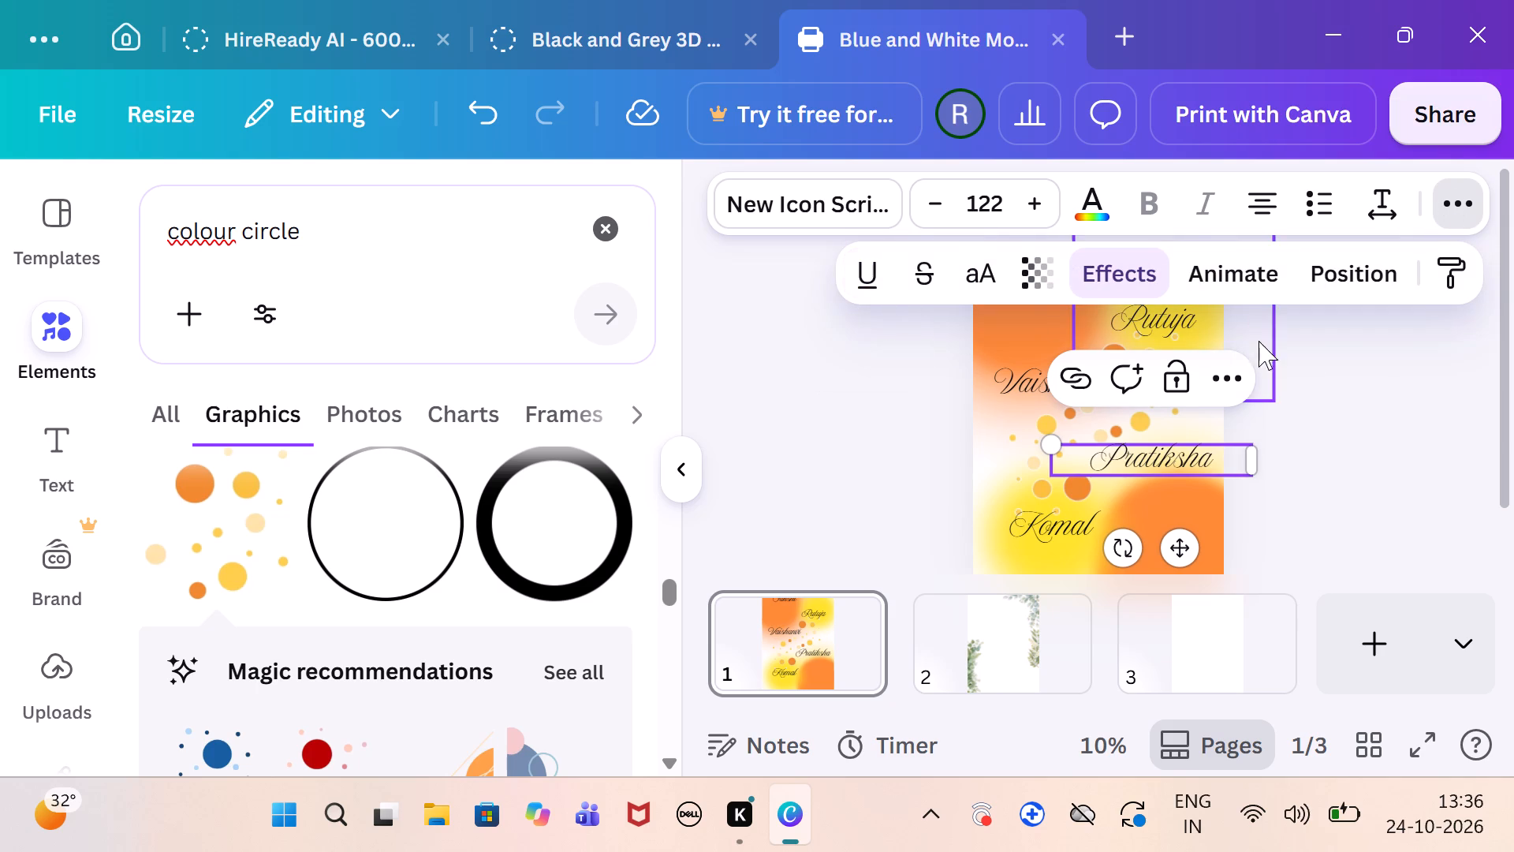
pyautogui.click(1387, 387)
pyautogui.click(1387, 387)
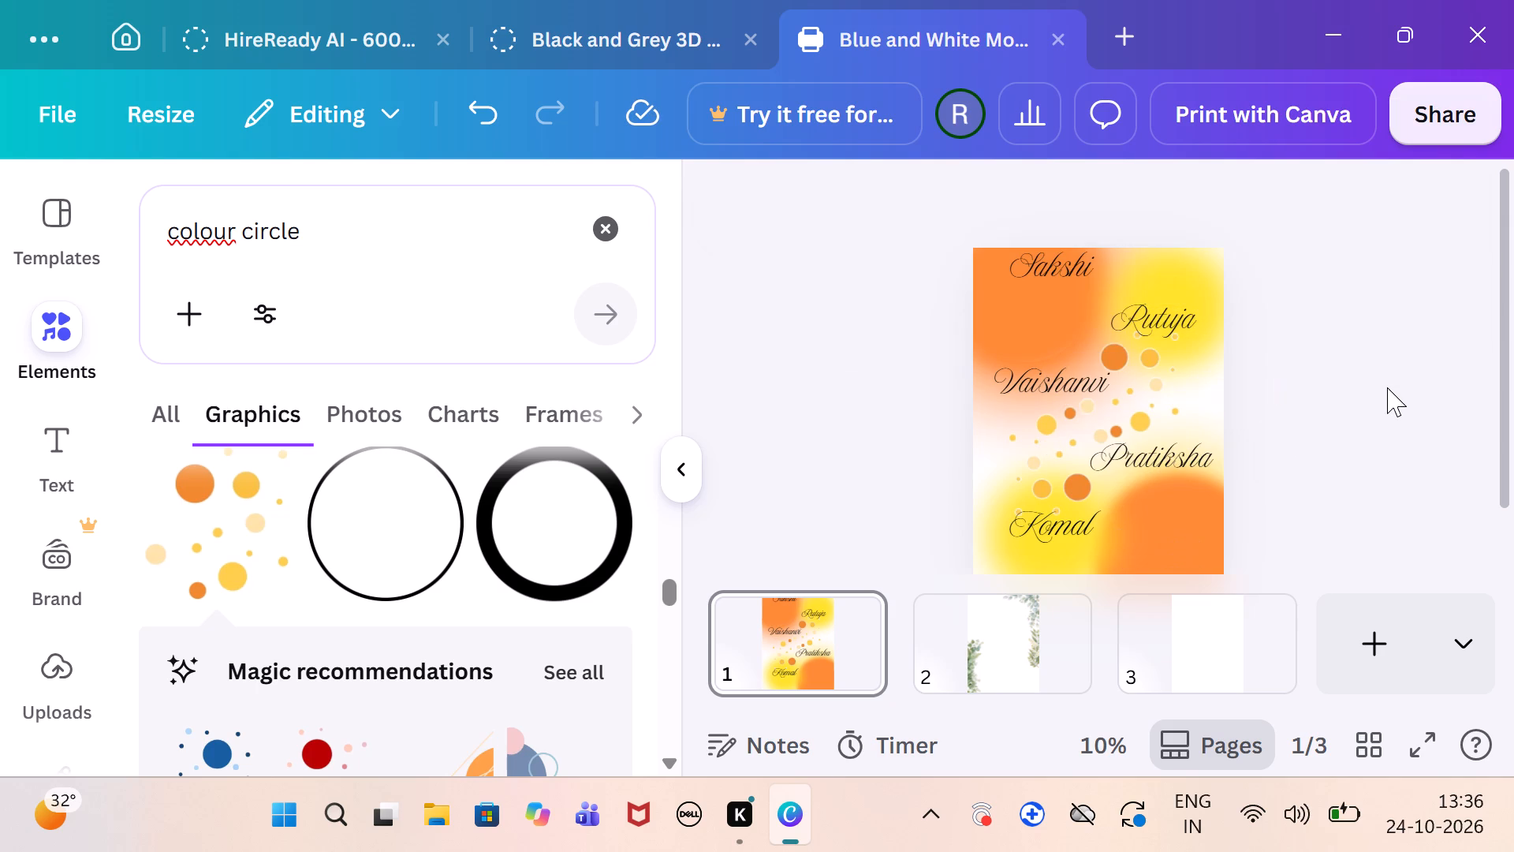
# Go to page 2 with the leaf borders and search the graphics for "leaves".
pyautogui.click(1009, 637)
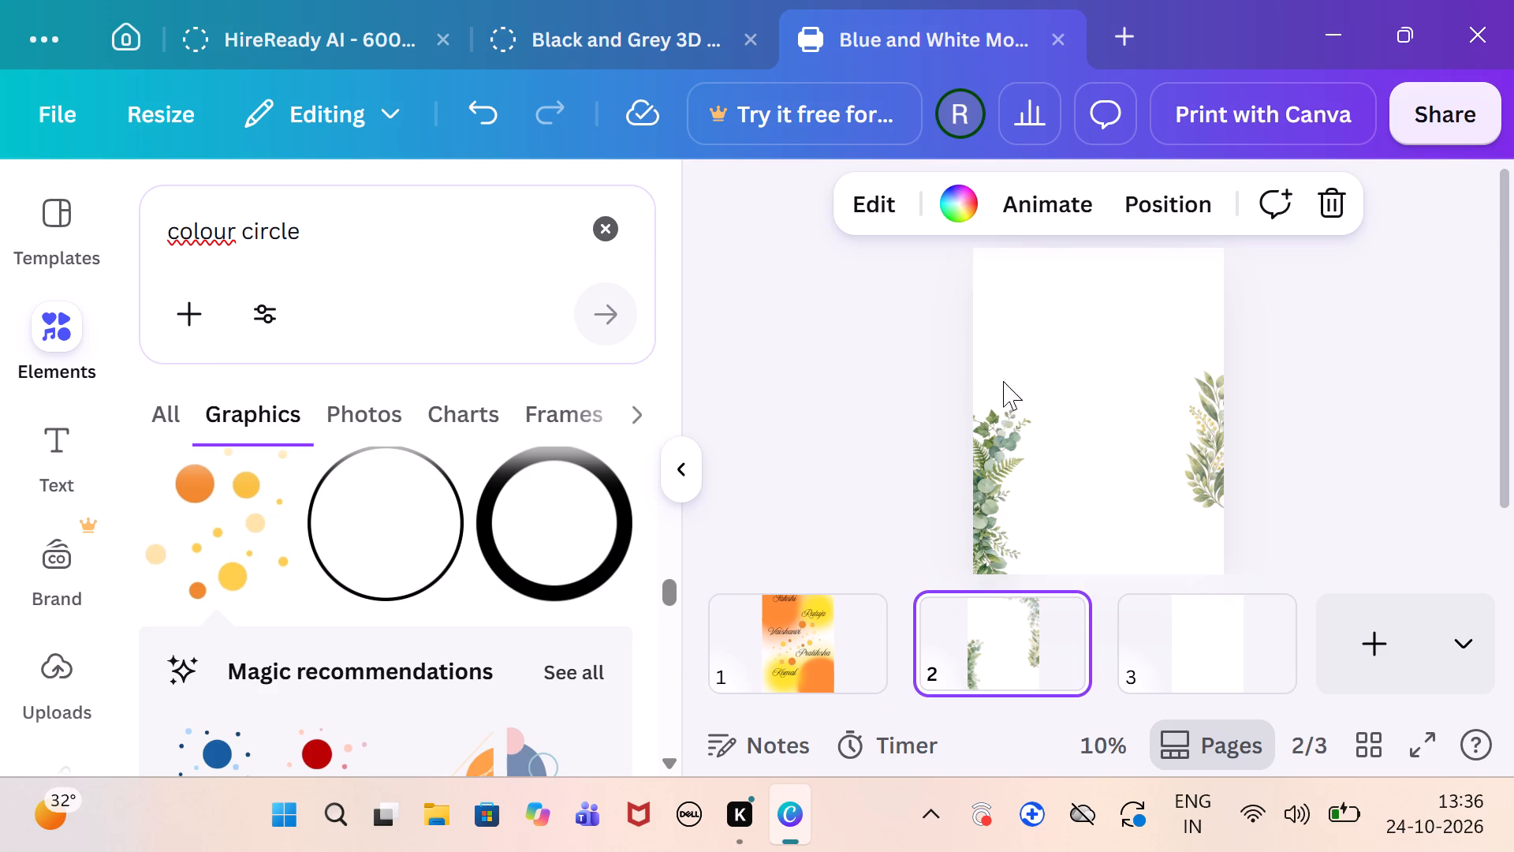
pyautogui.moveTo(333, 227); pyautogui.dragTo(132, 221)
pyautogui.press('BackSpace')
pyautogui.write('lea')
pyautogui.write('ves')
pyautogui.press('Return')
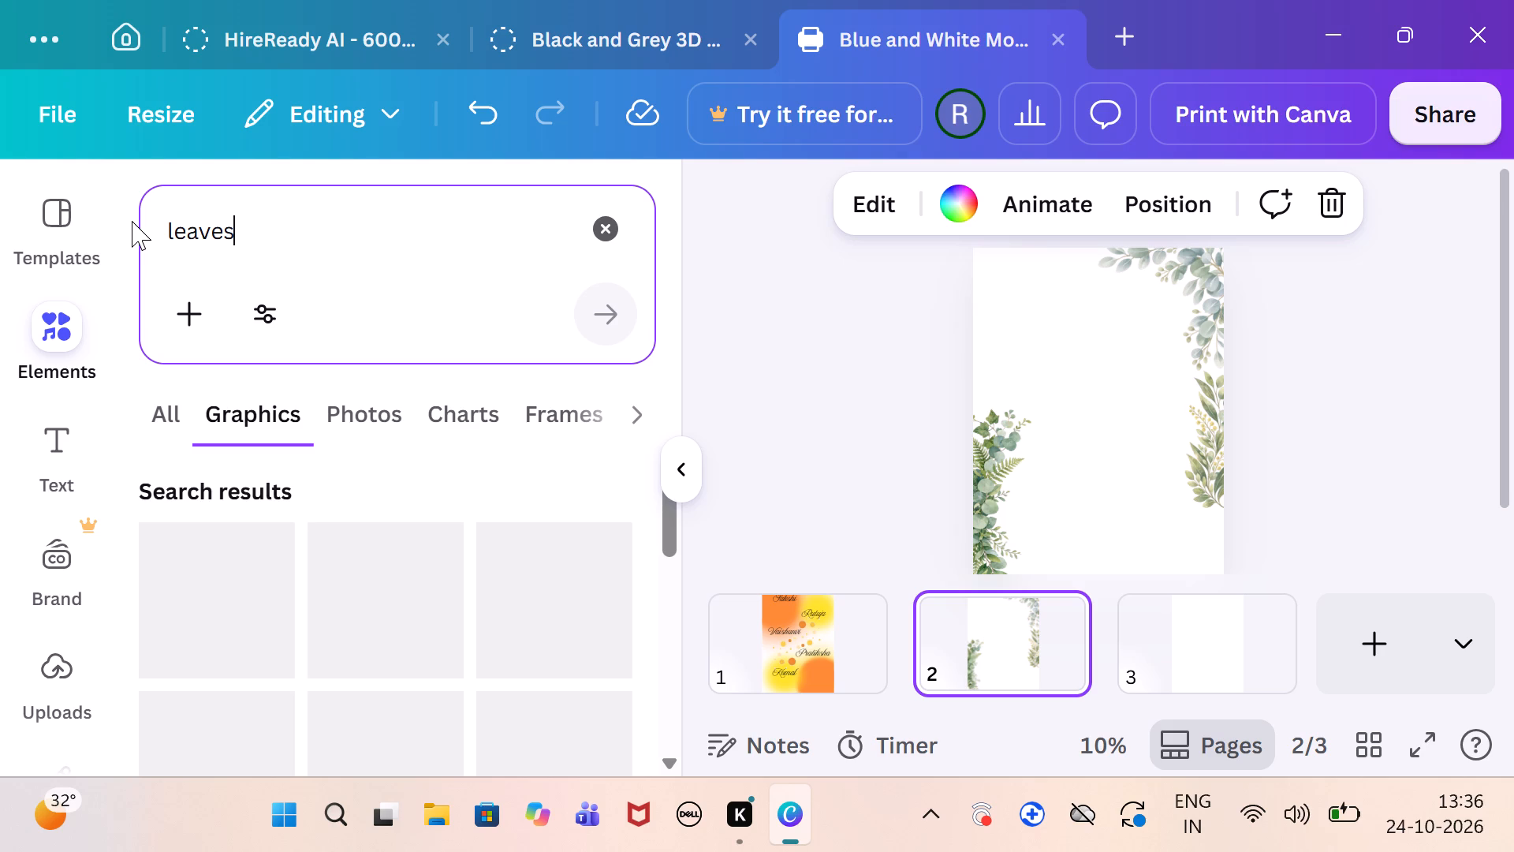
# Add the scattered flying green leaves graphic to page 2 and move it up, horizontally centred in the page's upper half.
pyautogui.scroll(-1, 339, 401)
pyautogui.scroll(-2, 359, 588)
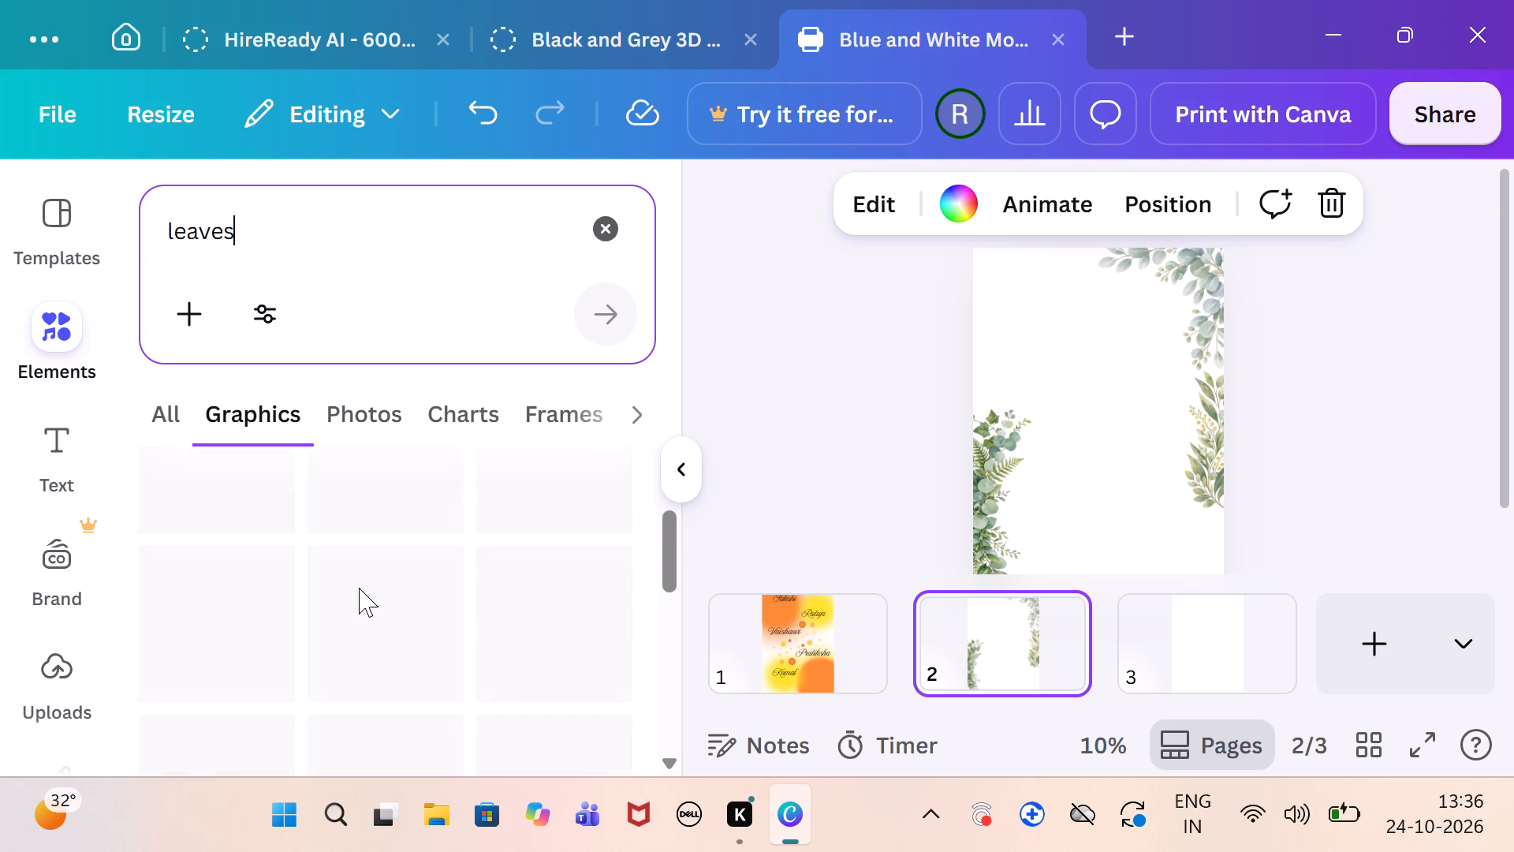
pyautogui.click(409, 551)
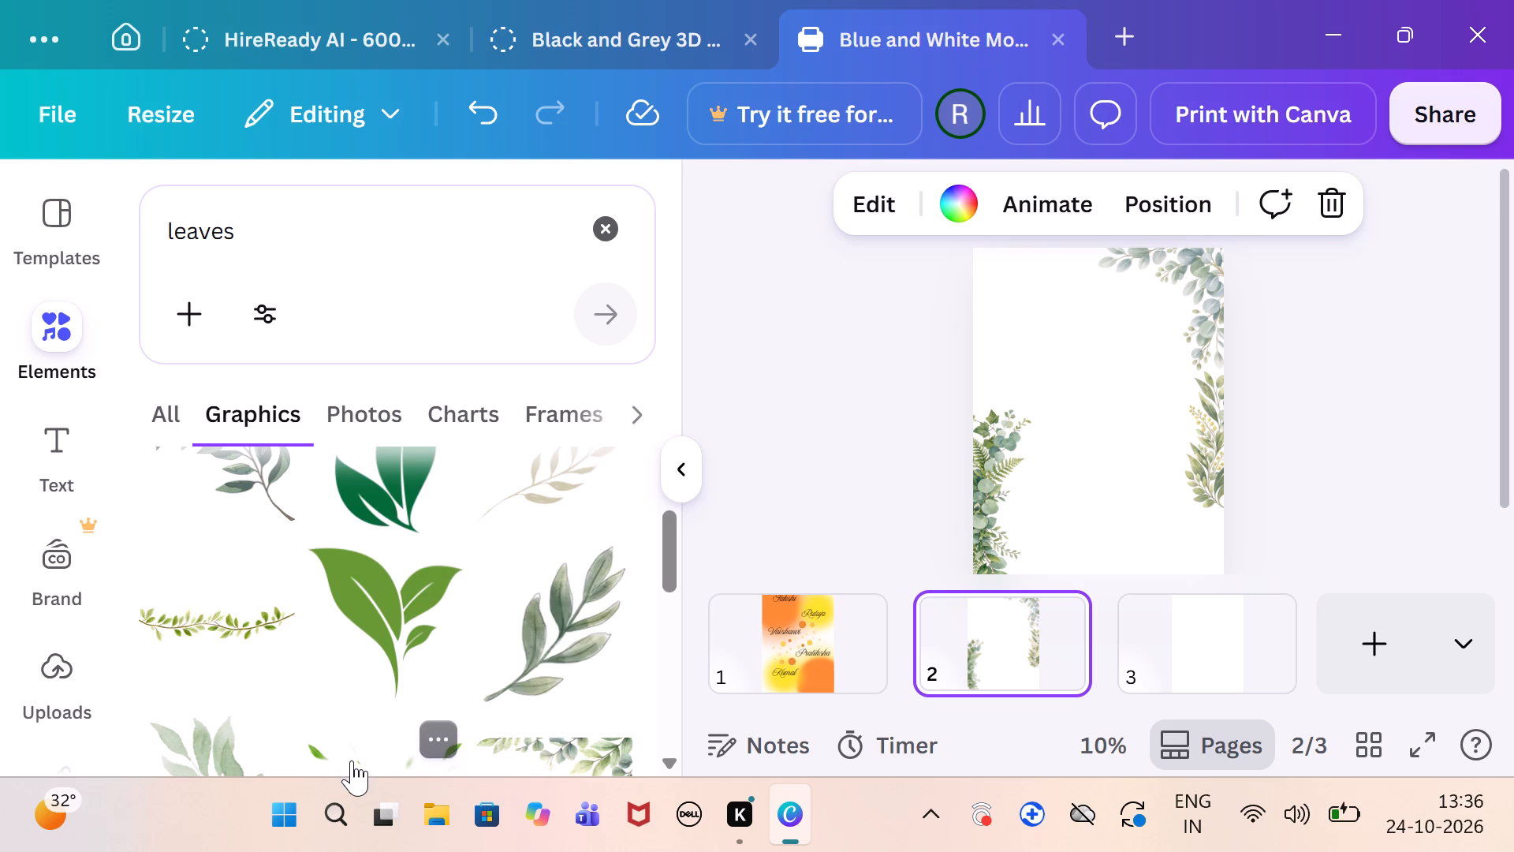
pyautogui.scroll(-3, 352, 760)
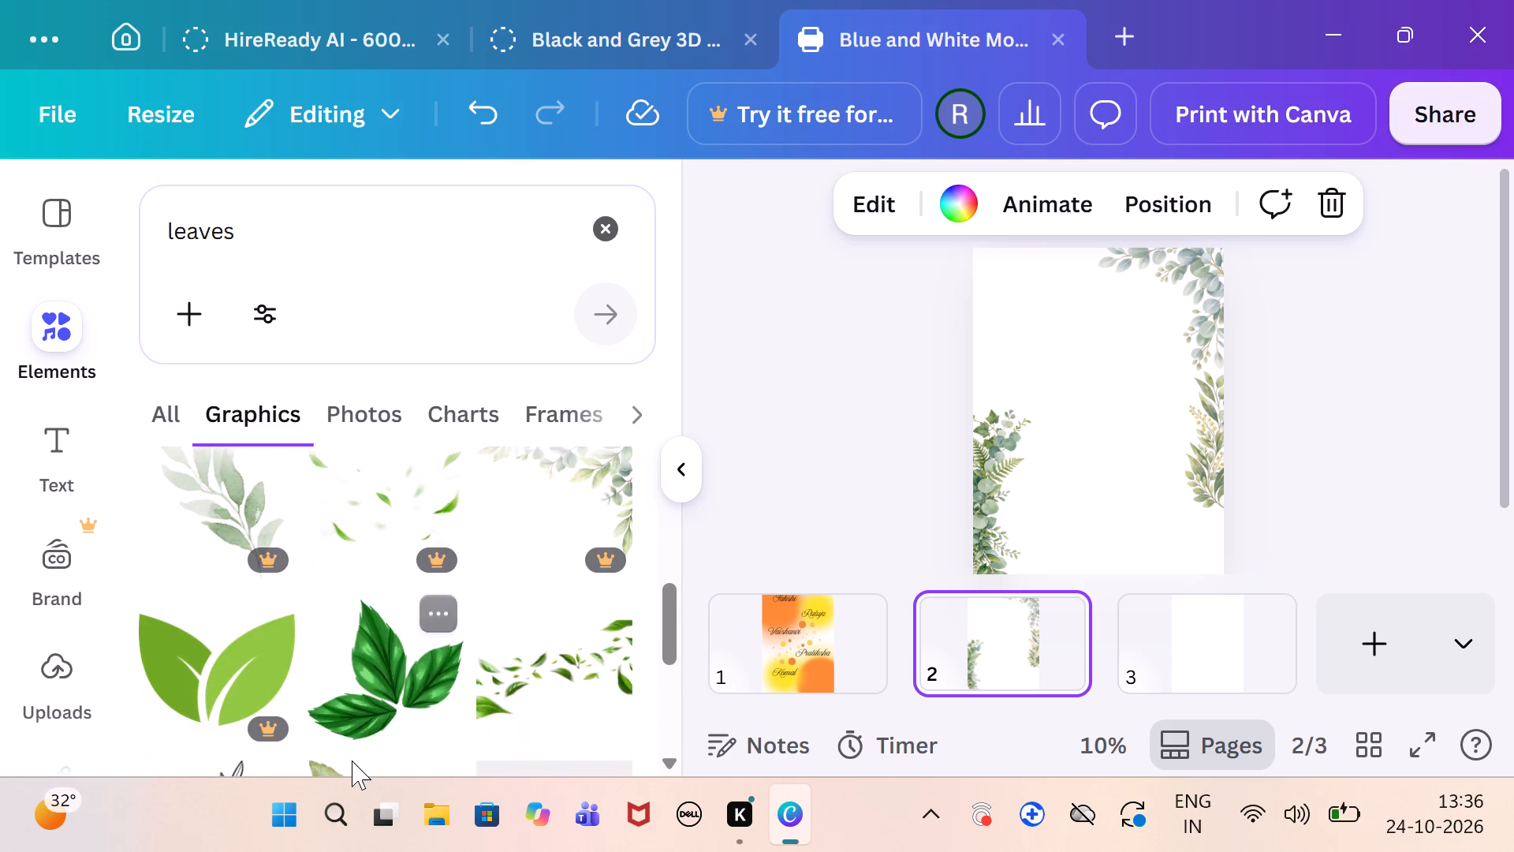
pyautogui.scroll(-1, 352, 760)
pyautogui.scroll(1, 334, 674)
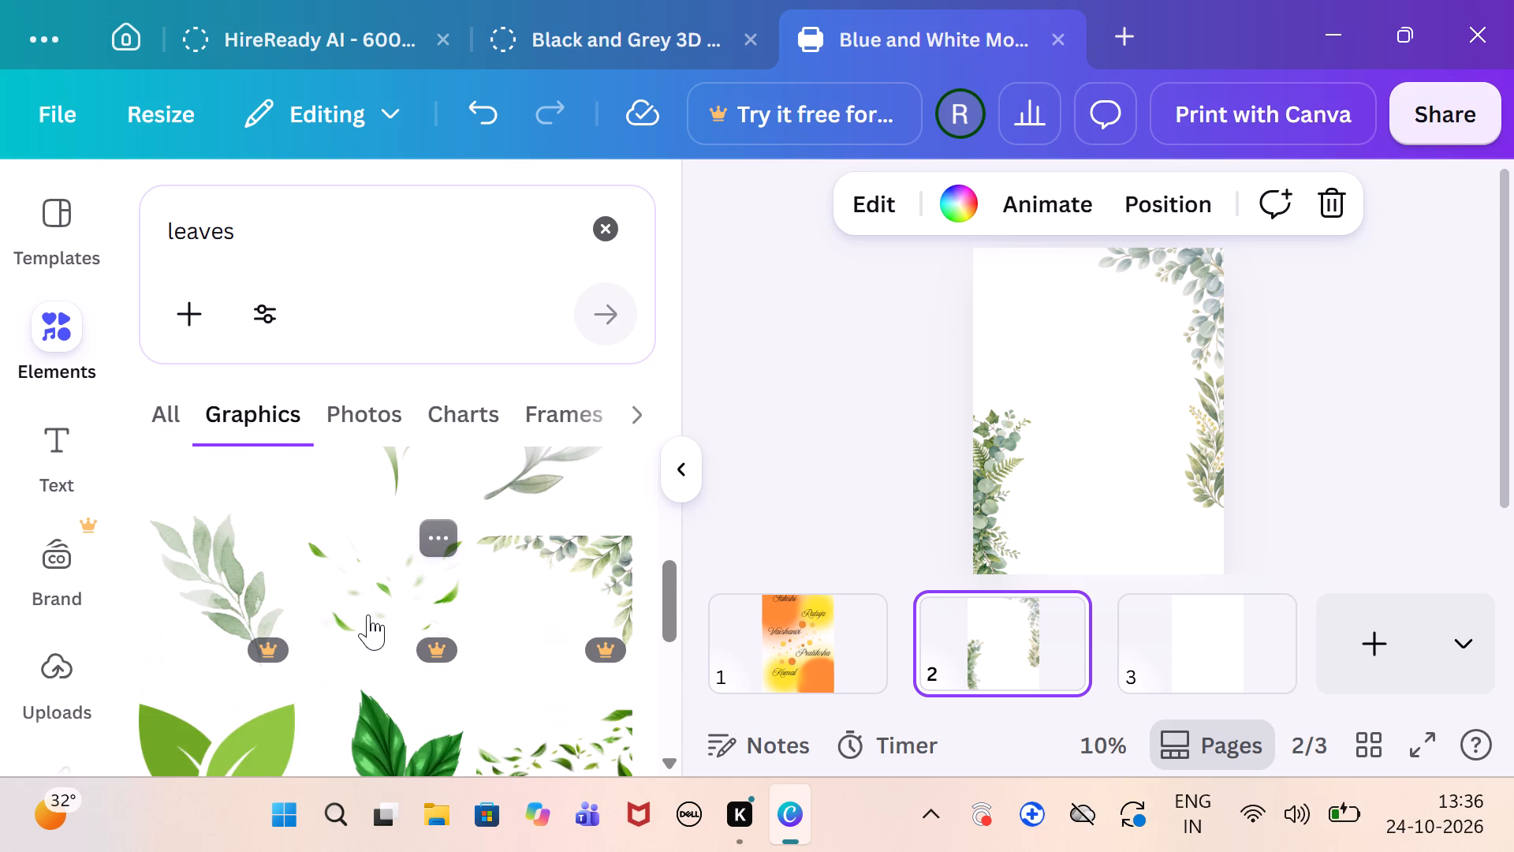
pyautogui.click(371, 613)
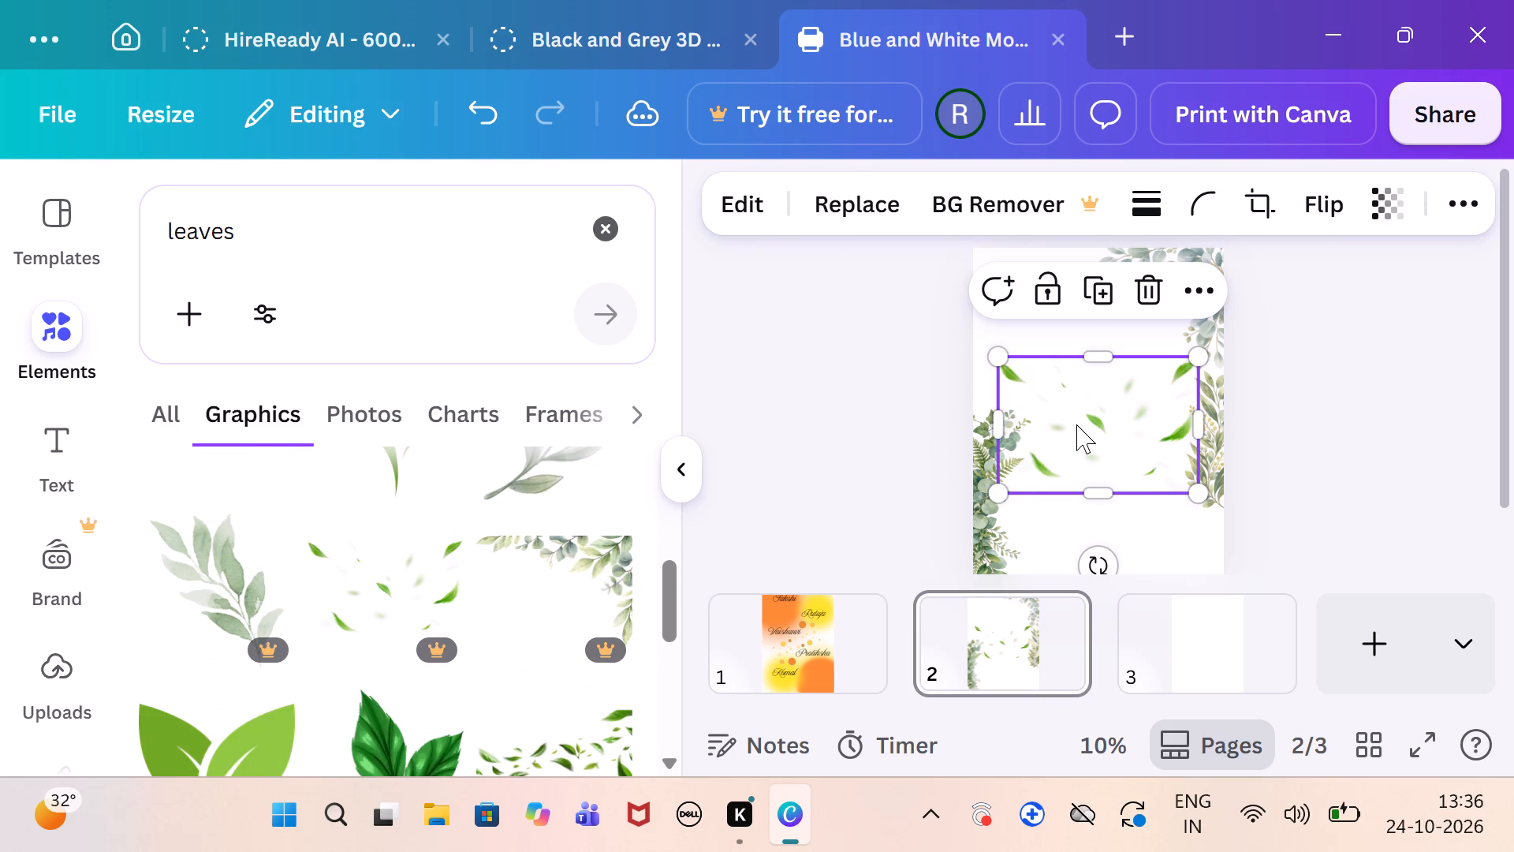
pyautogui.moveTo(1079, 425); pyautogui.dragTo(1074, 344)
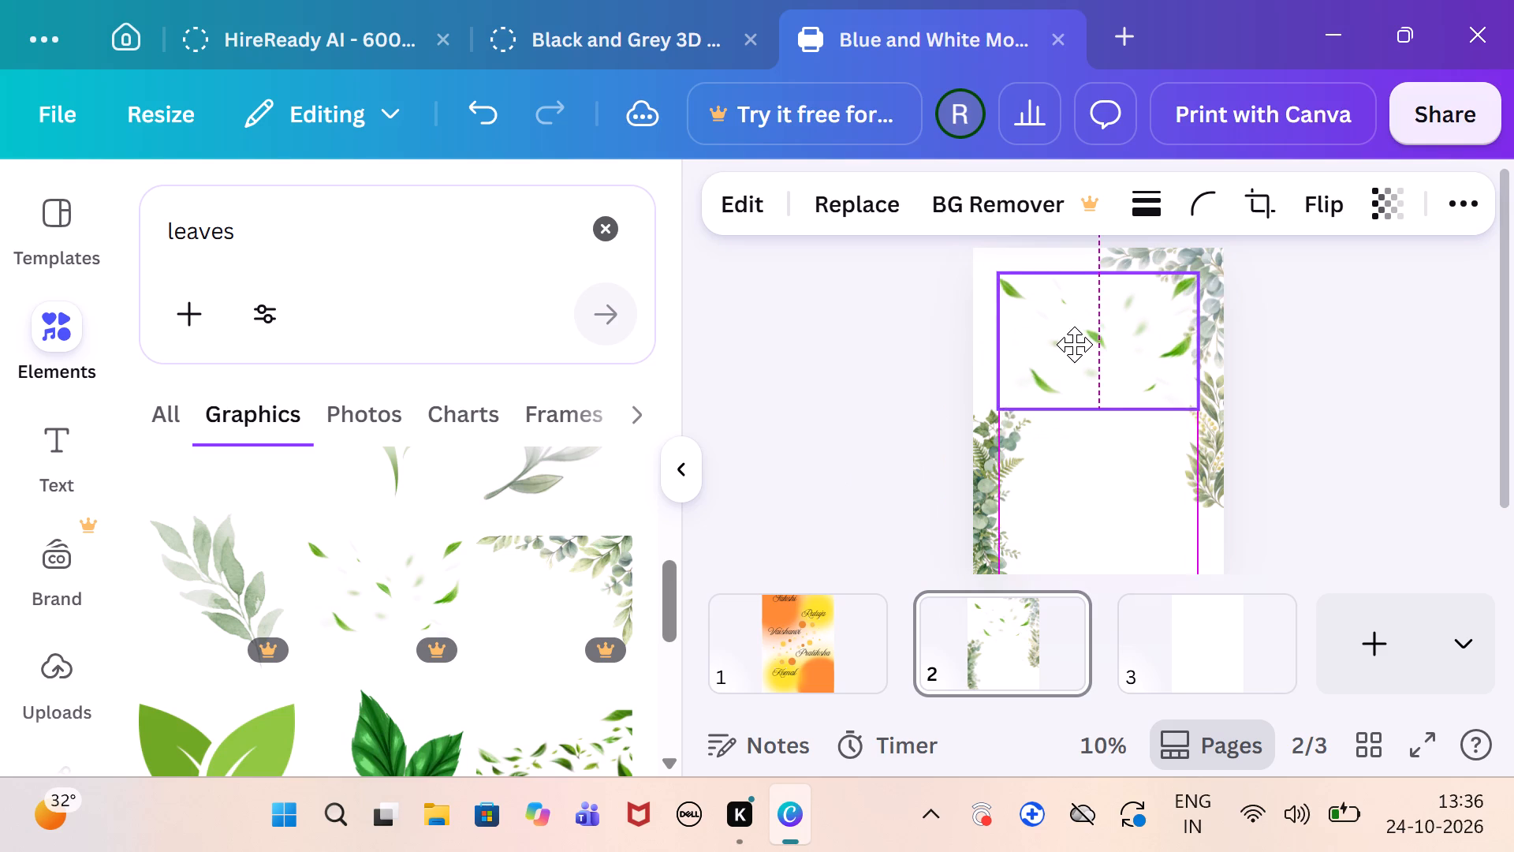
pyautogui.moveTo(1074, 344); pyautogui.dragTo(1073, 343)
pyautogui.click(1335, 447)
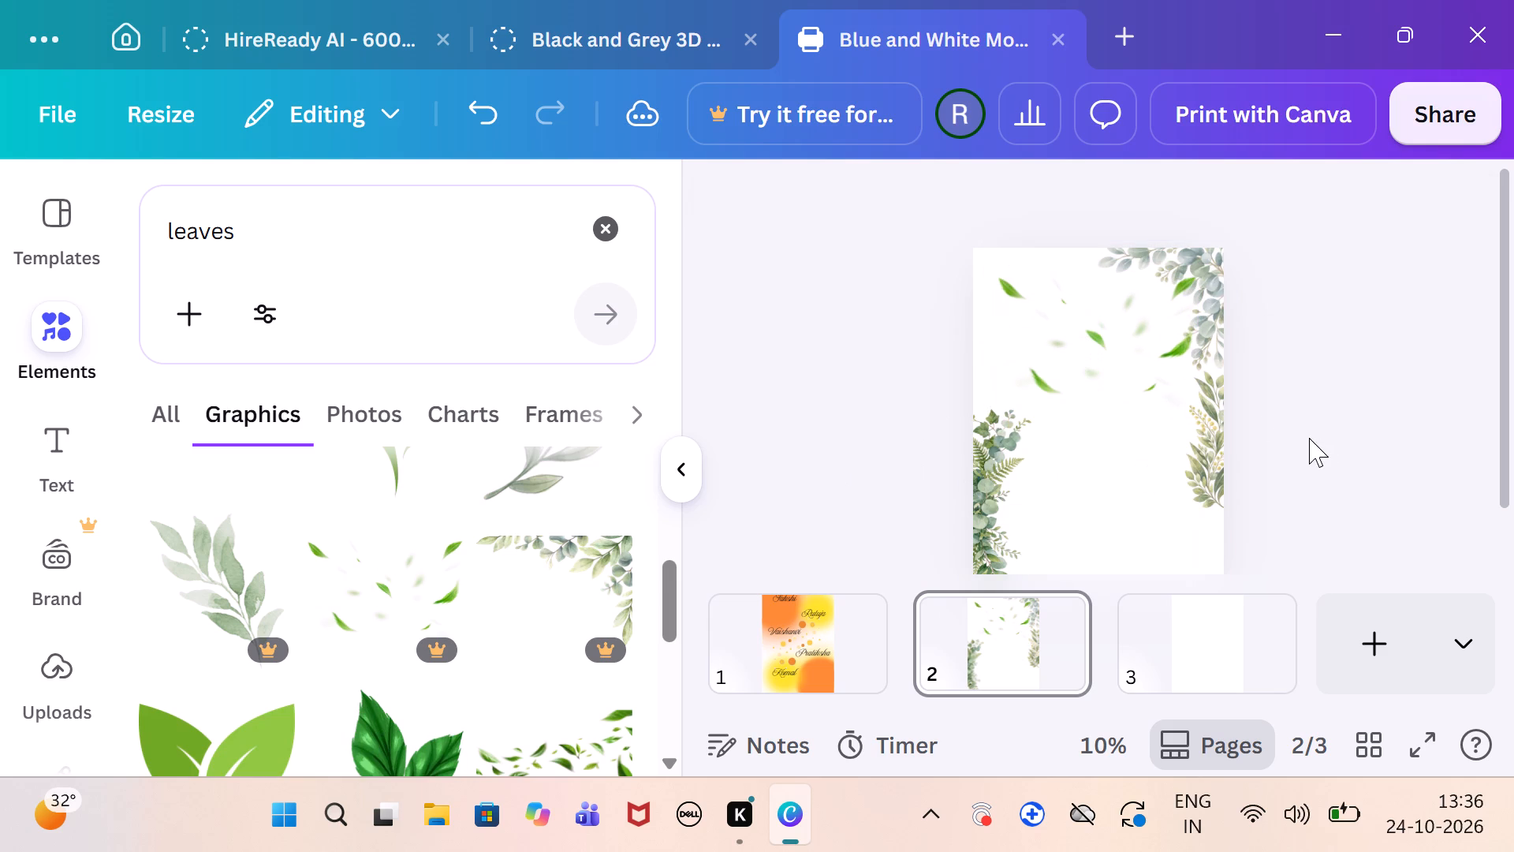
# Browse the leaves graphics for another decoration for page 2.
pyautogui.scroll(-1, 492, 521)
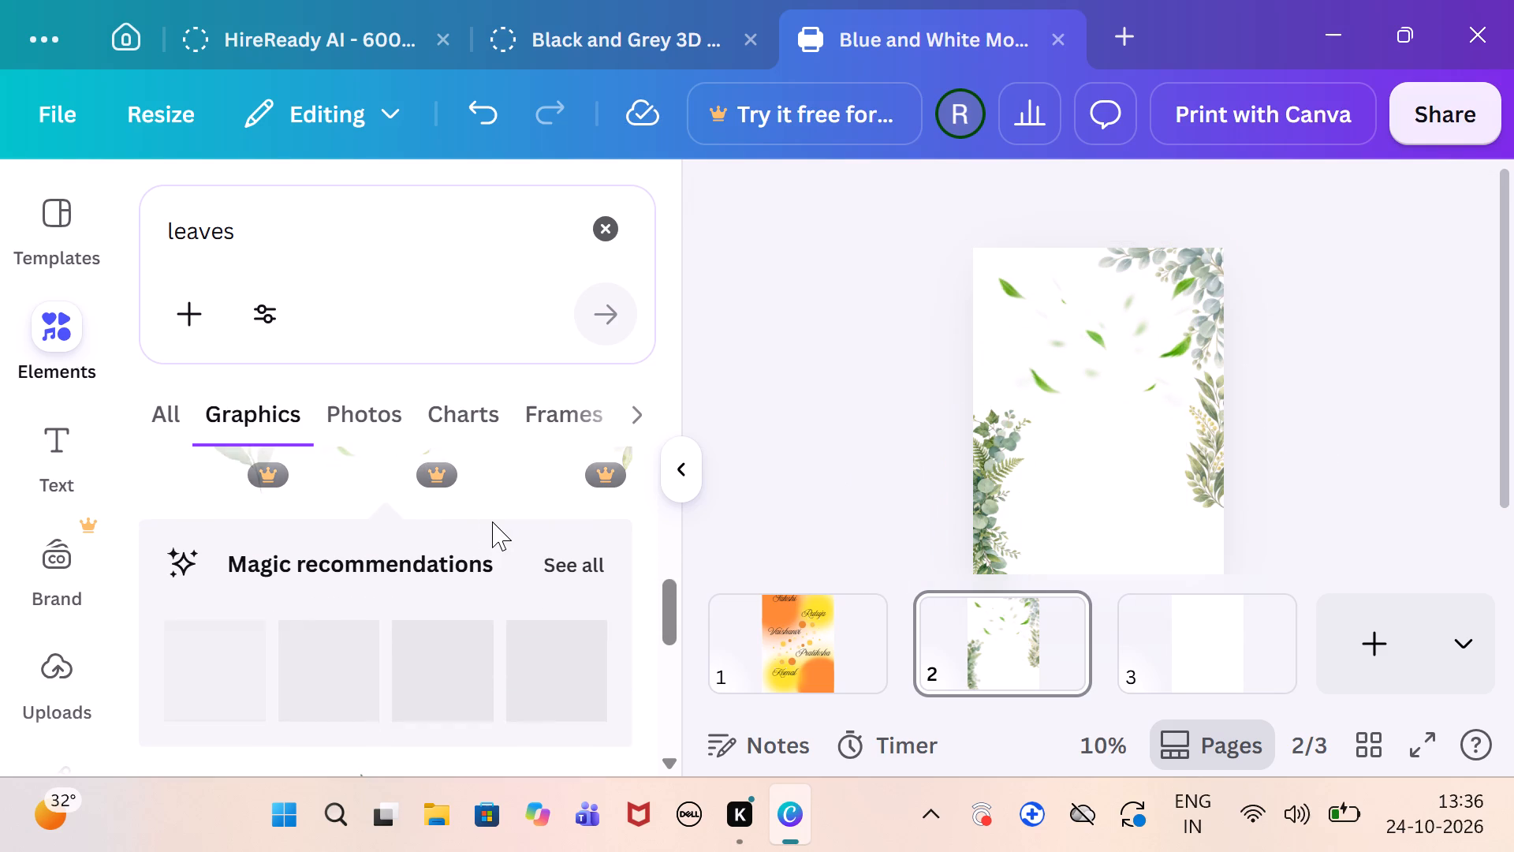
pyautogui.scroll(-2, 492, 521)
pyautogui.scroll(1, 492, 521)
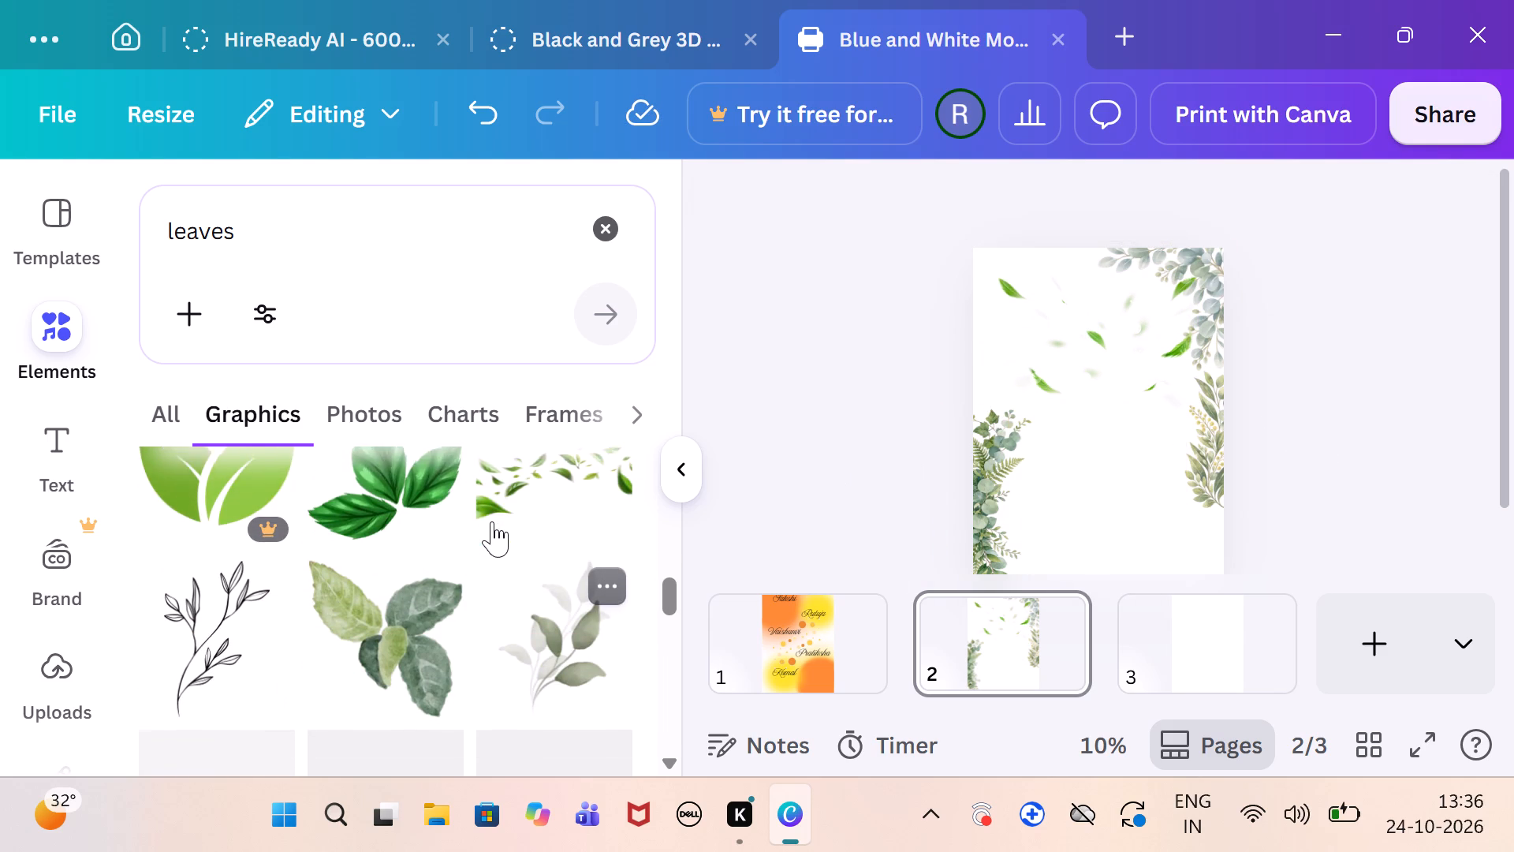
pyautogui.scroll(1, 492, 521)
pyautogui.scroll(-2, 492, 521)
pyautogui.scroll(1, 492, 521)
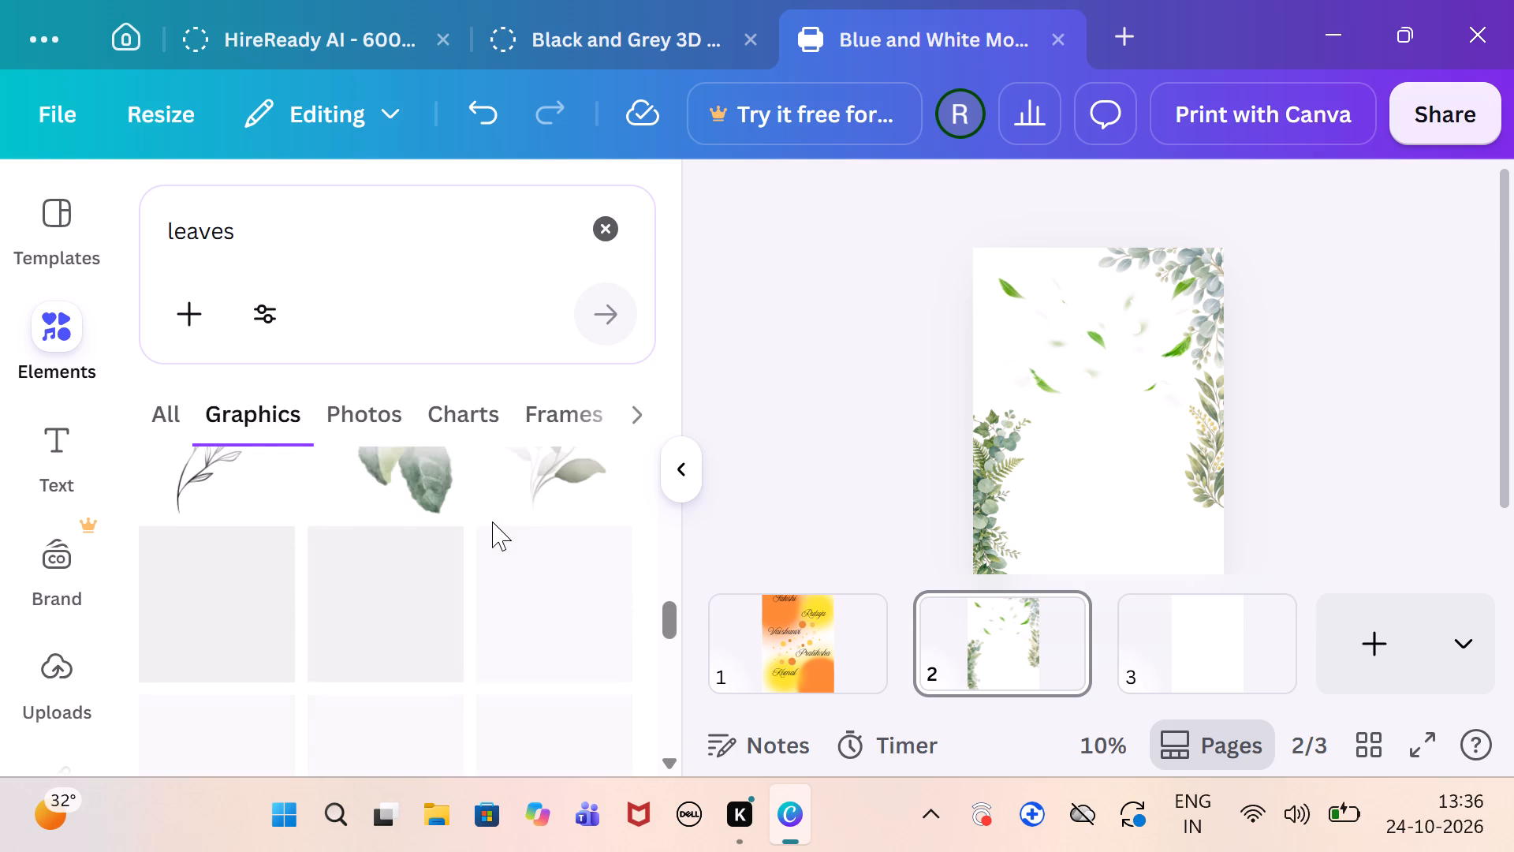
pyautogui.scroll(3, 492, 521)
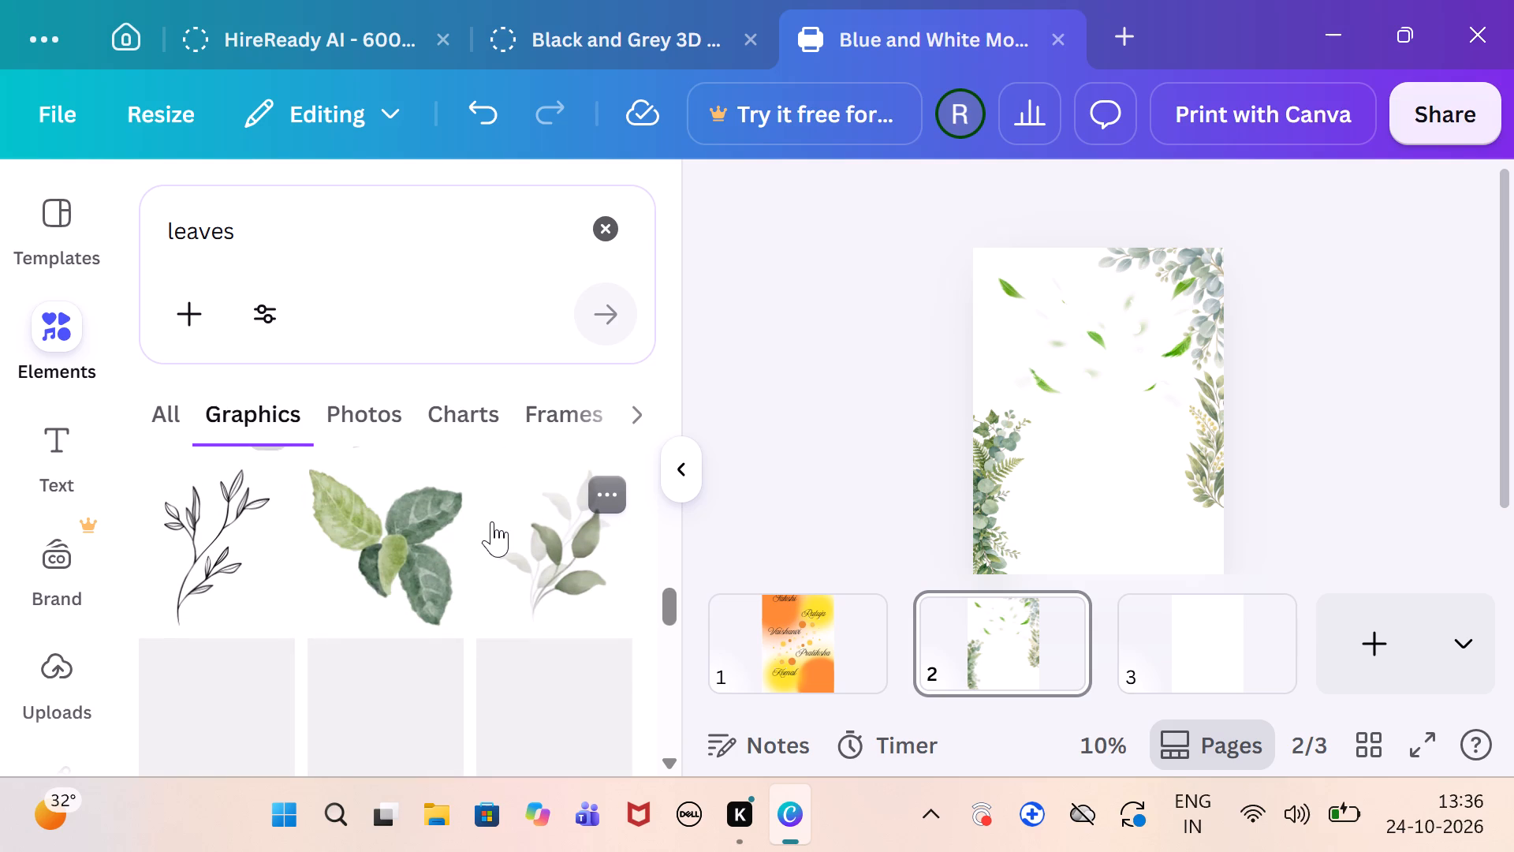
pyautogui.rightClick(492, 521)
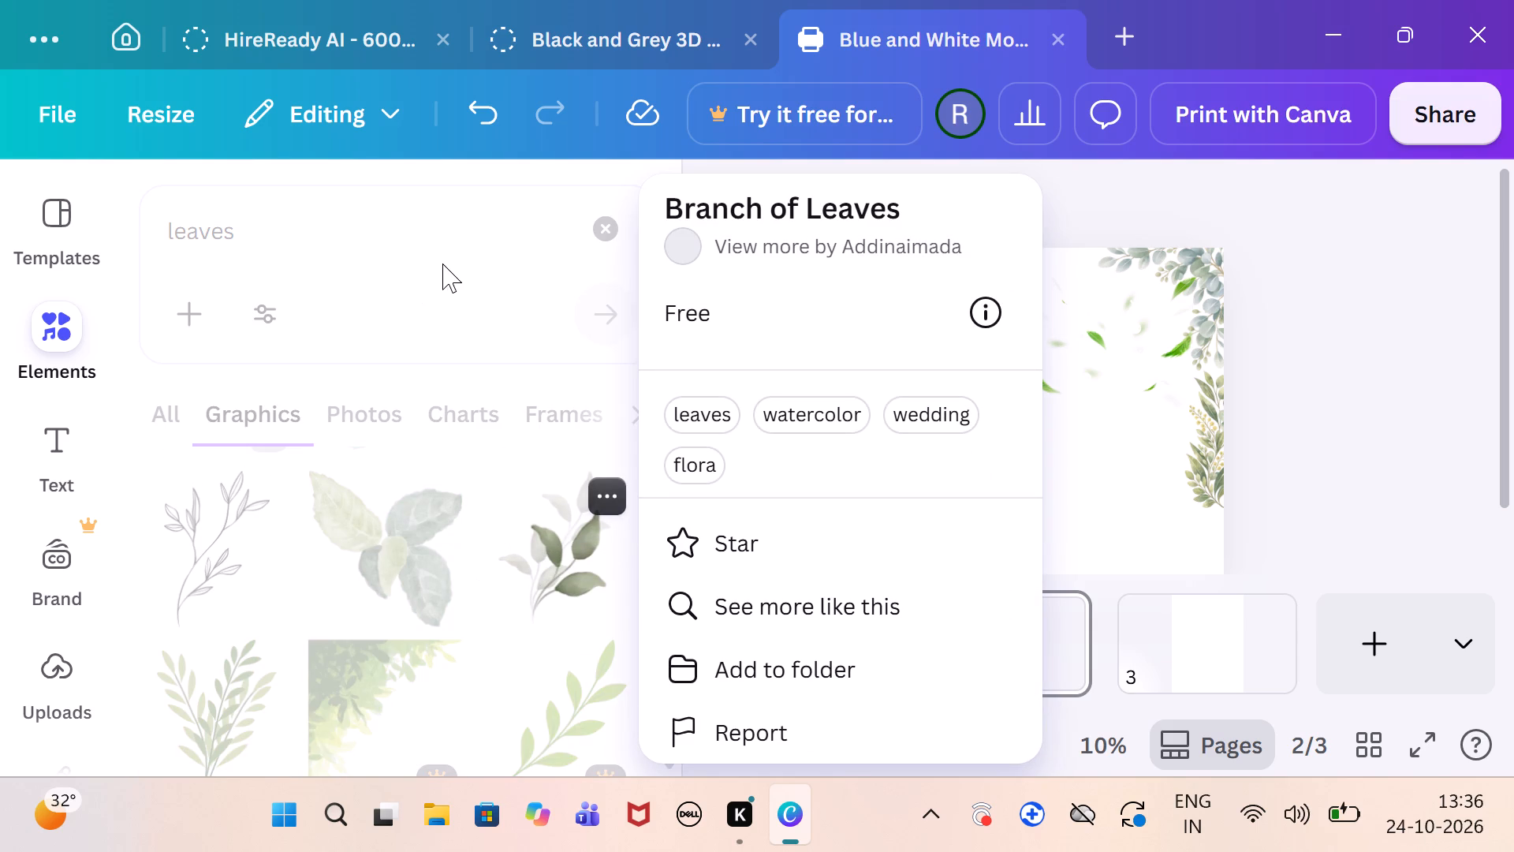
pyautogui.click(442, 263)
pyautogui.scroll(-3, 488, 492)
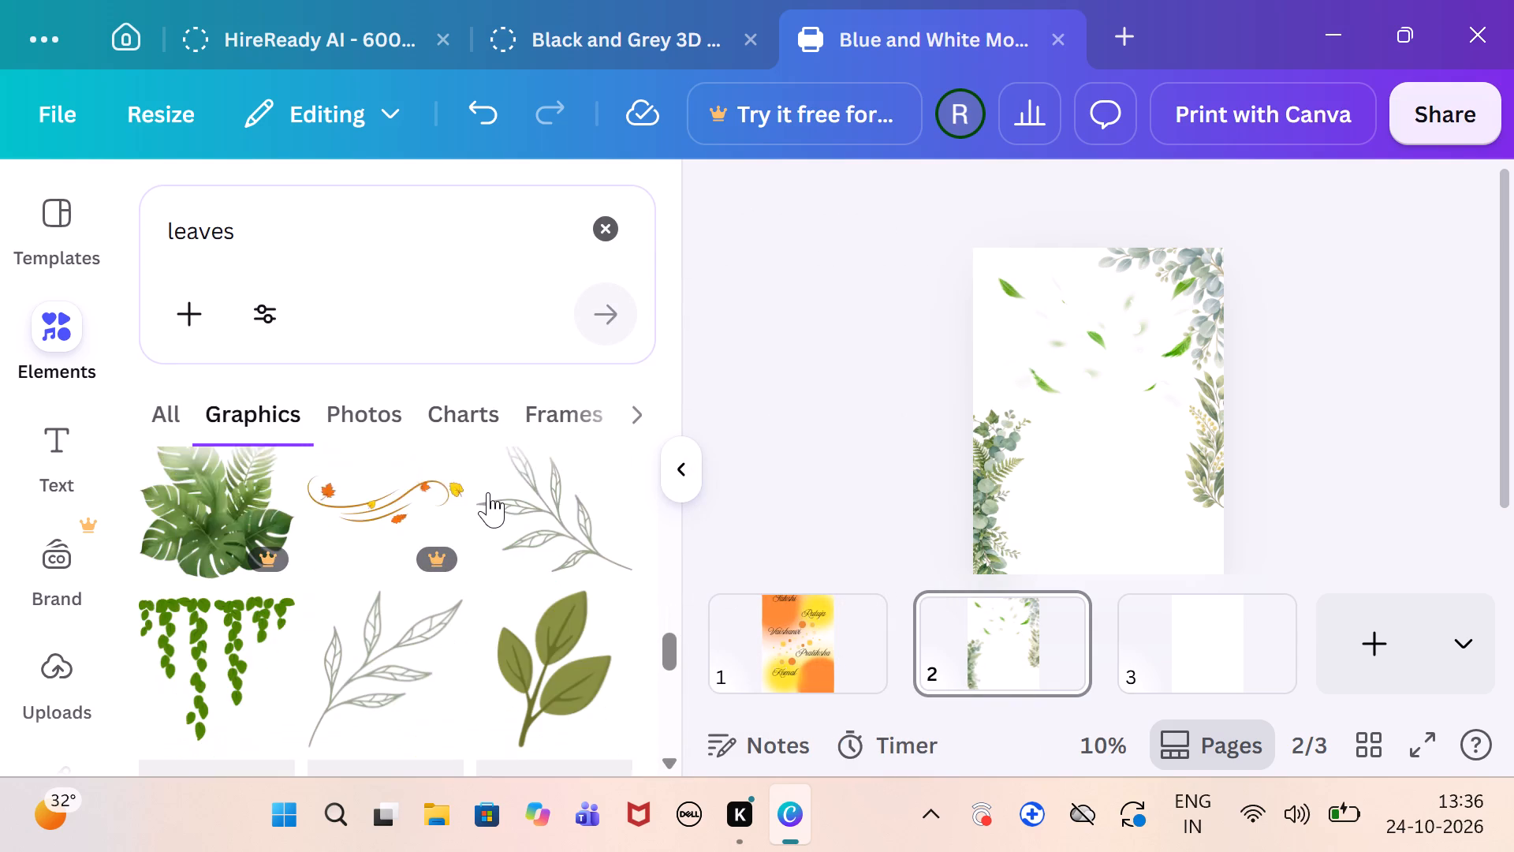
pyautogui.scroll(-2, 488, 492)
pyautogui.scroll(1, 488, 492)
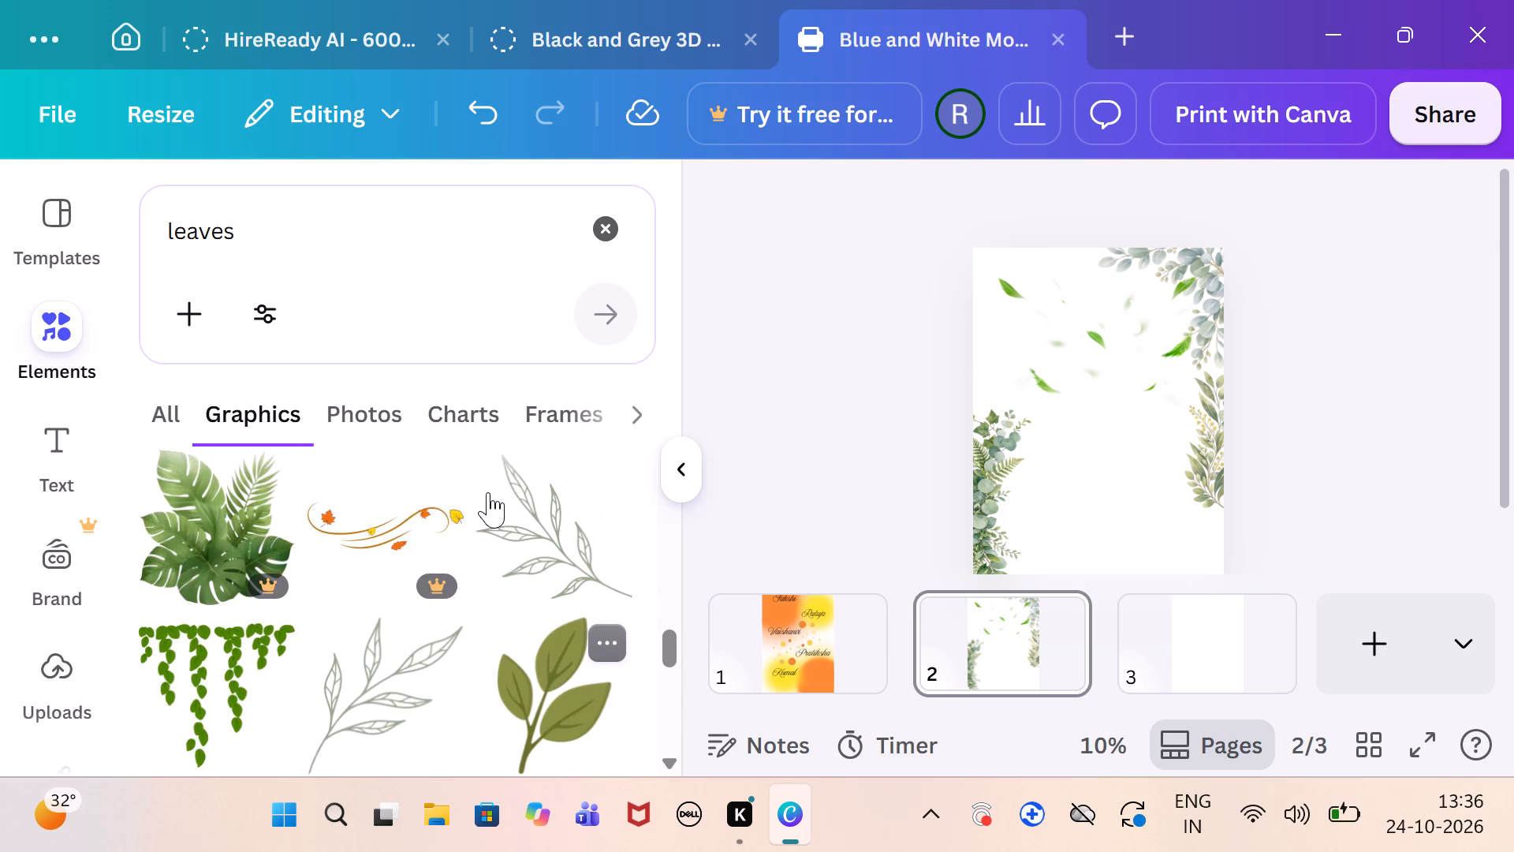
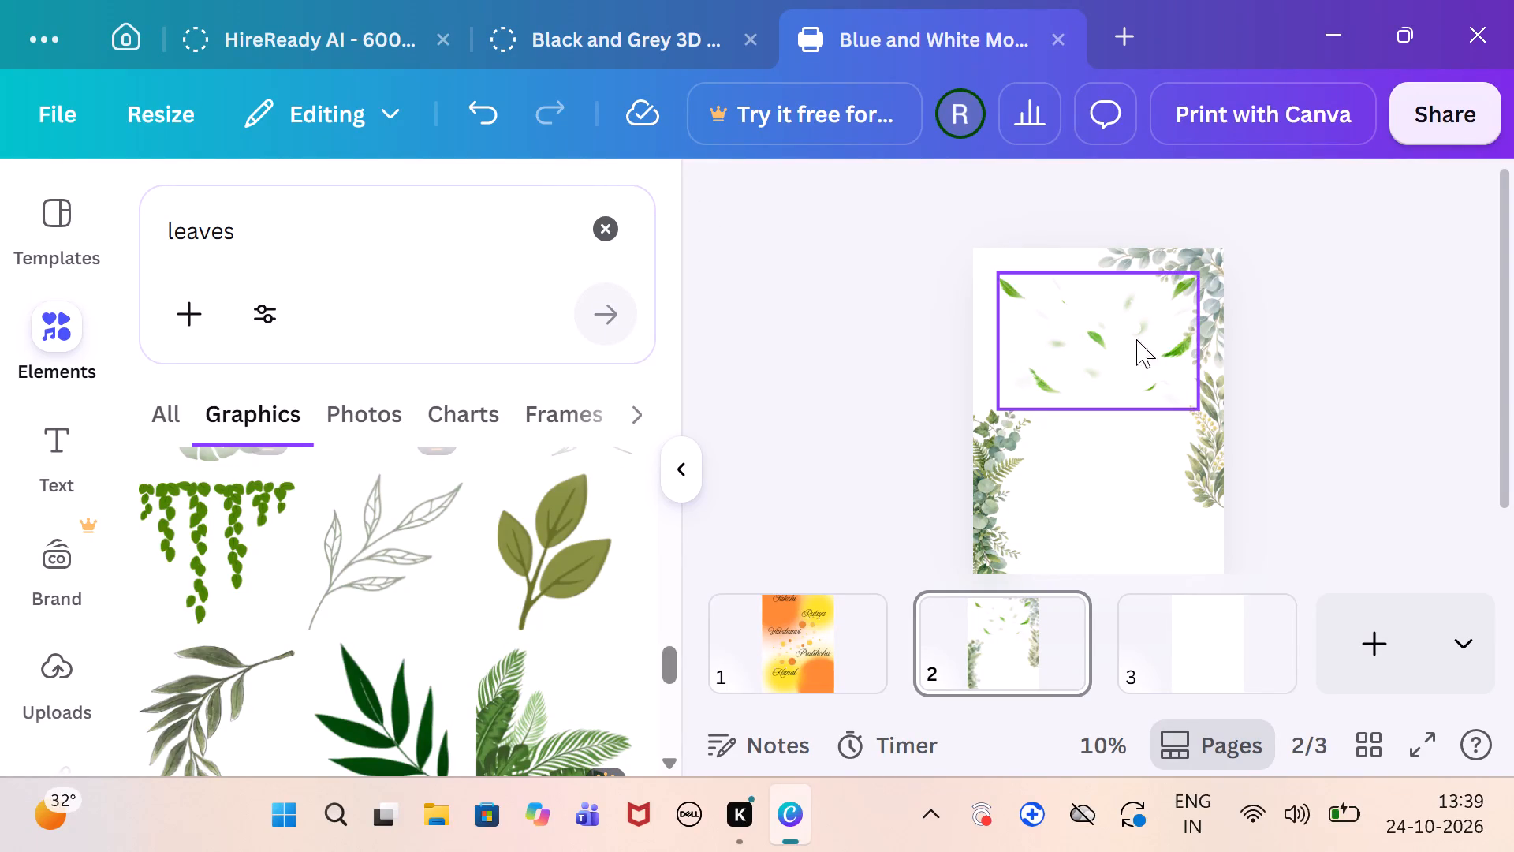
# Delete the scattered flying green leaves graphic from the upper half of page 2.
pyautogui.click(1061, 357)
pyautogui.press('BackSpace')
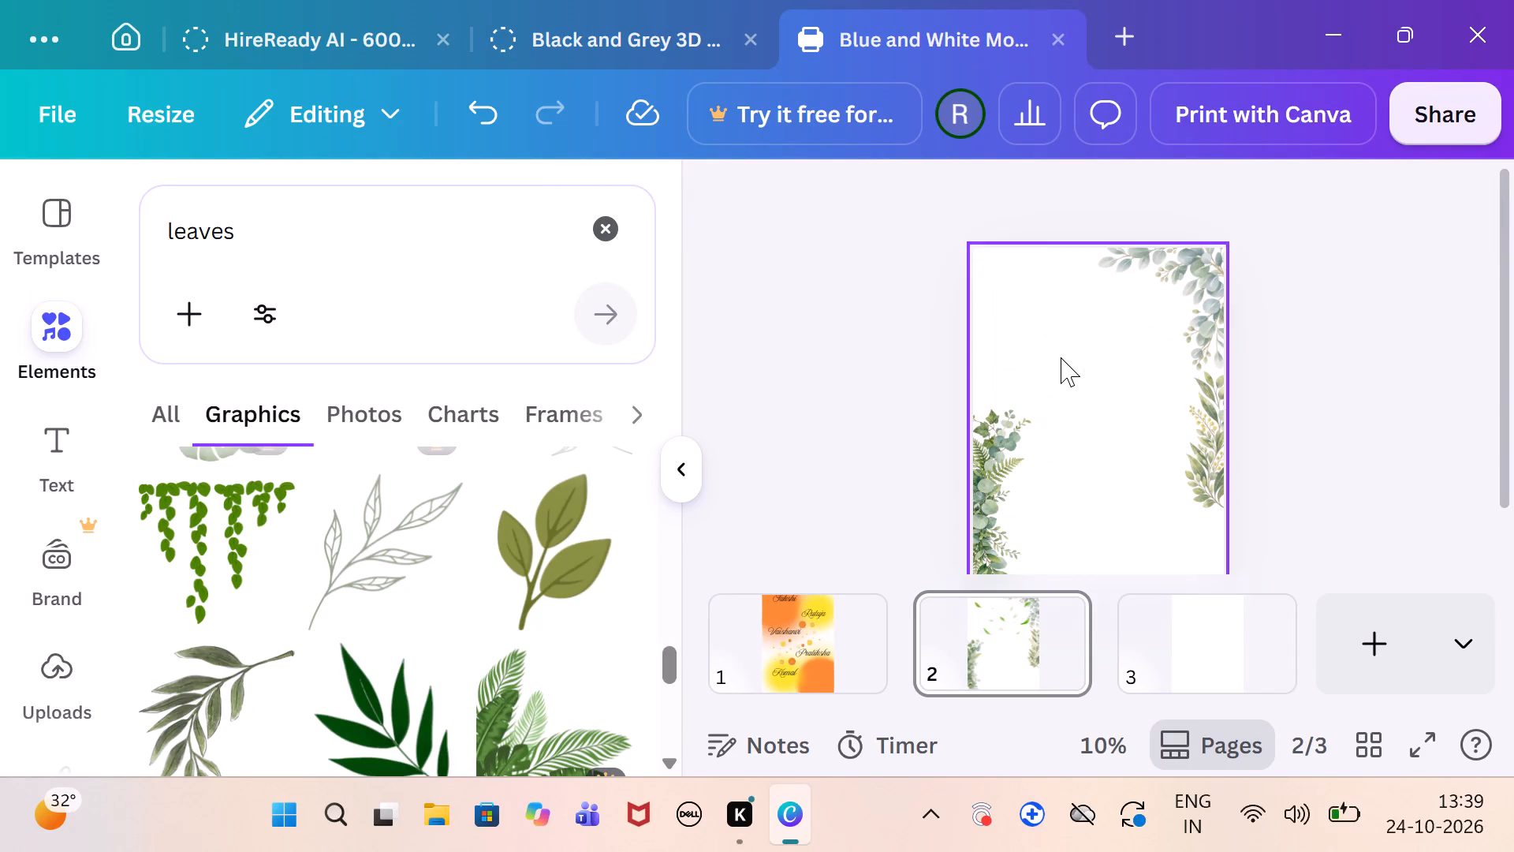
# Browse the "leaves" graphics results for a different decoration for page 2.
pyautogui.scroll(-3, 446, 622)
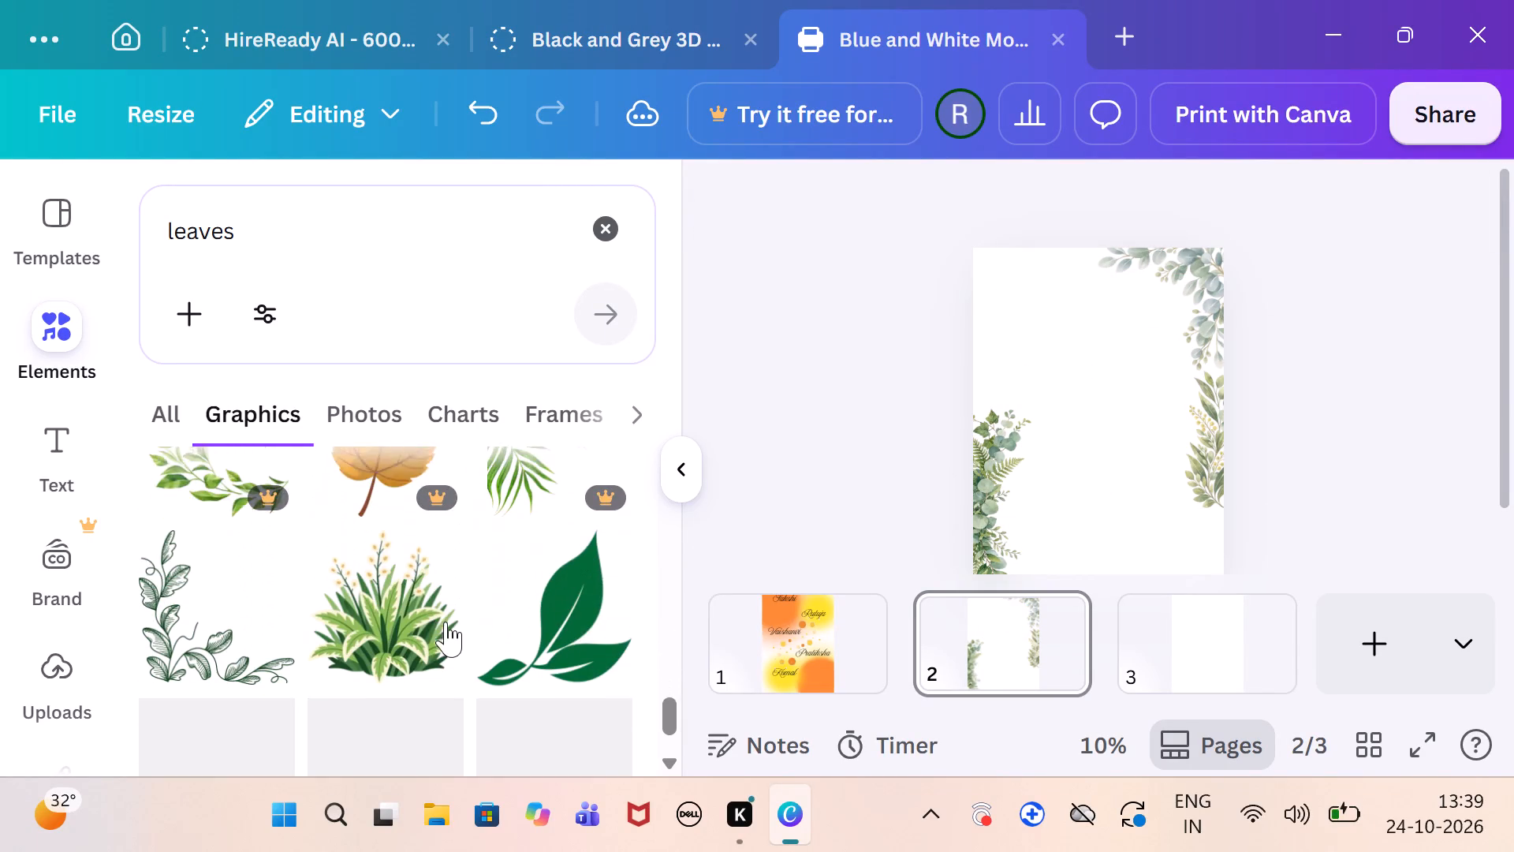
pyautogui.scroll(-1, 446, 622)
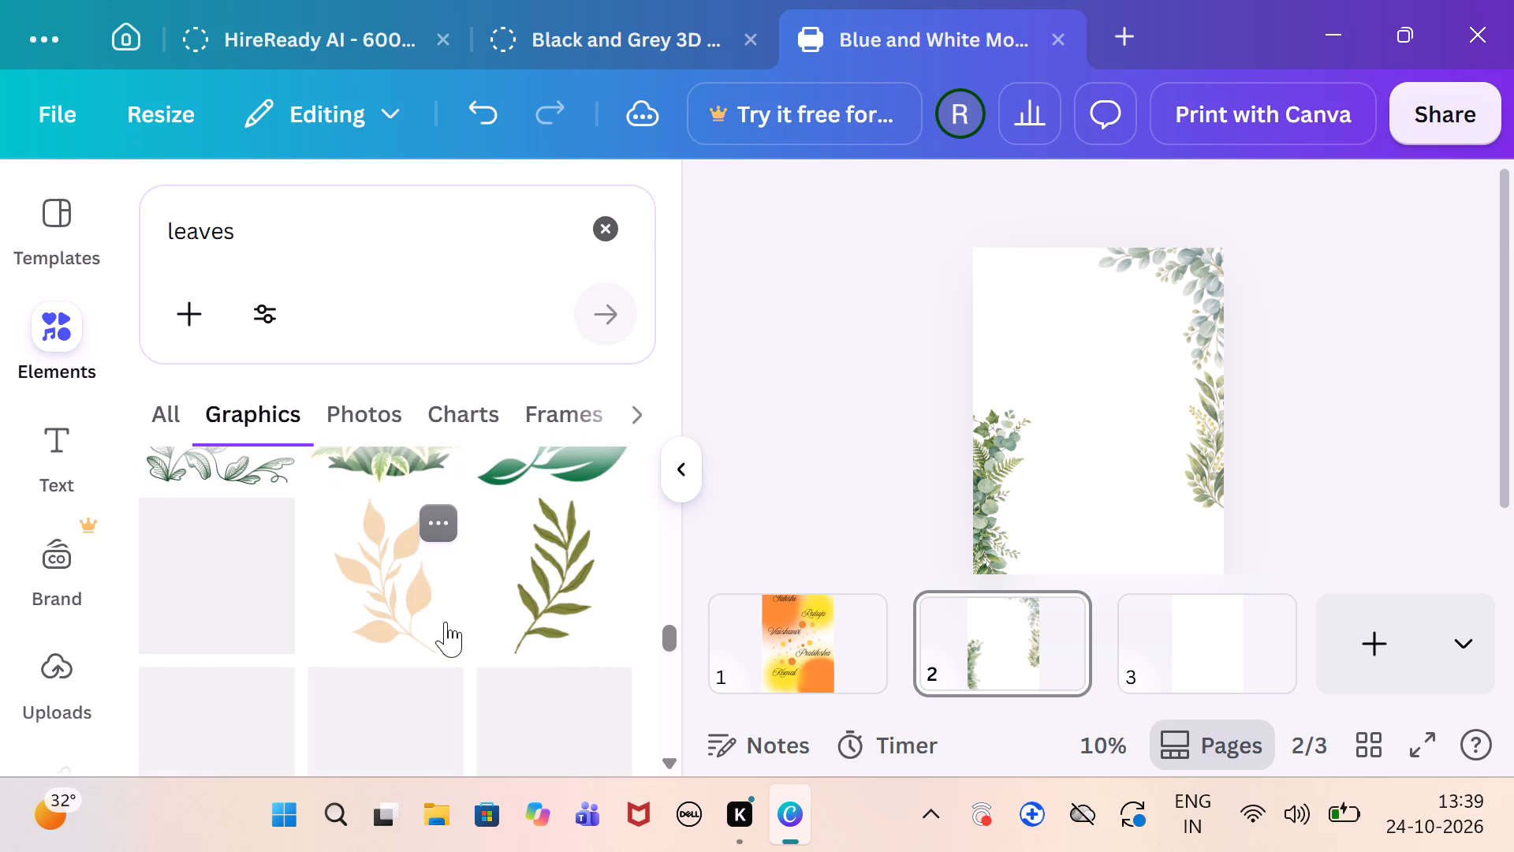
pyautogui.scroll(-2, 446, 622)
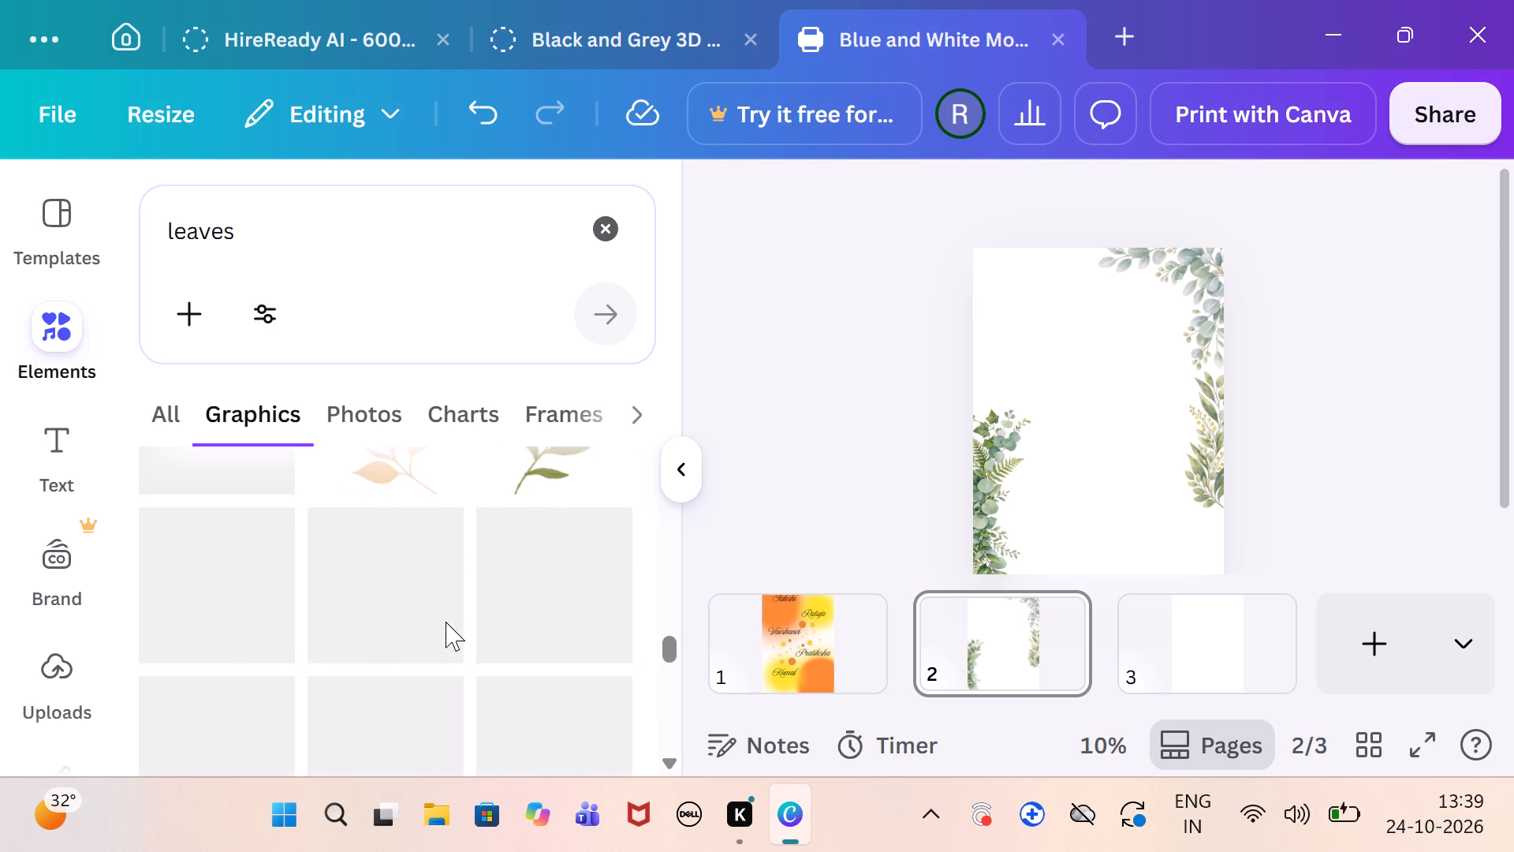
pyautogui.scroll(-1, 446, 622)
pyautogui.scroll(3, 446, 622)
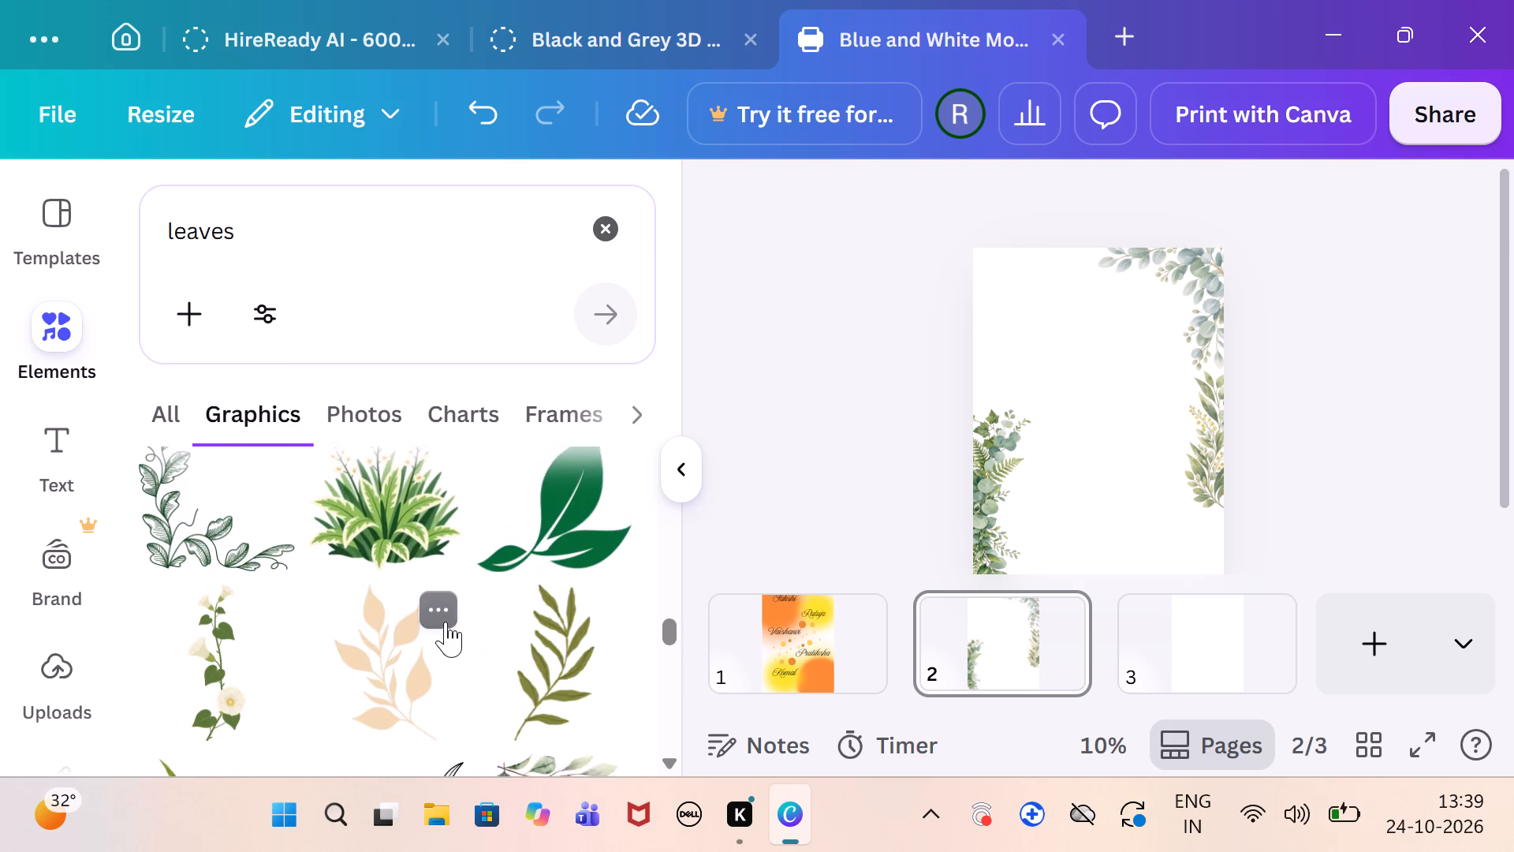
pyautogui.scroll(-3, 446, 622)
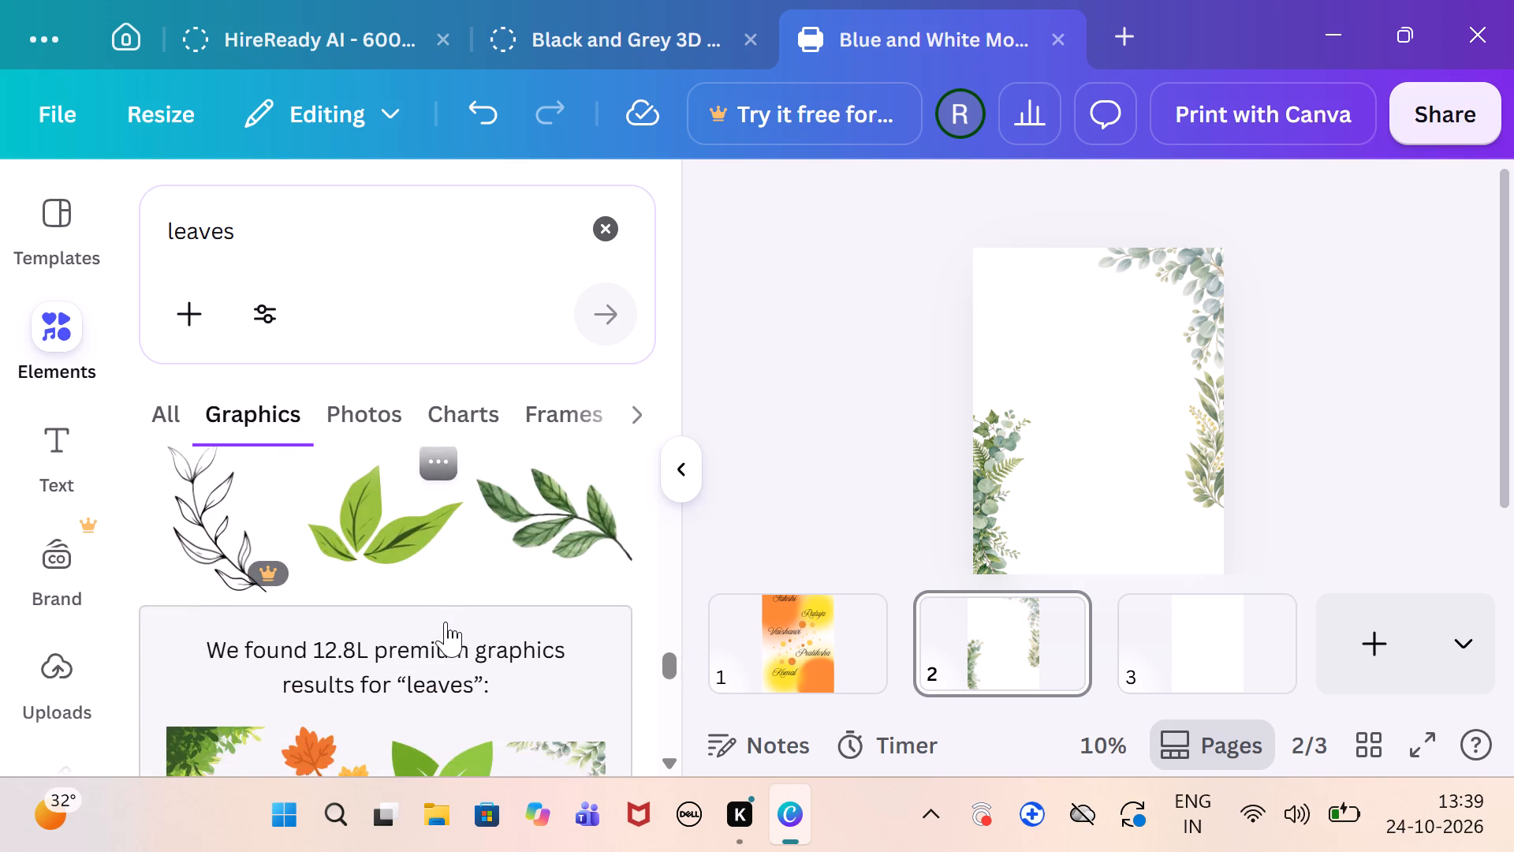
pyautogui.scroll(-3, 446, 622)
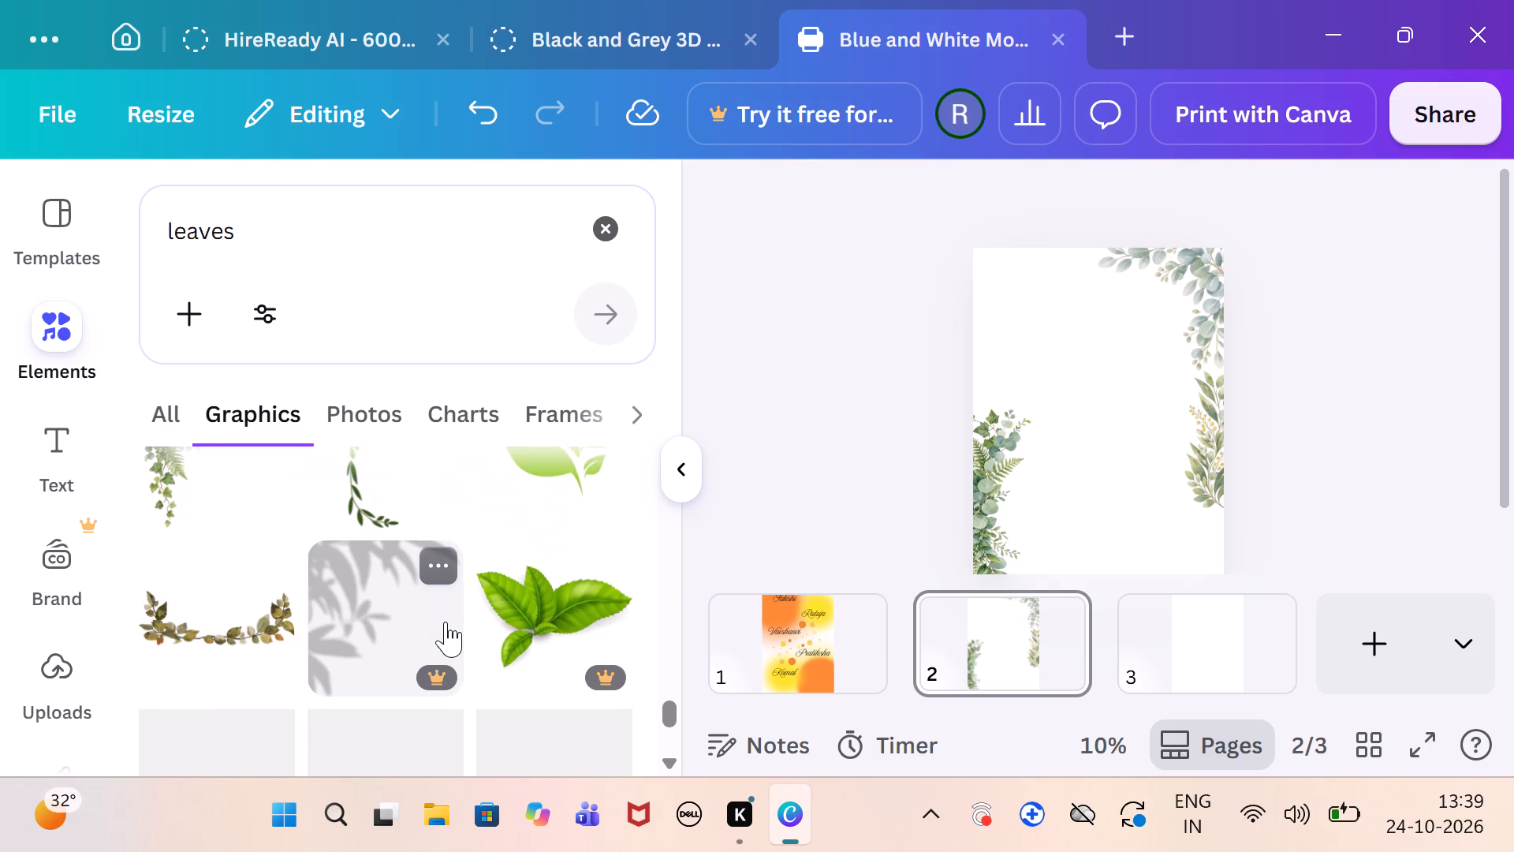
pyautogui.scroll(-1, 446, 622)
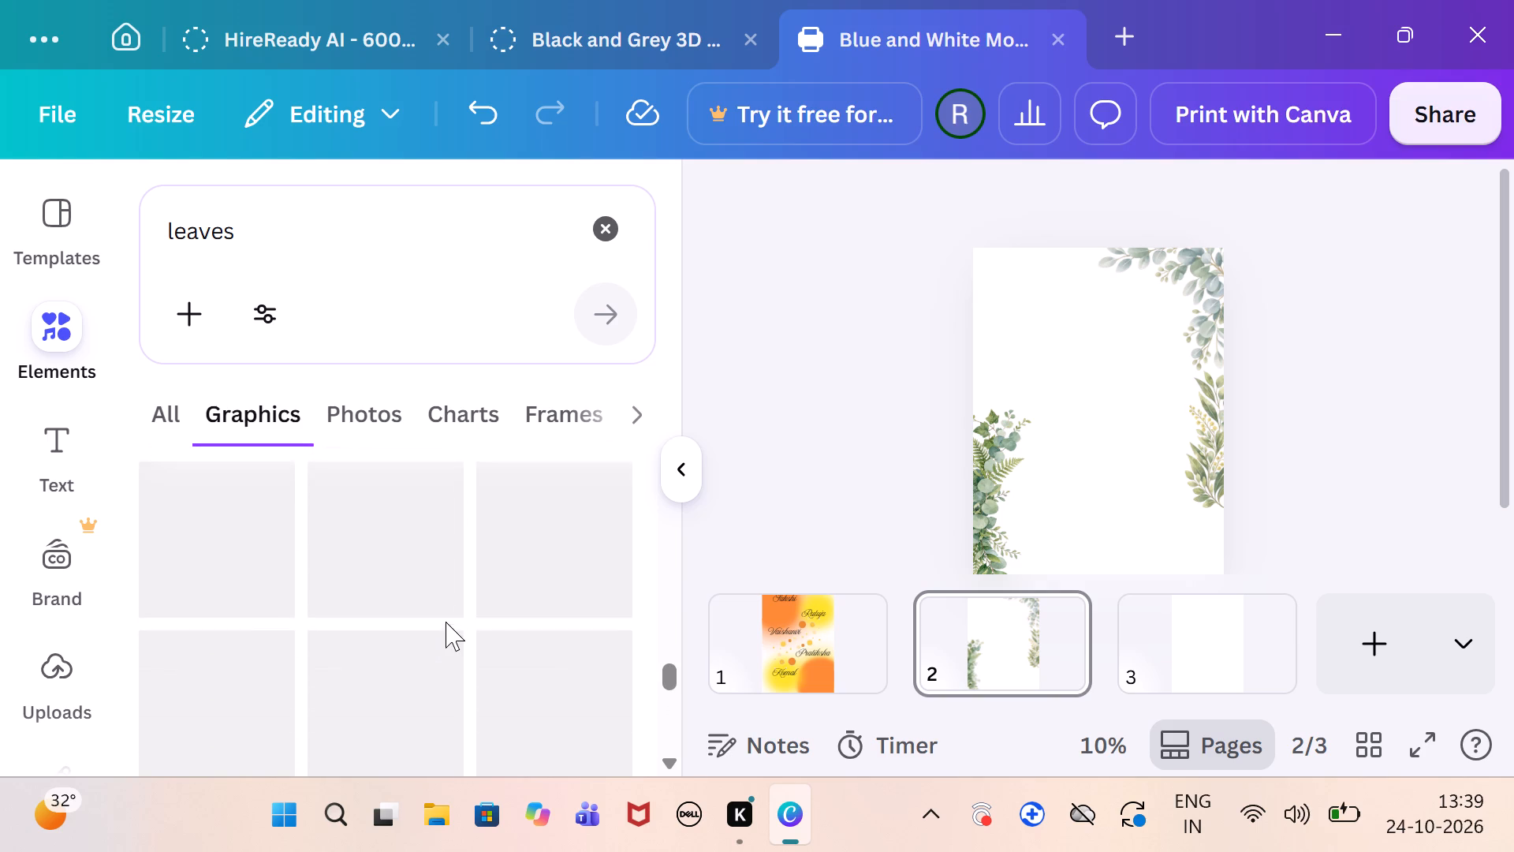
pyautogui.scroll(1, 446, 622)
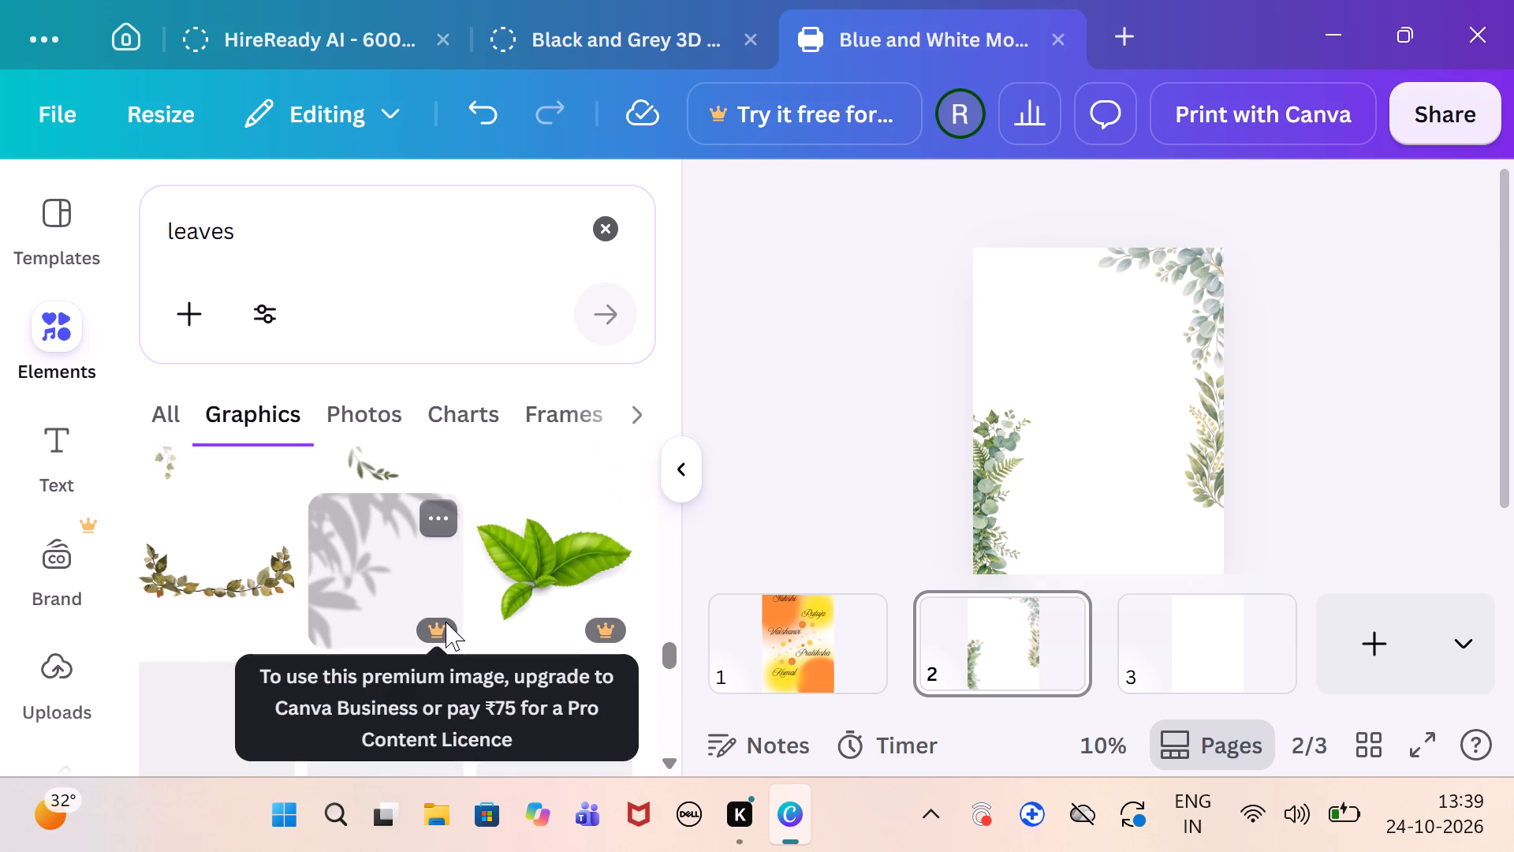
pyautogui.scroll(-1, 446, 622)
pyautogui.scroll(1, 446, 622)
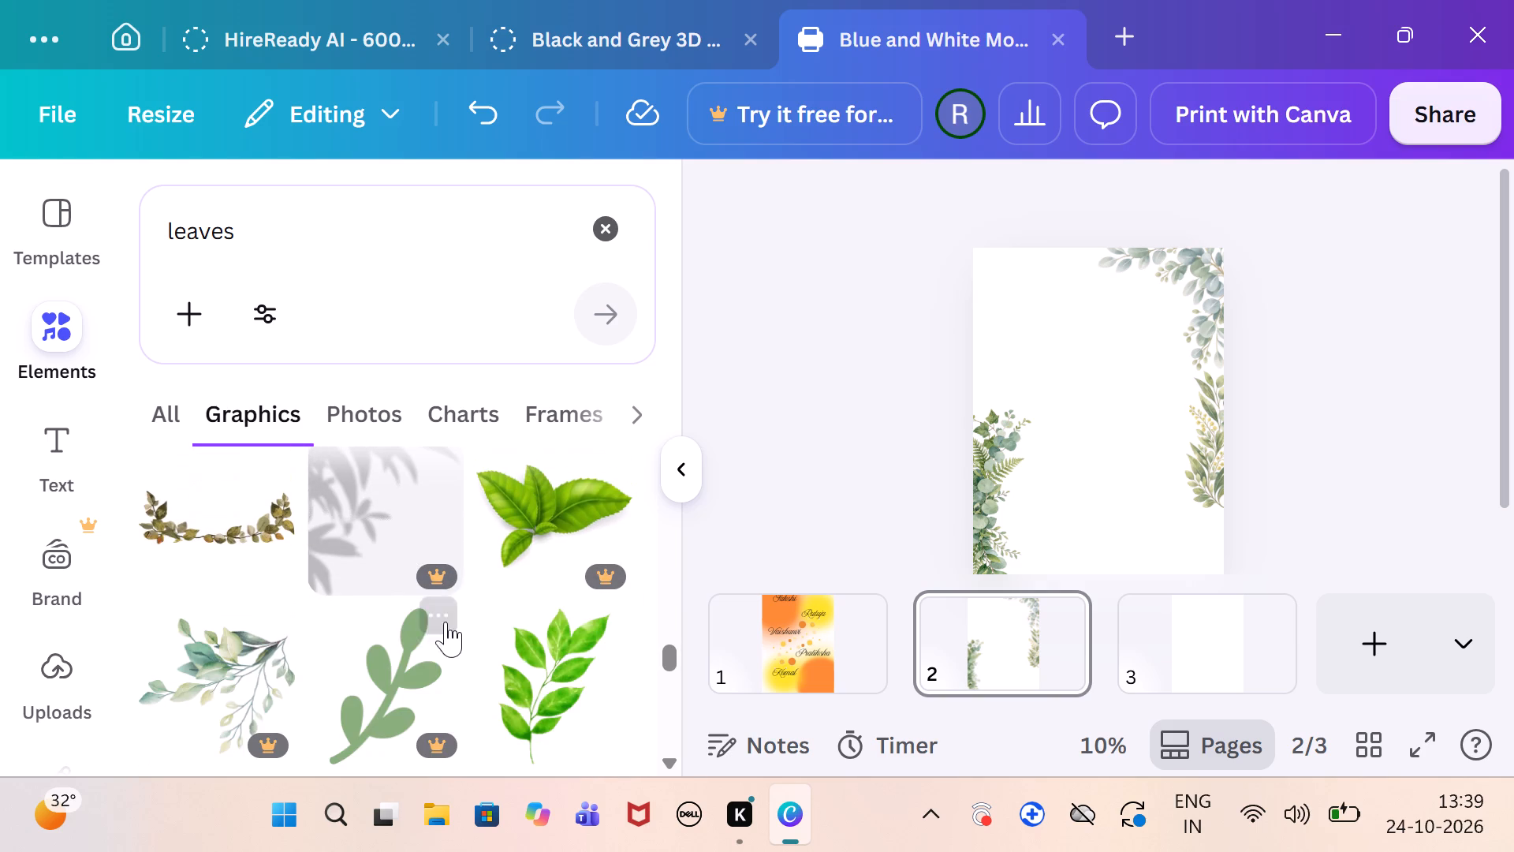
pyautogui.scroll(-2, 446, 622)
pyautogui.scroll(2, 446, 622)
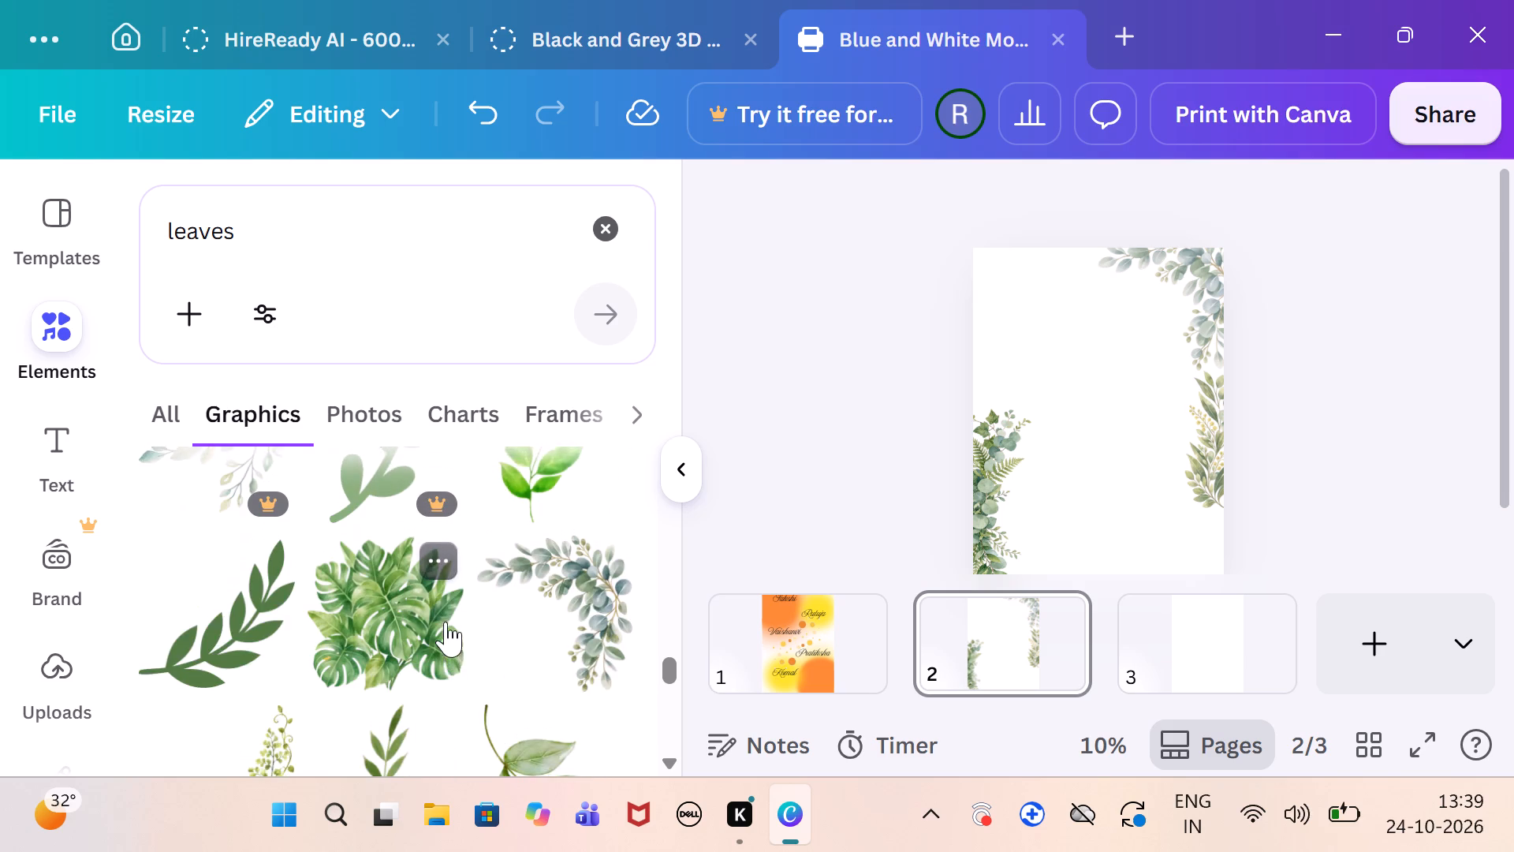
pyautogui.scroll(2, 446, 622)
pyautogui.scroll(-2, 446, 622)
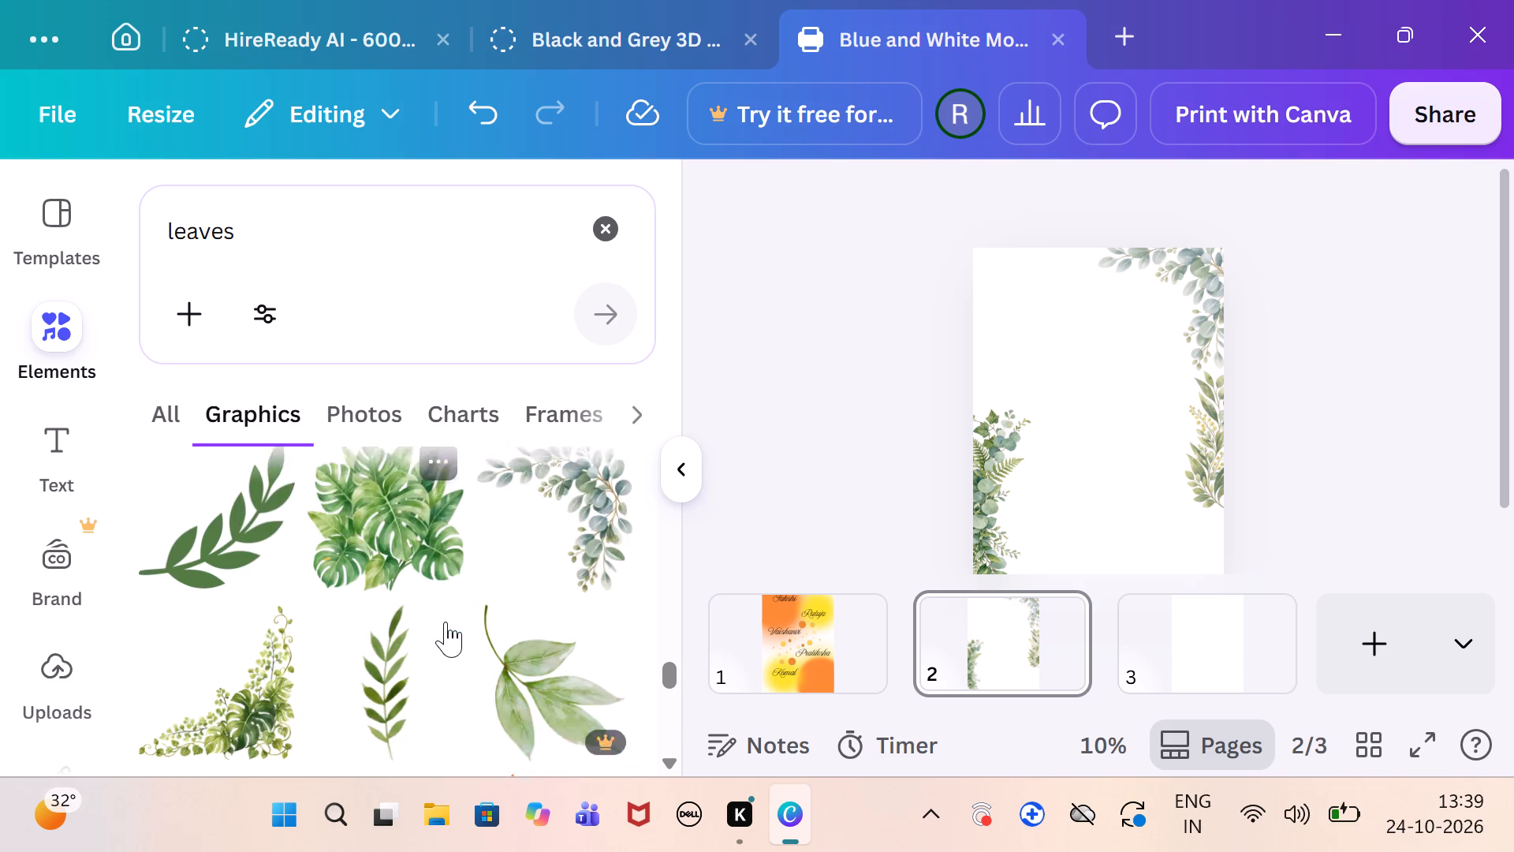
pyautogui.scroll(-4, 446, 622)
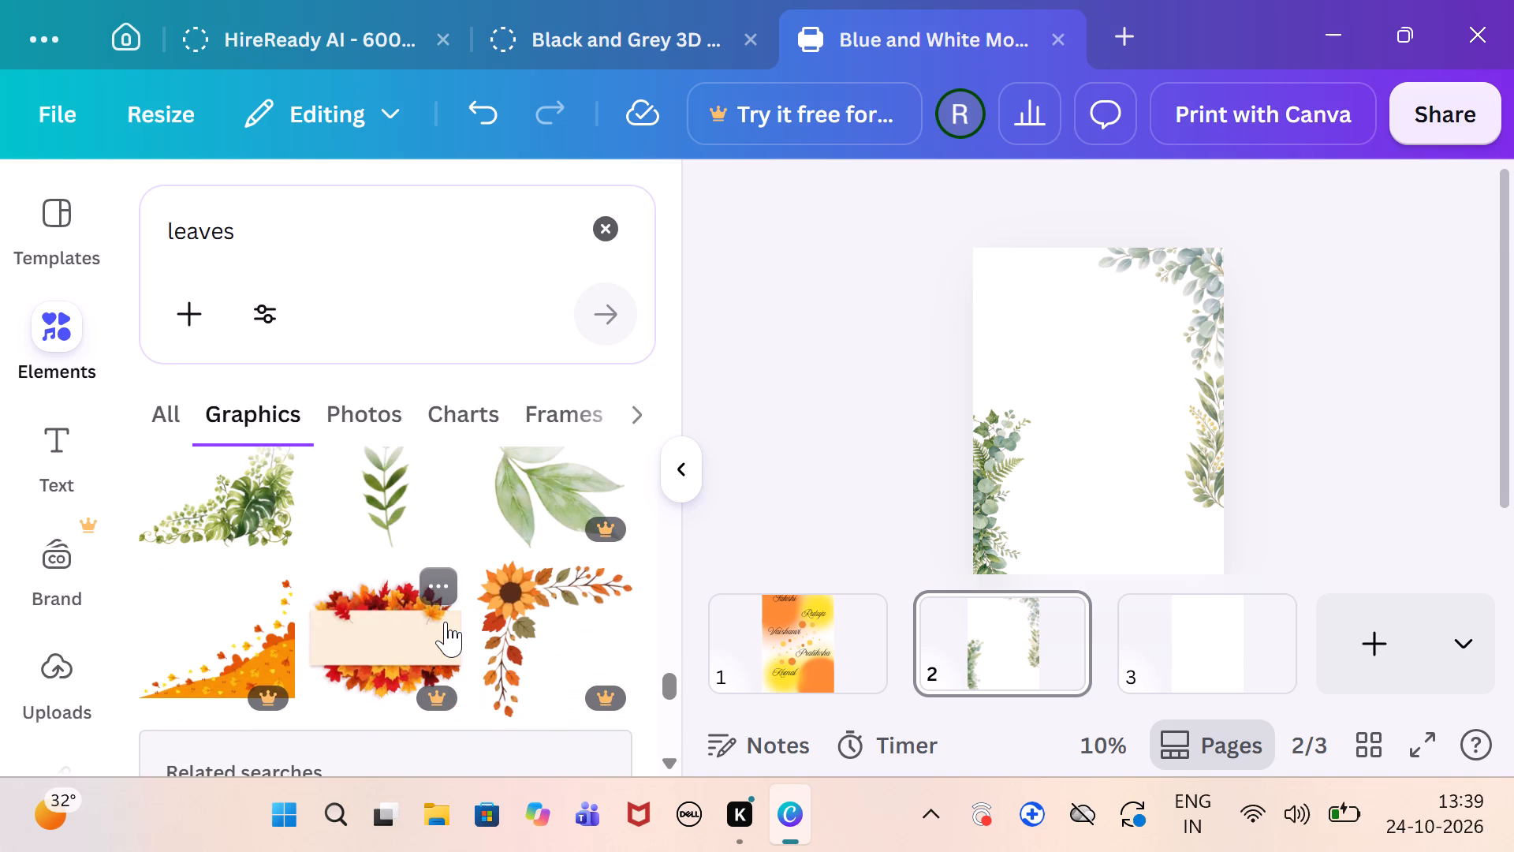
pyautogui.scroll(-2, 446, 622)
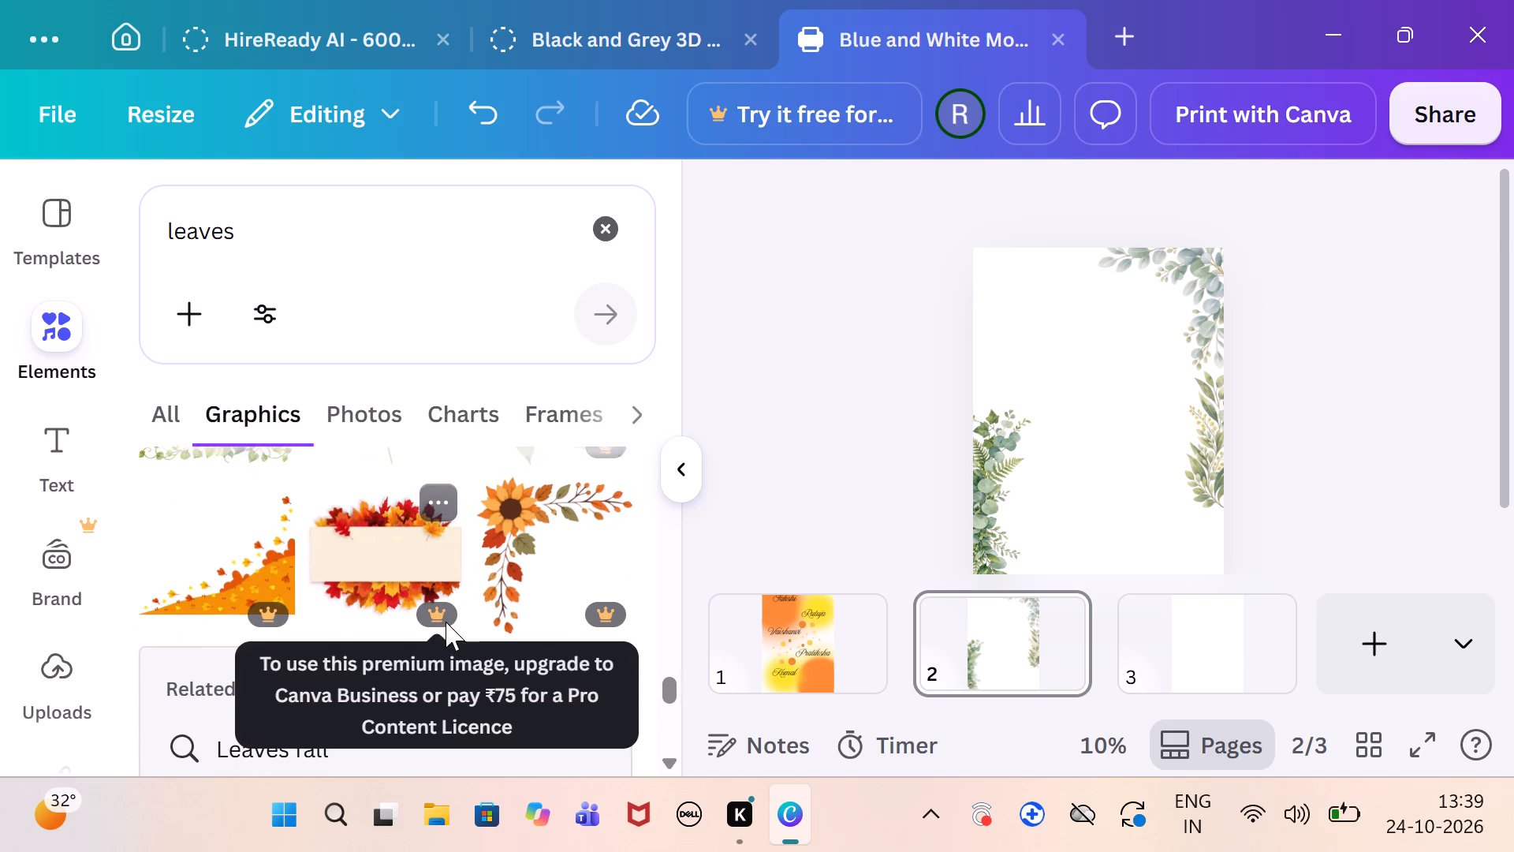
pyautogui.scroll(-1, 446, 622)
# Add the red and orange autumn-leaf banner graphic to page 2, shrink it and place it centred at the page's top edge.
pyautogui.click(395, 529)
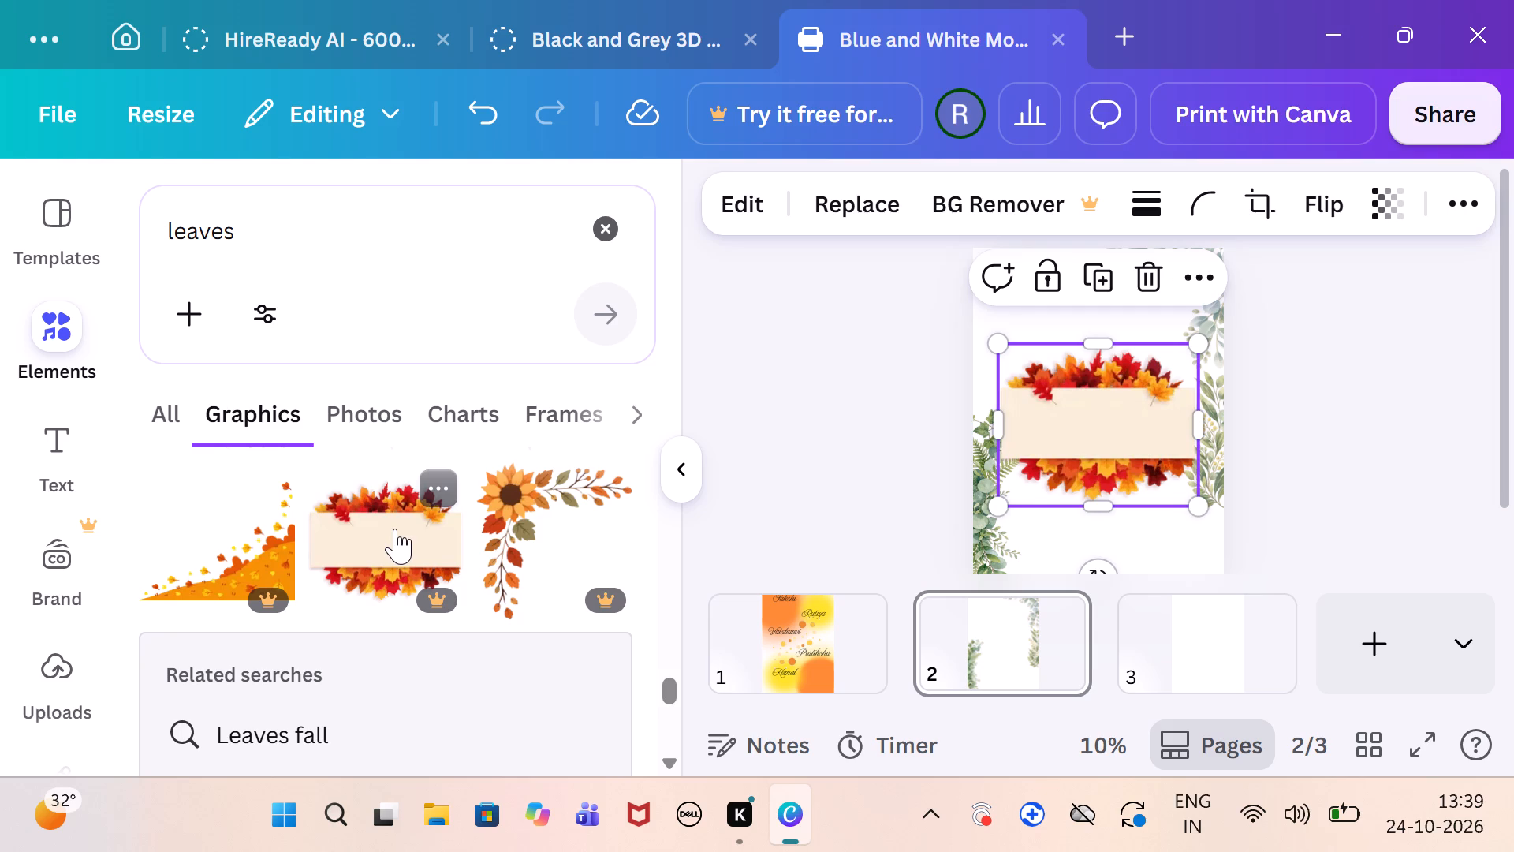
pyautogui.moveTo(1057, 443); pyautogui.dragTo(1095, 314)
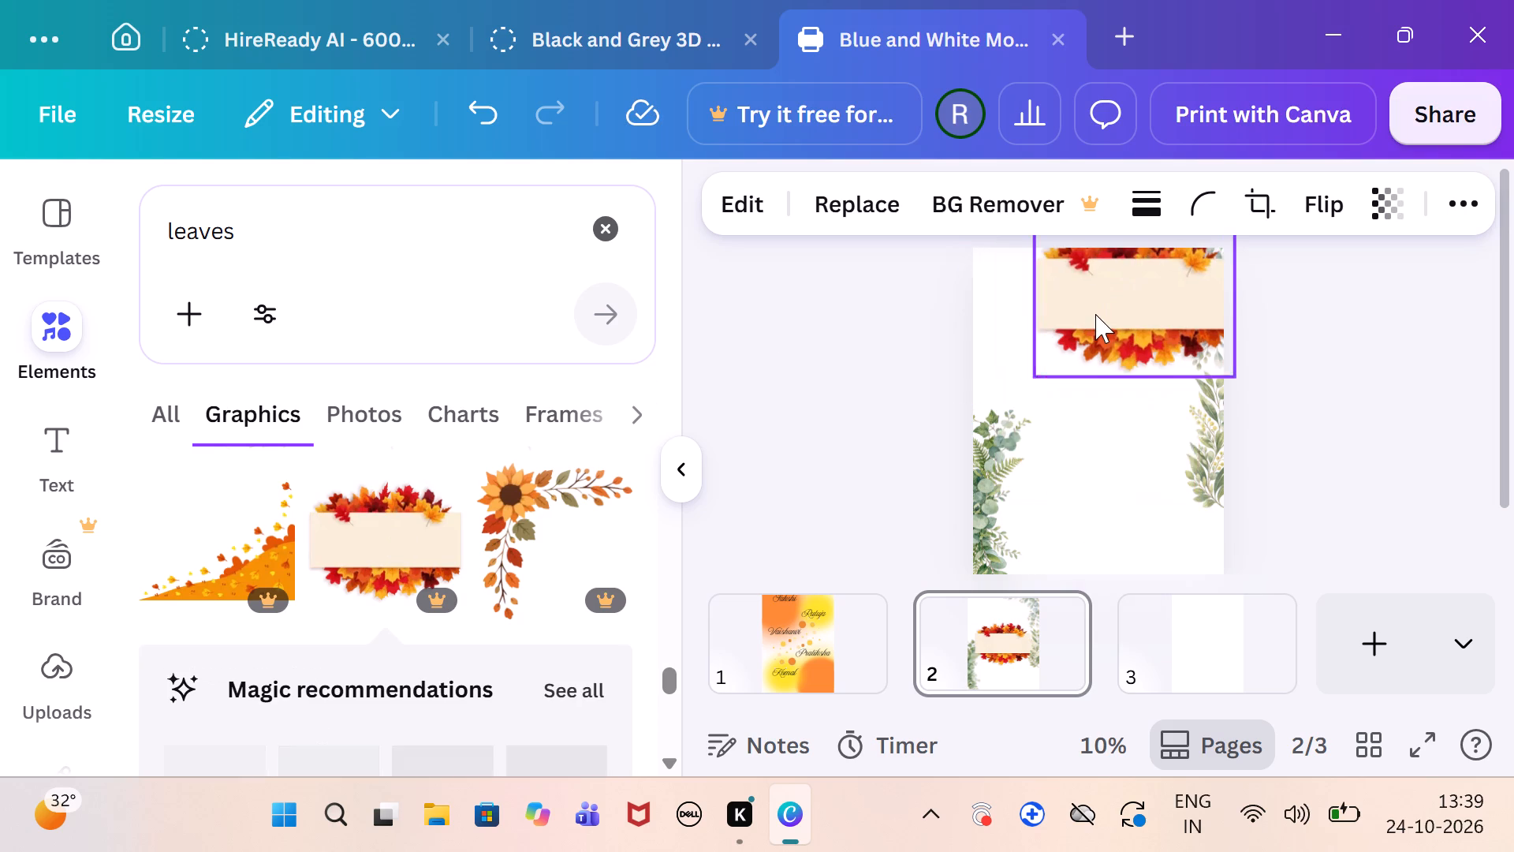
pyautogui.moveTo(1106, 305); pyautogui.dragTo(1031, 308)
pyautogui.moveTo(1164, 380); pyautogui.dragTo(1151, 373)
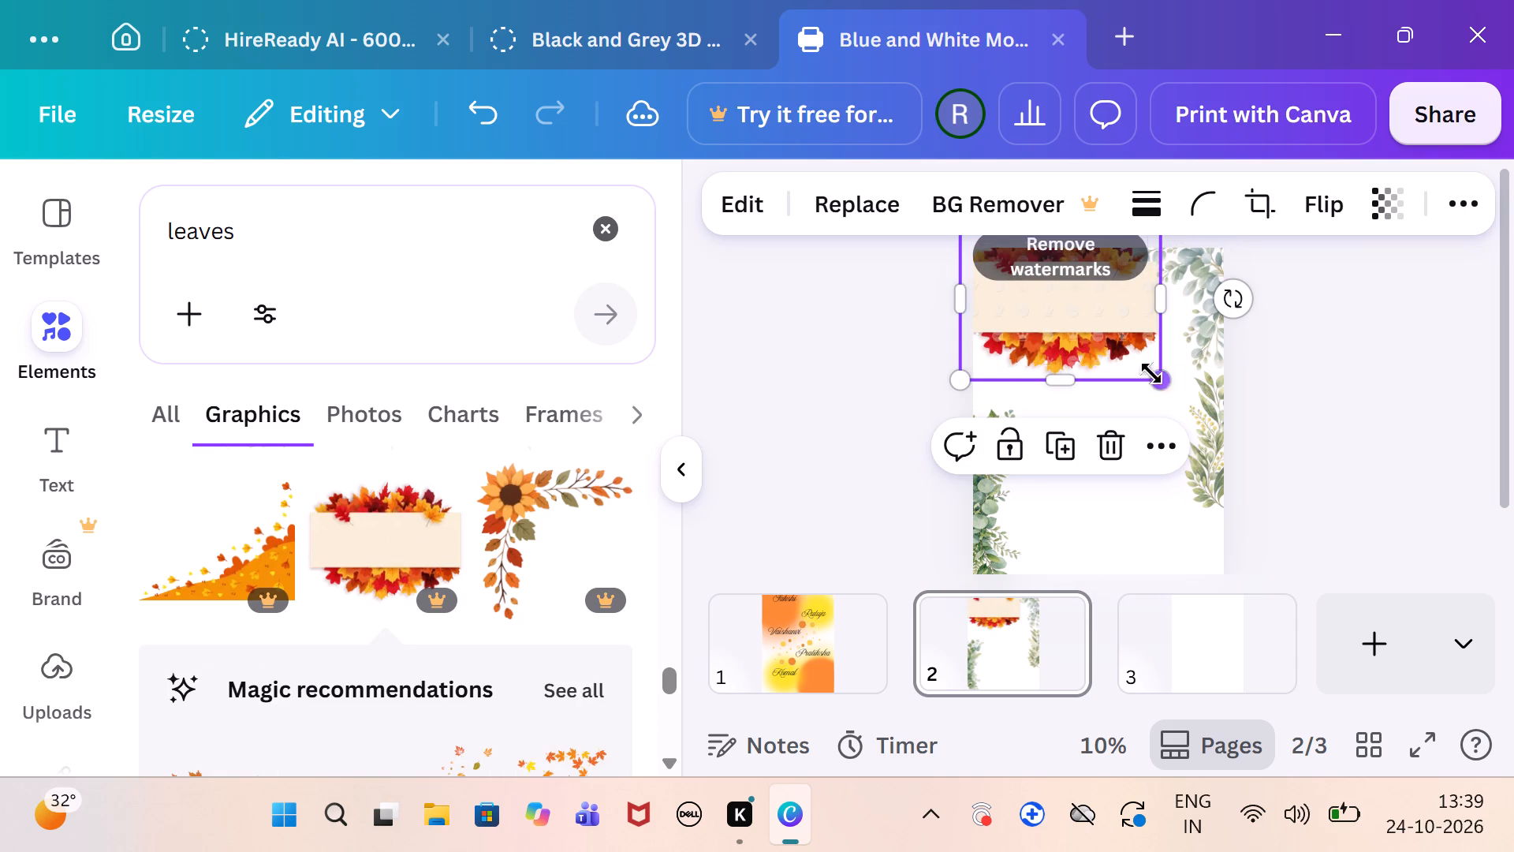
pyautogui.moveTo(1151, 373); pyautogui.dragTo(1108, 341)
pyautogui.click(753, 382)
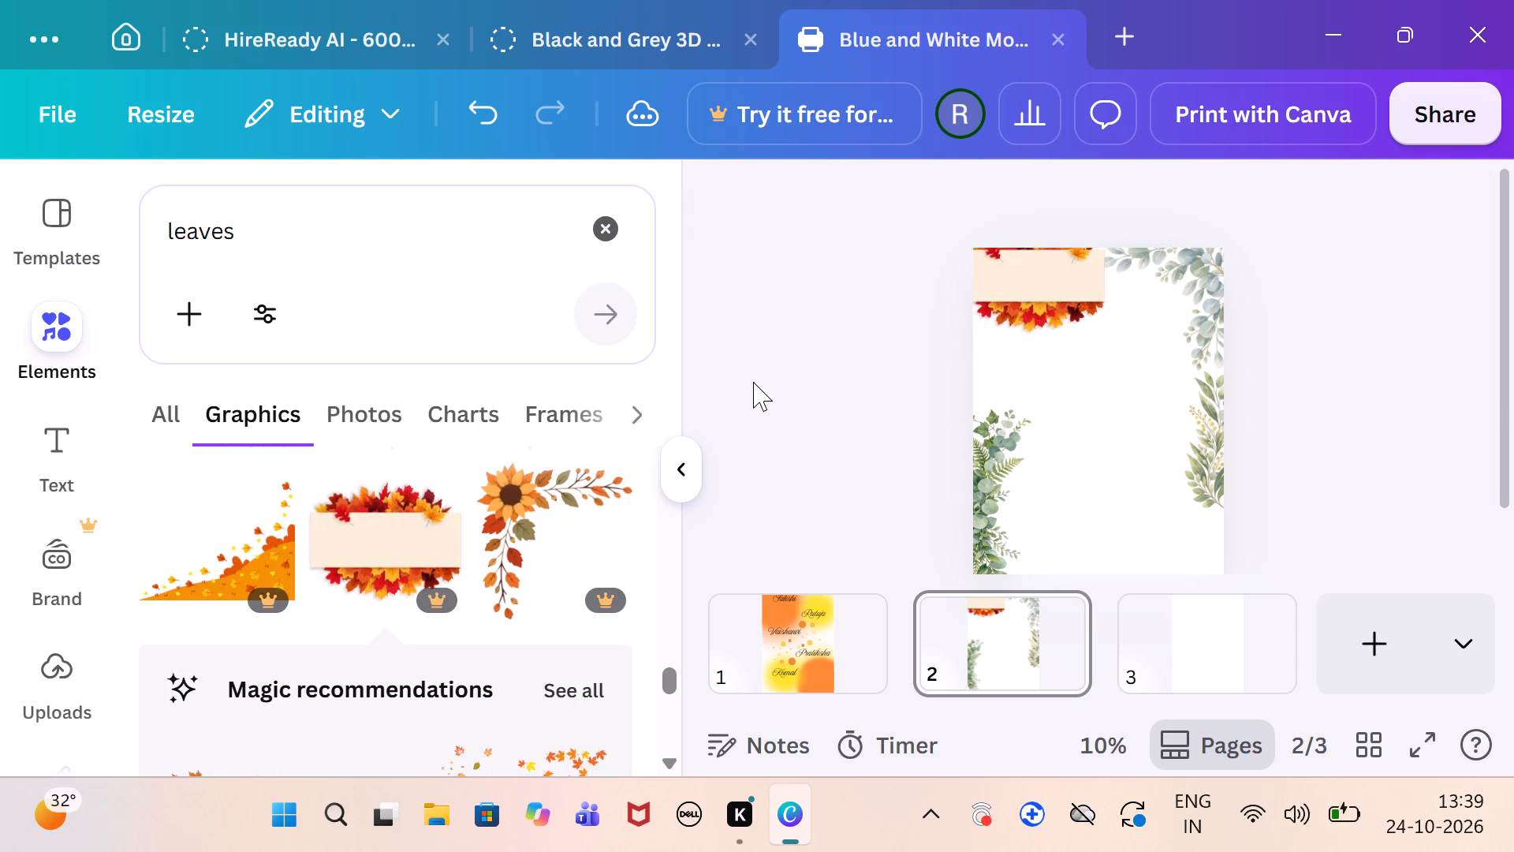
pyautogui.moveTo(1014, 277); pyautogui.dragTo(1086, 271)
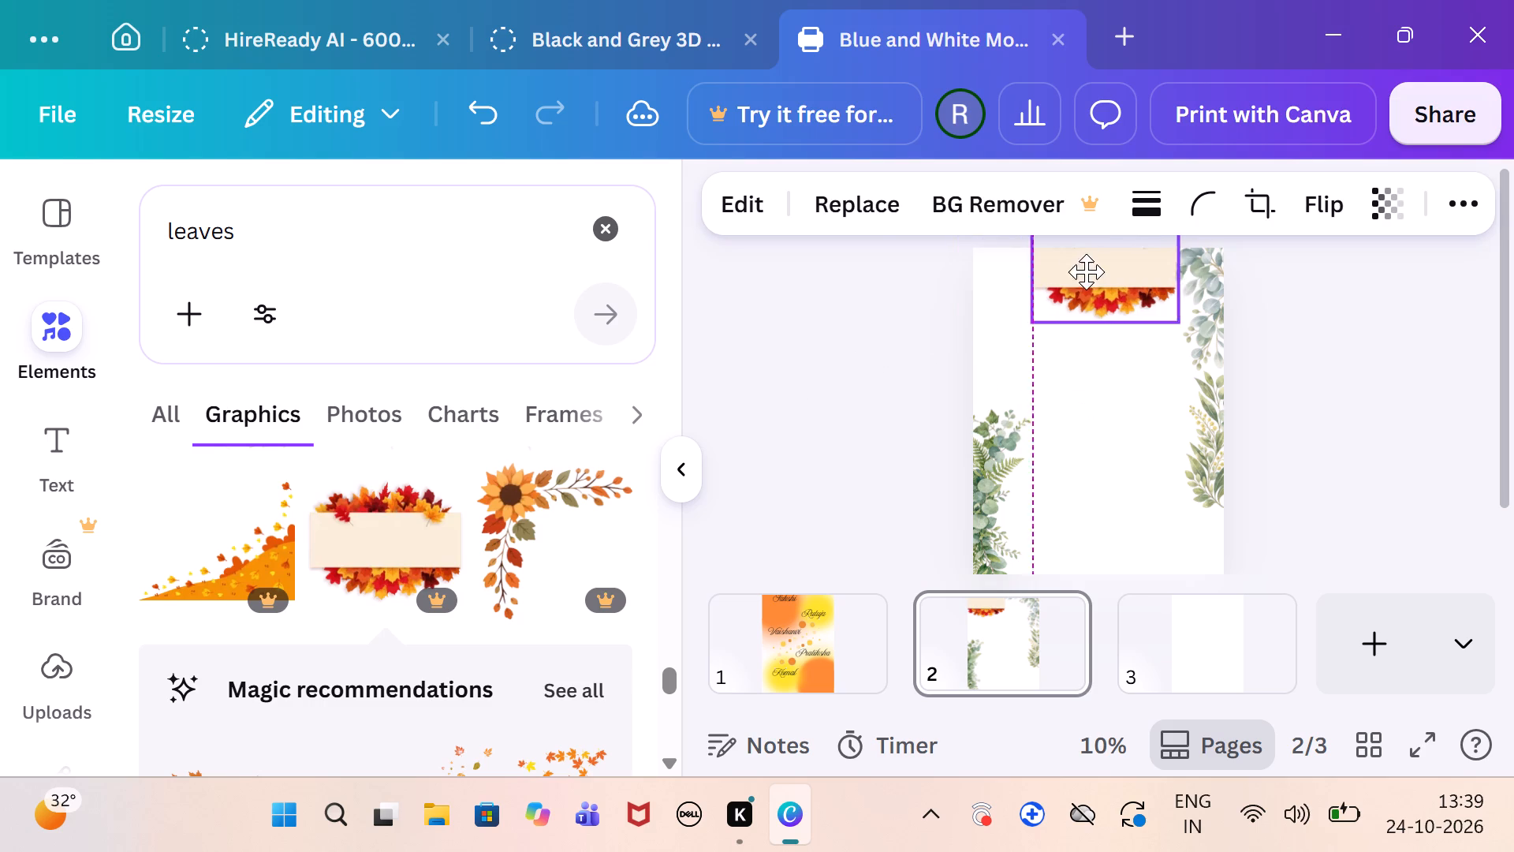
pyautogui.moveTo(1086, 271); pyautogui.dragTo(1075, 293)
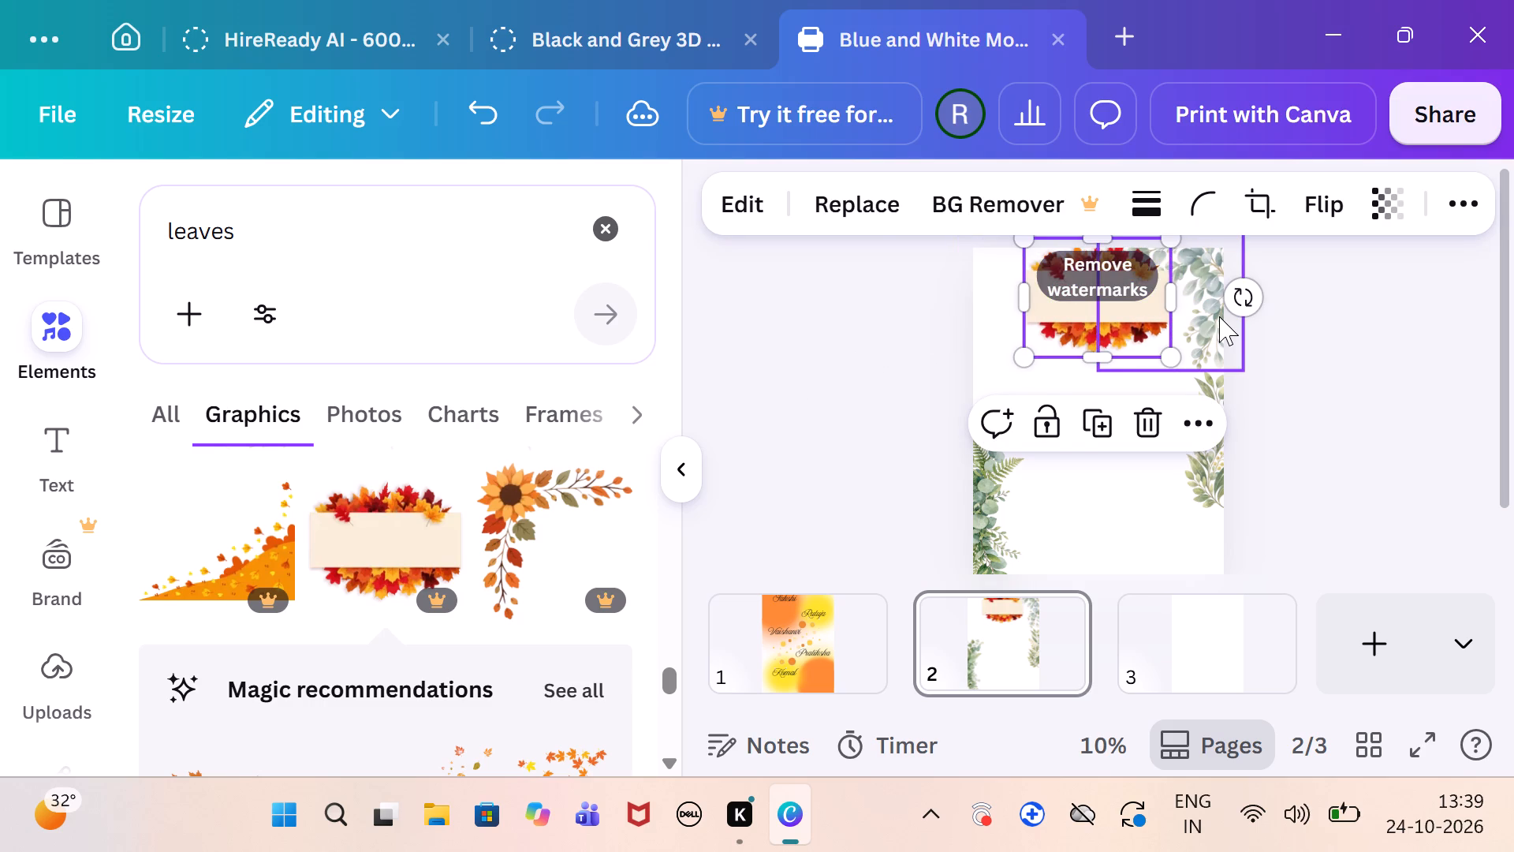
# Duplicate the eucalyptus corner graphic from page 2's top-right corner and move the copy to the page's top-left area.
pyautogui.click(1216, 319)
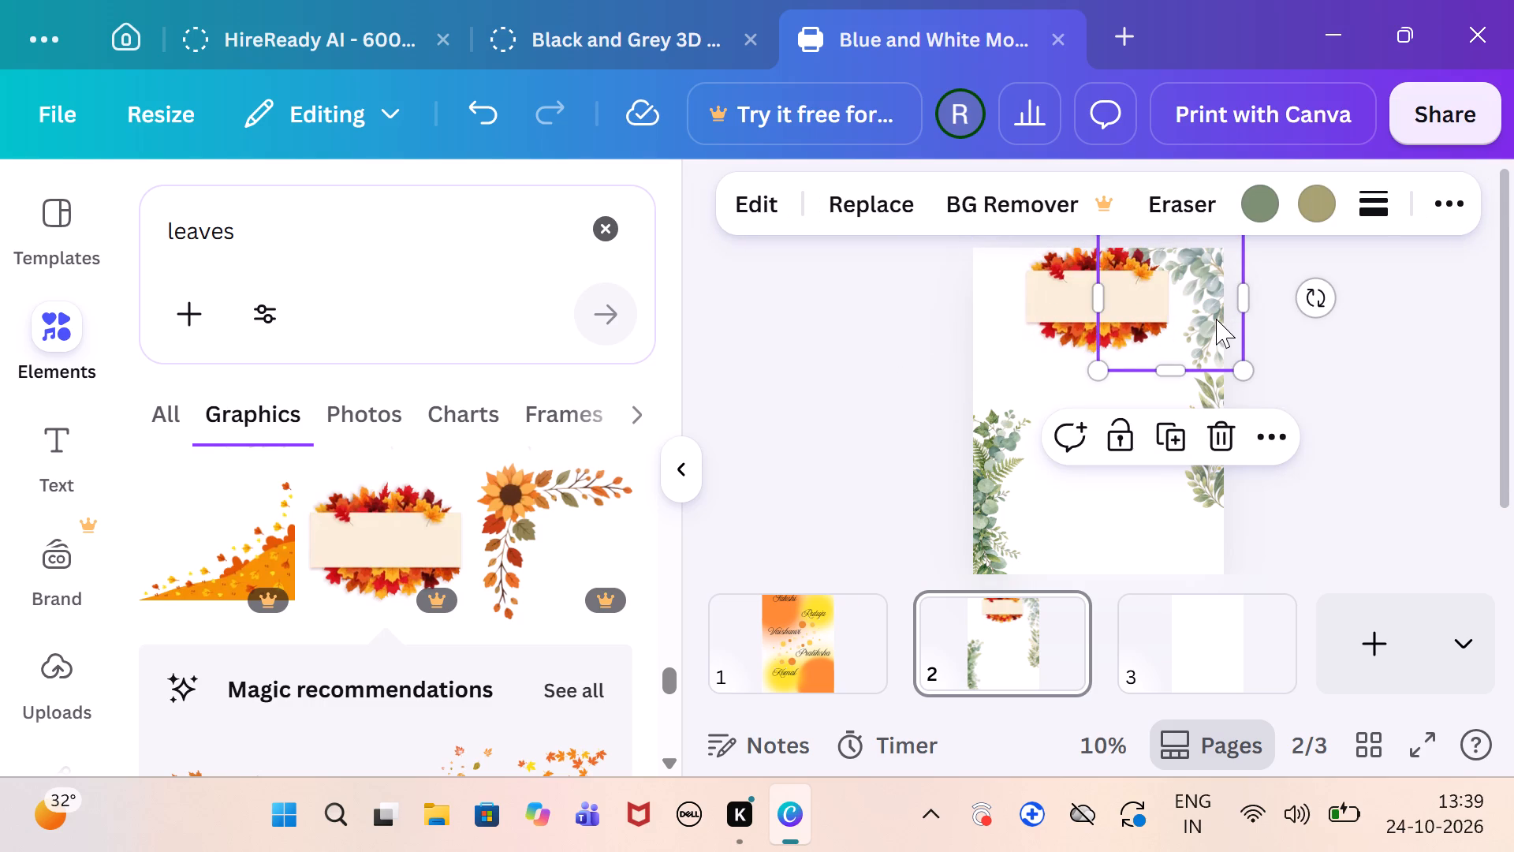
pyautogui.press('ctrl+Insert')
pyautogui.click(994, 295)
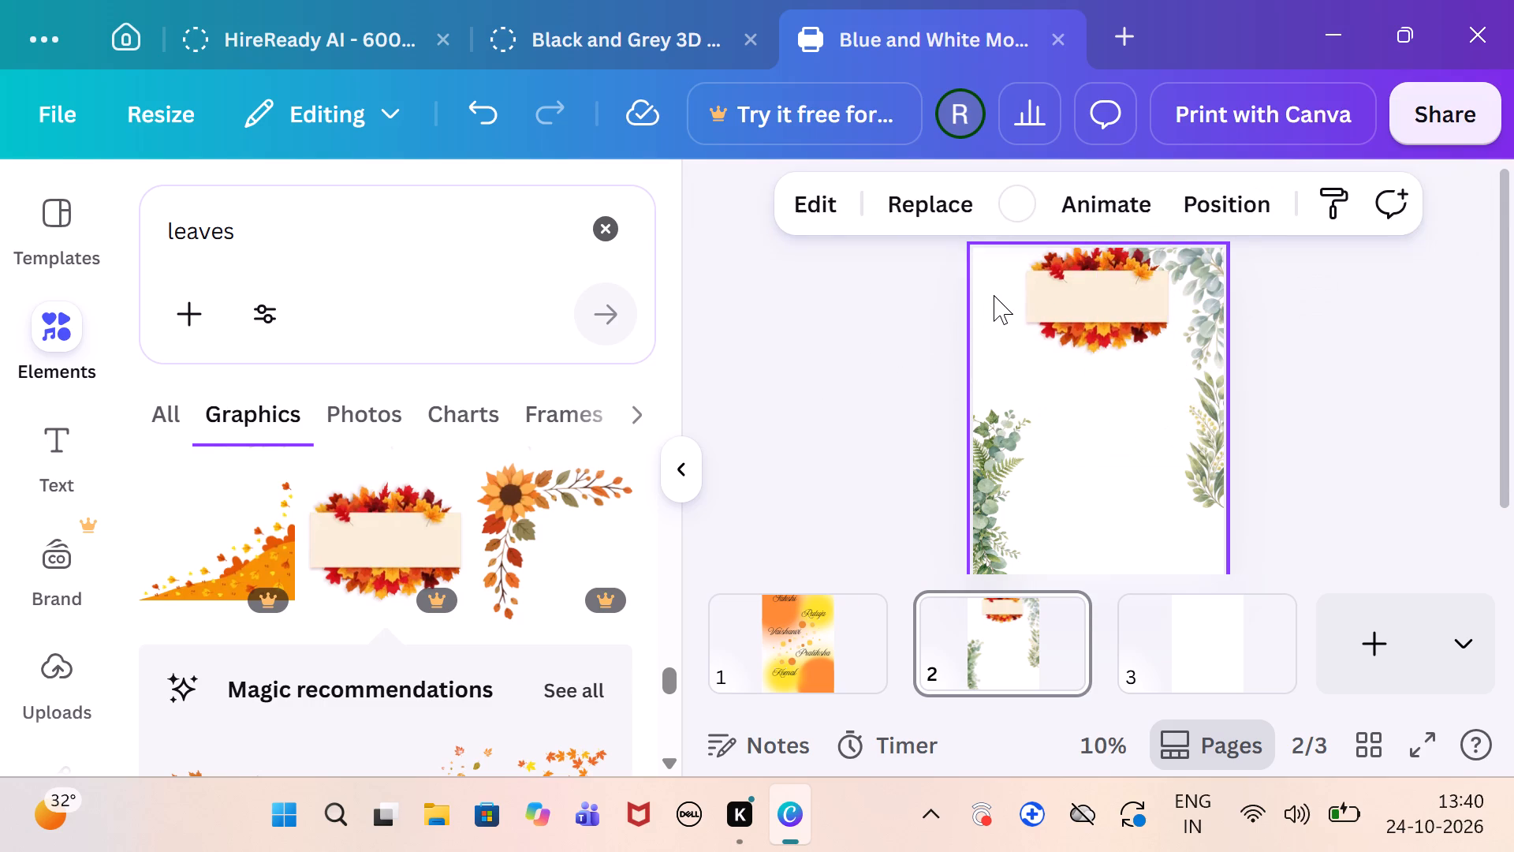
pyautogui.press('shift+Insert')
pyautogui.moveTo(1206, 300); pyautogui.dragTo(1065, 331)
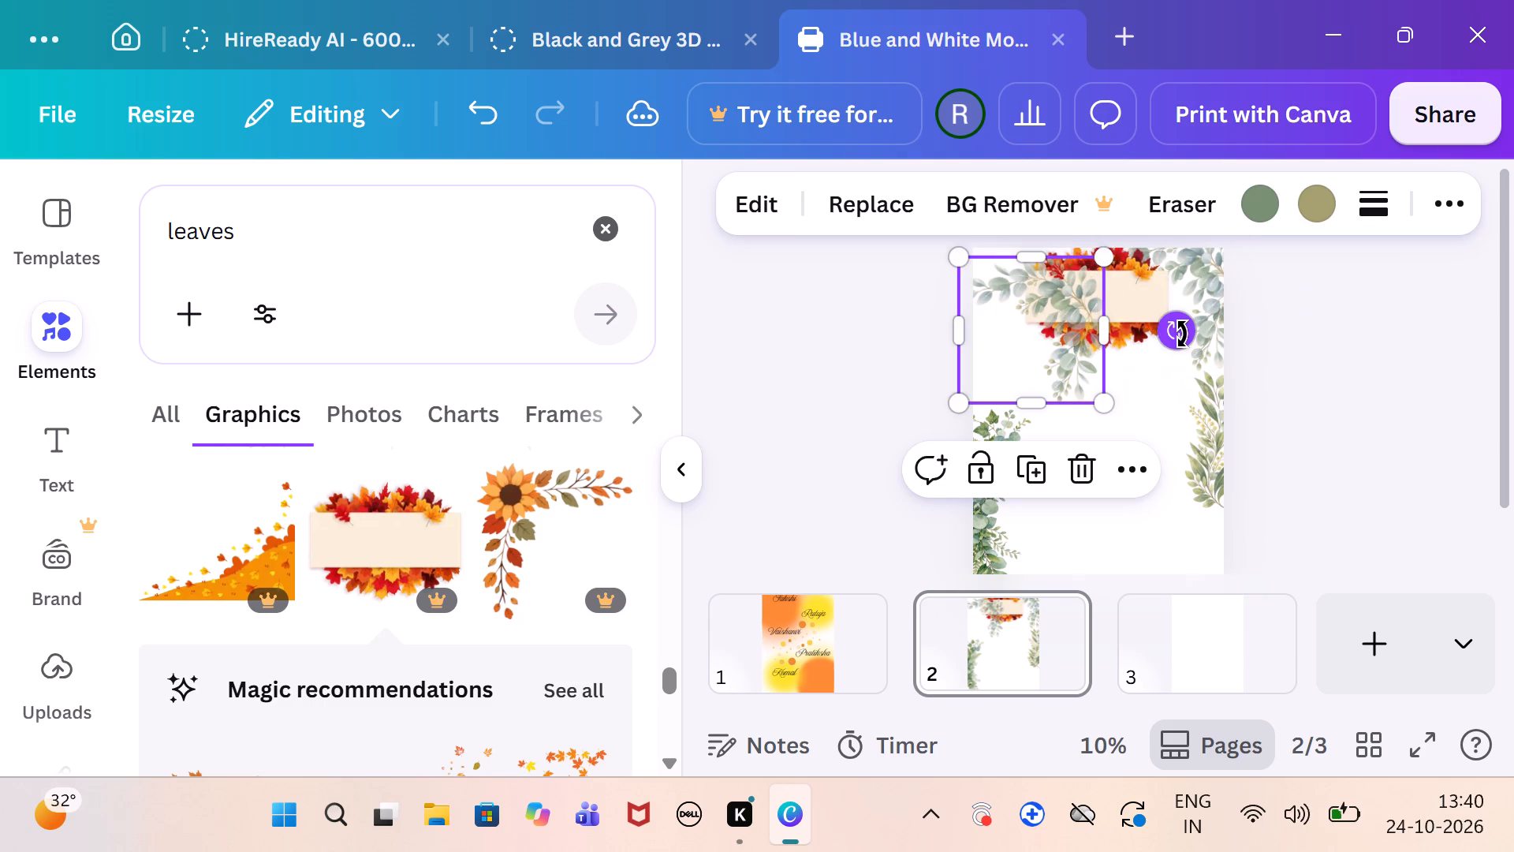
# Rotate the copied eucalyptus graphic to -90° and fit it into page 2's top-left corner, mirroring the opposite one.
pyautogui.moveTo(1182, 334); pyautogui.dragTo(1034, 358)
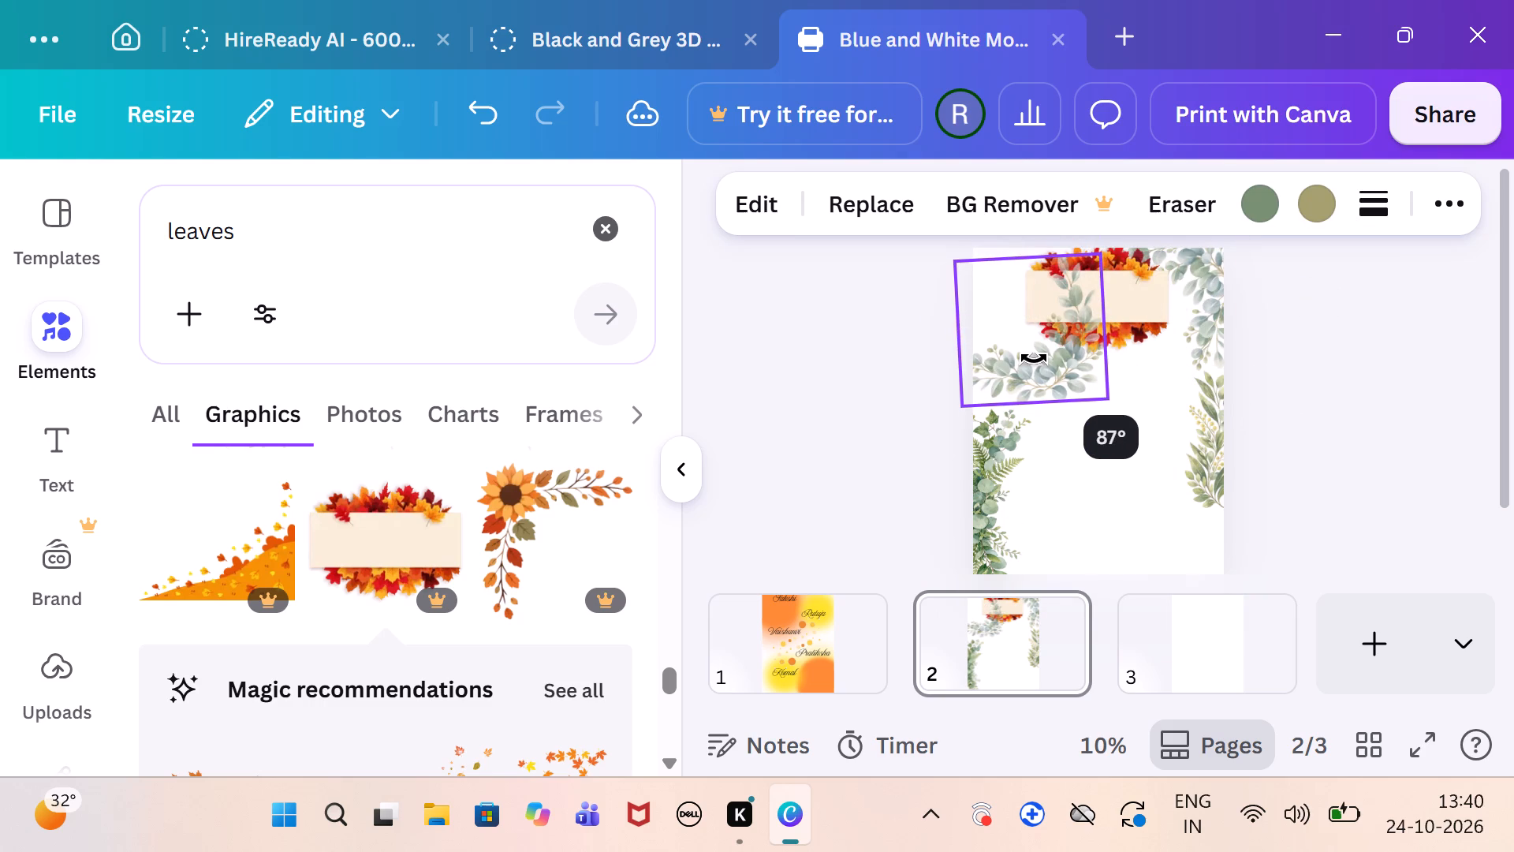
pyautogui.moveTo(1034, 358); pyautogui.dragTo(851, 319)
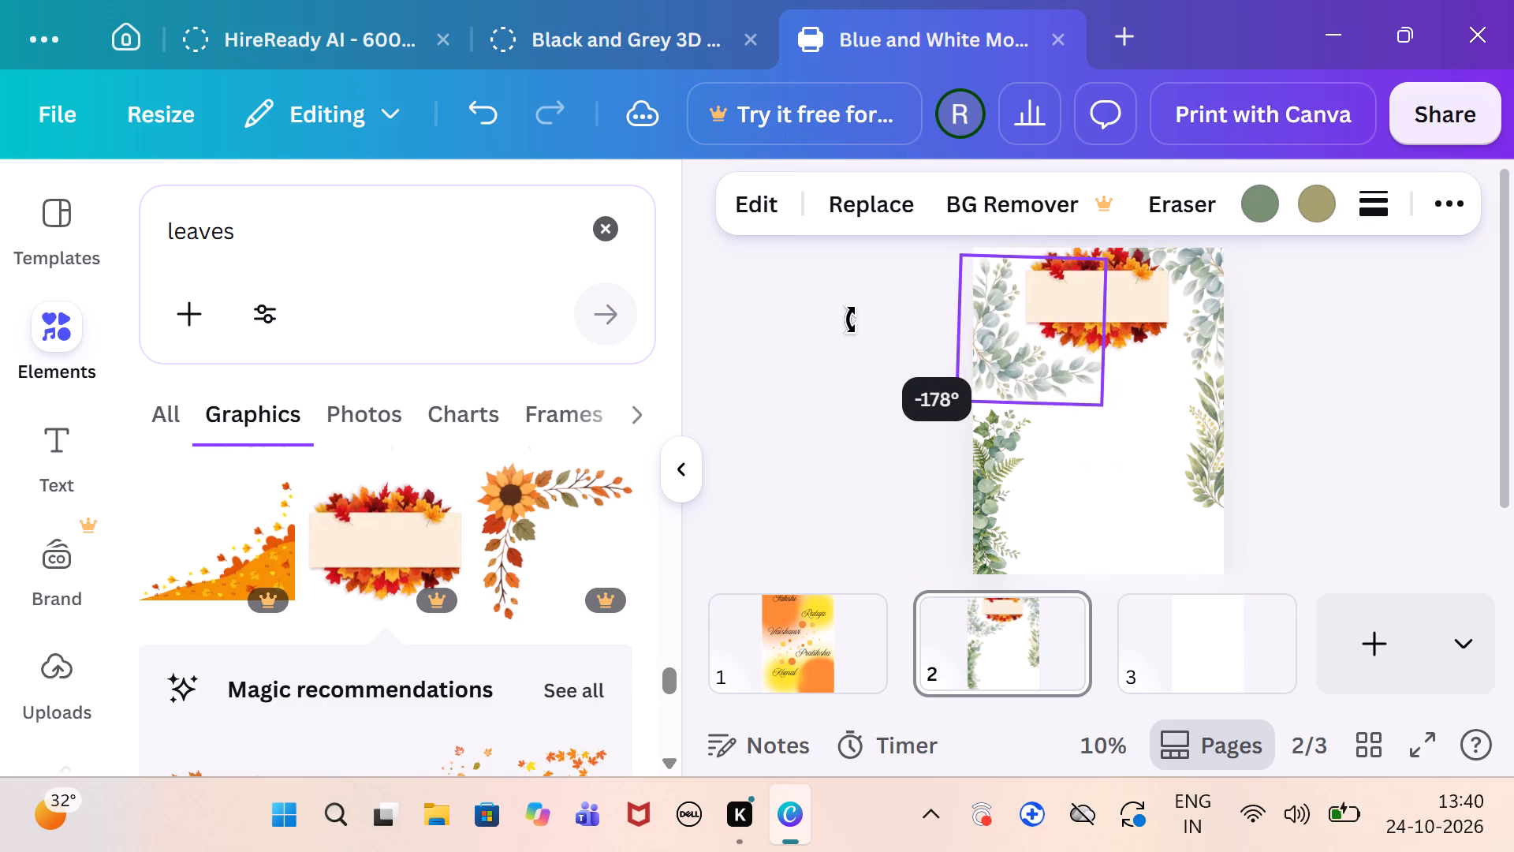
pyautogui.moveTo(851, 319); pyautogui.dragTo(836, 251)
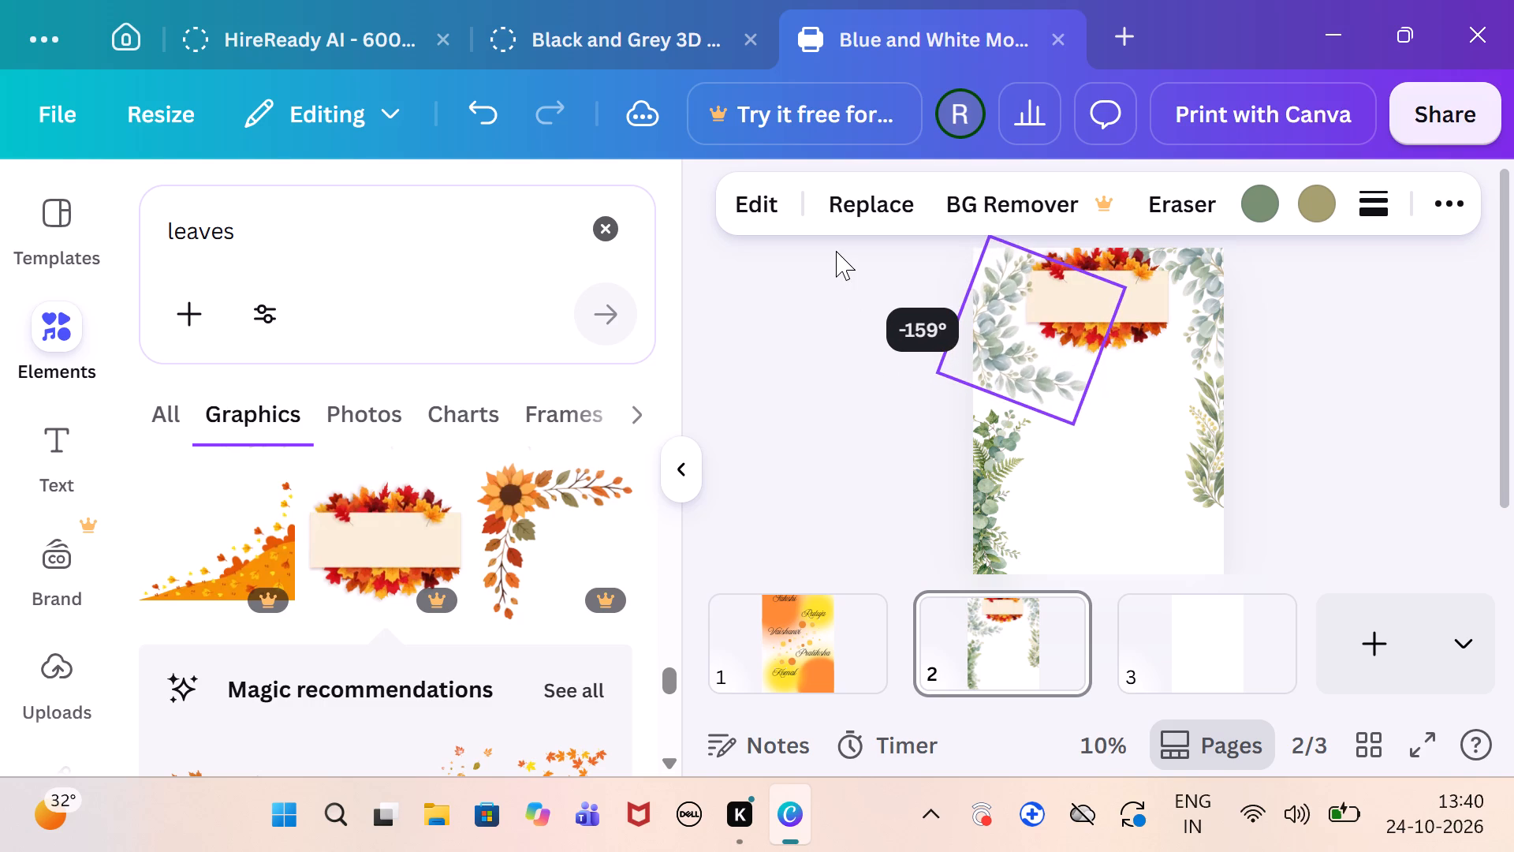
pyautogui.moveTo(836, 251); pyautogui.dragTo(964, 0)
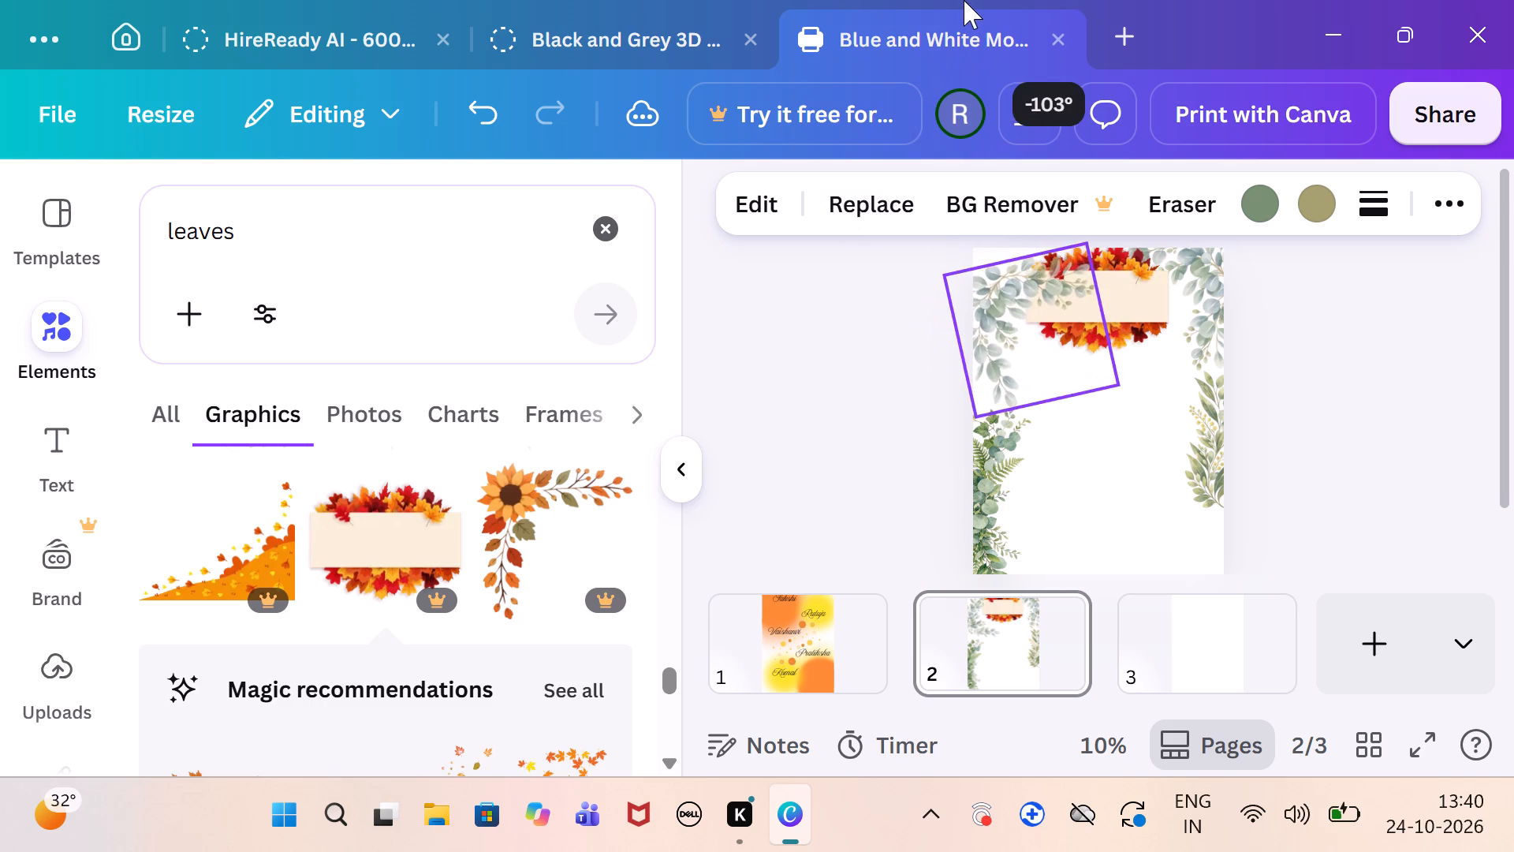
pyautogui.moveTo(964, 0); pyautogui.dragTo(1046, 25)
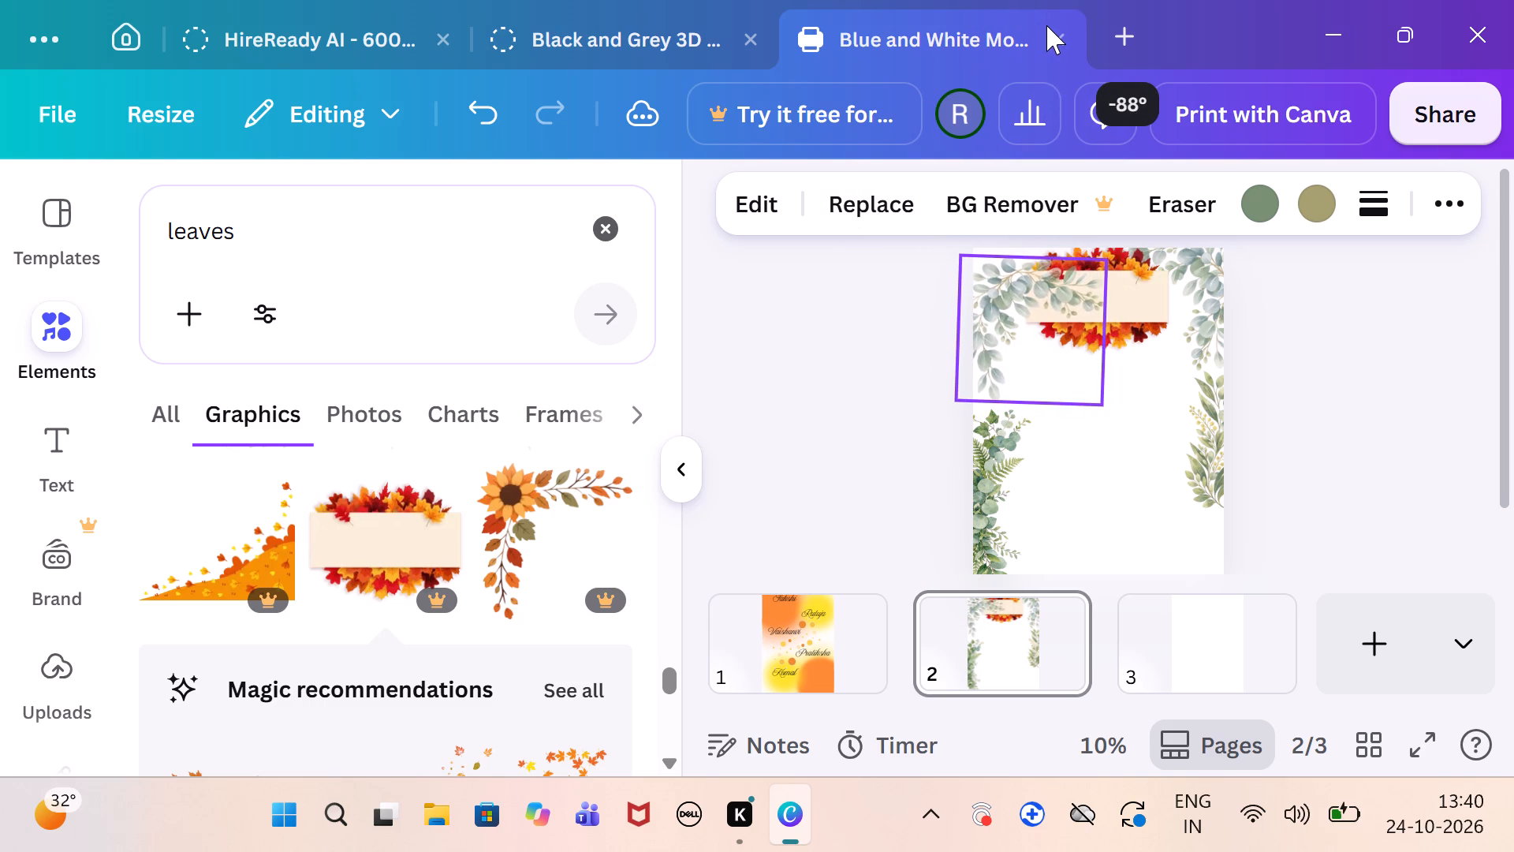
pyautogui.moveTo(1046, 25); pyautogui.dragTo(1040, 28)
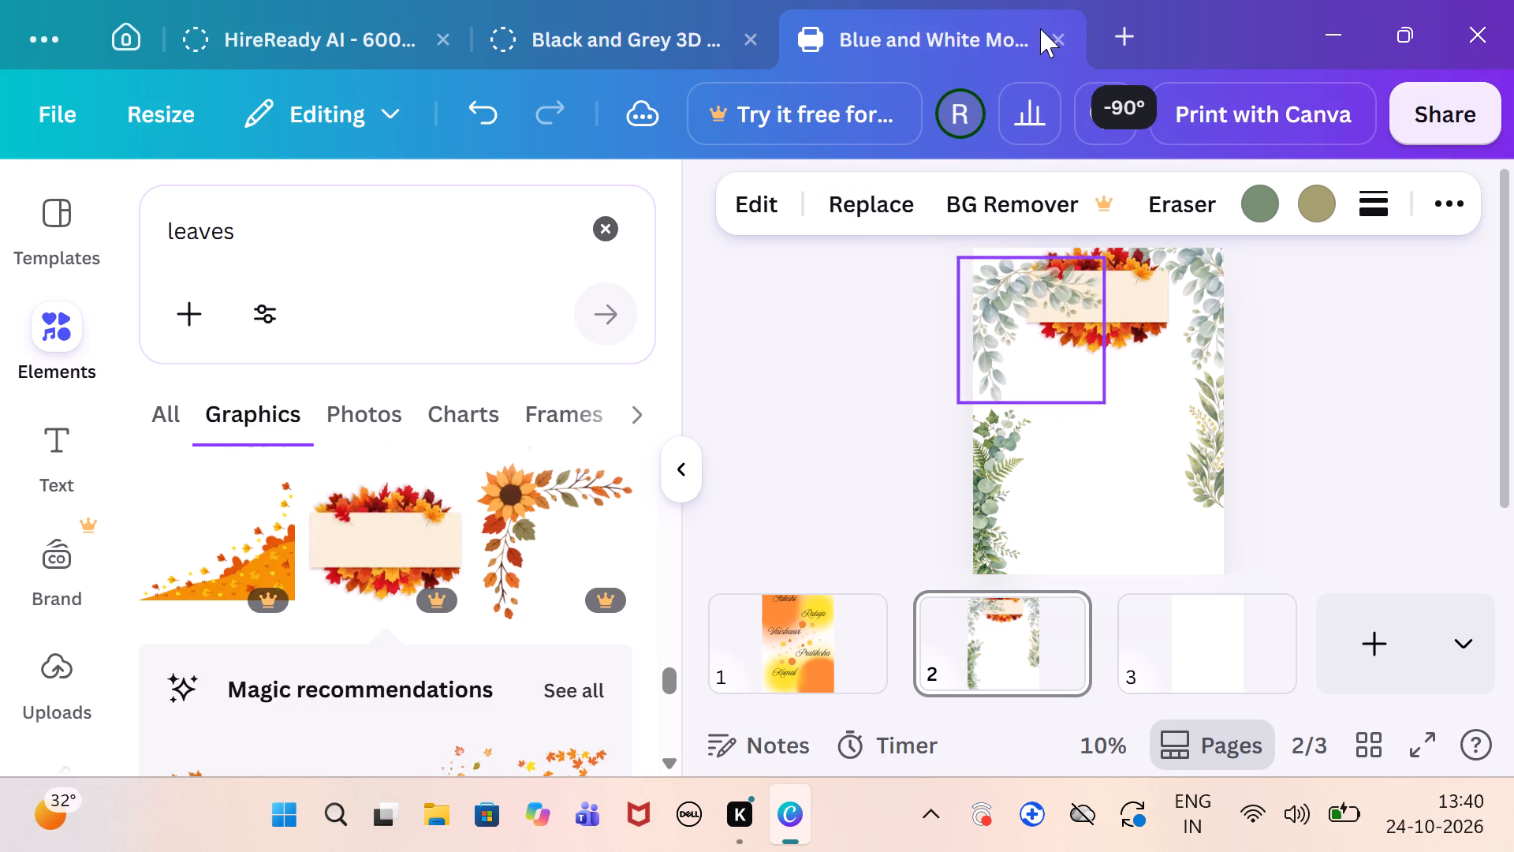
pyautogui.moveTo(1040, 28); pyautogui.dragTo(1040, 28)
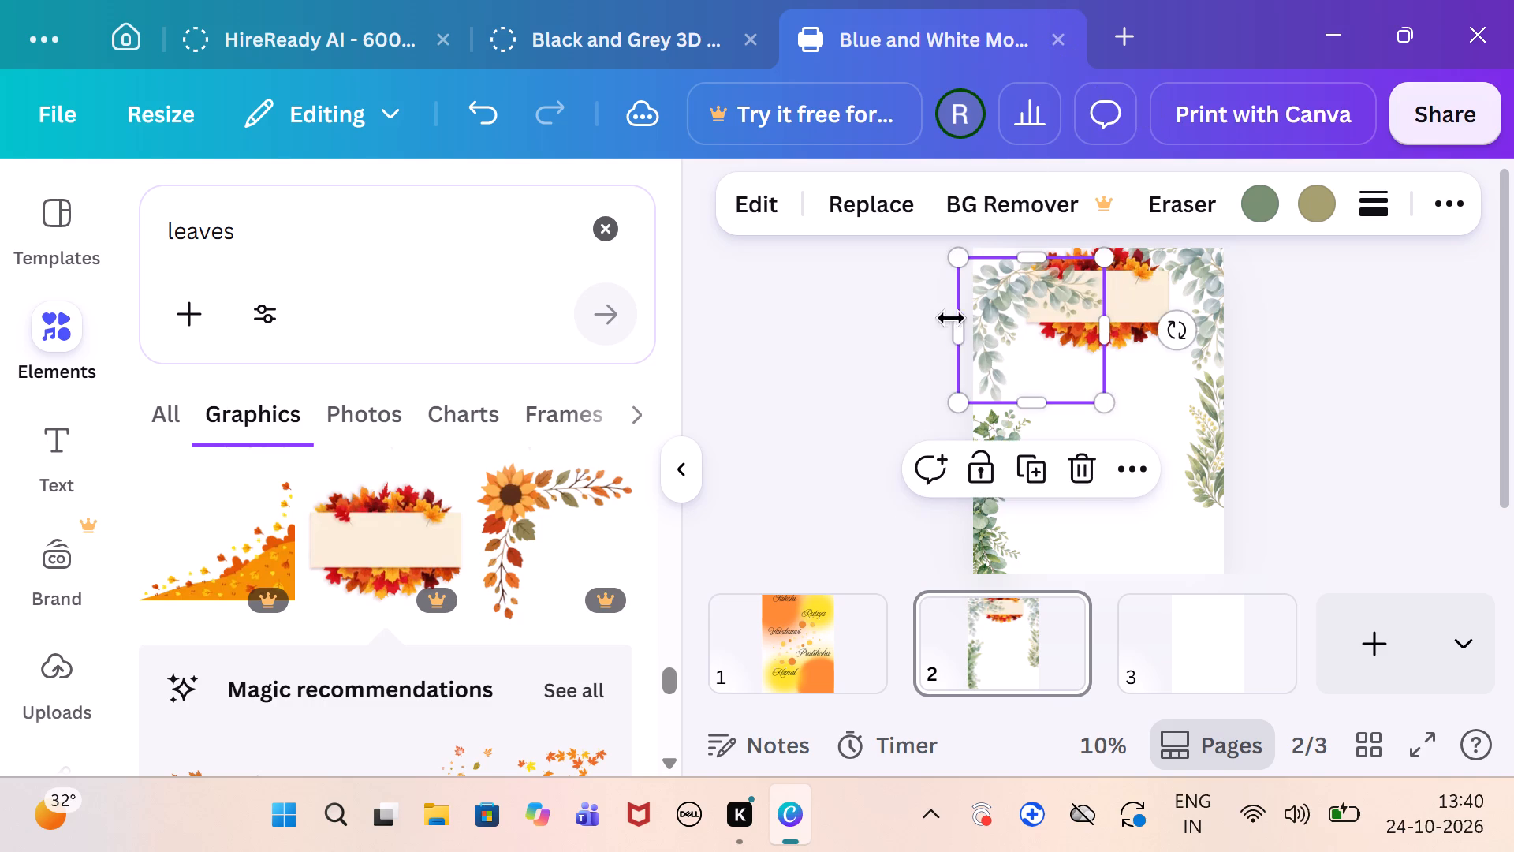
pyautogui.click(893, 349)
pyautogui.moveTo(1020, 316); pyautogui.dragTo(1020, 308)
pyautogui.moveTo(1020, 308); pyautogui.dragTo(1016, 285)
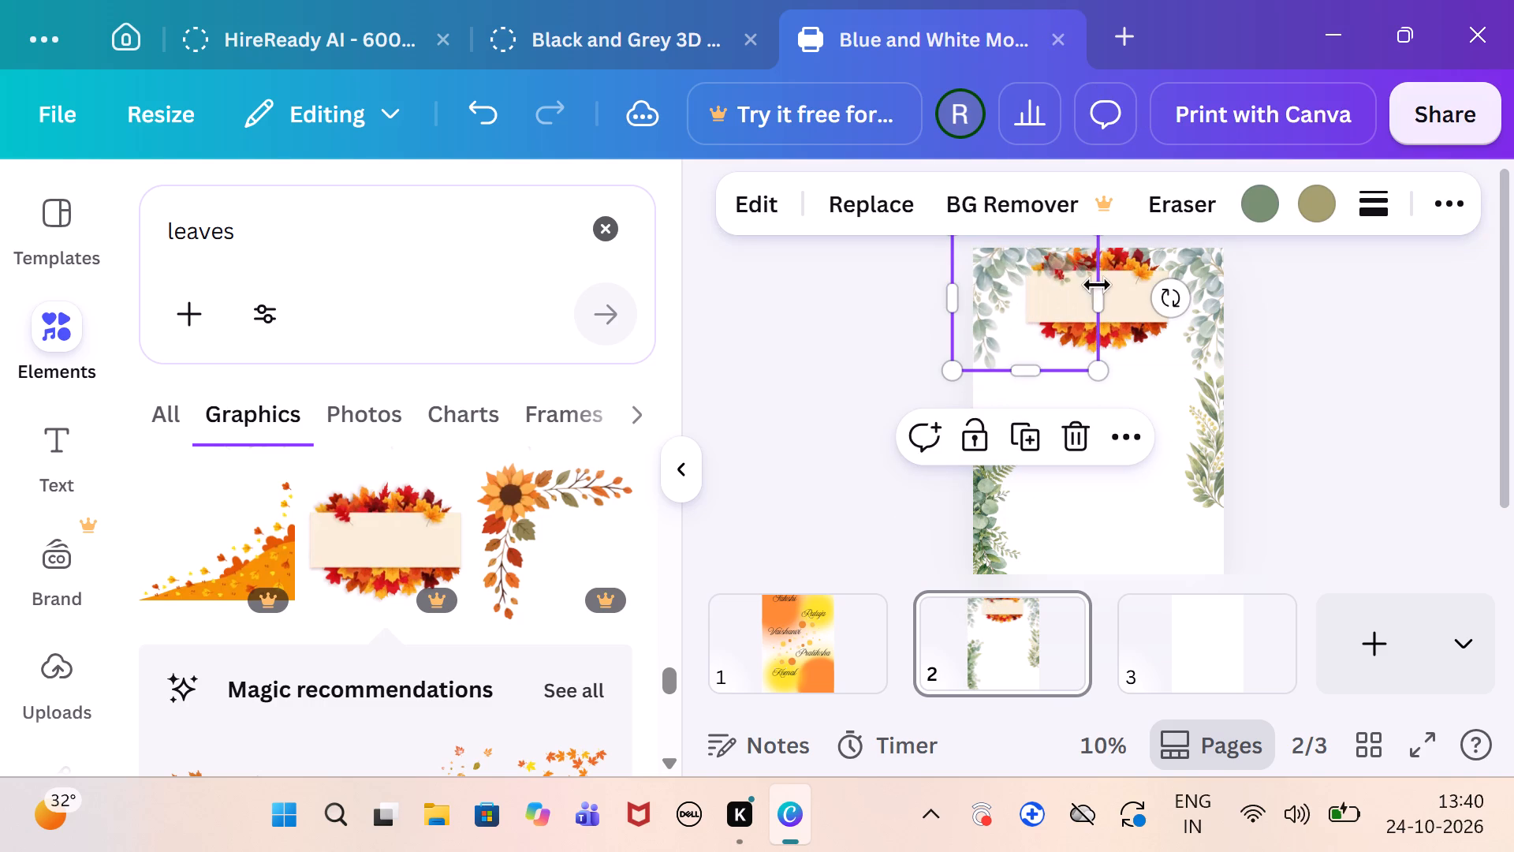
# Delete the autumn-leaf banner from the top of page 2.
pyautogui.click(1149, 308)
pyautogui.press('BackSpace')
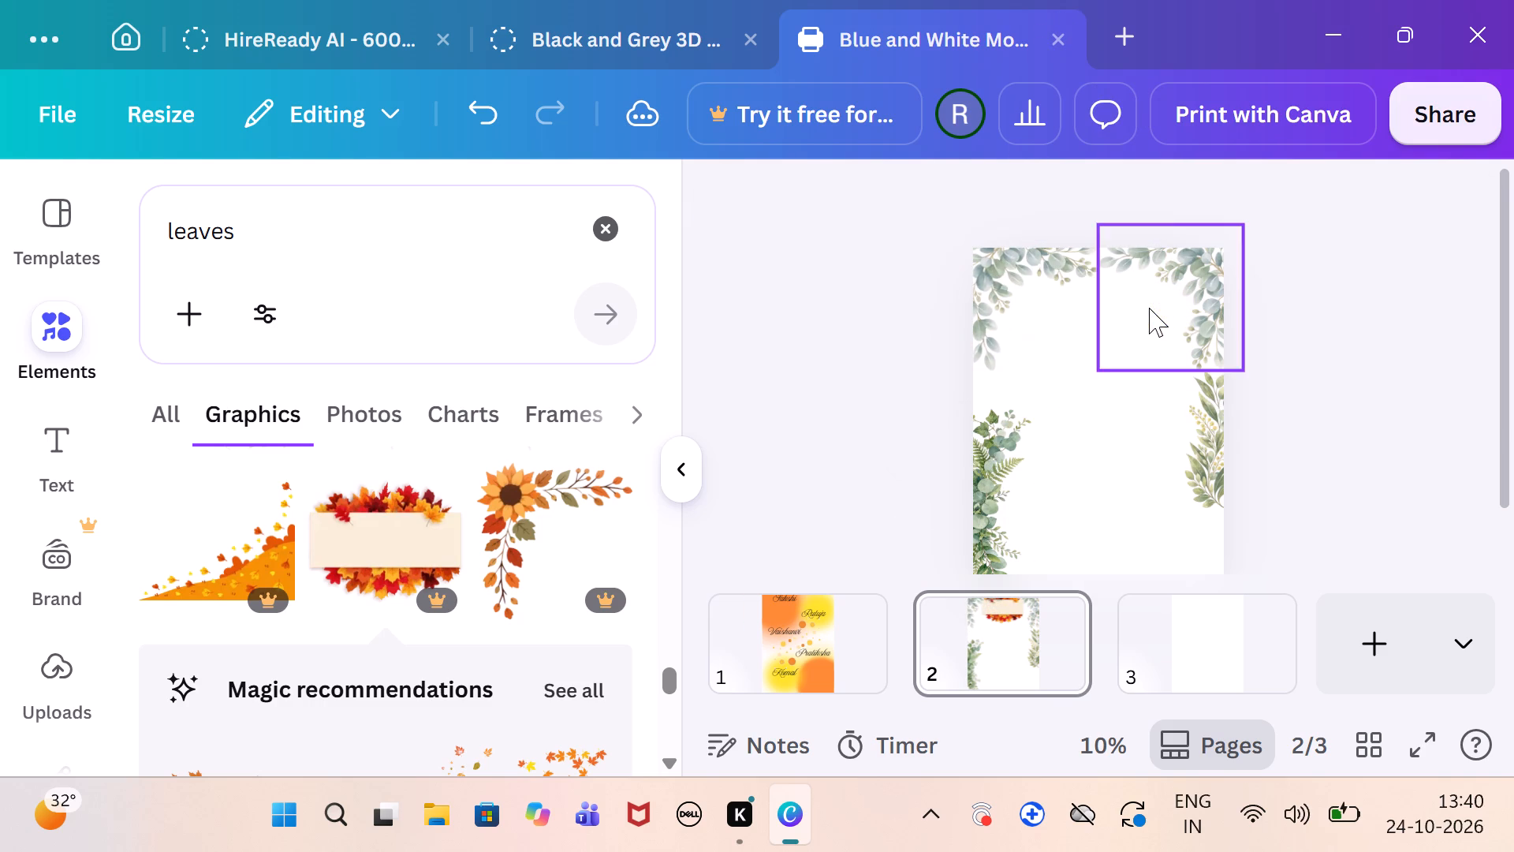
# Add the autumn-leaf banner graphic to page 2, place it below the top eucalyptus border and shrink it to about 24.5 × 19.9.
pyautogui.click(378, 540)
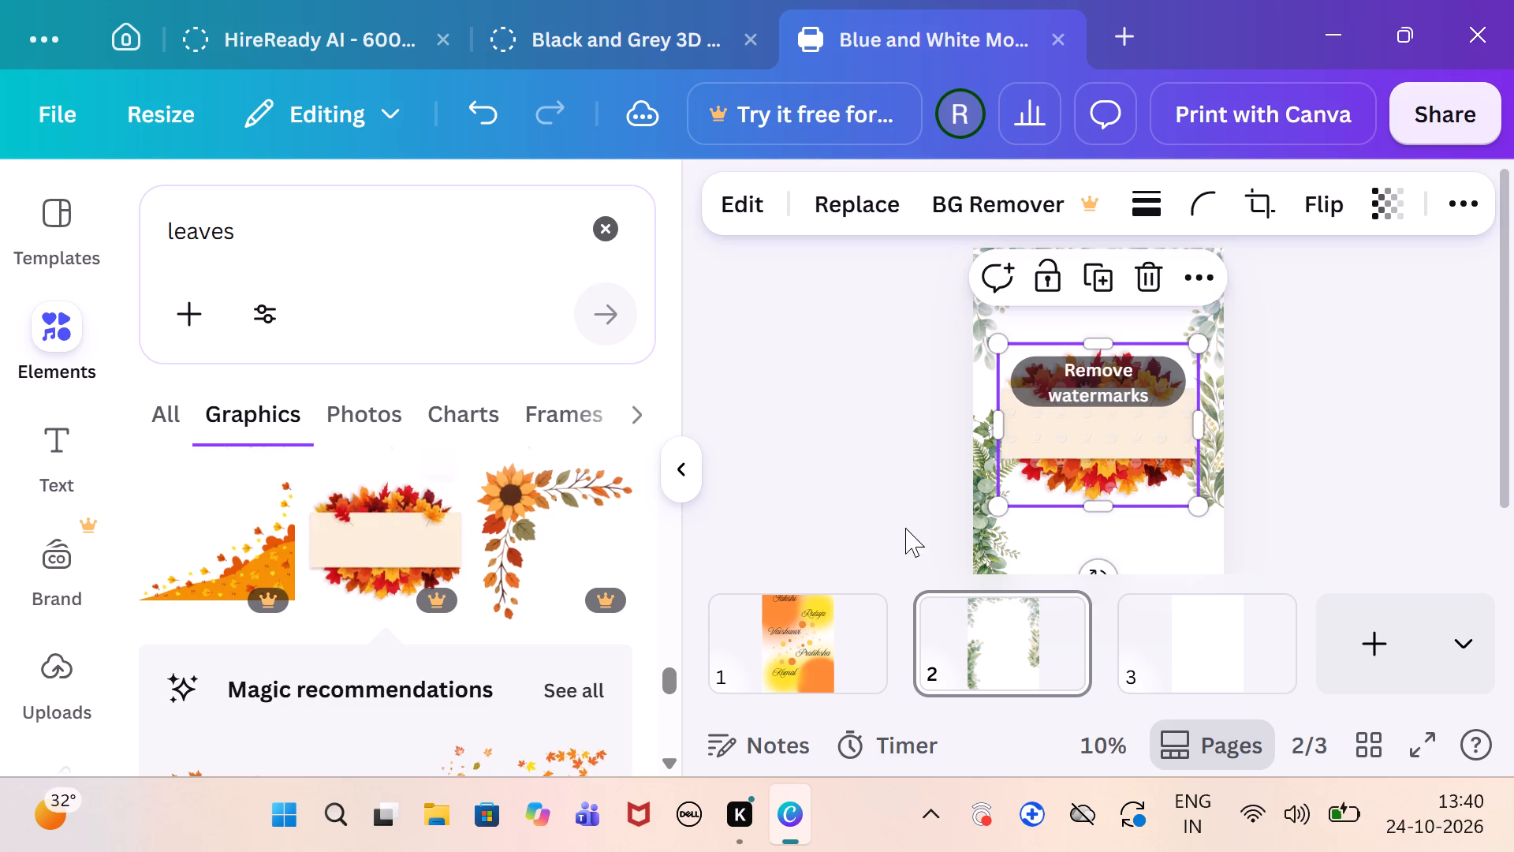
pyautogui.moveTo(1073, 428); pyautogui.dragTo(1066, 316)
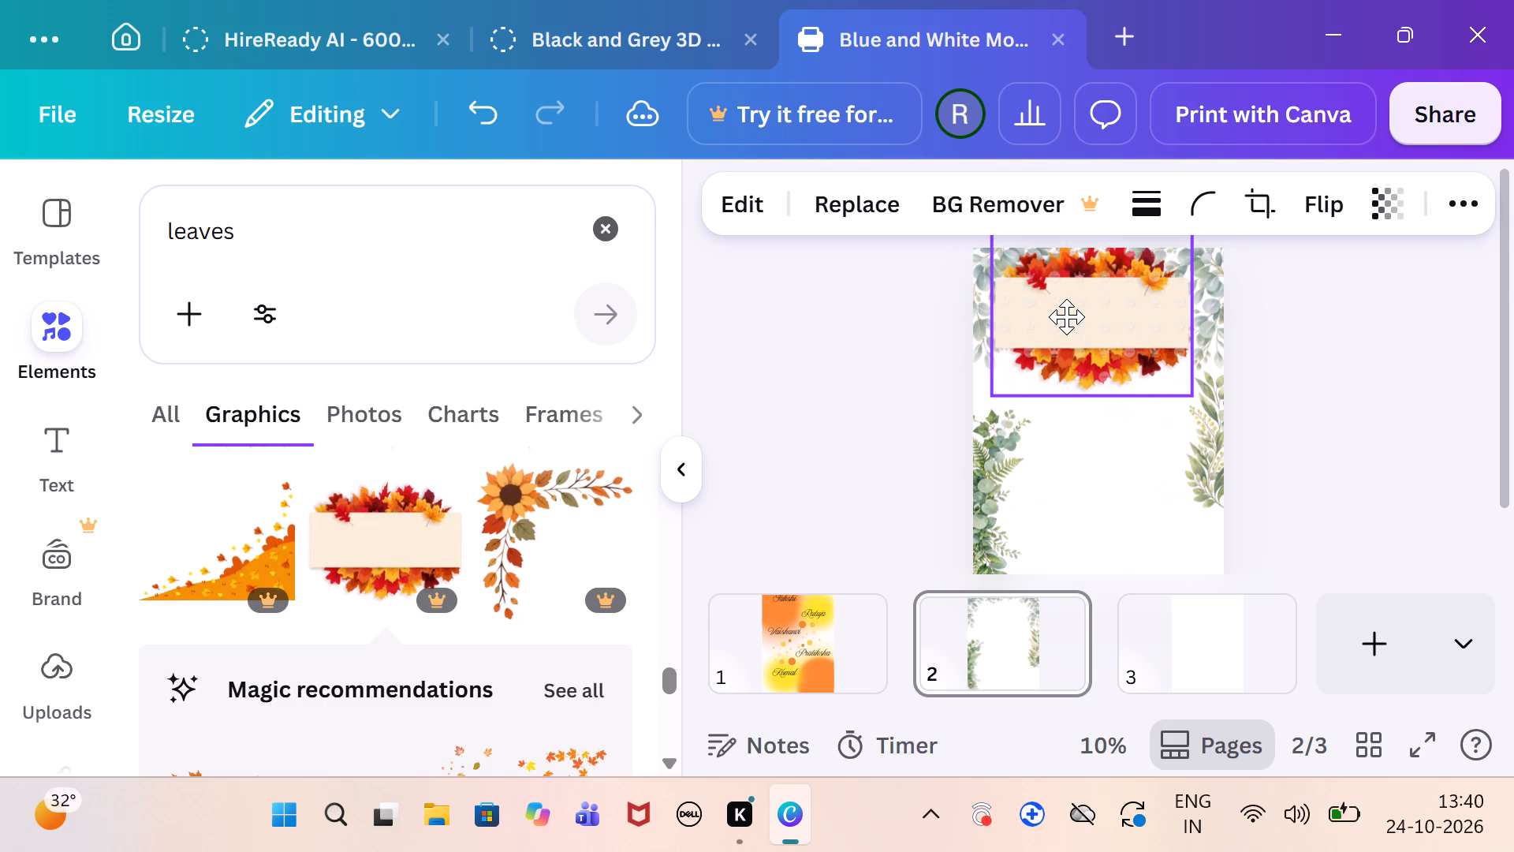
pyautogui.moveTo(1066, 316); pyautogui.dragTo(1070, 295)
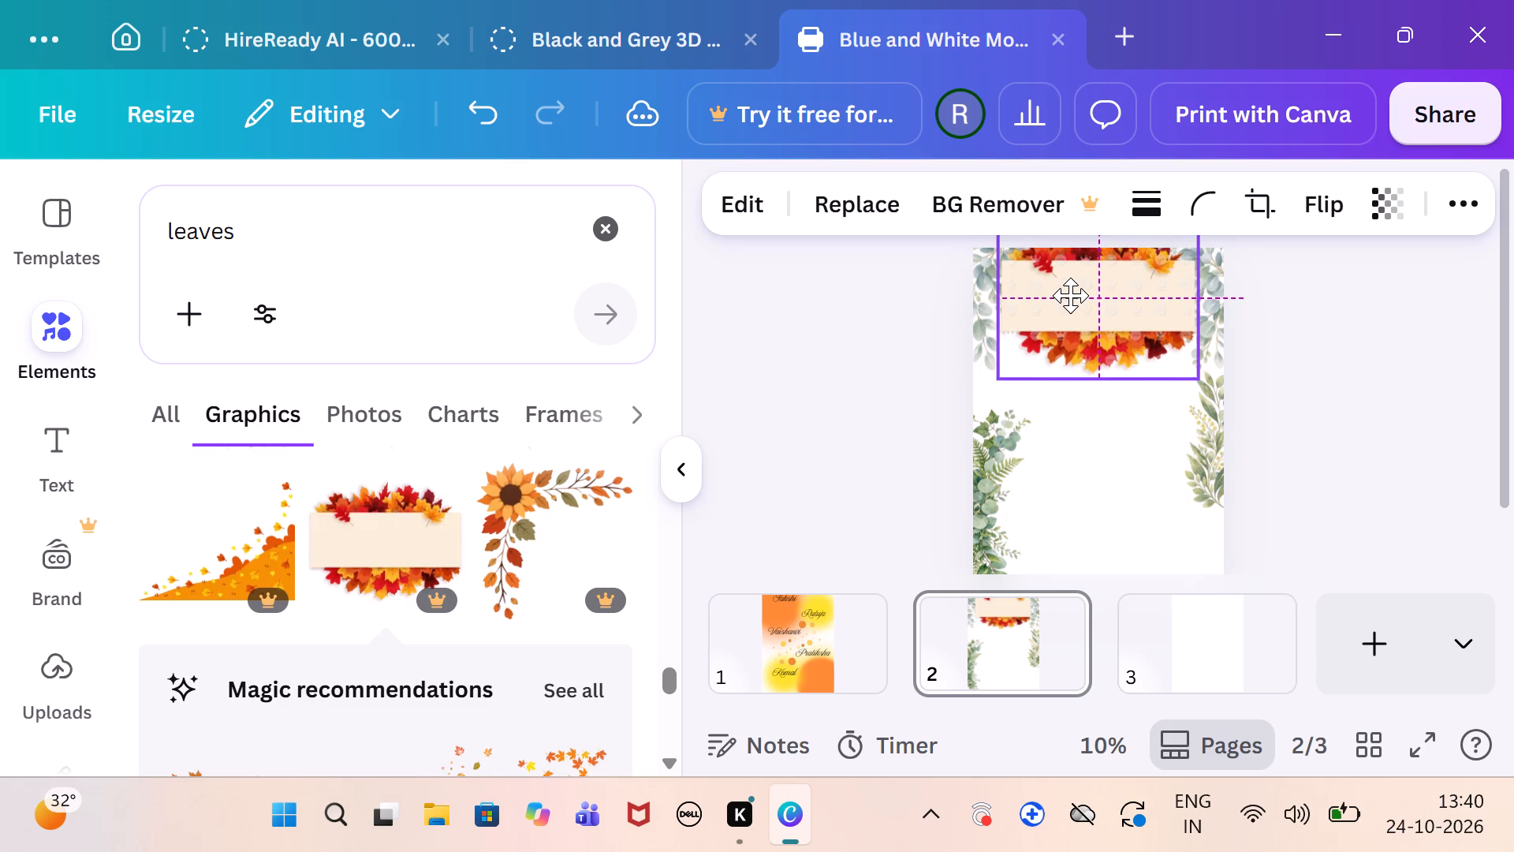
pyautogui.moveTo(1070, 295); pyautogui.dragTo(1061, 263)
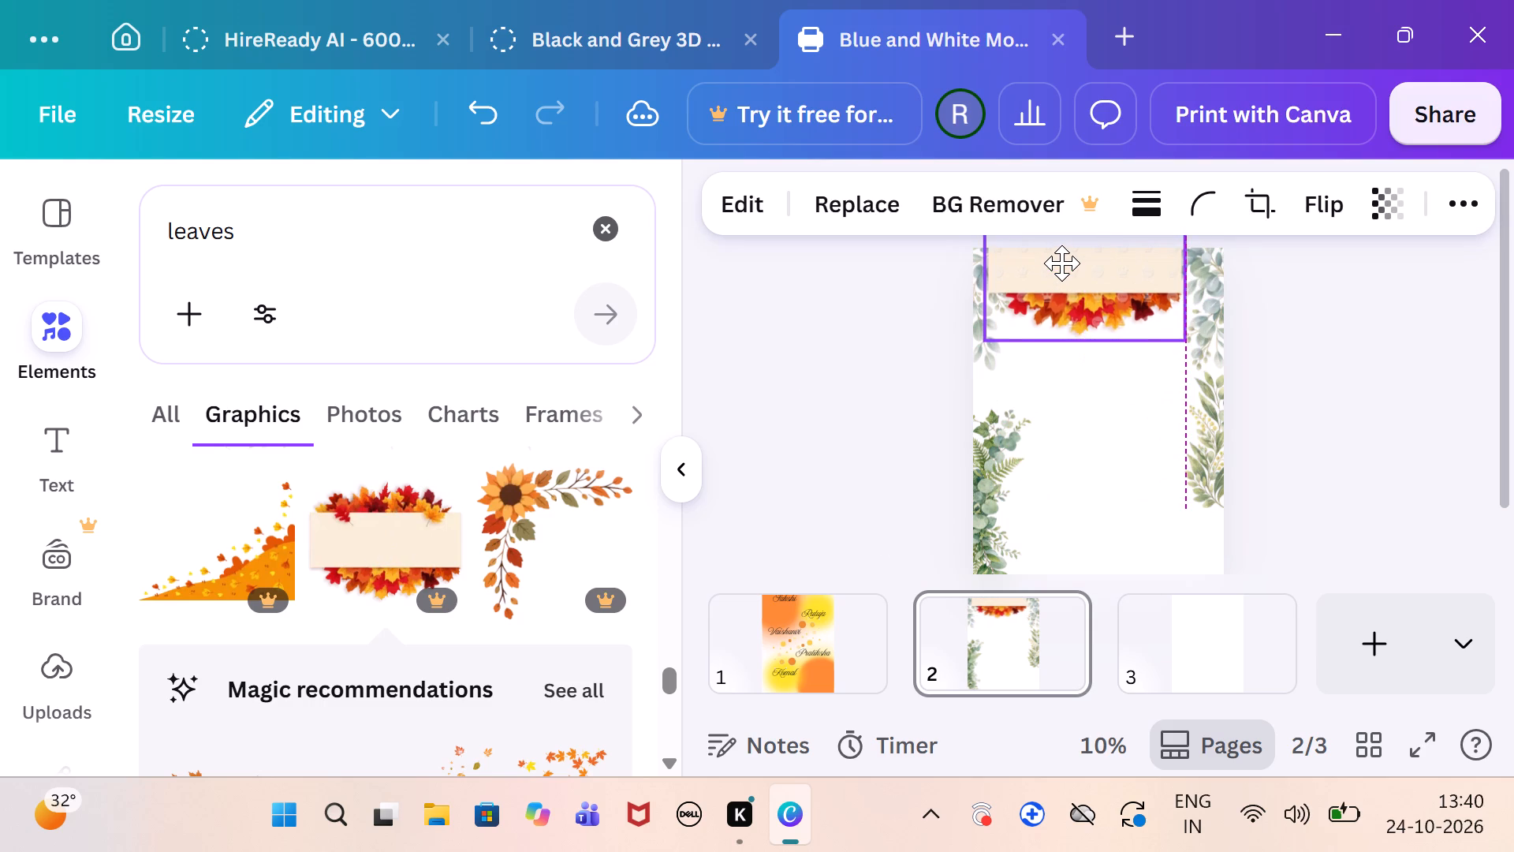
pyautogui.moveTo(1061, 263); pyautogui.dragTo(1065, 372)
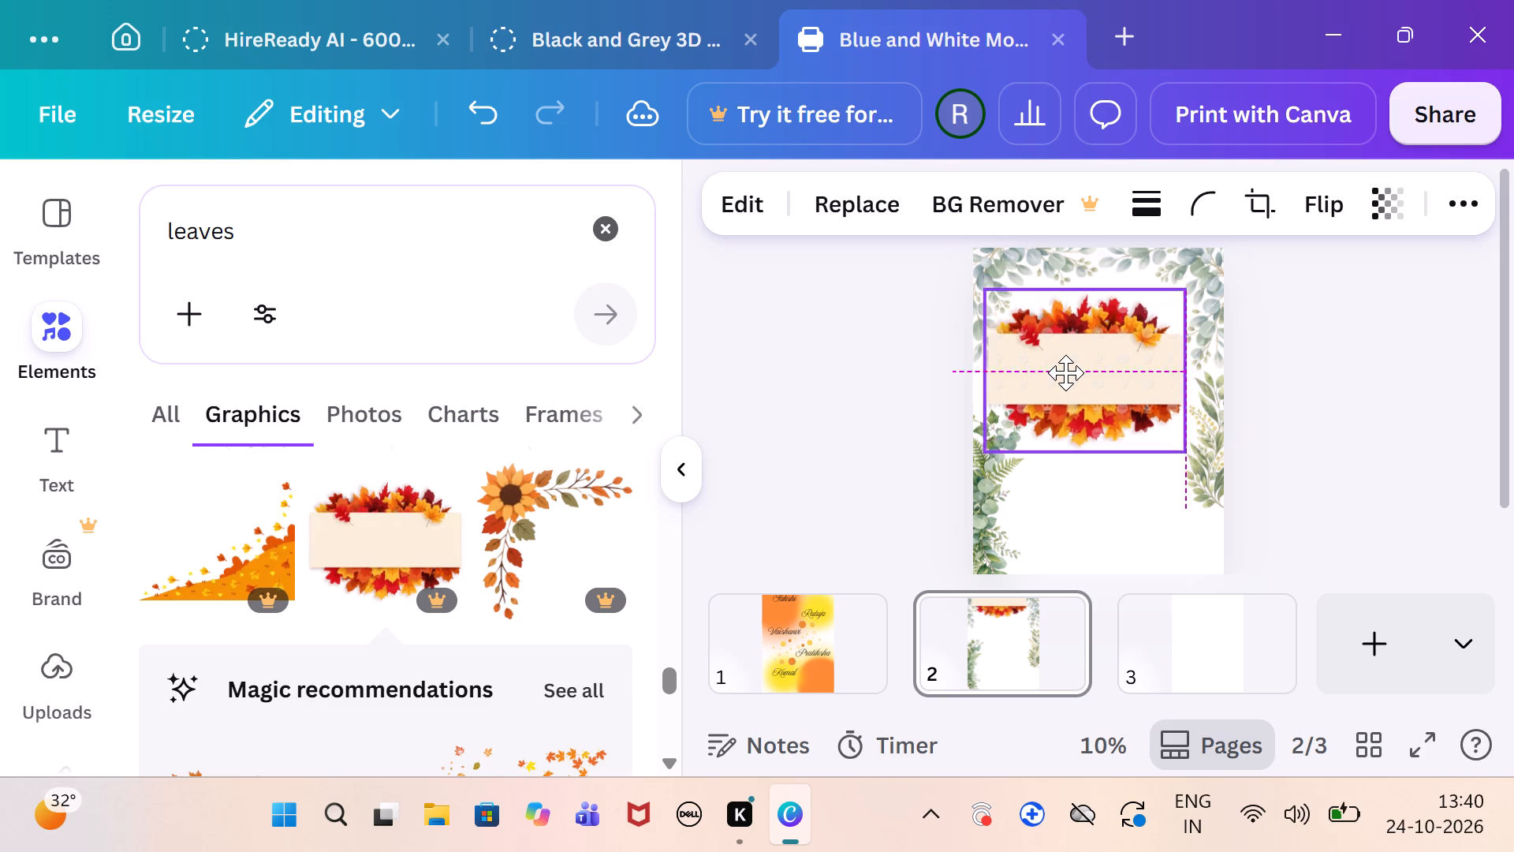
pyautogui.moveTo(1065, 372); pyautogui.dragTo(1071, 368)
pyautogui.click(1071, 368)
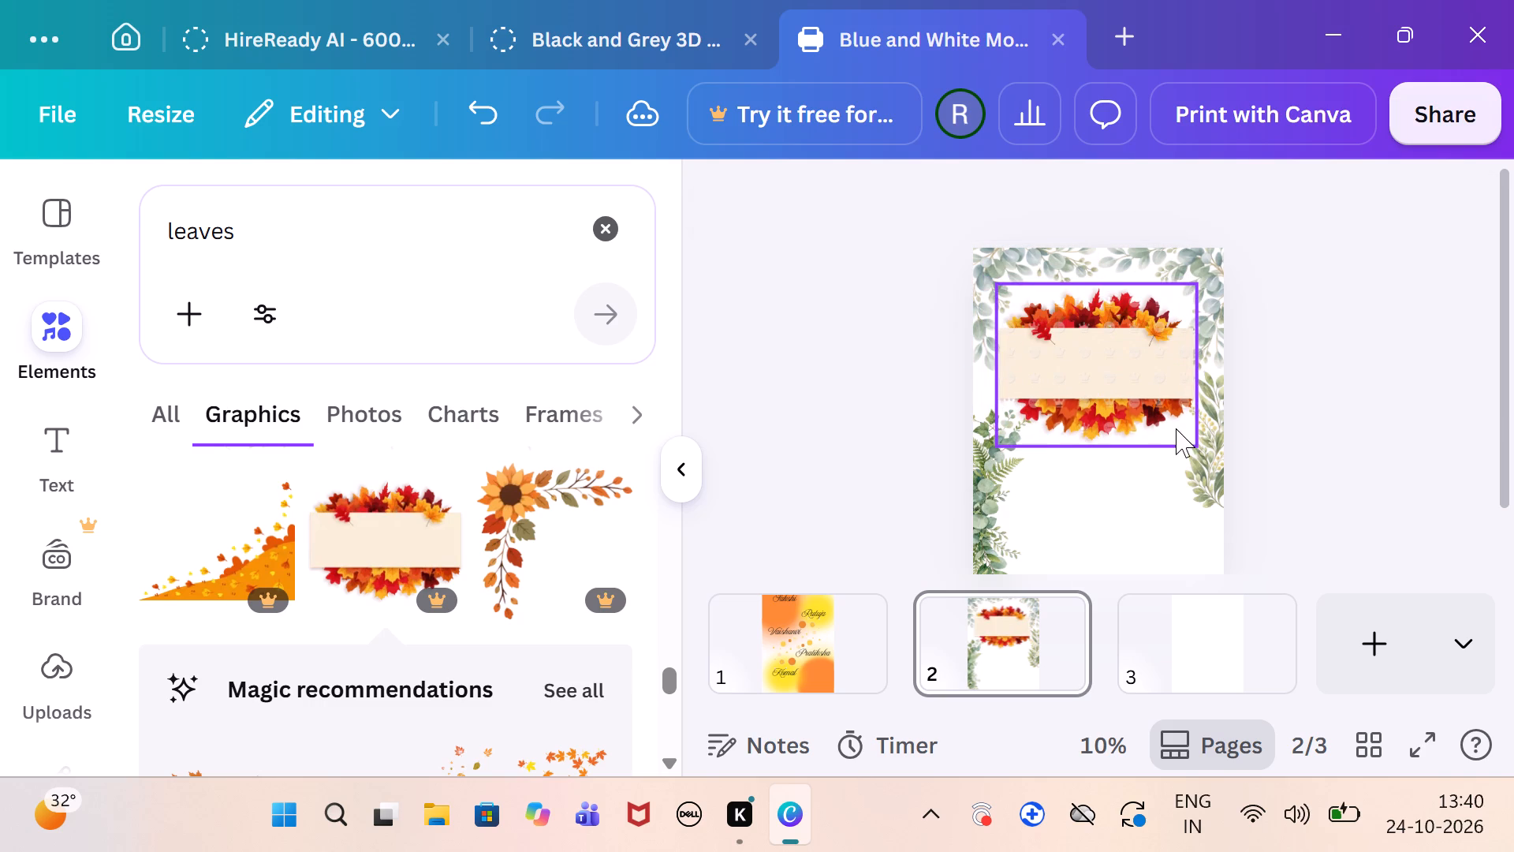
pyautogui.click(1154, 390)
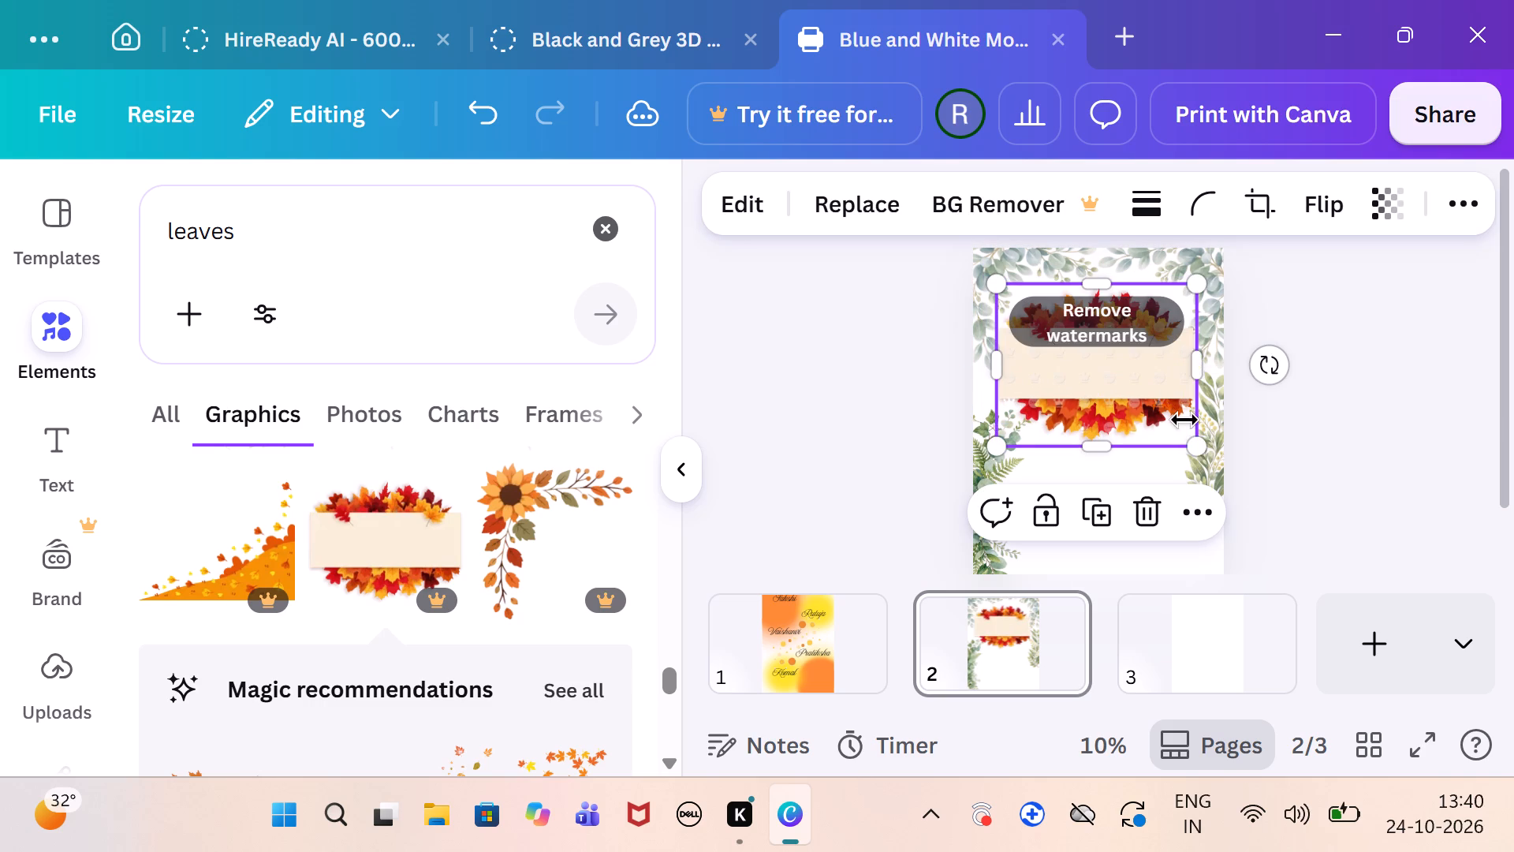
pyautogui.moveTo(1199, 435); pyautogui.dragTo(1149, 382)
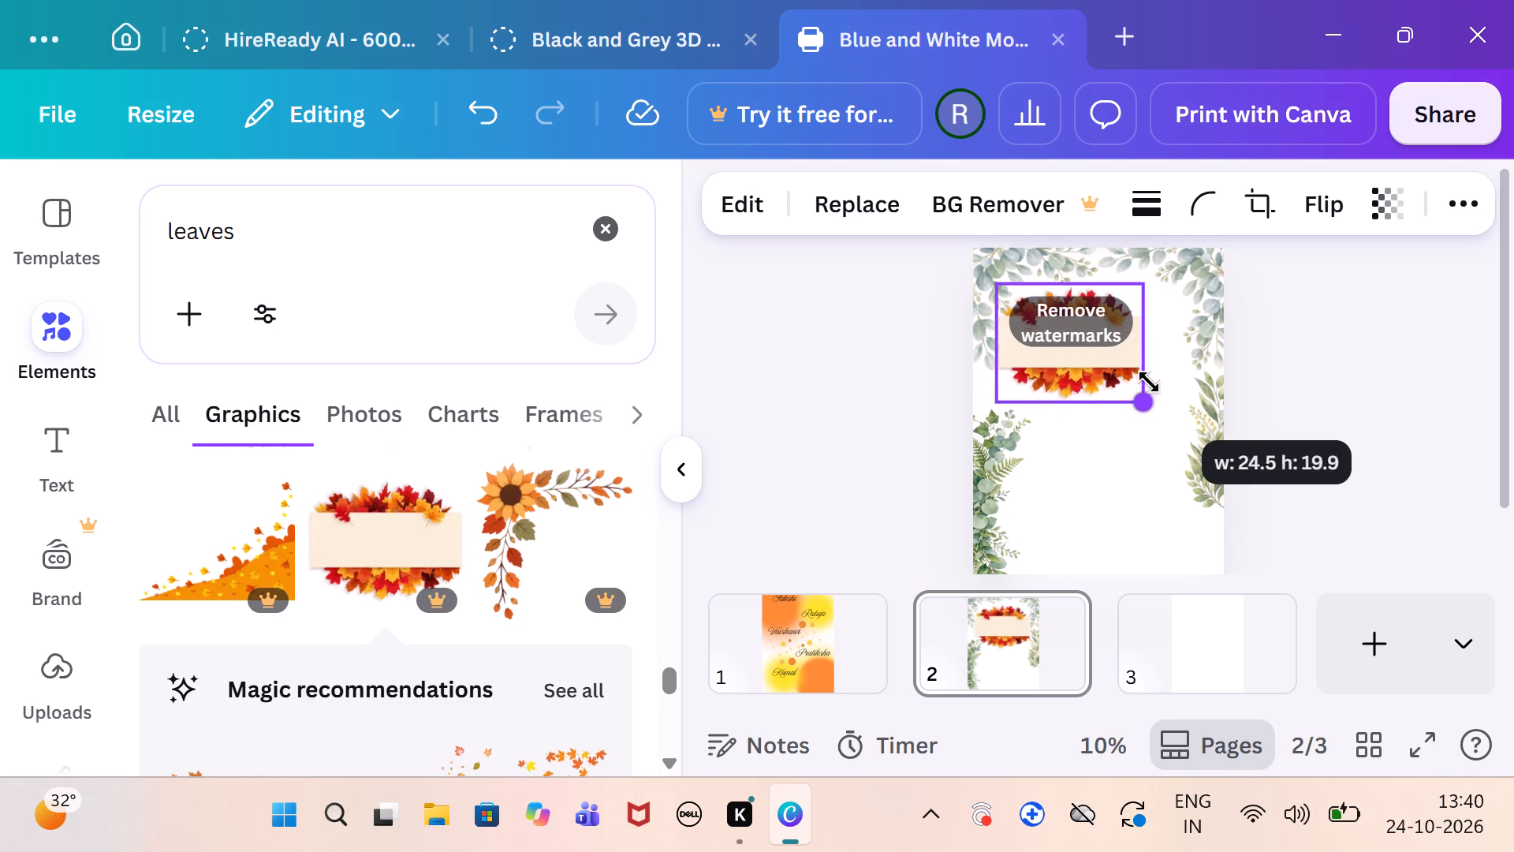
pyautogui.moveTo(1149, 382); pyautogui.dragTo(1148, 382)
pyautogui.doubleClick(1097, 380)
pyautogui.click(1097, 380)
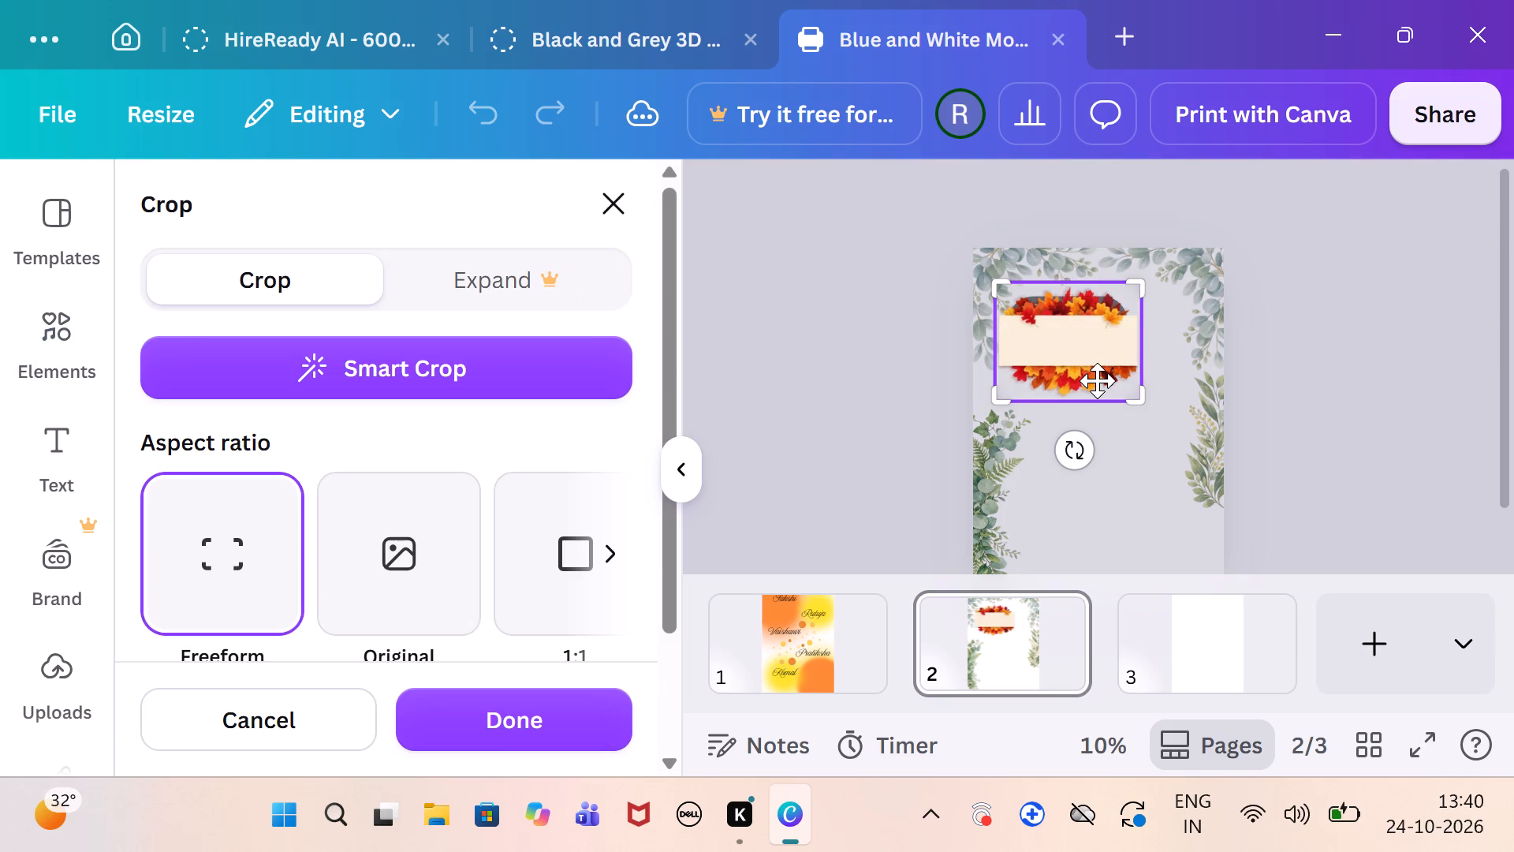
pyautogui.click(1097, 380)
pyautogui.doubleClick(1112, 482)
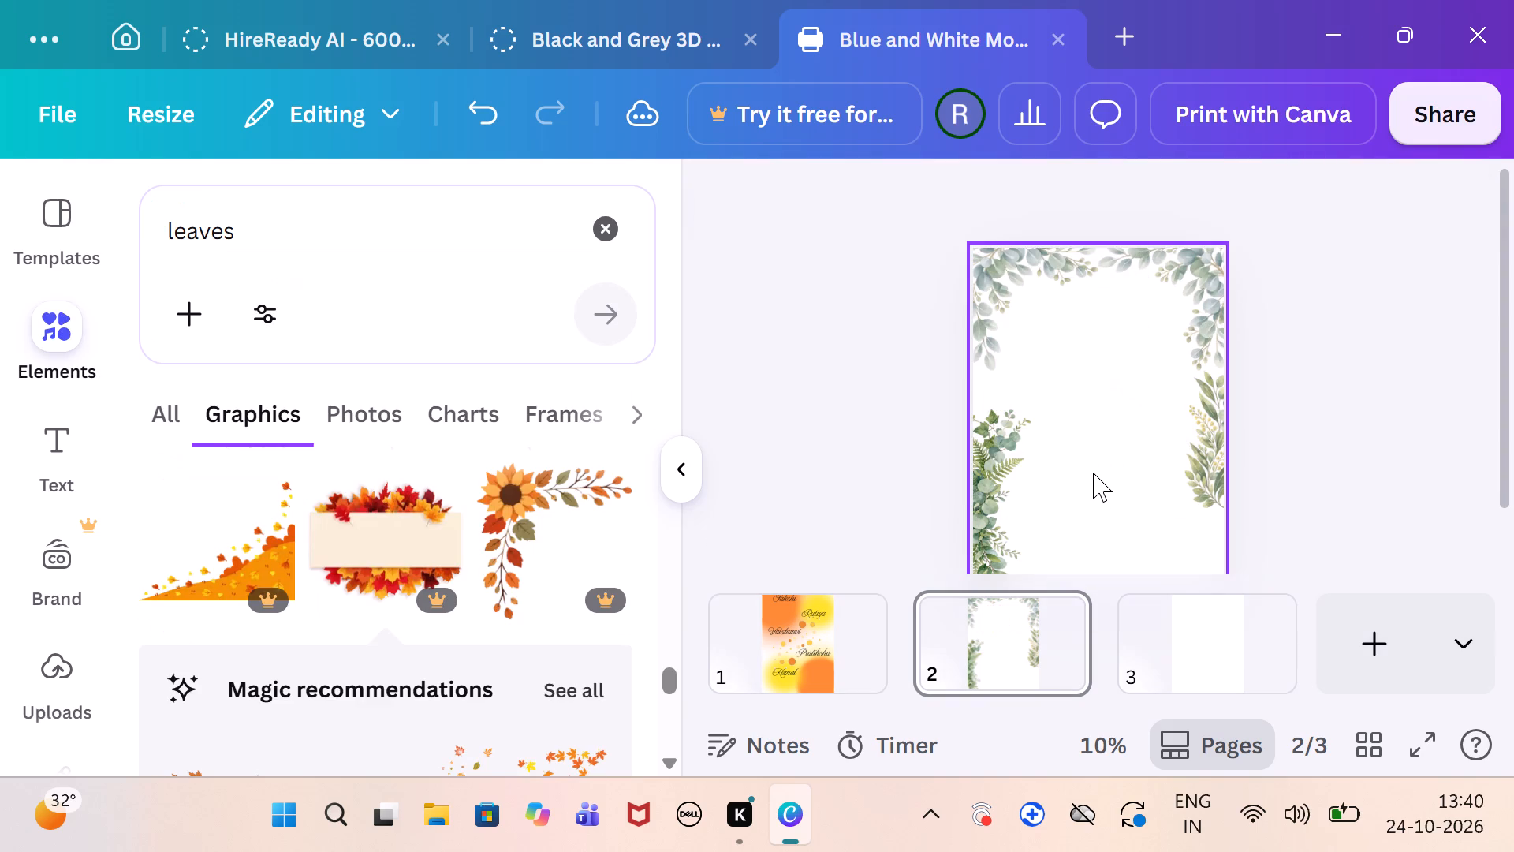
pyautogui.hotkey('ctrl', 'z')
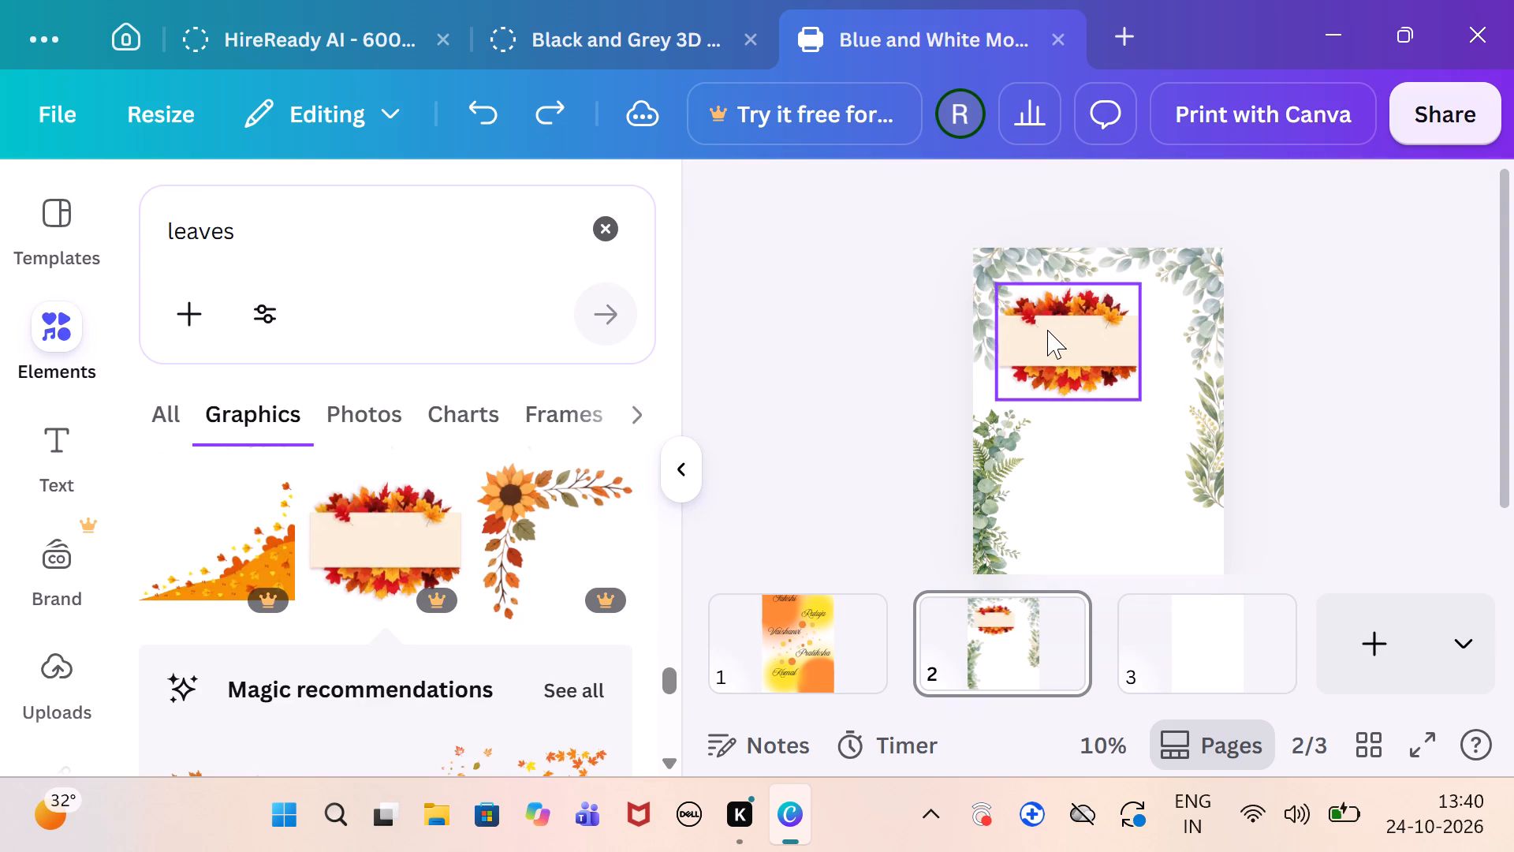
# Copy the autumn-leaf banner and paste five copies of it onto page 2.
pyautogui.click(1047, 330)
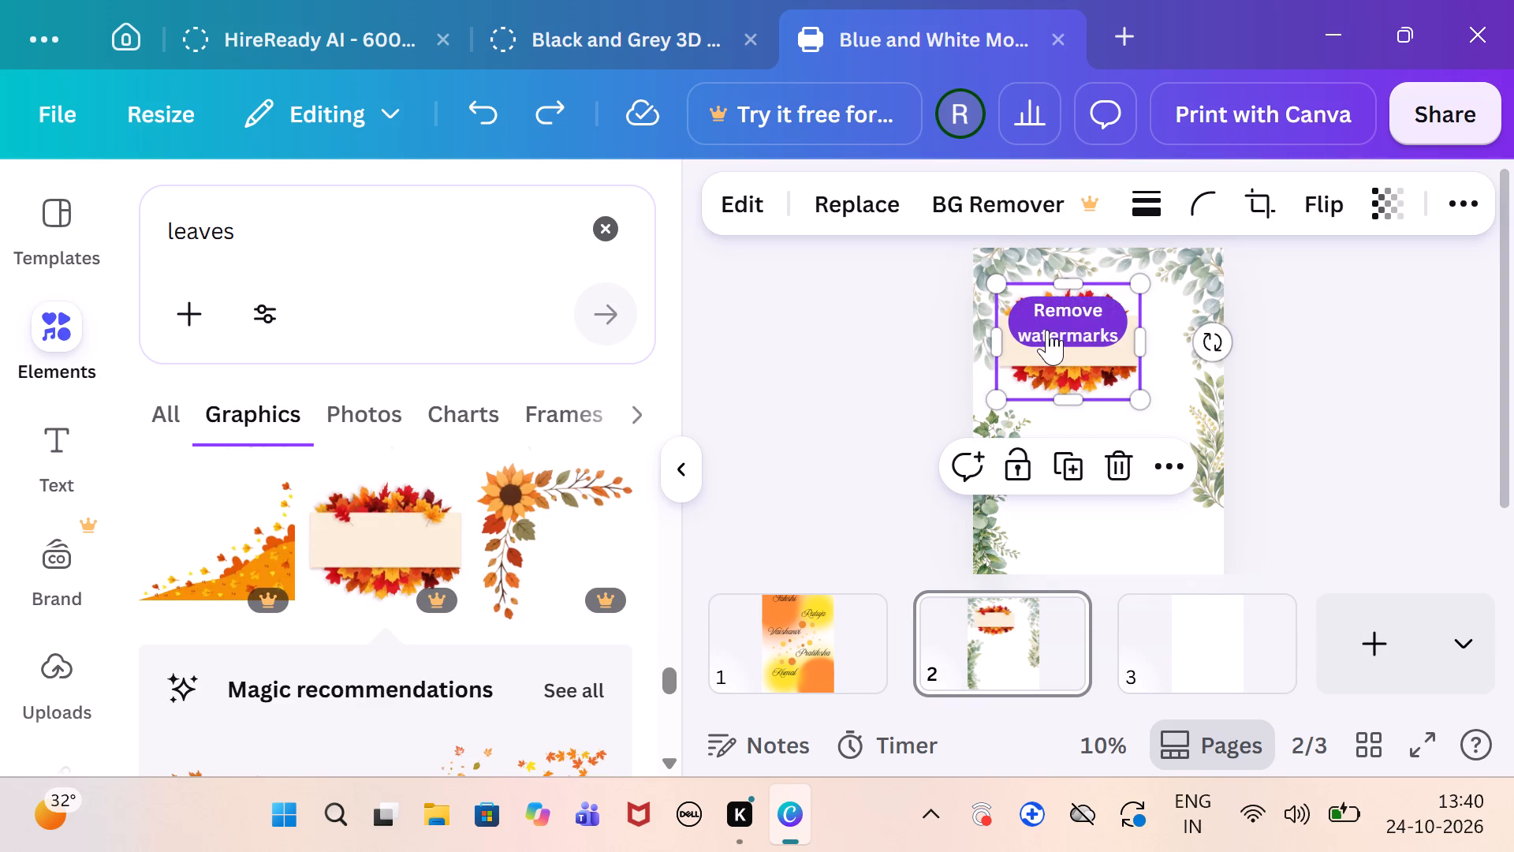
pyautogui.press('ctrl+Insert')
pyautogui.click(1149, 546)
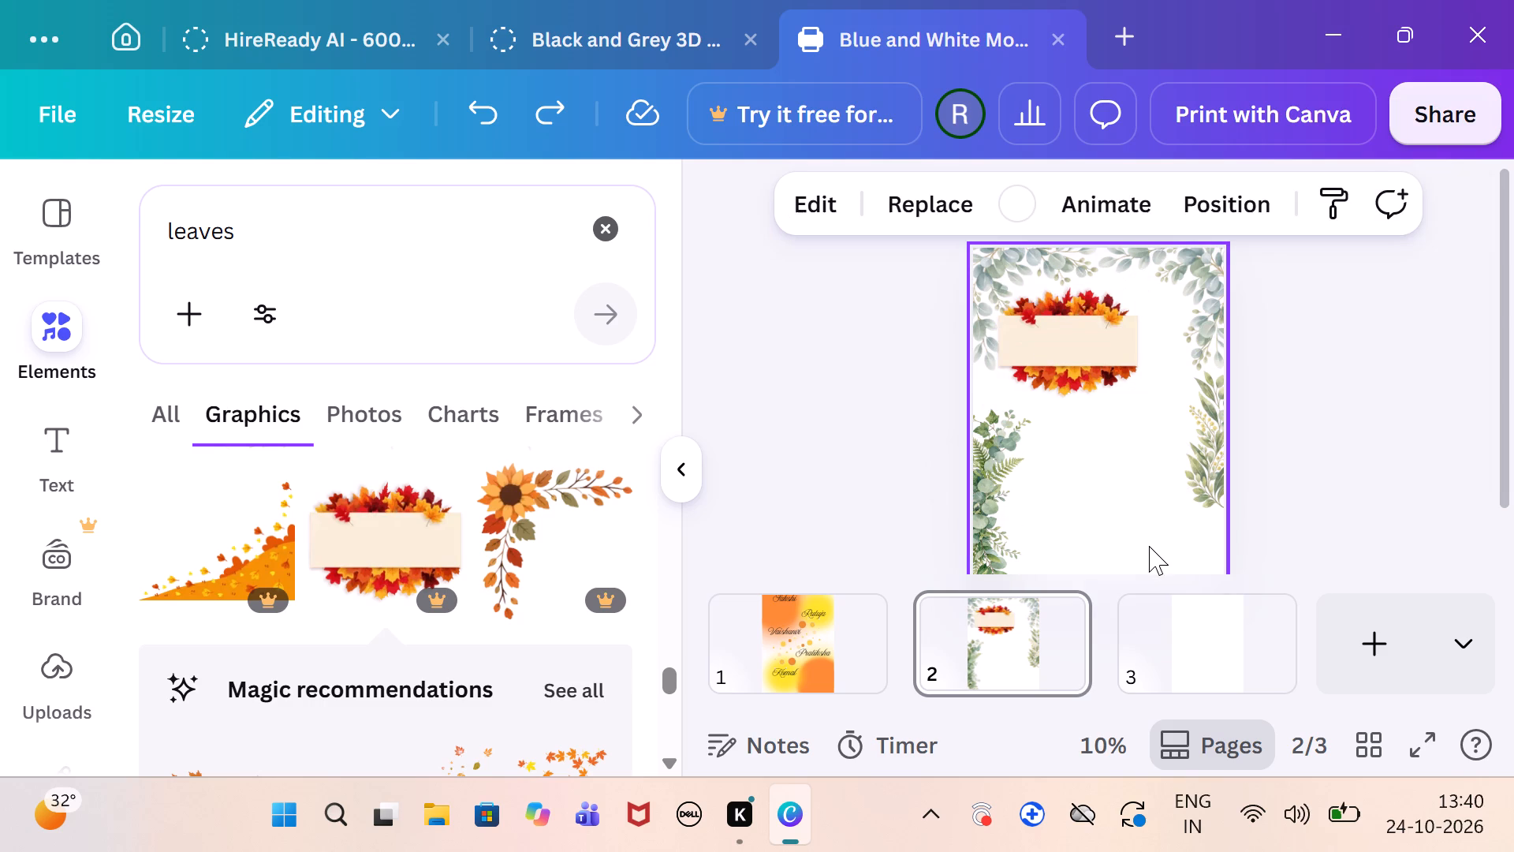
pyautogui.press('shift+Insert')
pyautogui.press('shift+Insert')
pyautogui.press('shift+Insert')
pyautogui.press('shift+Insert')
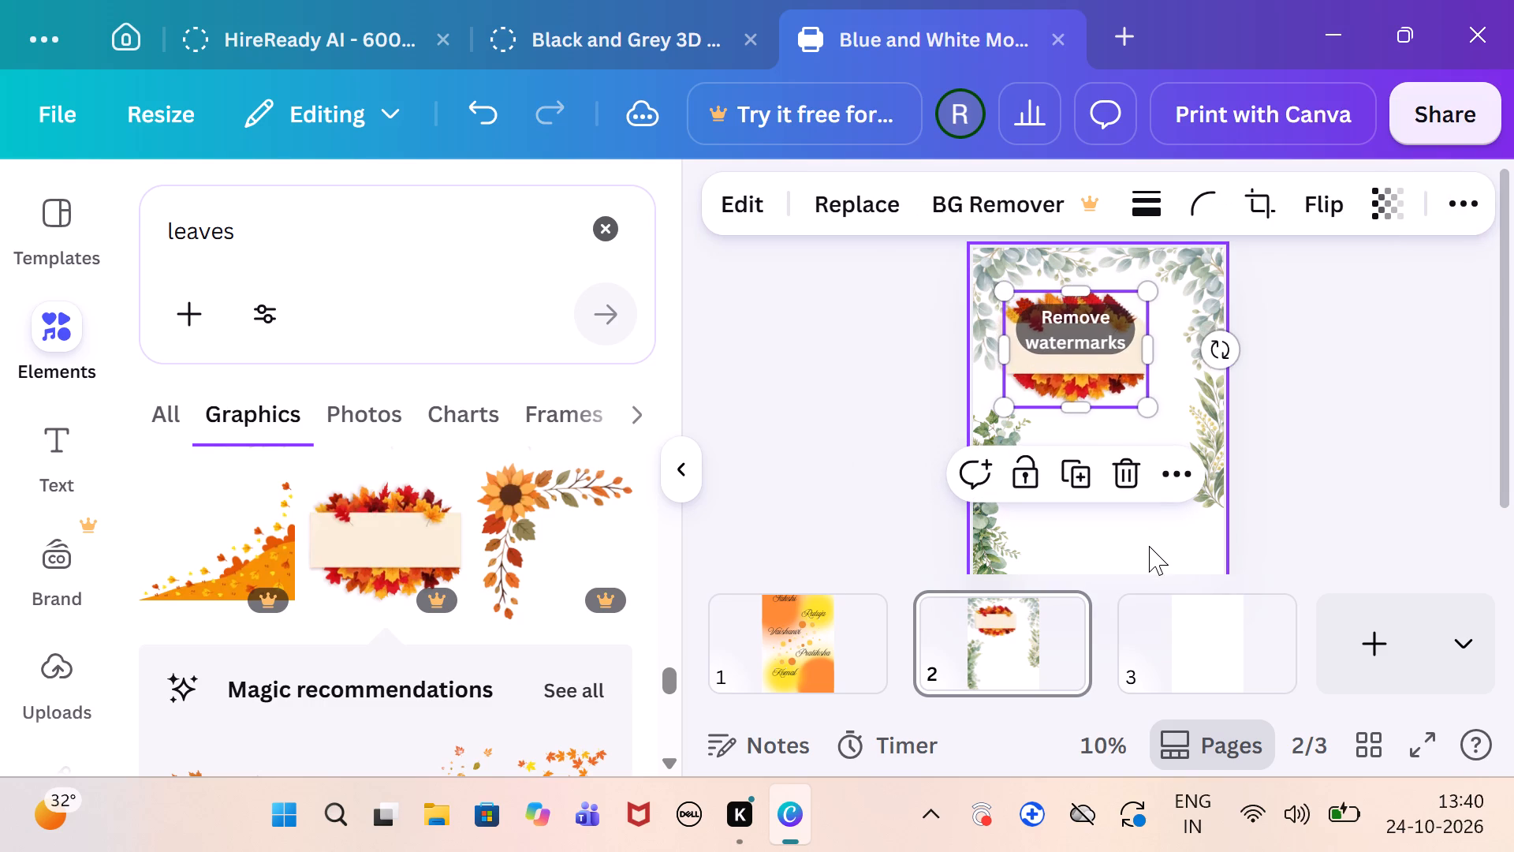
pyautogui.press('shift+Insert')
pyautogui.click(820, 470)
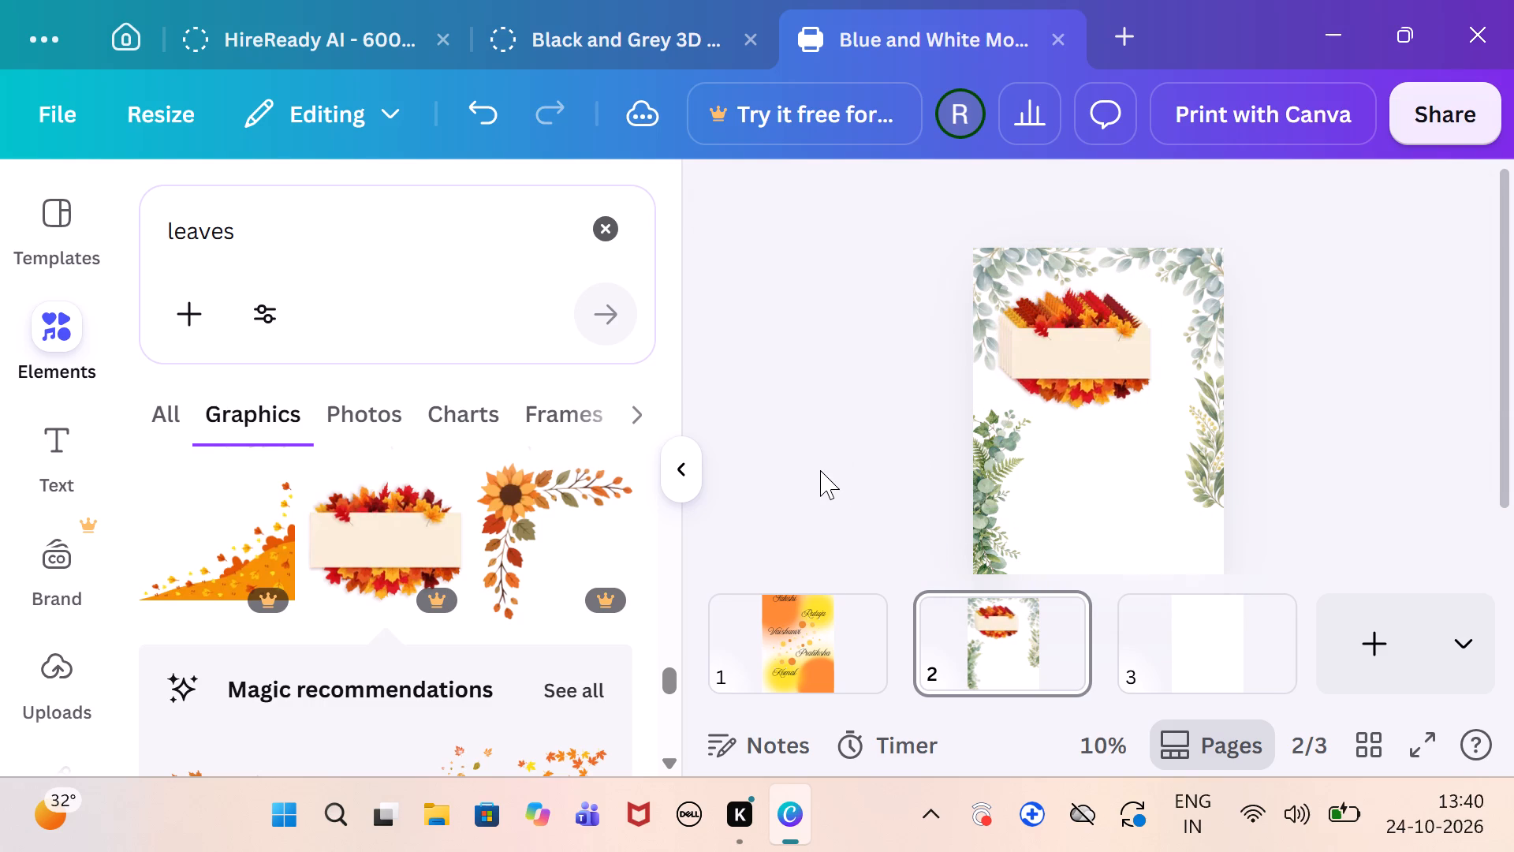
# Spread the stacked banner copies across page 2, alternating between its left and right sides down the page.
pyautogui.moveTo(1110, 344); pyautogui.dragTo(1168, 431)
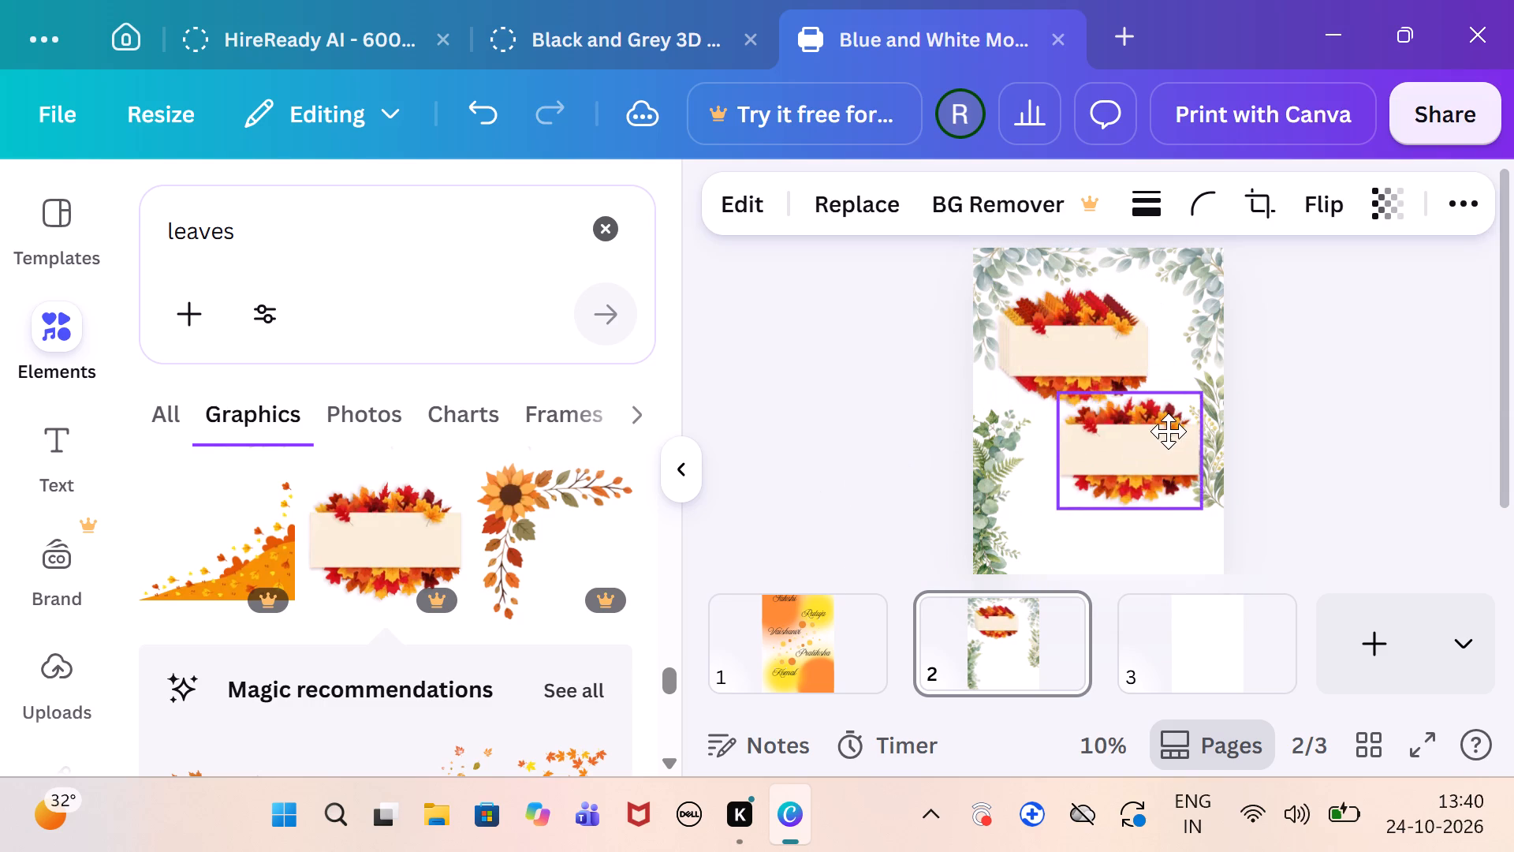
pyautogui.moveTo(1168, 431); pyautogui.dragTo(1169, 428)
pyautogui.moveTo(1045, 365); pyautogui.dragTo(1042, 544)
pyautogui.moveTo(1088, 338); pyautogui.dragTo(1176, 284)
pyautogui.moveTo(1025, 338); pyautogui.dragTo(1139, 515)
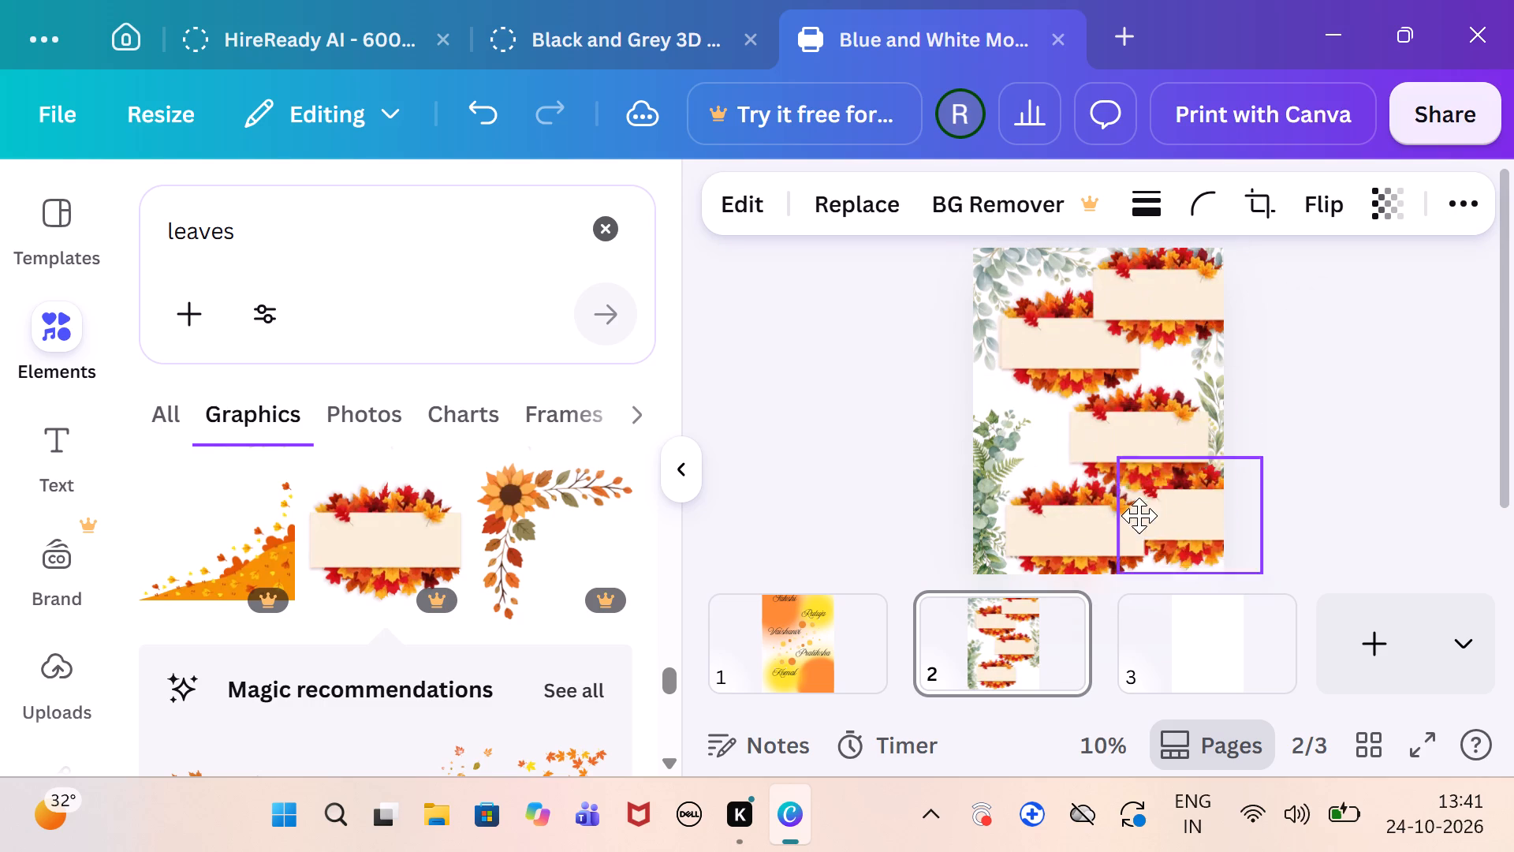
pyautogui.moveTo(1139, 515); pyautogui.dragTo(1121, 528)
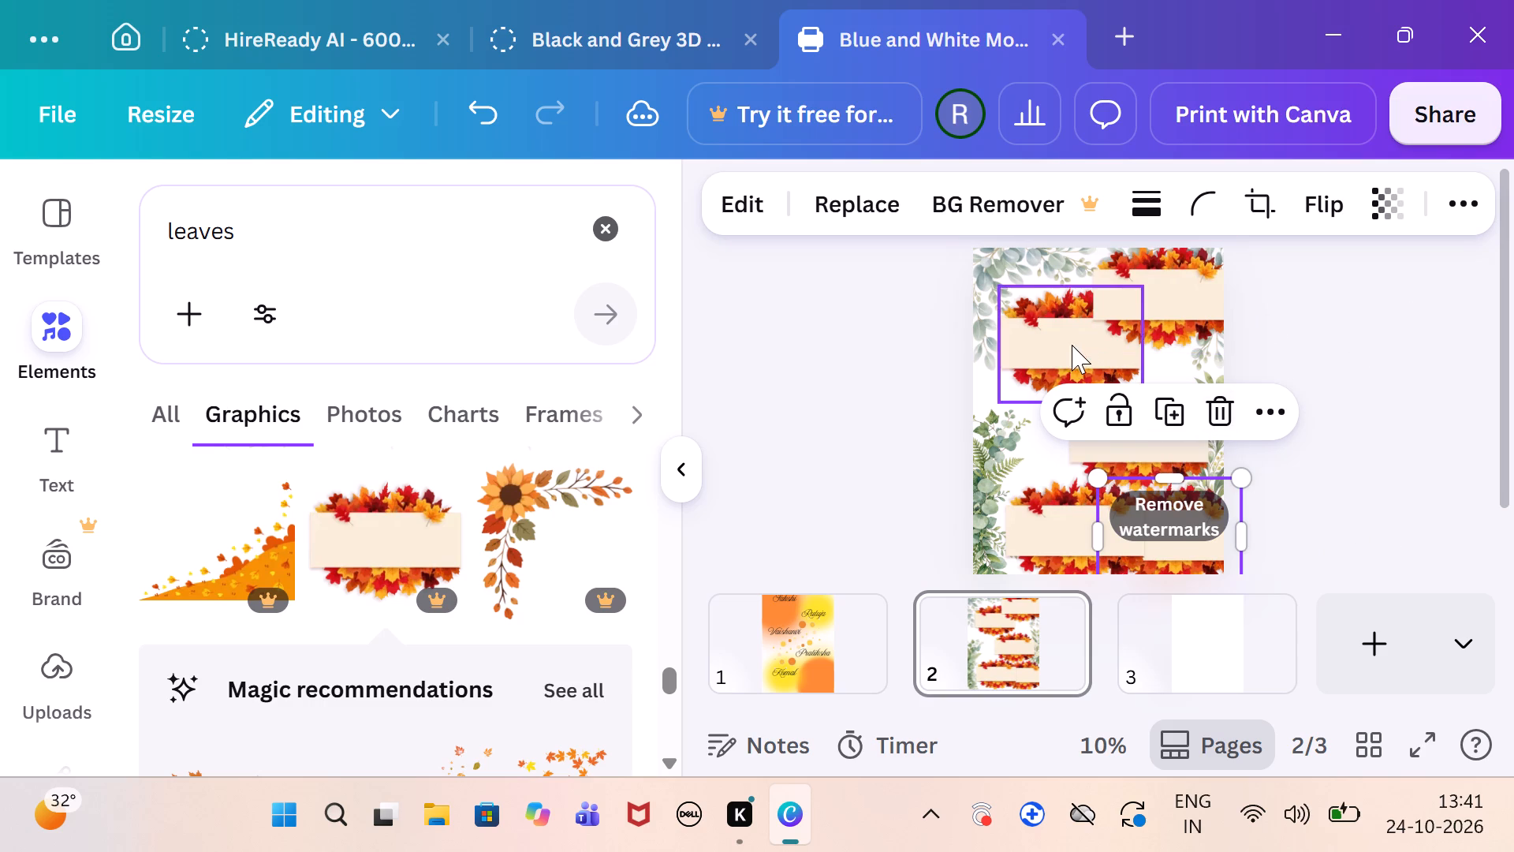
pyautogui.moveTo(1065, 346); pyautogui.dragTo(1022, 426)
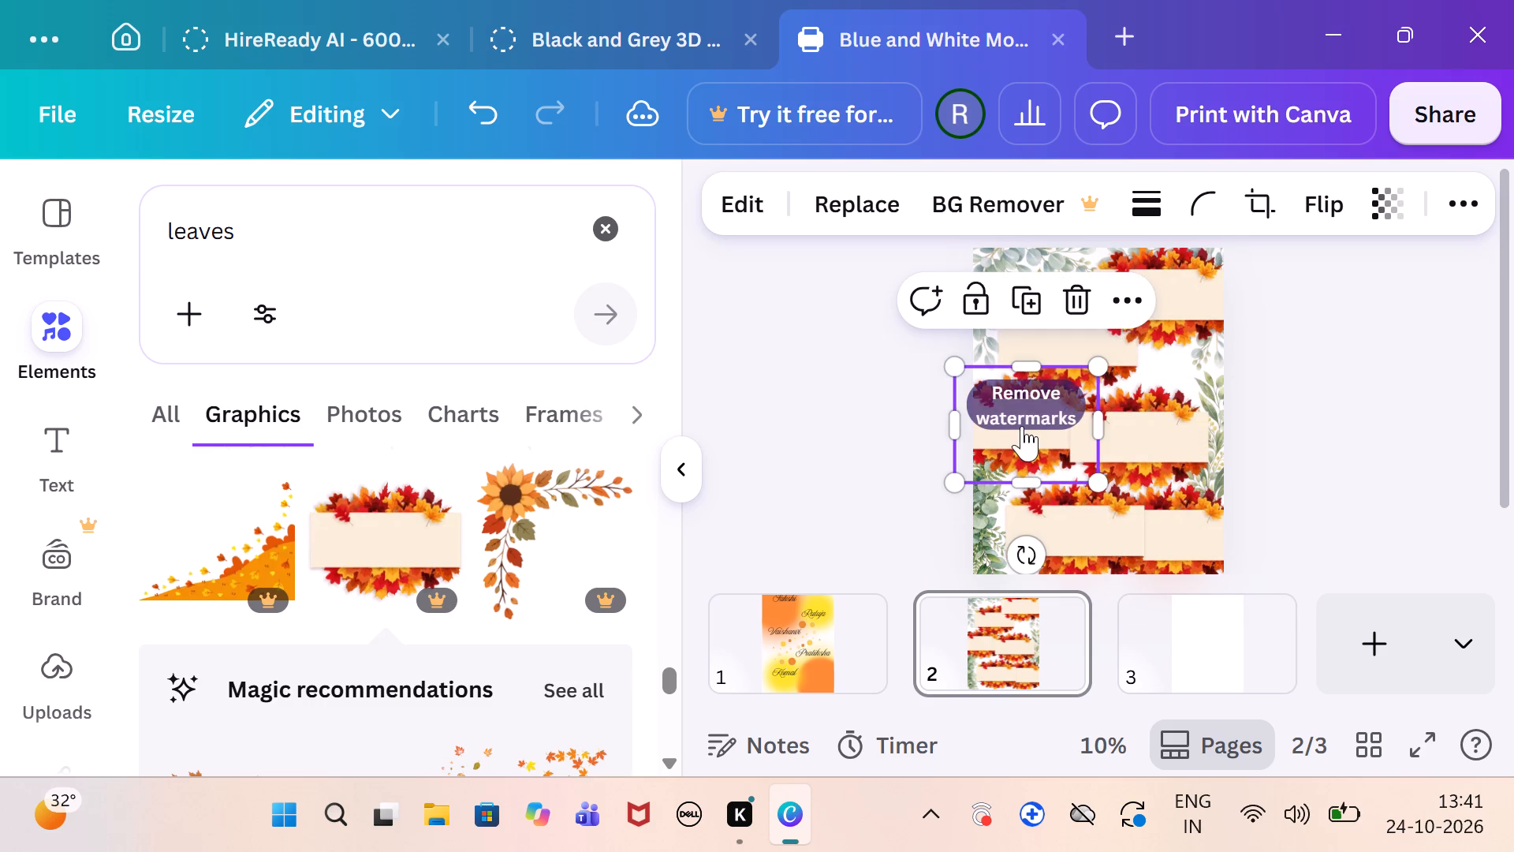
# Delete the autumn-leaf banner in page 2's top-right corner and the one at its upper left.
pyautogui.click(1195, 284)
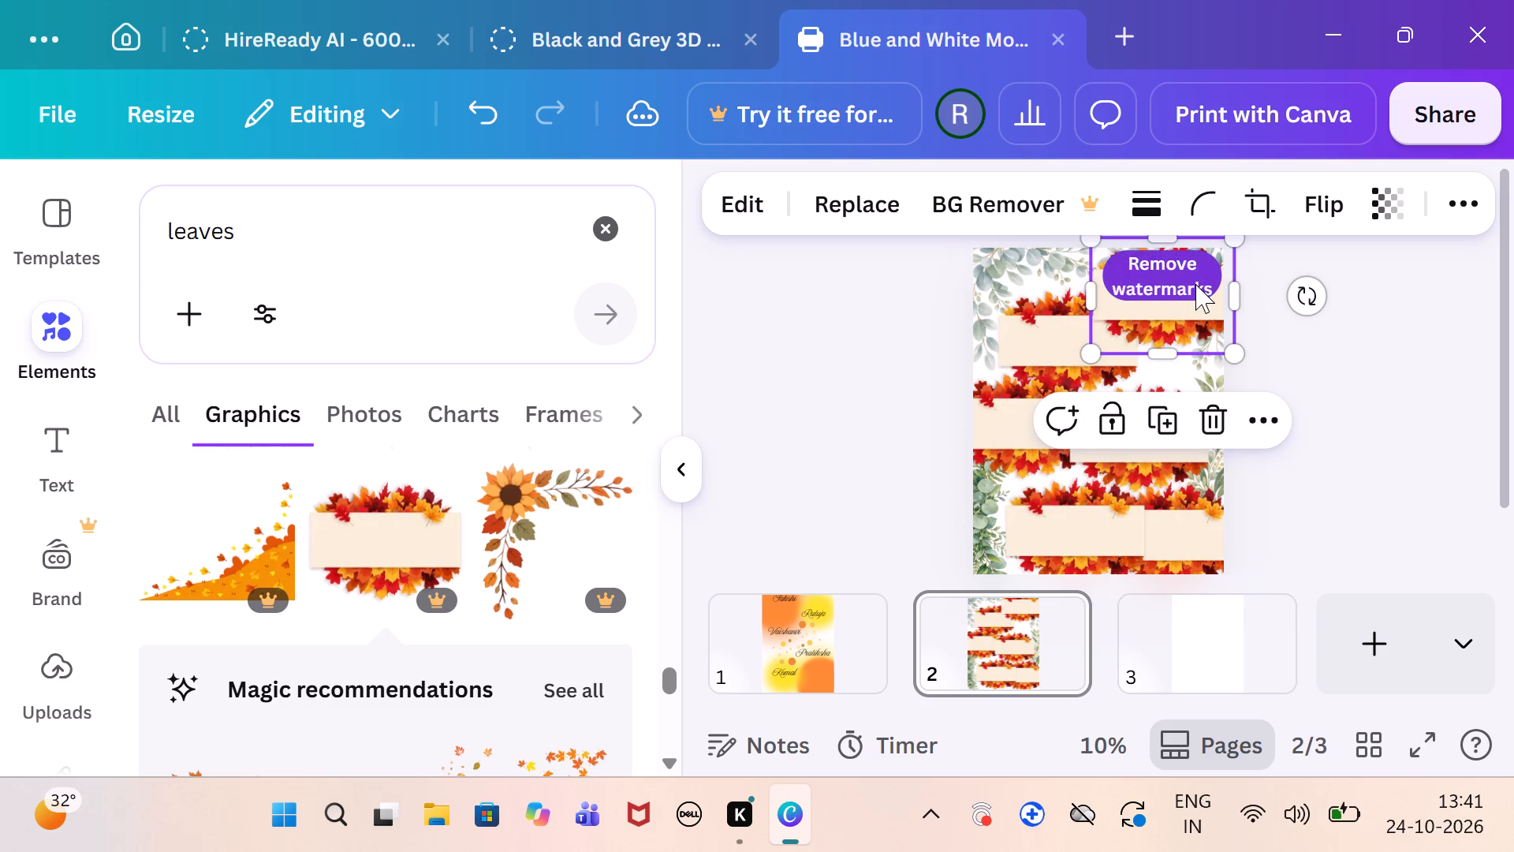
pyautogui.press('BackSpace')
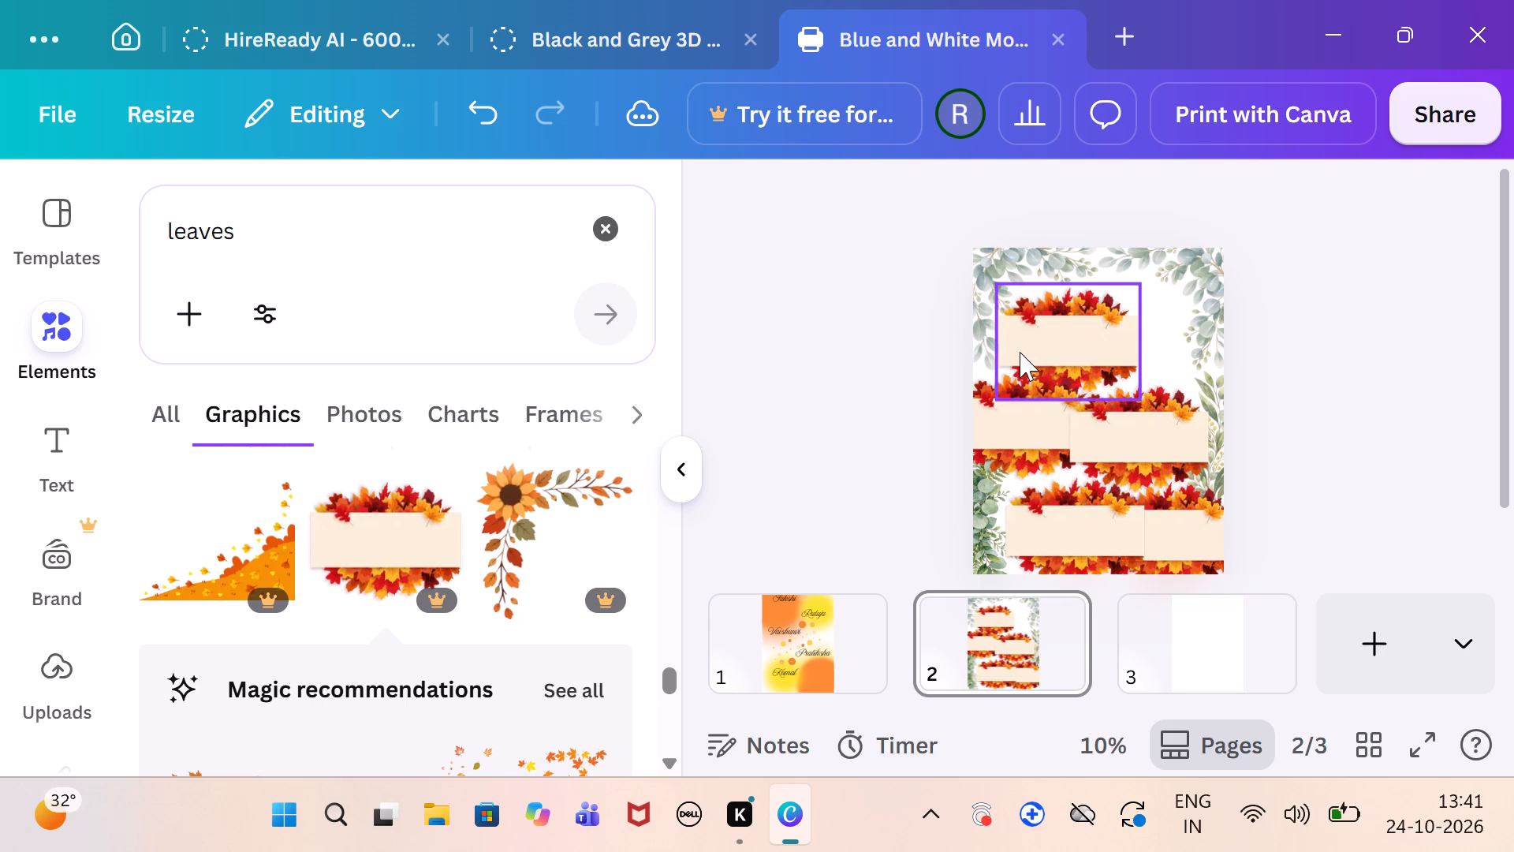
pyautogui.click(1020, 352)
pyautogui.press('BackSpace')
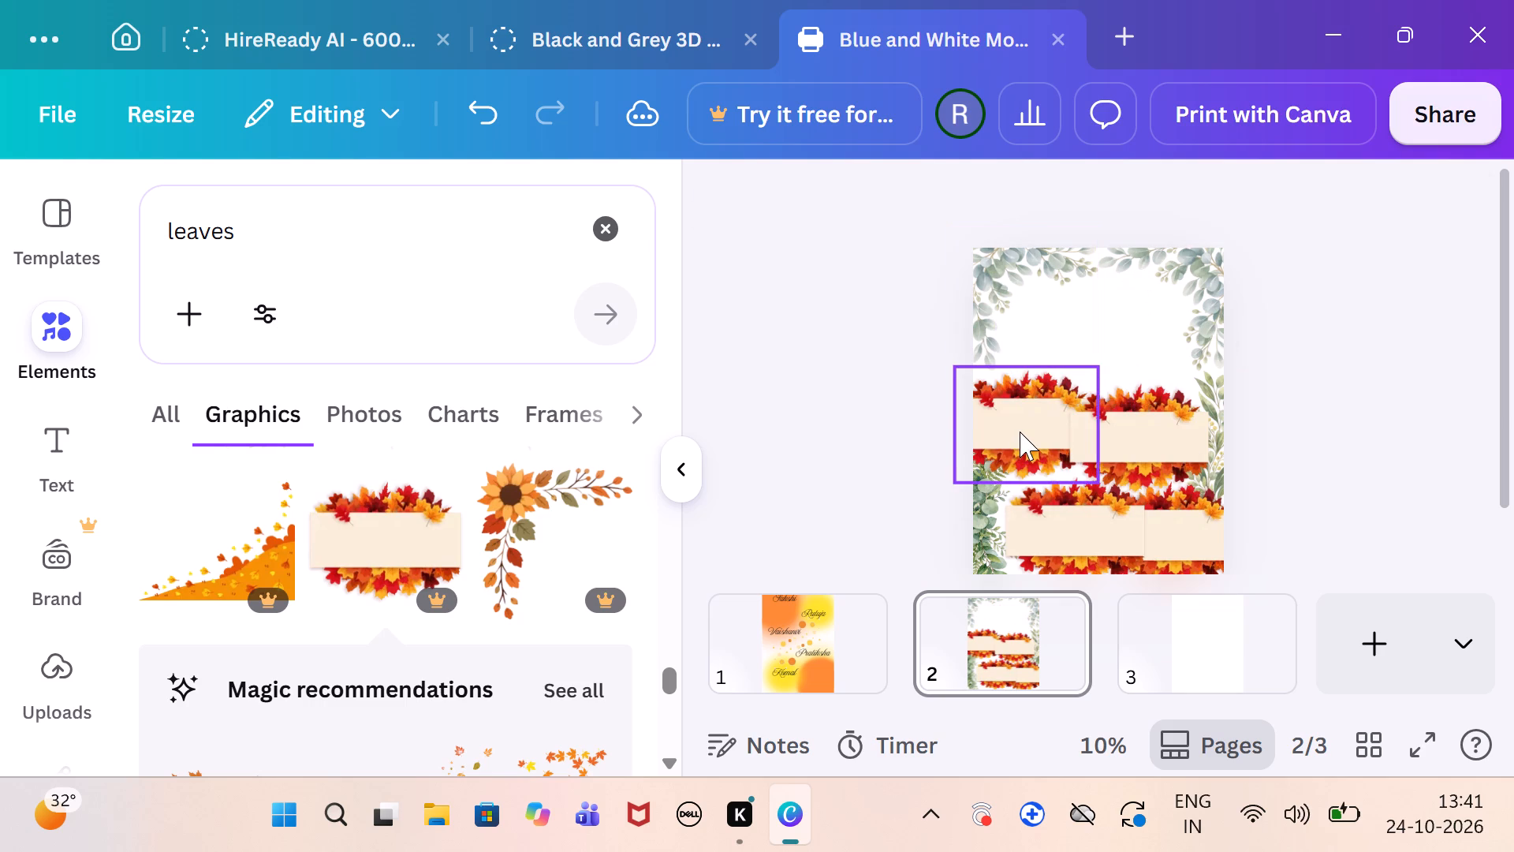
# Move the middle-left banner up to page 2's upper-left area, below the eucalyptus corner, and shrink it.
pyautogui.moveTo(1020, 432); pyautogui.dragTo(1052, 350)
pyautogui.moveTo(1131, 398); pyautogui.dragTo(1098, 377)
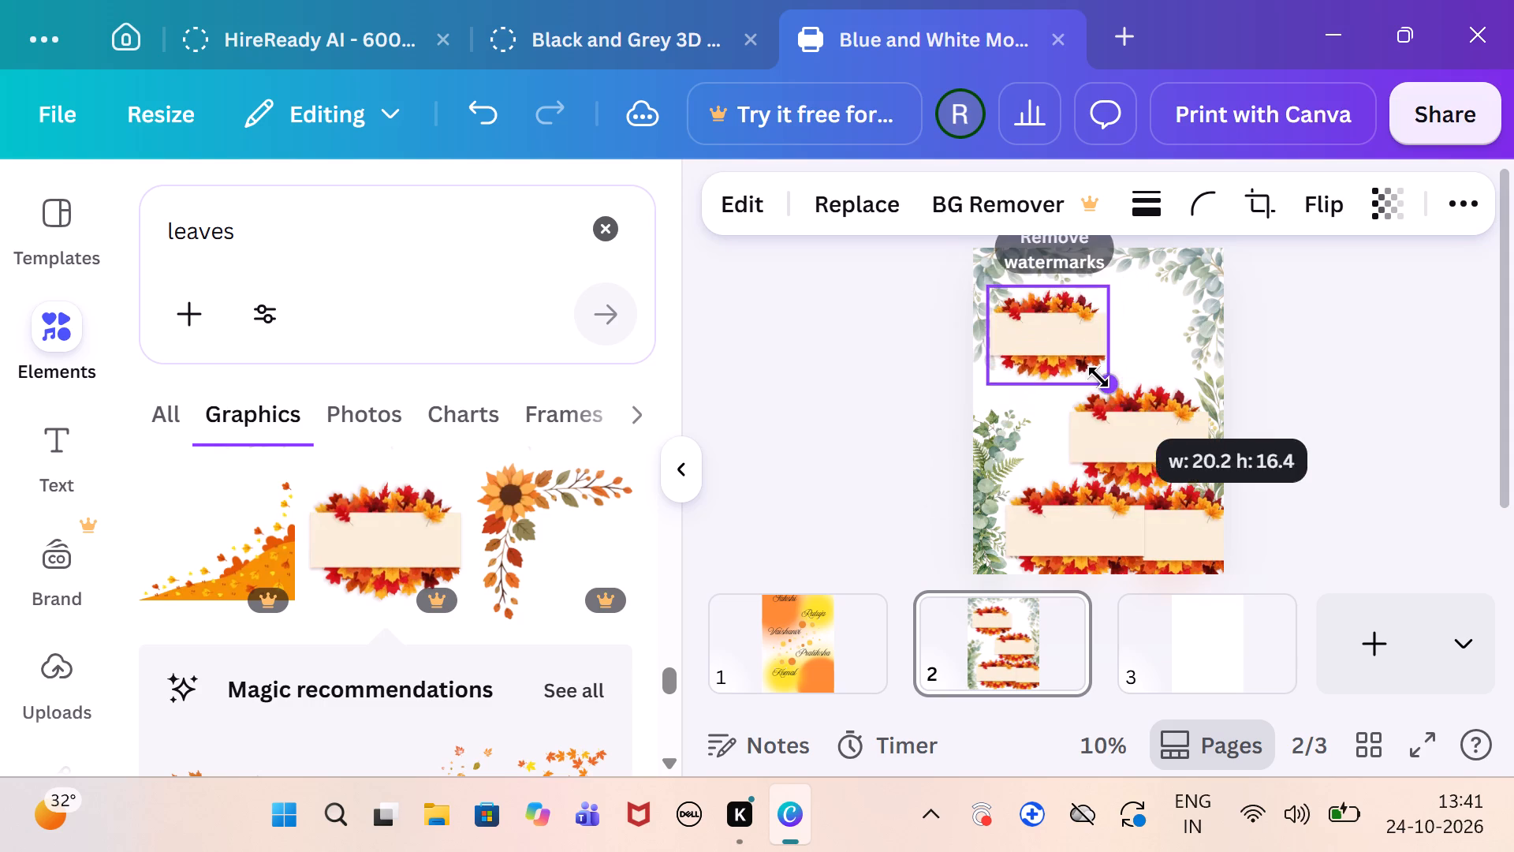
pyautogui.moveTo(1098, 377); pyautogui.dragTo(1096, 376)
# Shrink the middle-right banner to match the upper-left one and place it diagonally below it, beside the right leaf border.
pyautogui.moveTo(1147, 422); pyautogui.dragTo(1147, 398)
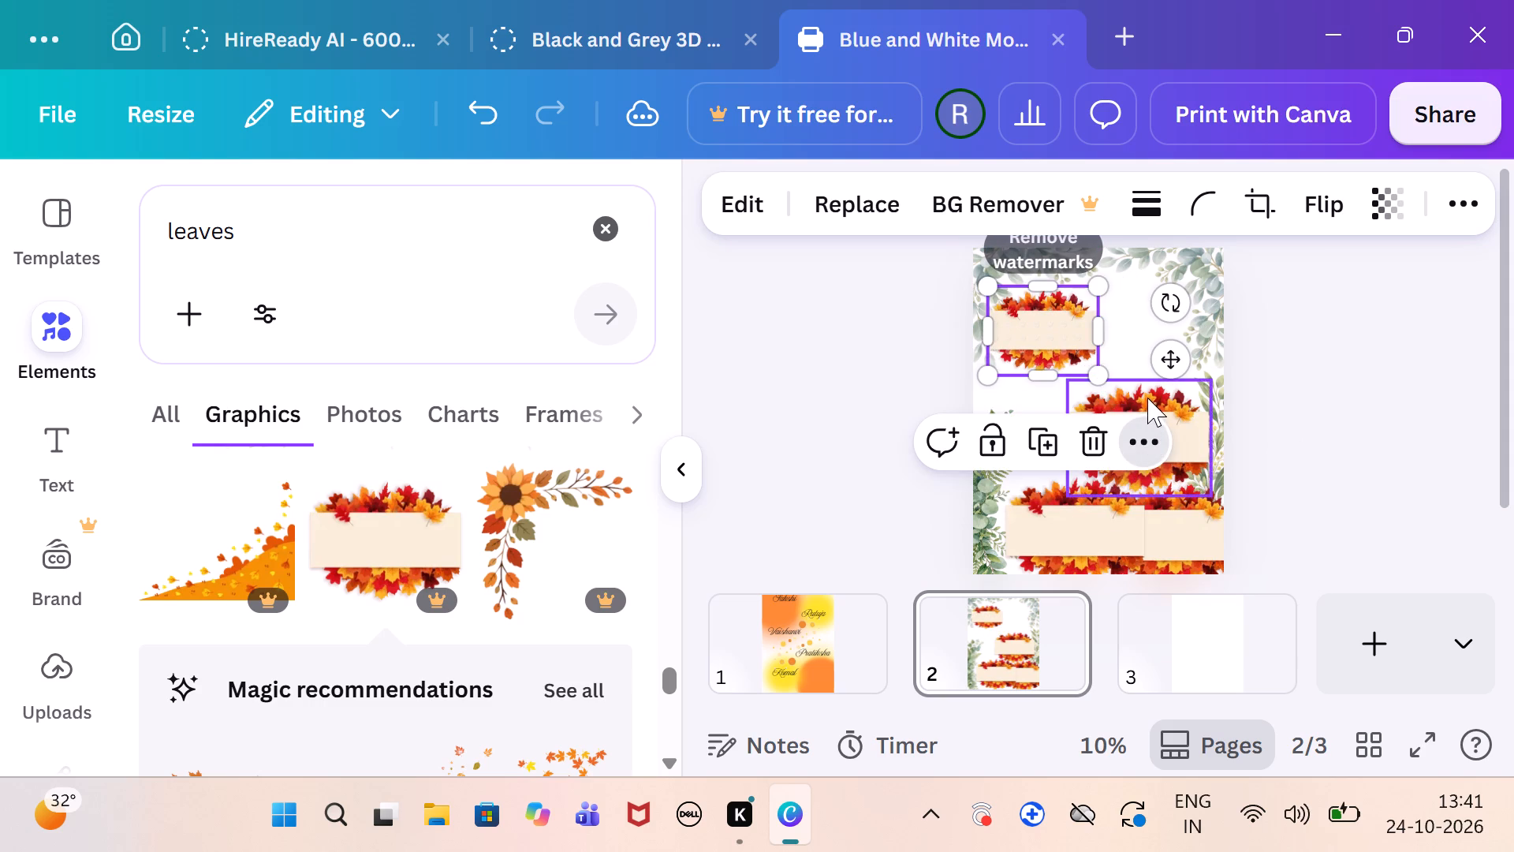
pyautogui.moveTo(1147, 398); pyautogui.dragTo(1149, 374)
pyautogui.click(1335, 408)
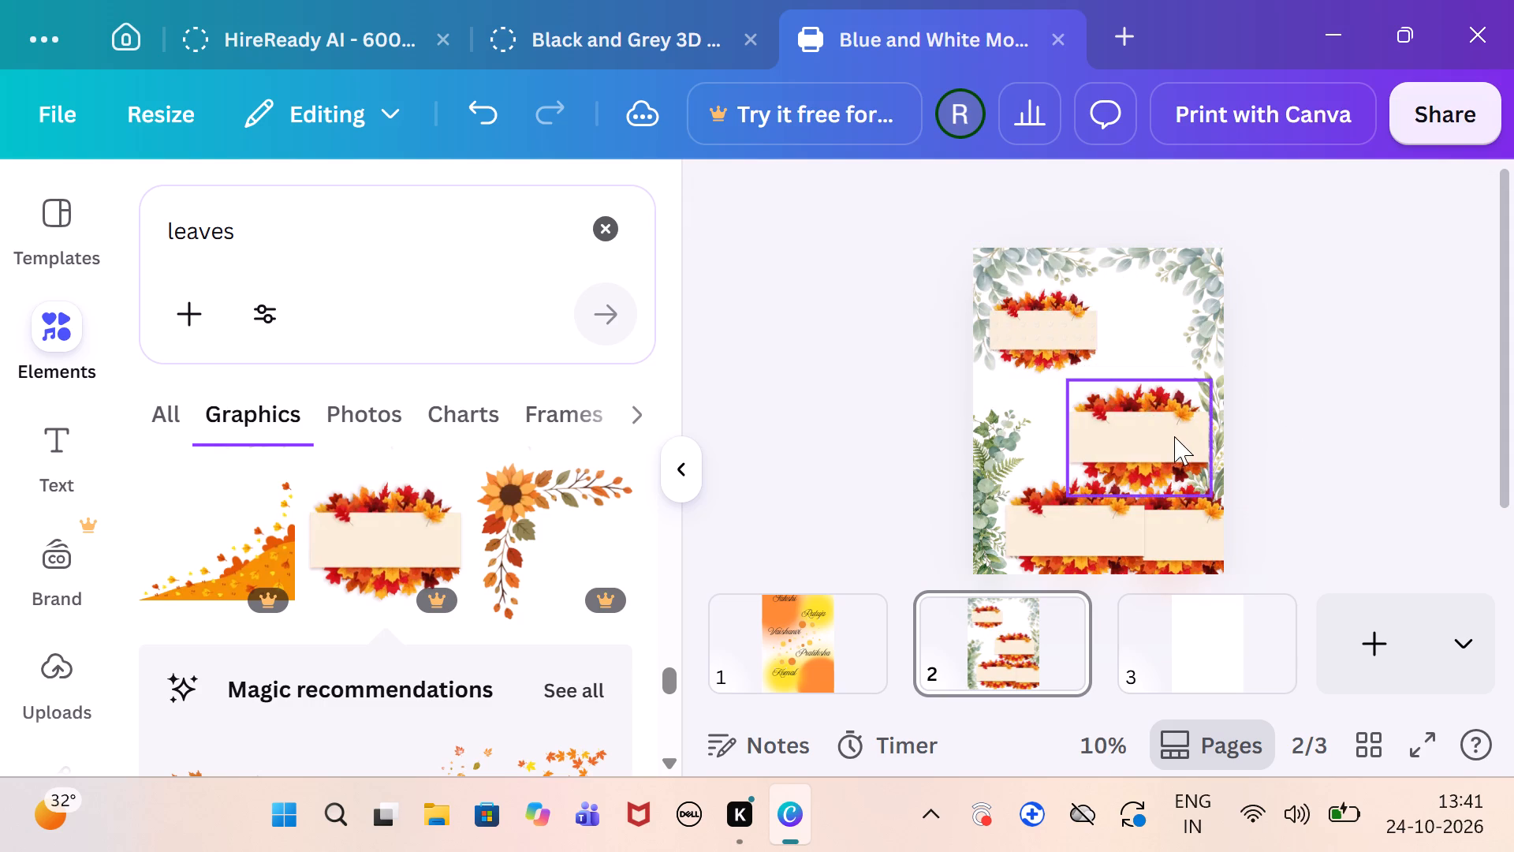
pyautogui.moveTo(1160, 432); pyautogui.dragTo(1167, 396)
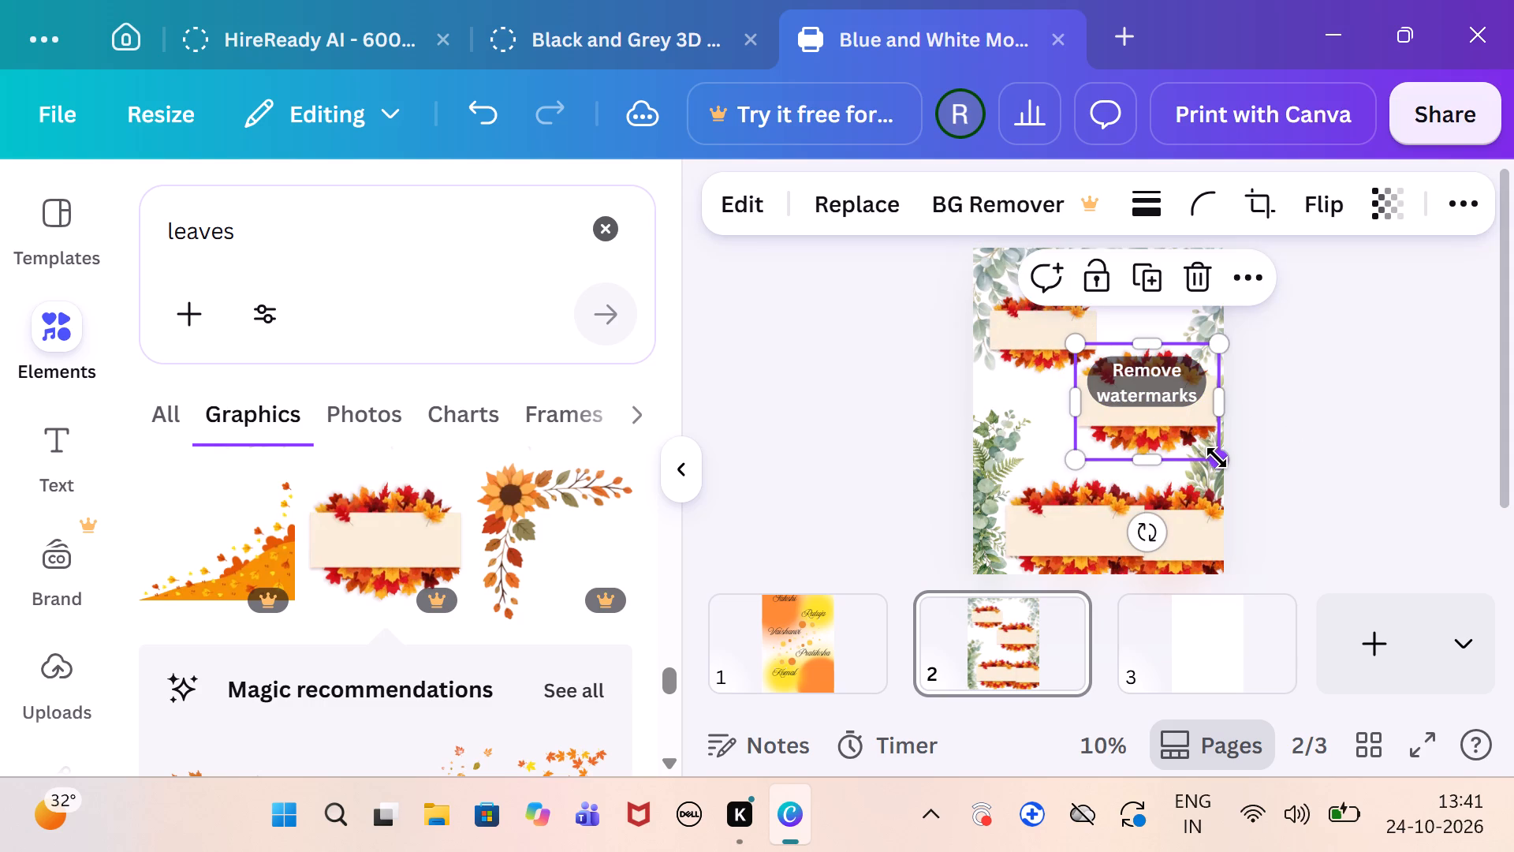
pyautogui.moveTo(1218, 458); pyautogui.dragTo(1182, 435)
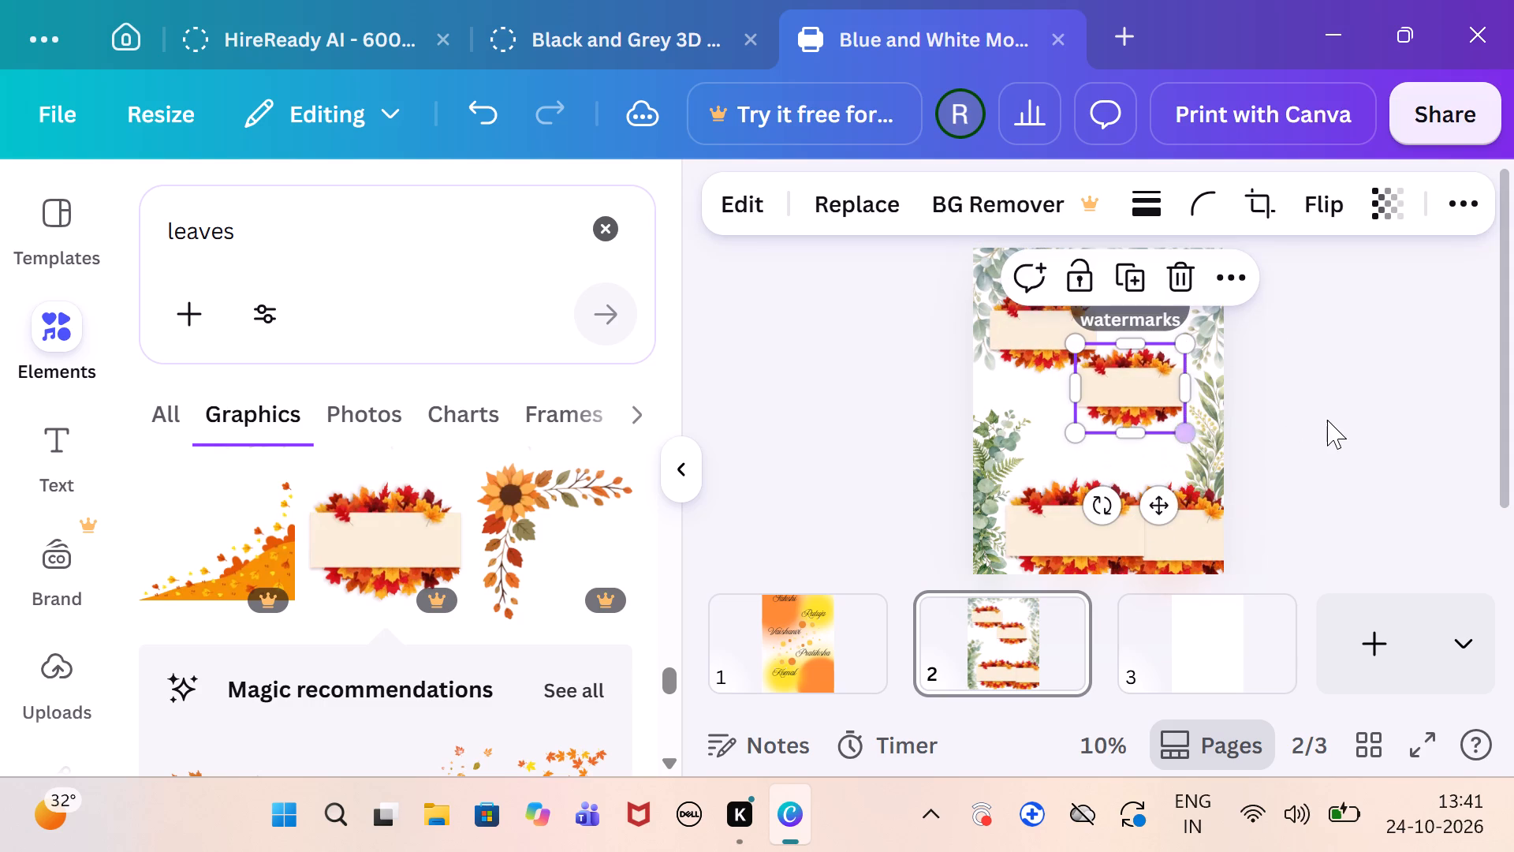
pyautogui.click(1334, 416)
pyautogui.moveTo(1135, 410); pyautogui.dragTo(1143, 423)
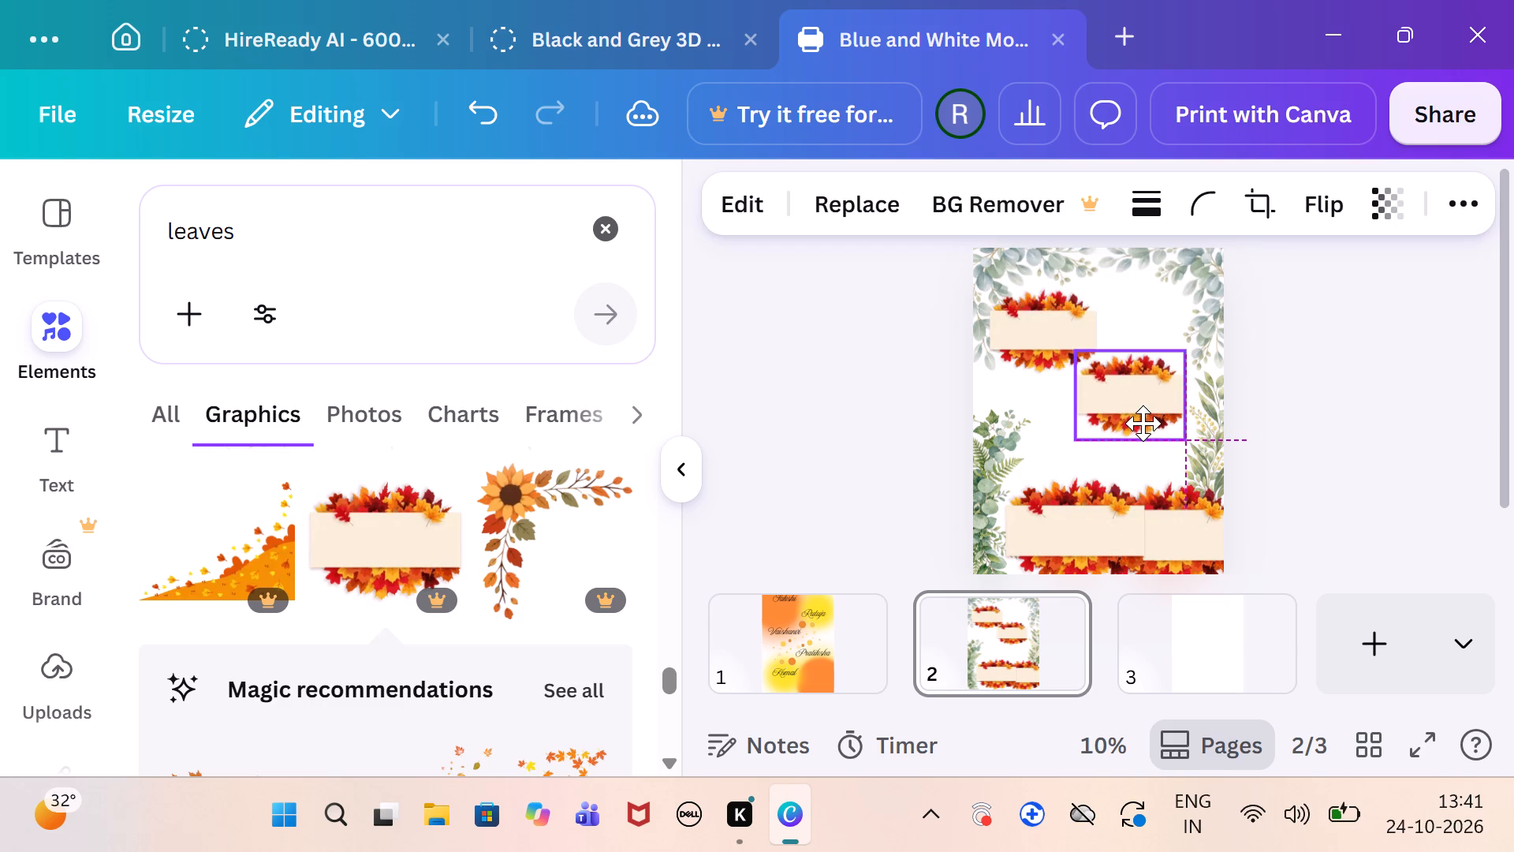
pyautogui.moveTo(1143, 423); pyautogui.dragTo(1143, 418)
pyautogui.click(1312, 430)
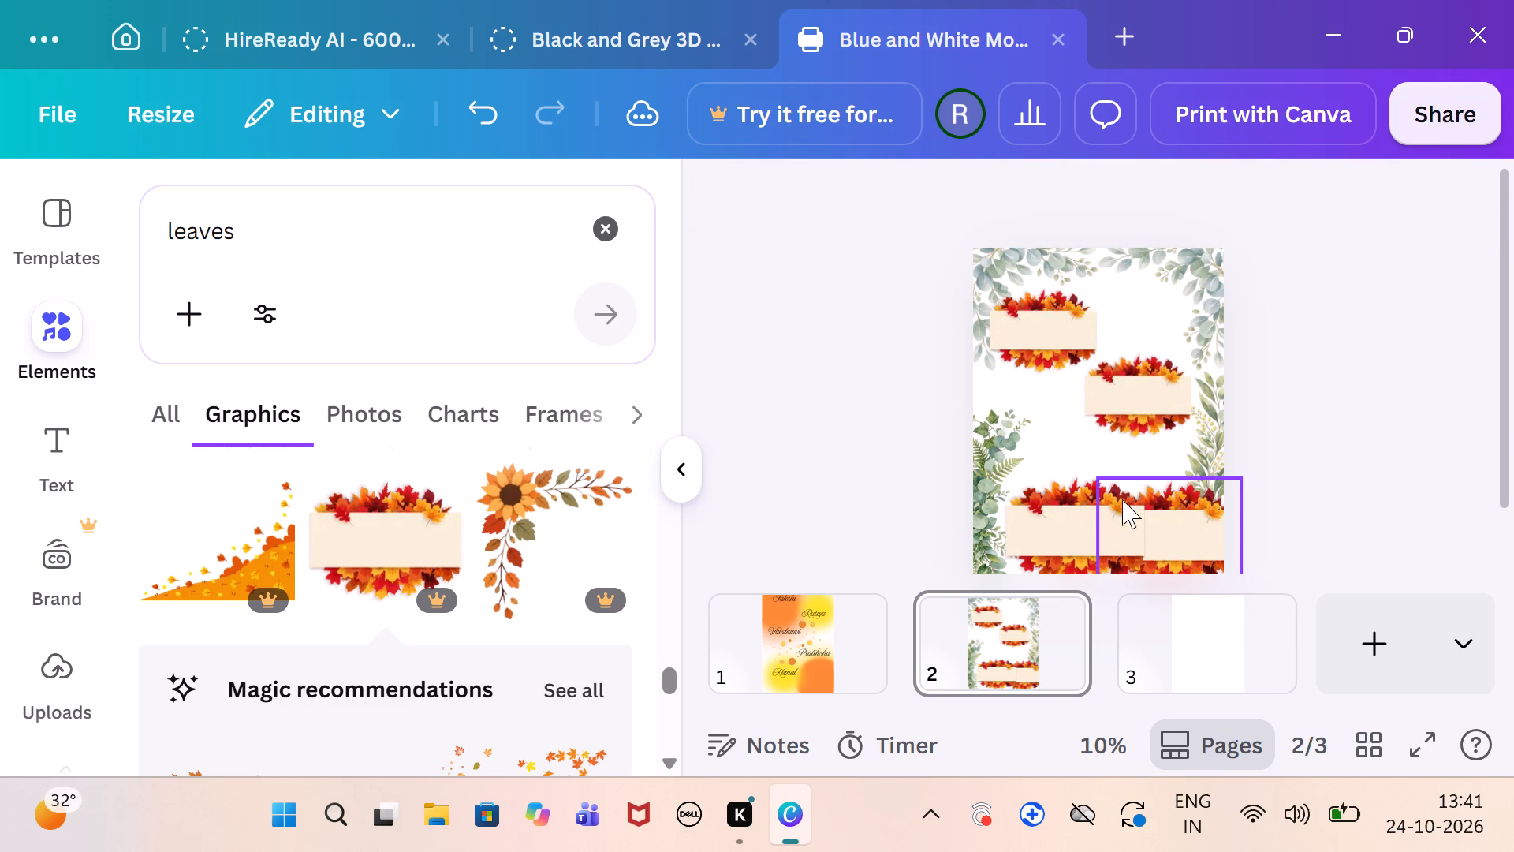
# Shrink the lower-left banner to match the others and move it up beside the left fern border, below the second banner.
pyautogui.click(1066, 503)
pyautogui.moveTo(1145, 478); pyautogui.dragTo(1117, 511)
pyautogui.moveTo(1043, 544); pyautogui.dragTo(1037, 529)
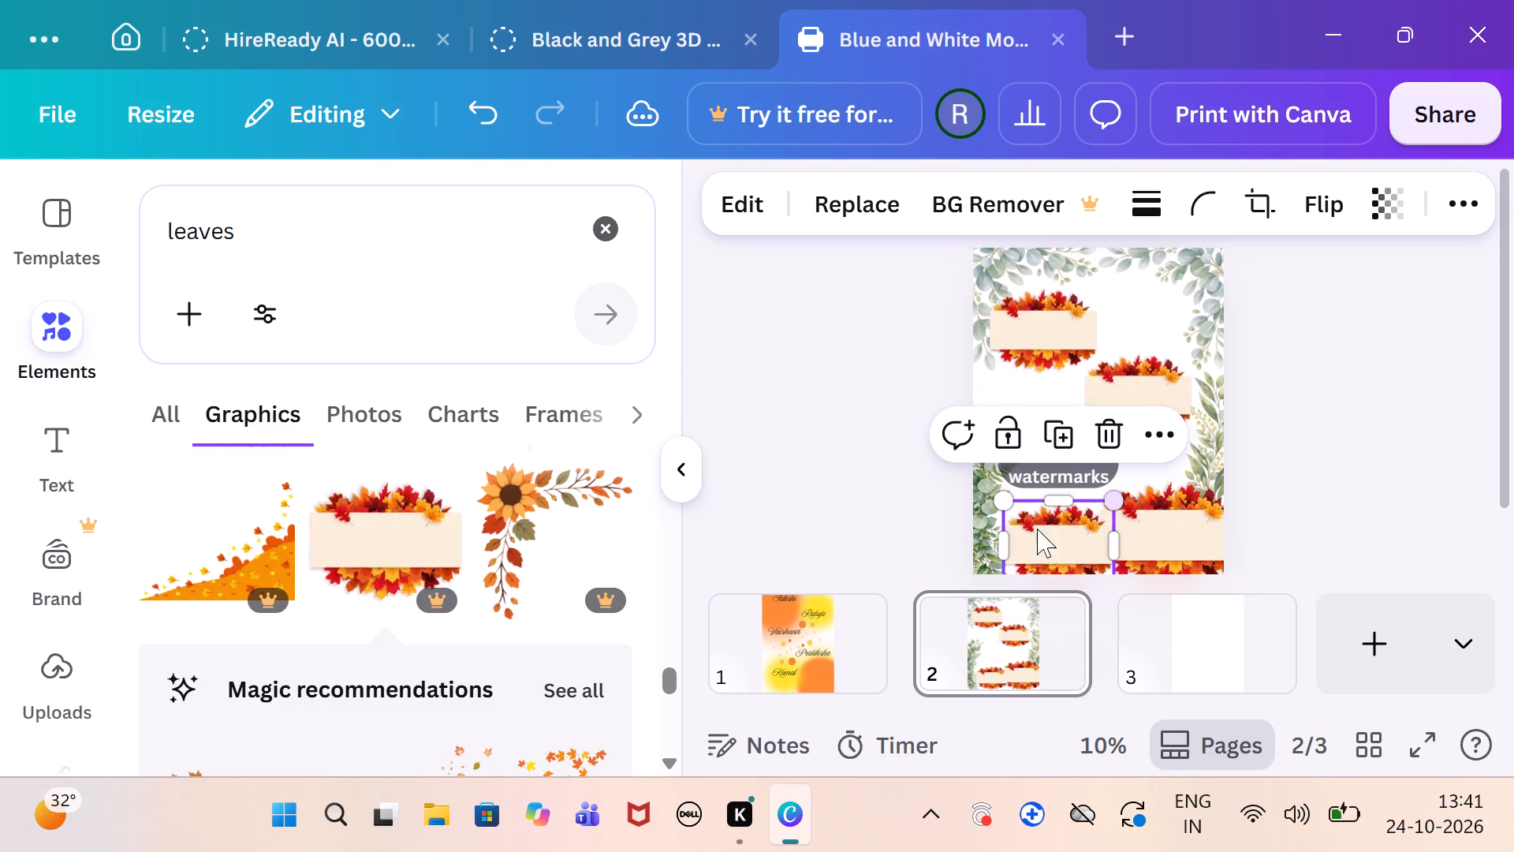
pyautogui.moveTo(1037, 529); pyautogui.dragTo(1040, 464)
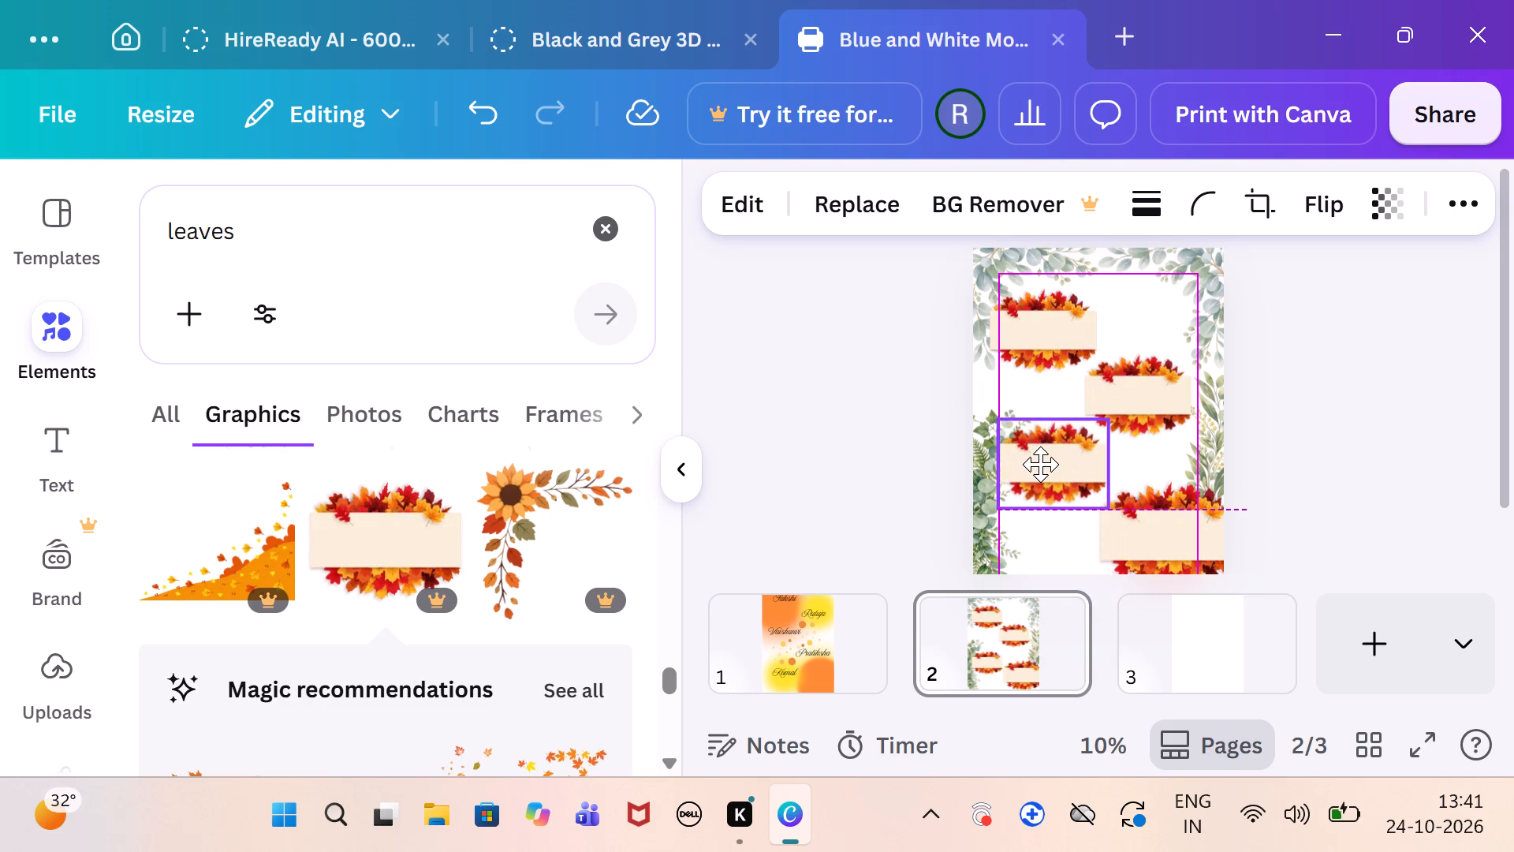
pyautogui.moveTo(1040, 464); pyautogui.dragTo(1040, 461)
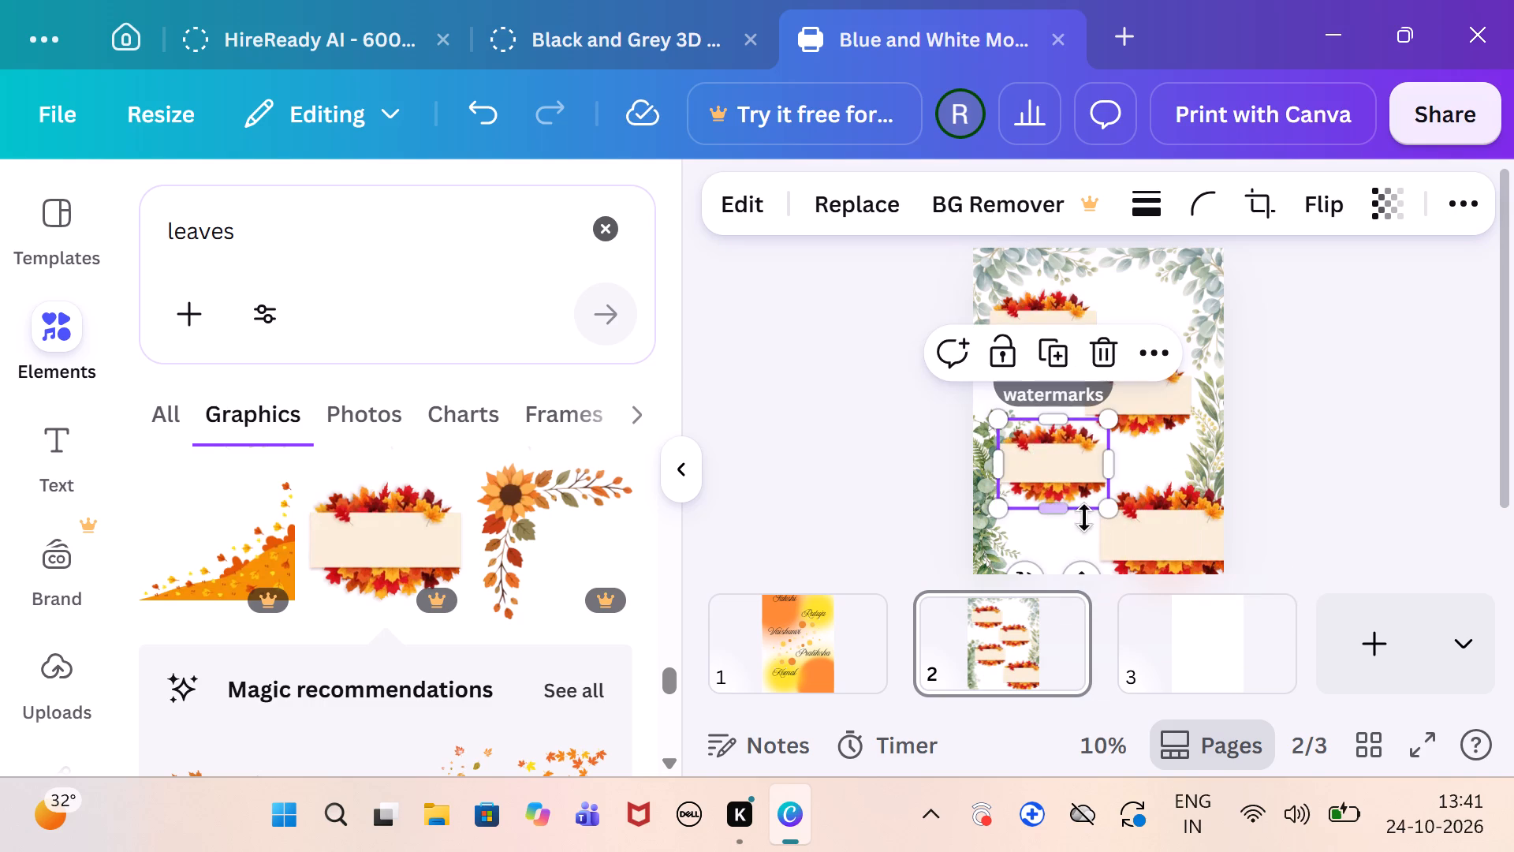
# Shrink the lower-right banner to match the others and place it inside the page, diagonally below the third banner.
pyautogui.click(1150, 532)
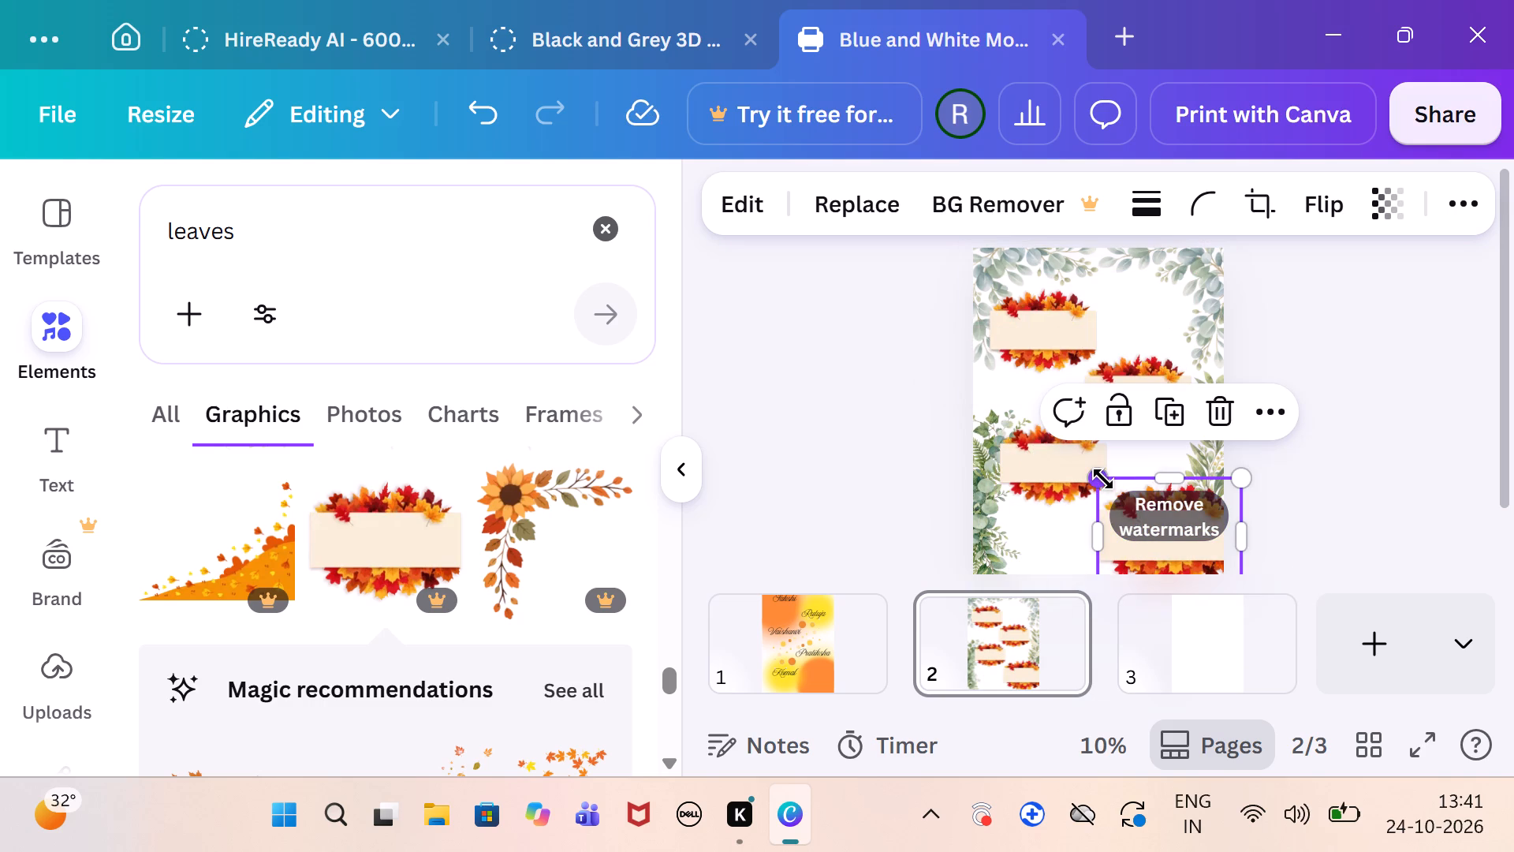
pyautogui.moveTo(1103, 479); pyautogui.dragTo(1144, 497)
pyautogui.moveTo(1204, 540); pyautogui.dragTo(1195, 538)
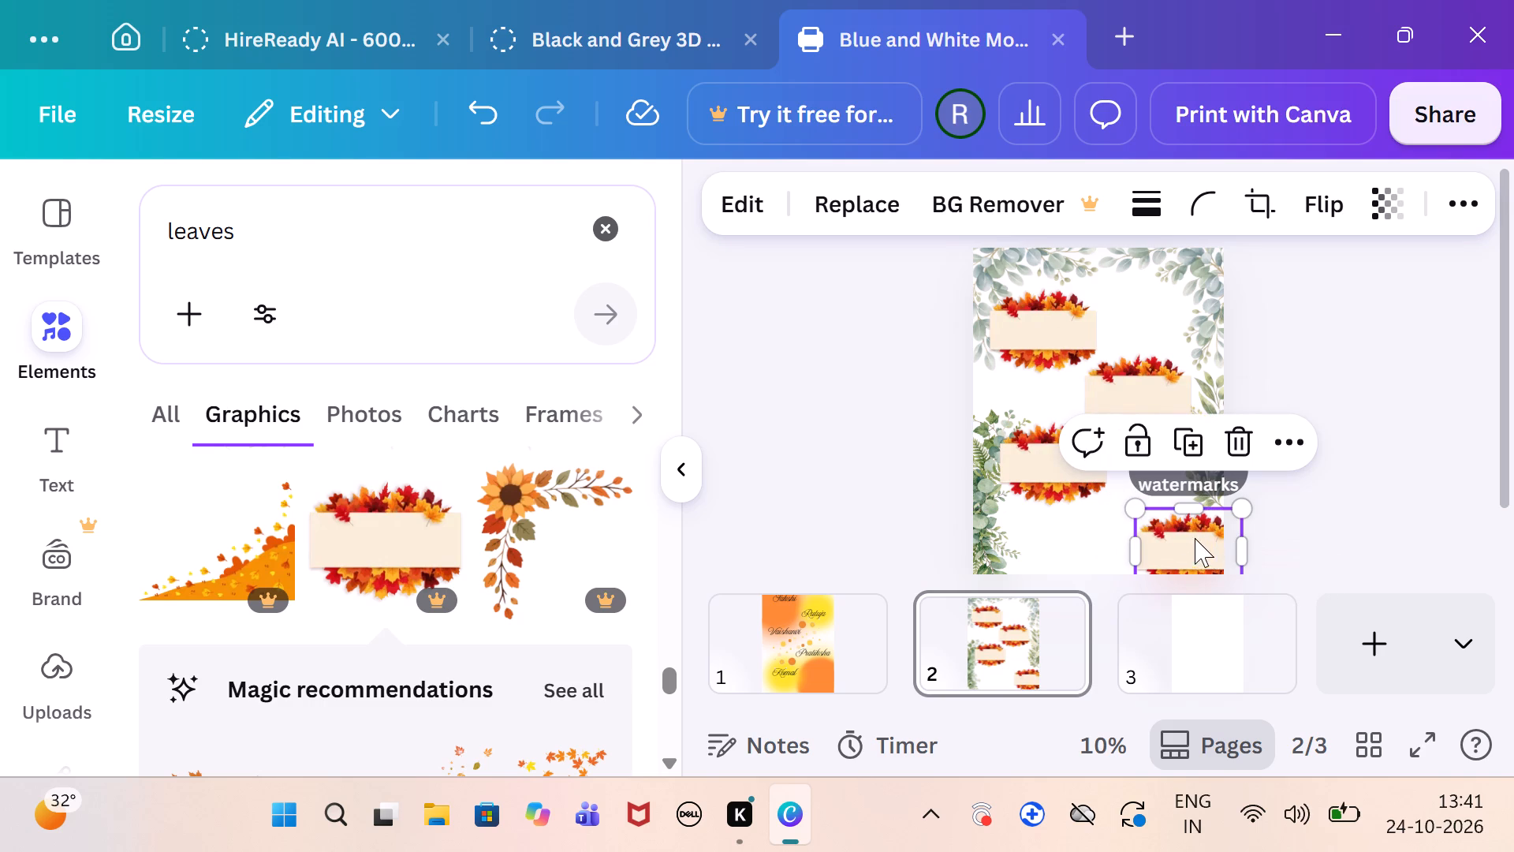
pyautogui.moveTo(1195, 538); pyautogui.dragTo(1159, 527)
pyautogui.click(1326, 523)
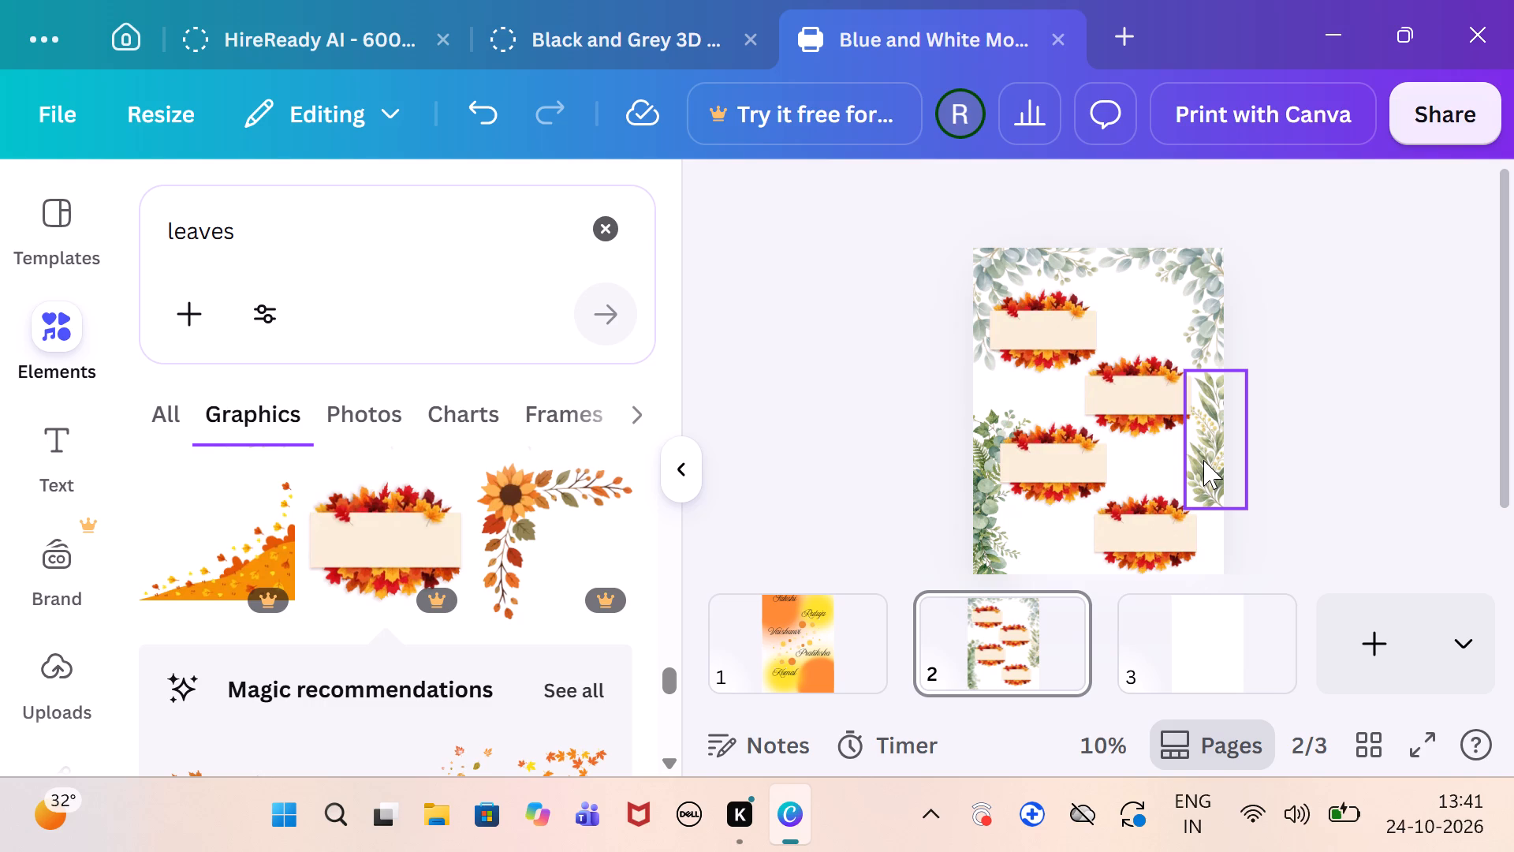
# Move the pale leaf branch on page 2's right edge down beside the lowest autumn banner.
pyautogui.moveTo(1203, 460); pyautogui.dragTo(1203, 465)
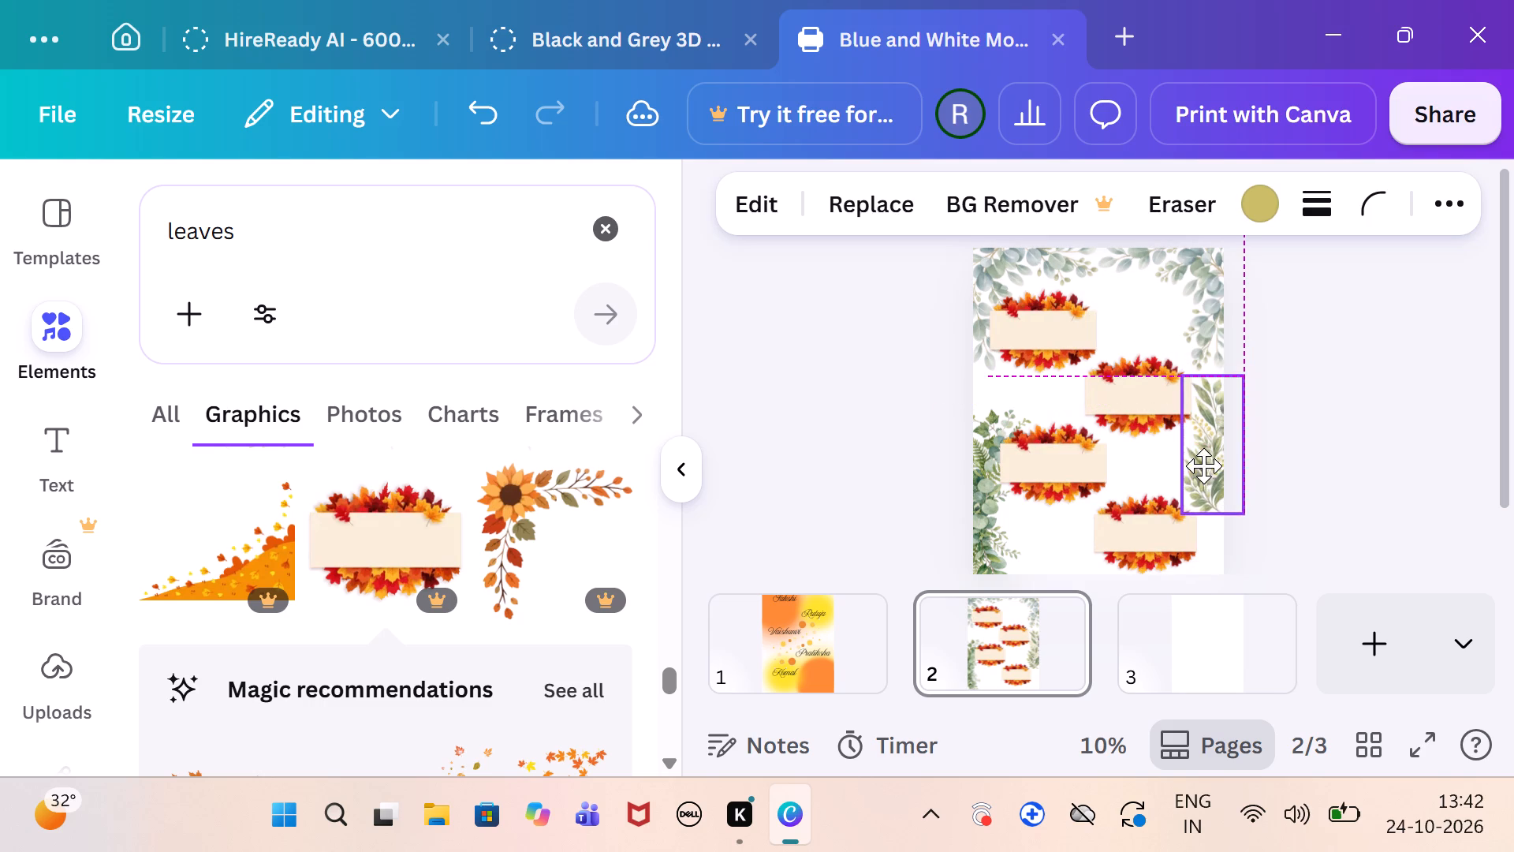
pyautogui.moveTo(1203, 465); pyautogui.dragTo(1209, 515)
pyautogui.click(1340, 511)
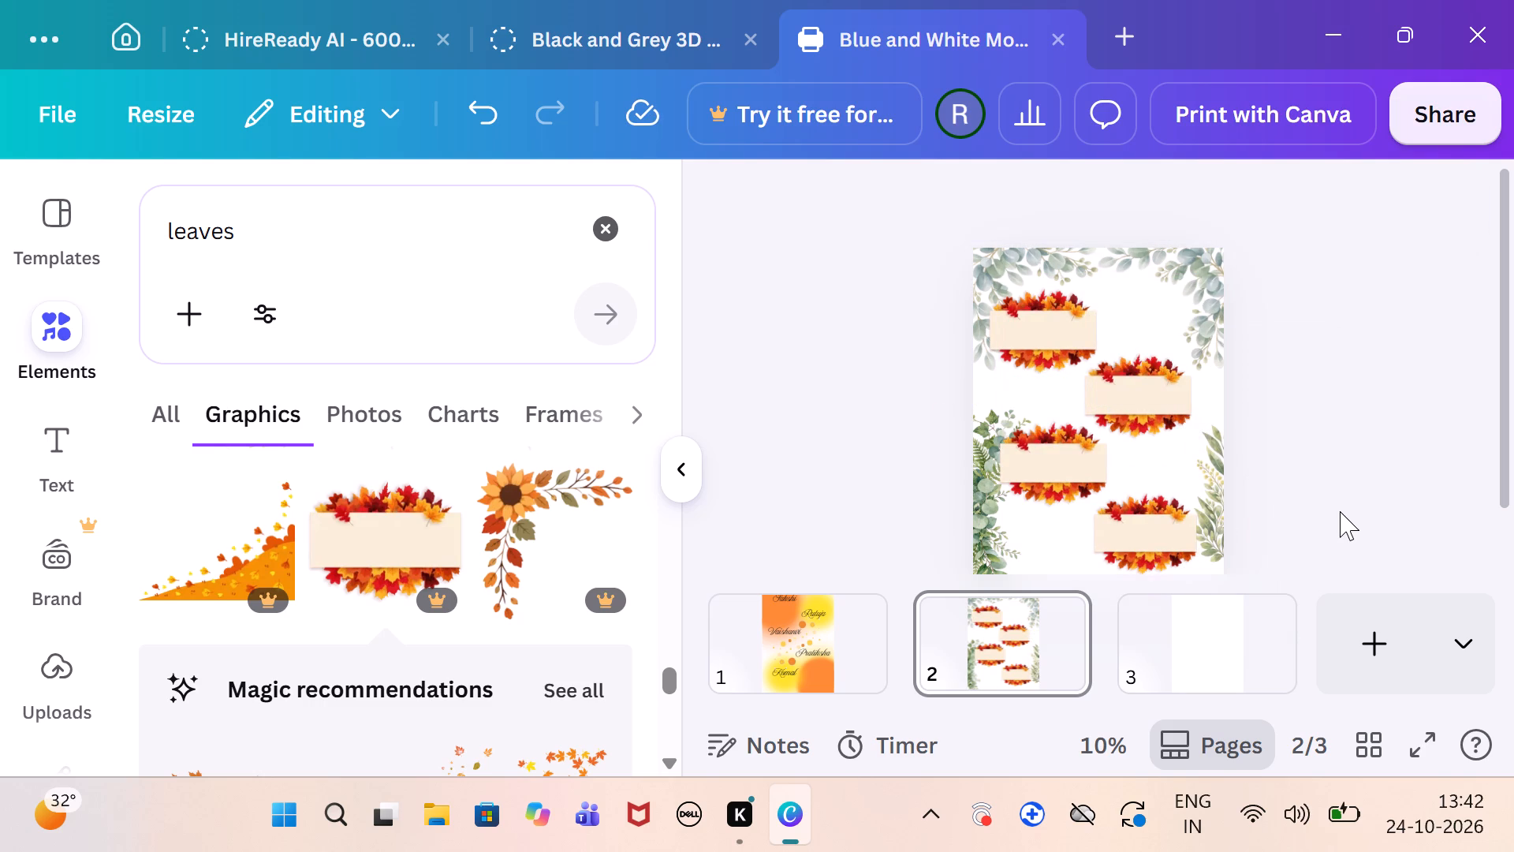
# Duplicate page 2's left fern and eucalyptus border and move the copy to the lower part of the right edge.
pyautogui.scroll(-1, 1340, 511)
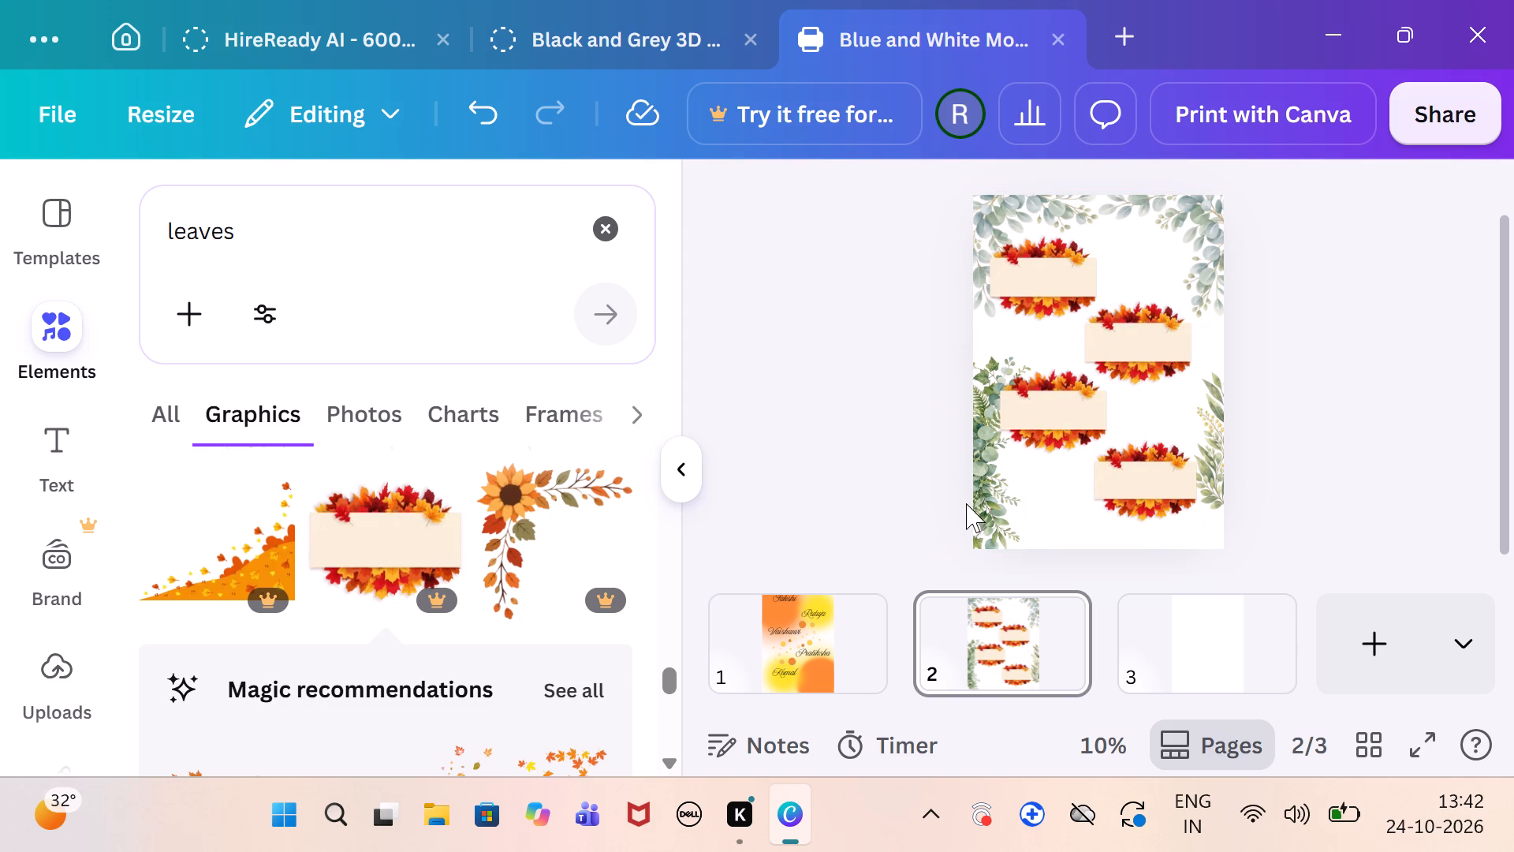
pyautogui.click(988, 505)
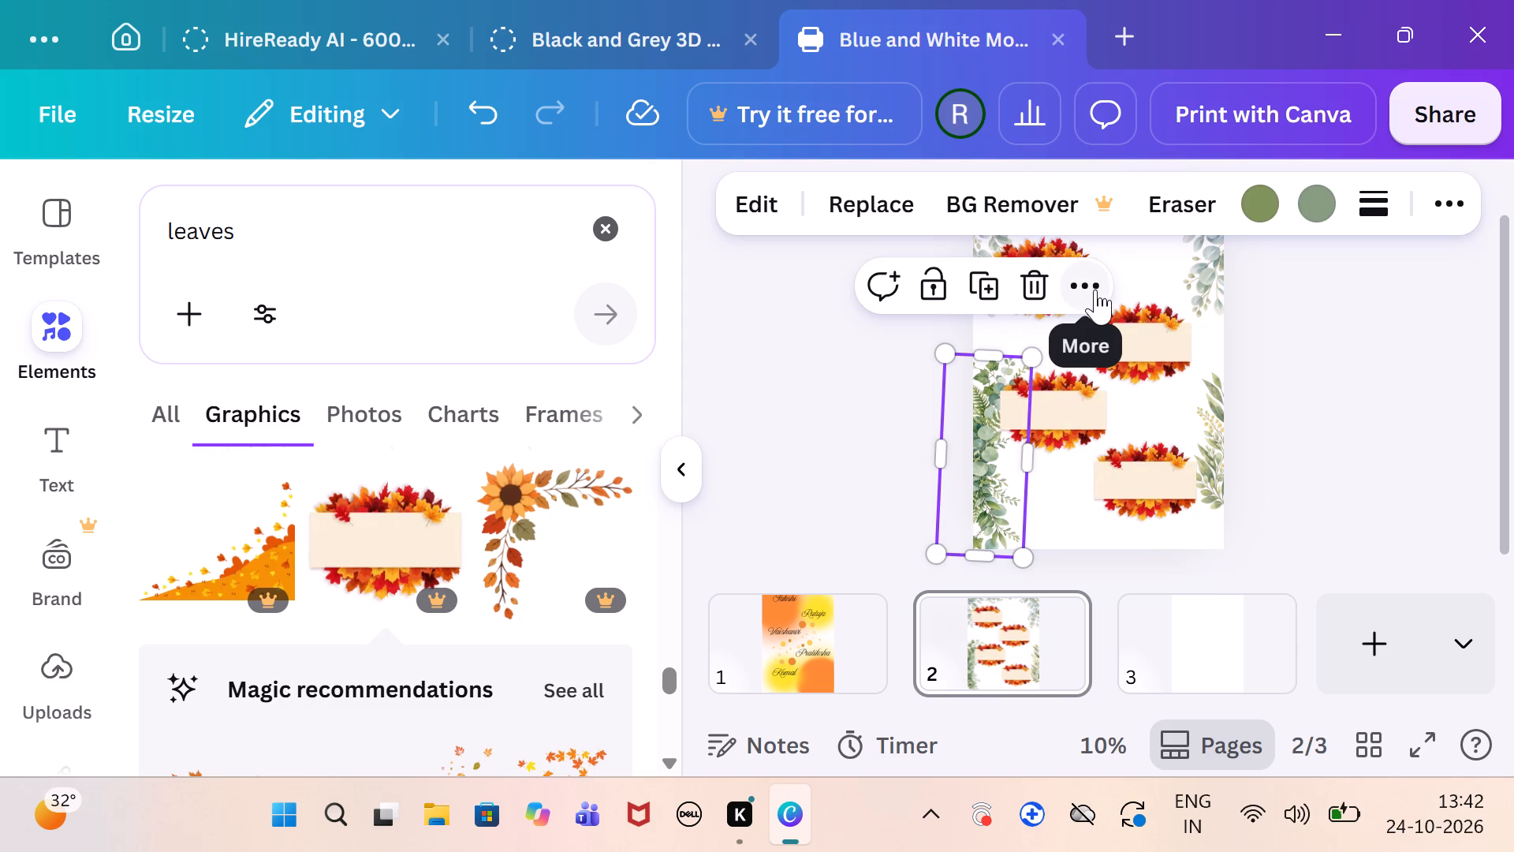
pyautogui.press('ctrl+Insert')
pyautogui.click(1102, 521)
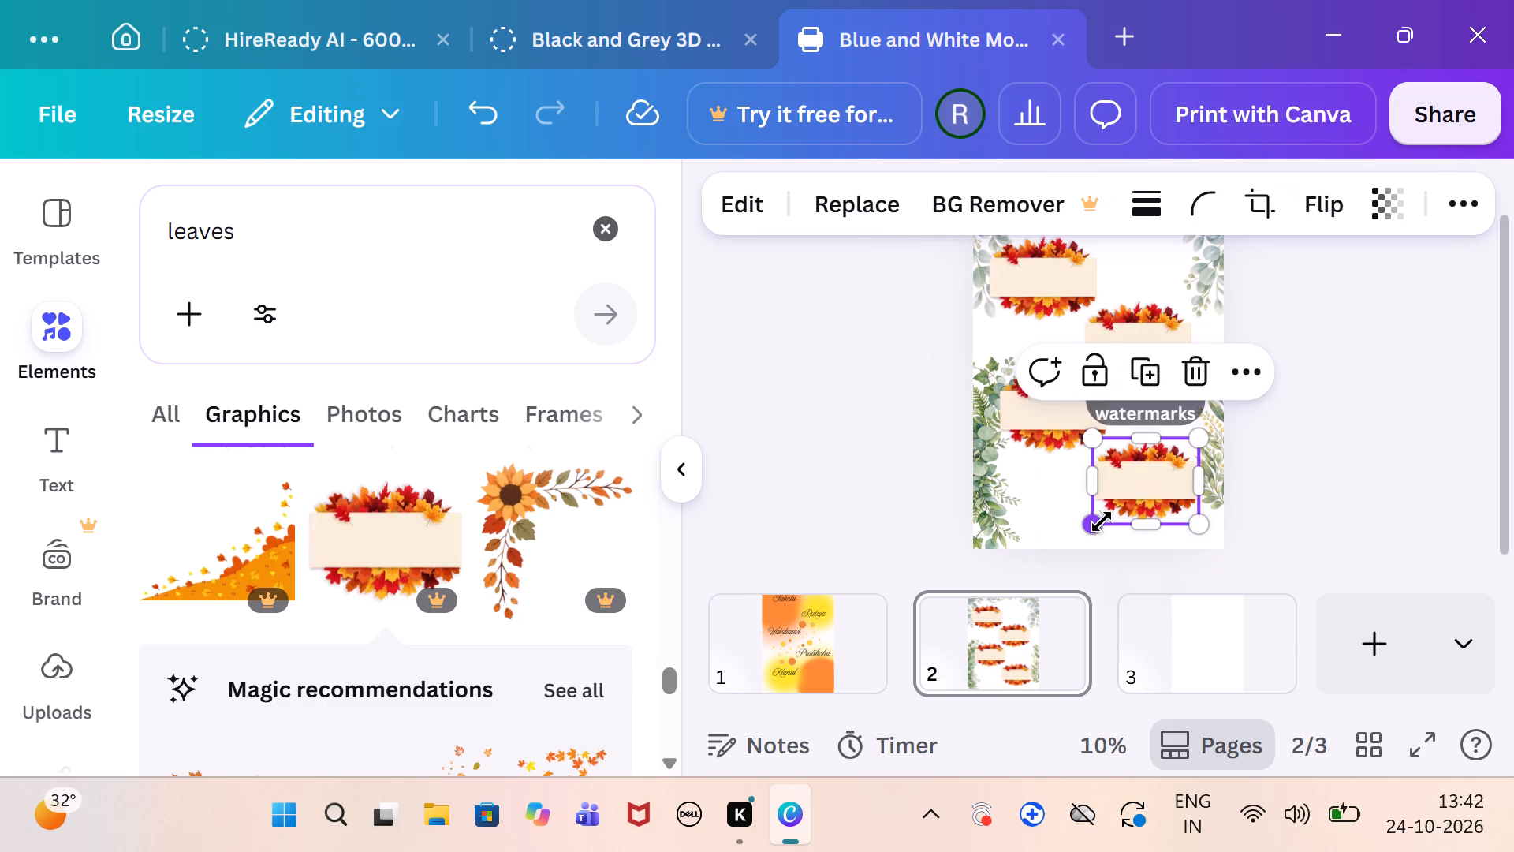
pyautogui.press('shift+Insert')
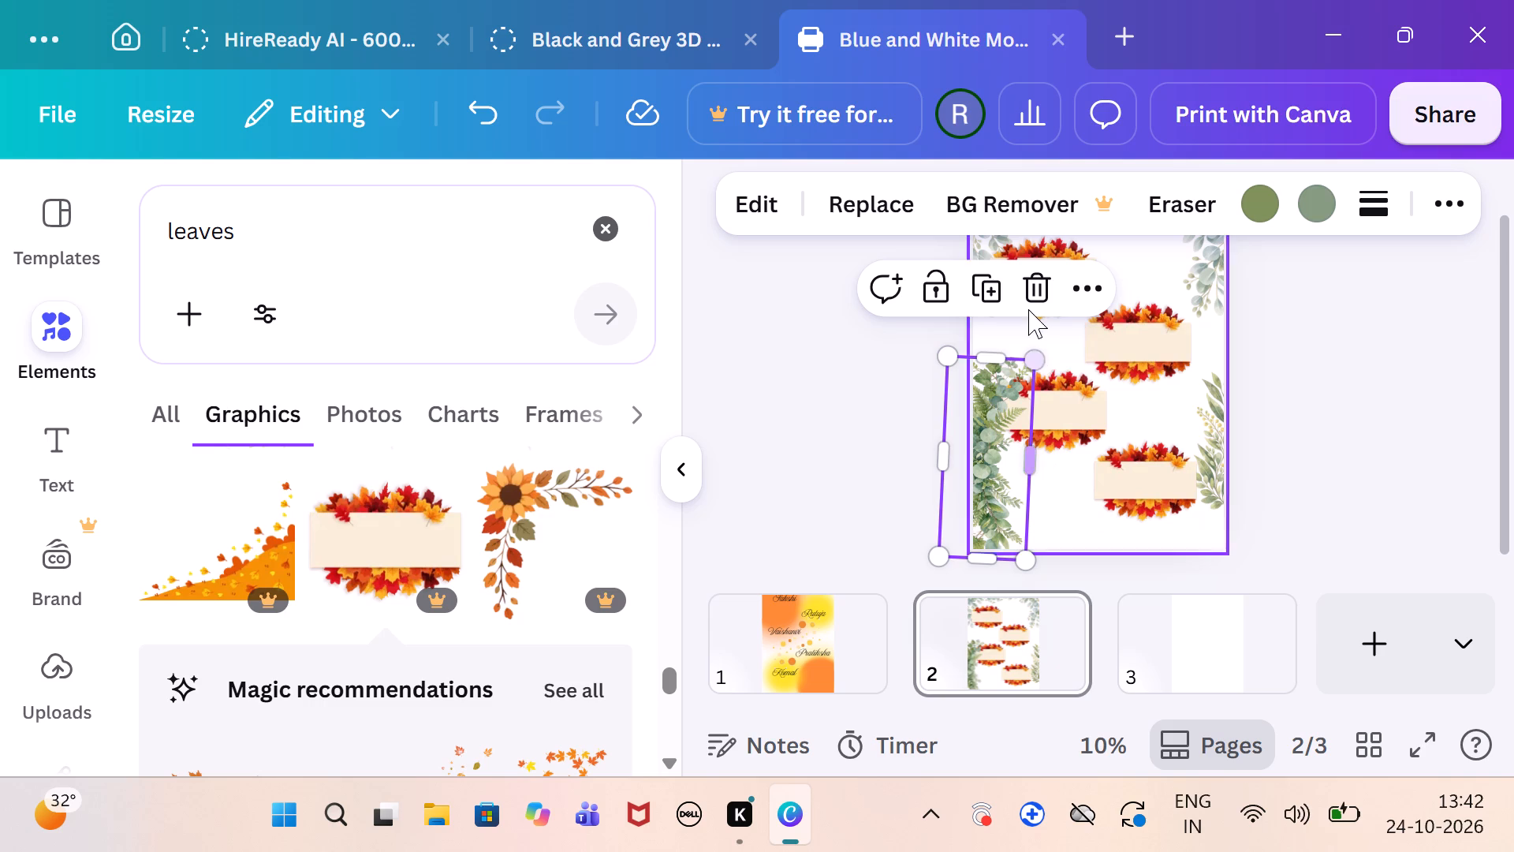
pyautogui.click(995, 489)
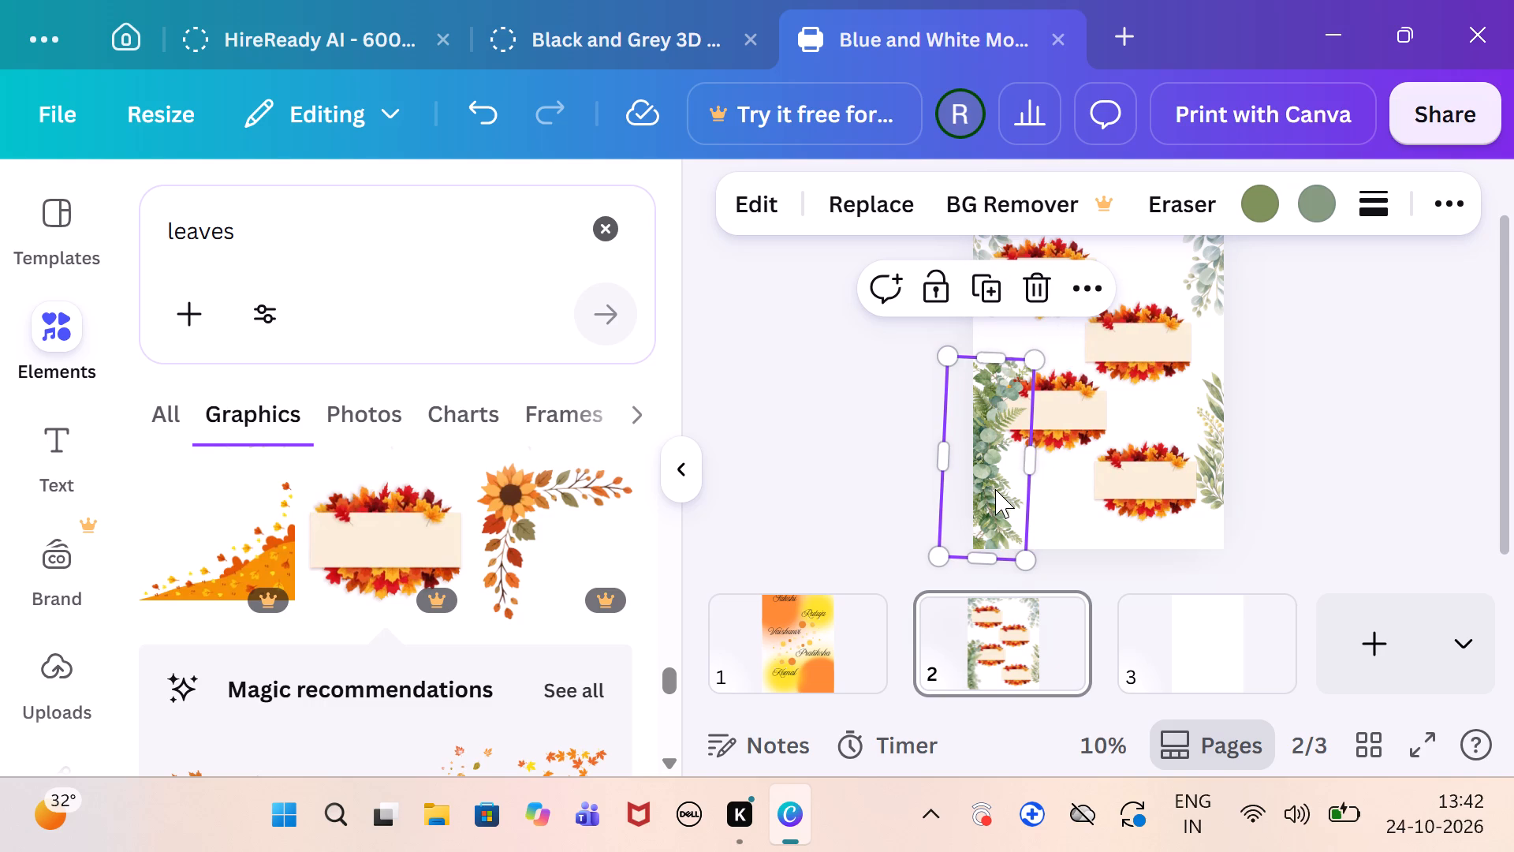
pyautogui.click(973, 469)
pyautogui.moveTo(973, 469); pyautogui.dragTo(1230, 504)
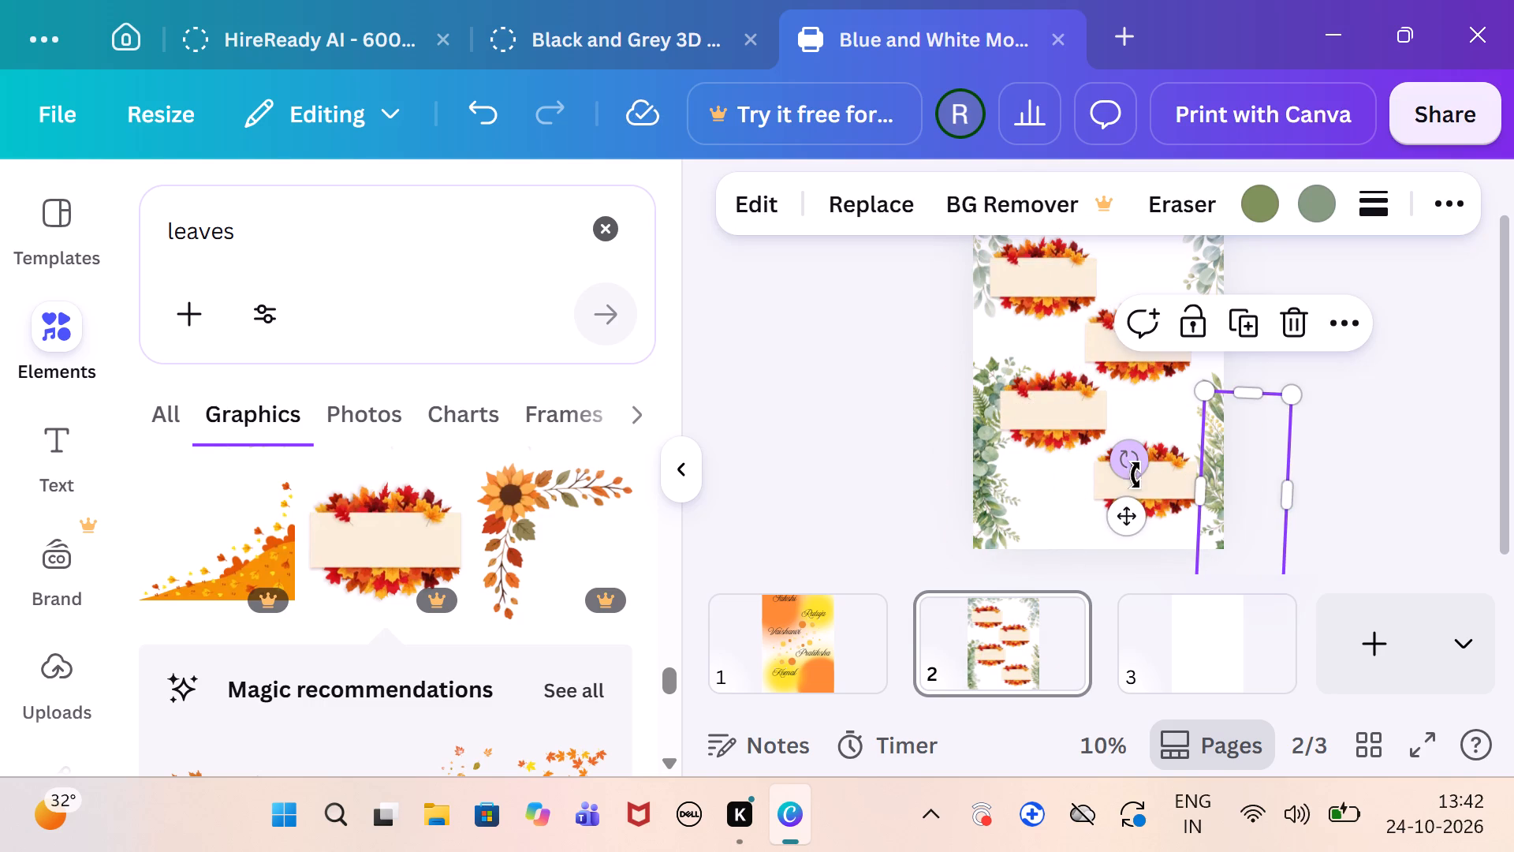
# Rotate the copied fern border until it lies horizontally with its leaves facing up.
pyautogui.click(1126, 463)
pyautogui.moveTo(1126, 463); pyautogui.dragTo(1094, 462)
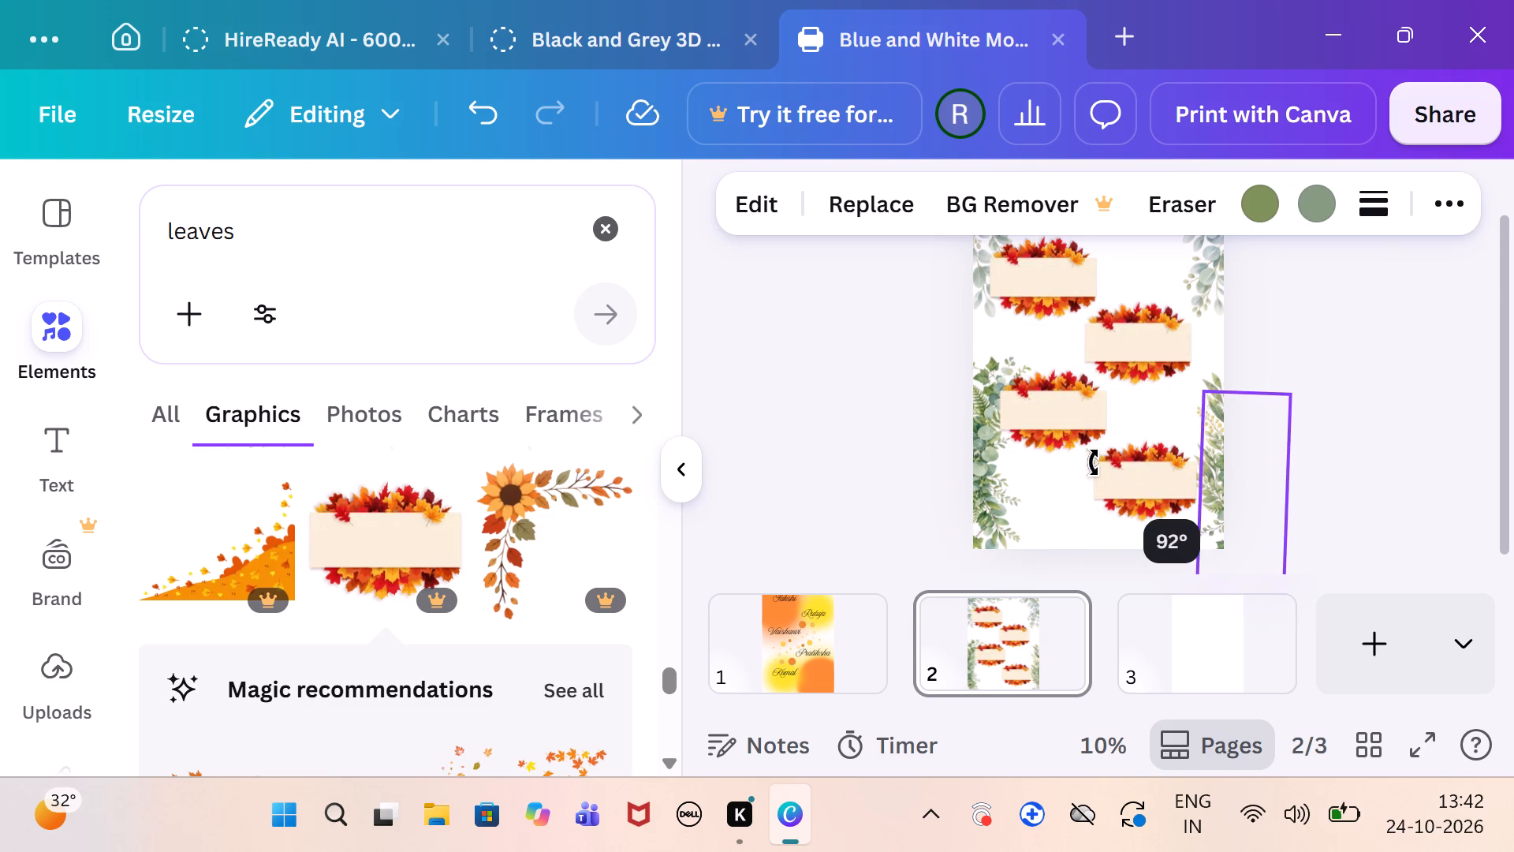
pyautogui.moveTo(1094, 462); pyautogui.dragTo(1159, 482)
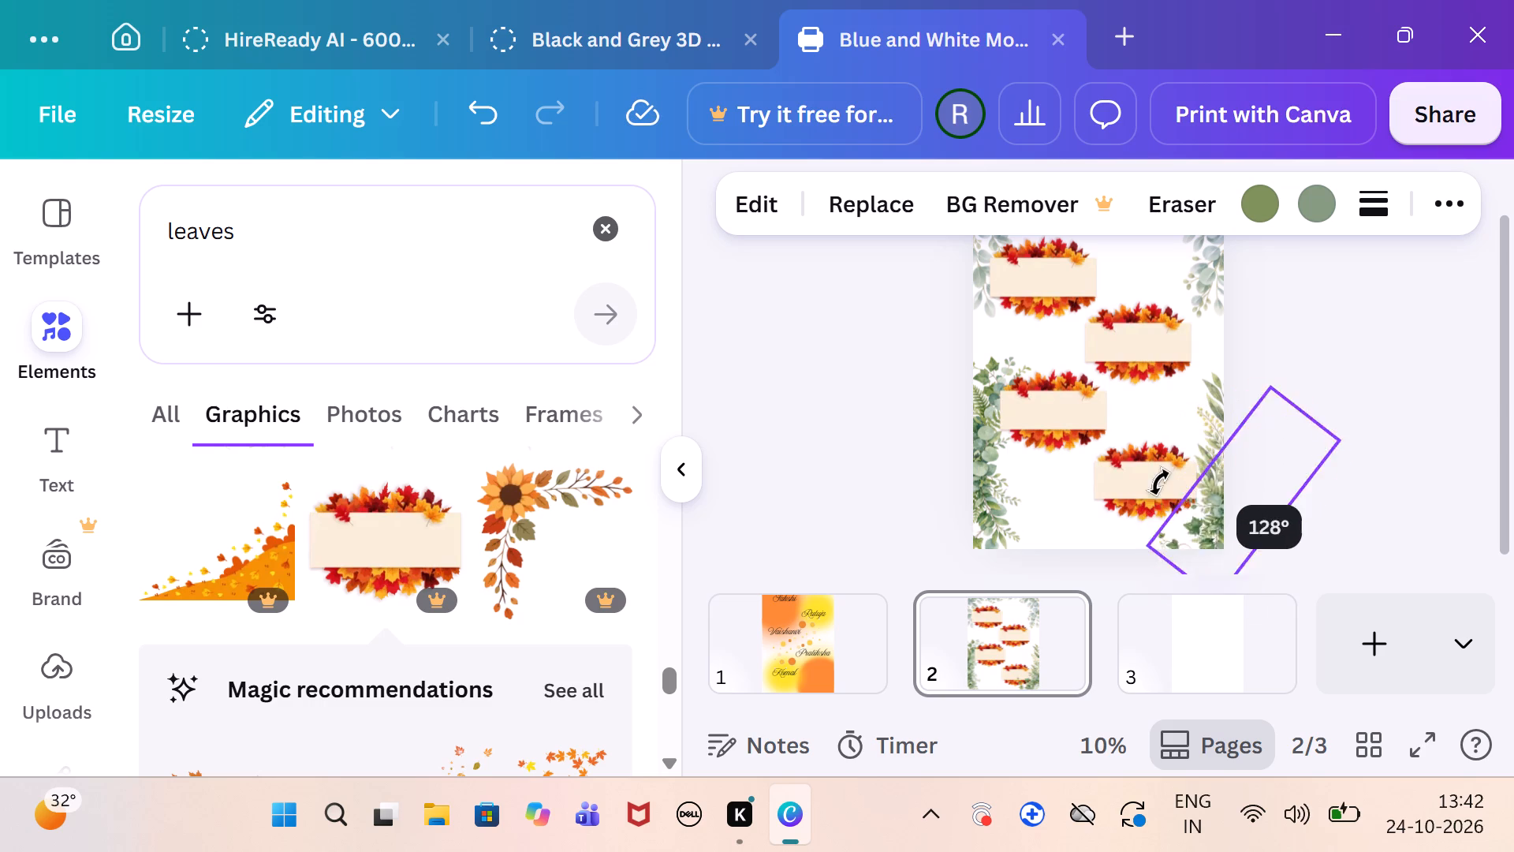
pyautogui.moveTo(1159, 482); pyautogui.dragTo(1192, 590)
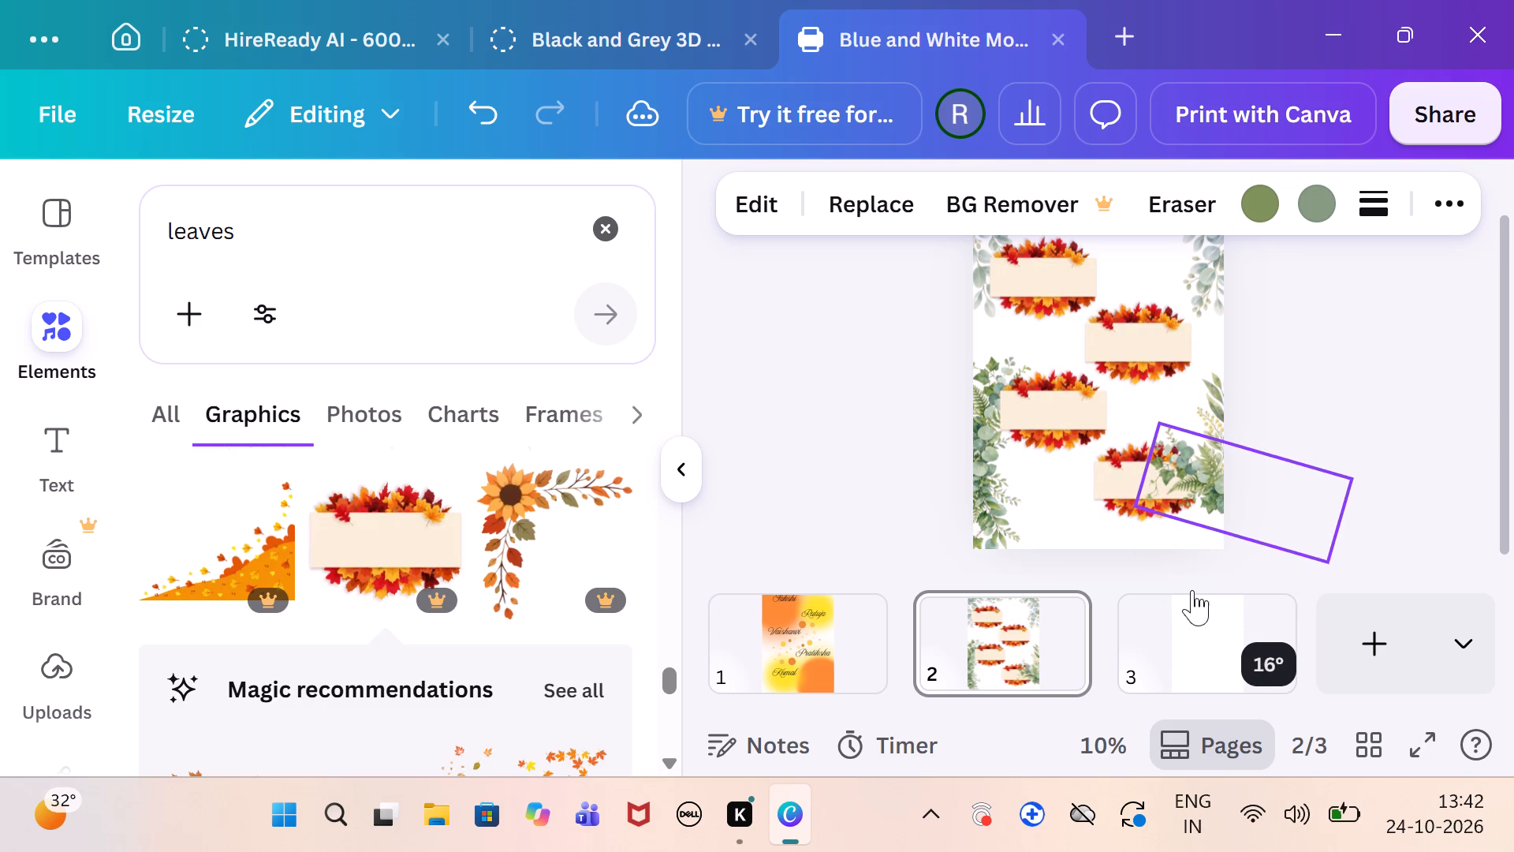
pyautogui.moveTo(1192, 590); pyautogui.dragTo(1214, 622)
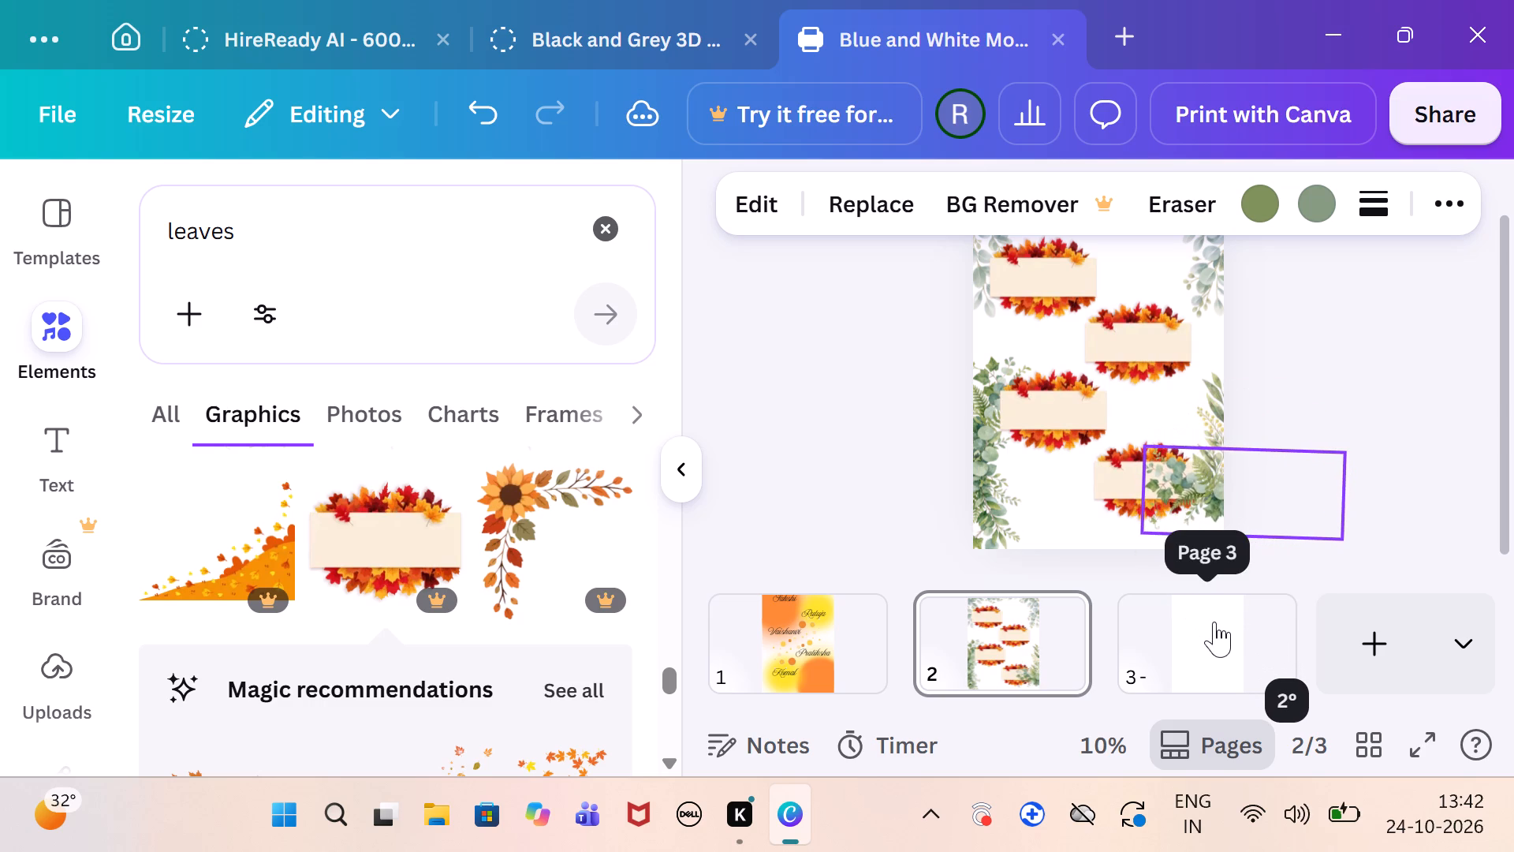
pyautogui.moveTo(1214, 622); pyautogui.dragTo(1218, 632)
pyautogui.click(1411, 525)
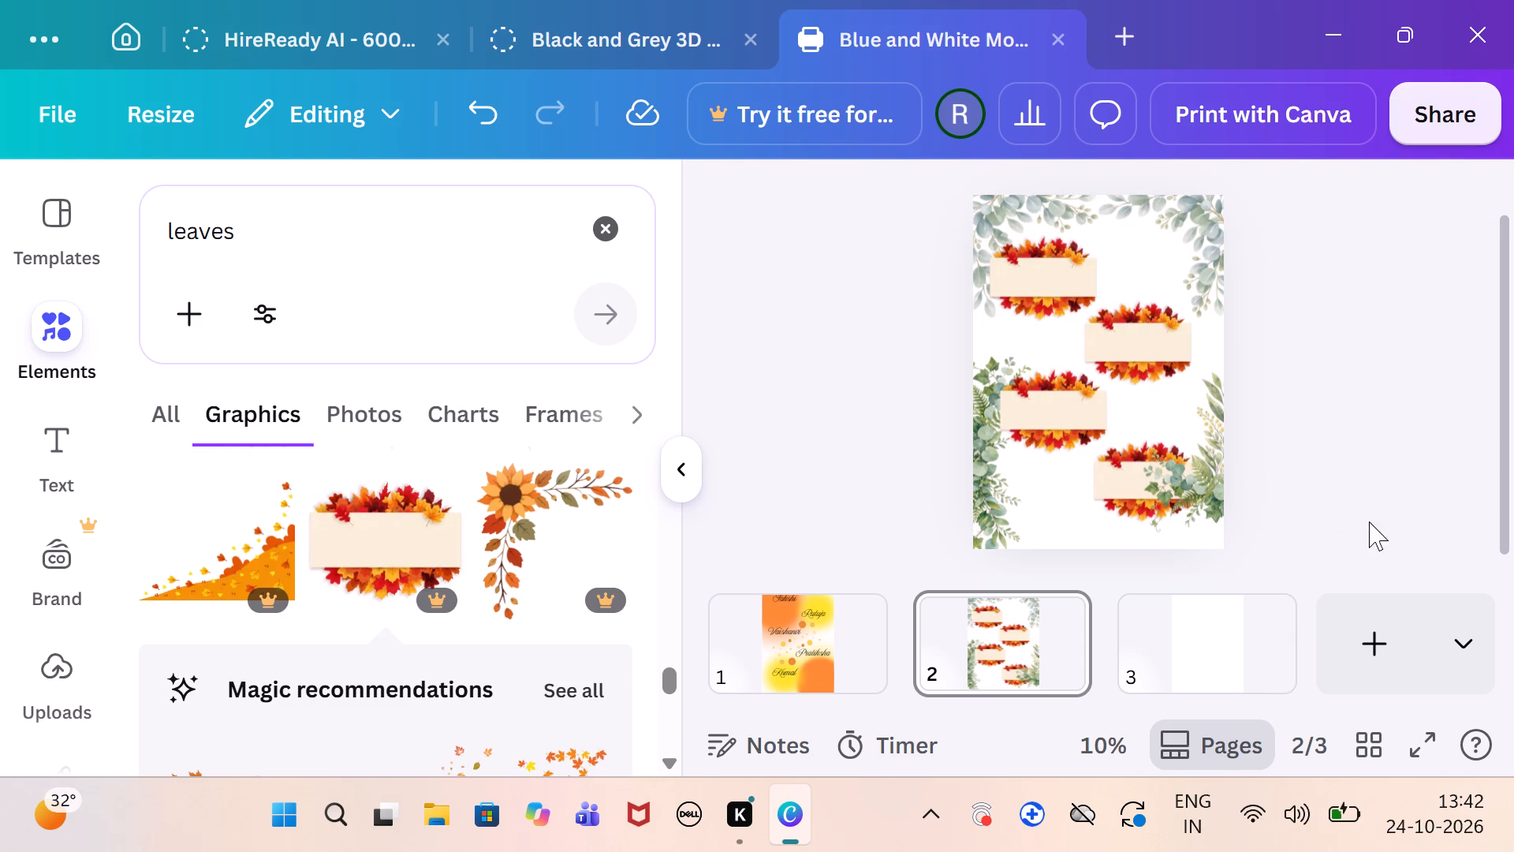
# Place the horizontal fern border along page 2's bottom edge, ending at the lower-right corner.
pyautogui.moveTo(1198, 497); pyautogui.dragTo(1072, 554)
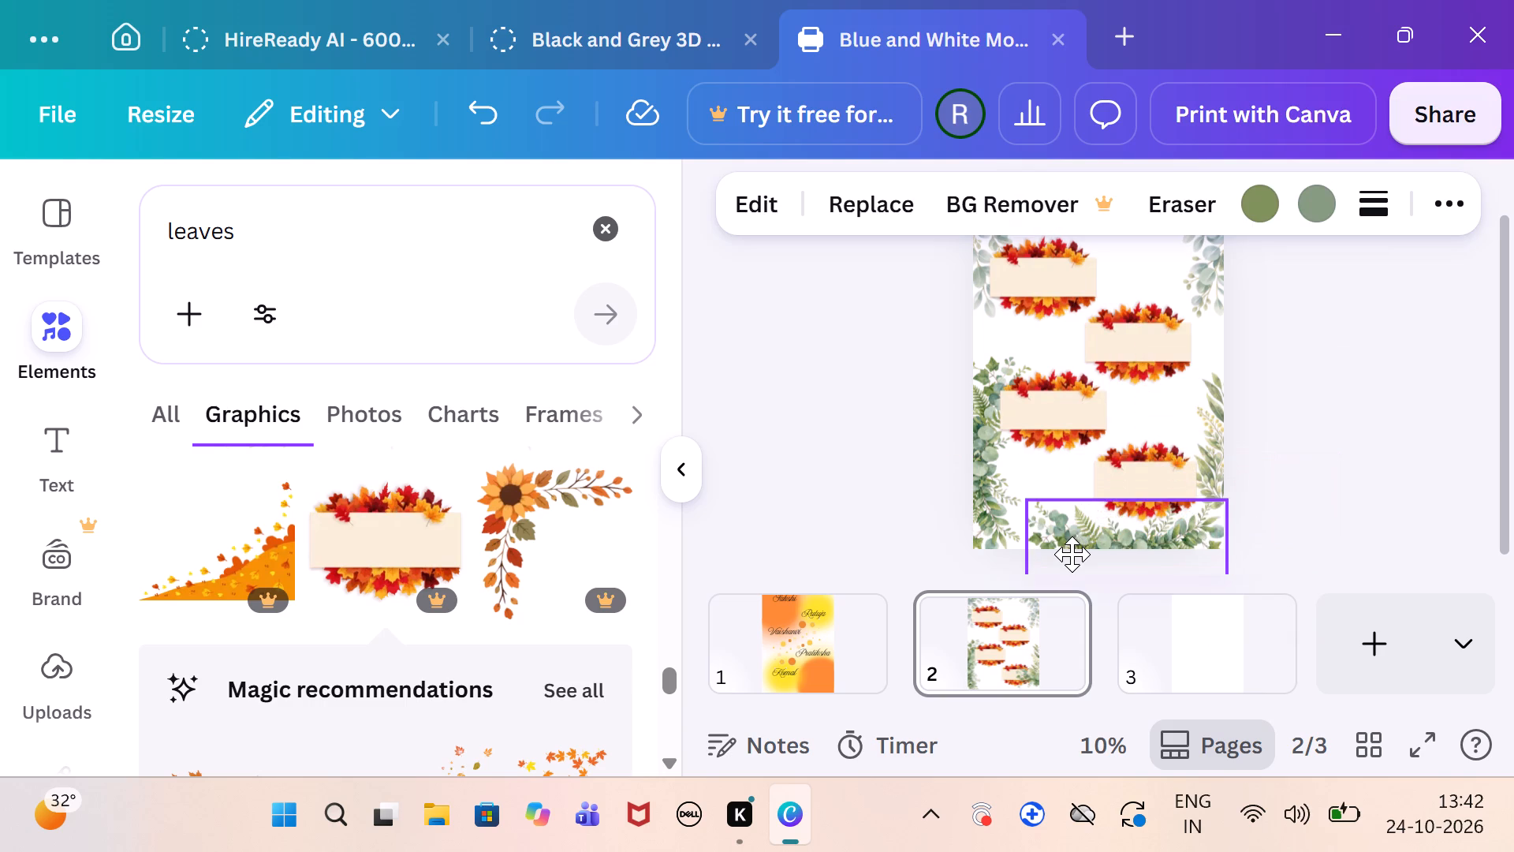
pyautogui.moveTo(1072, 554); pyautogui.dragTo(1060, 554)
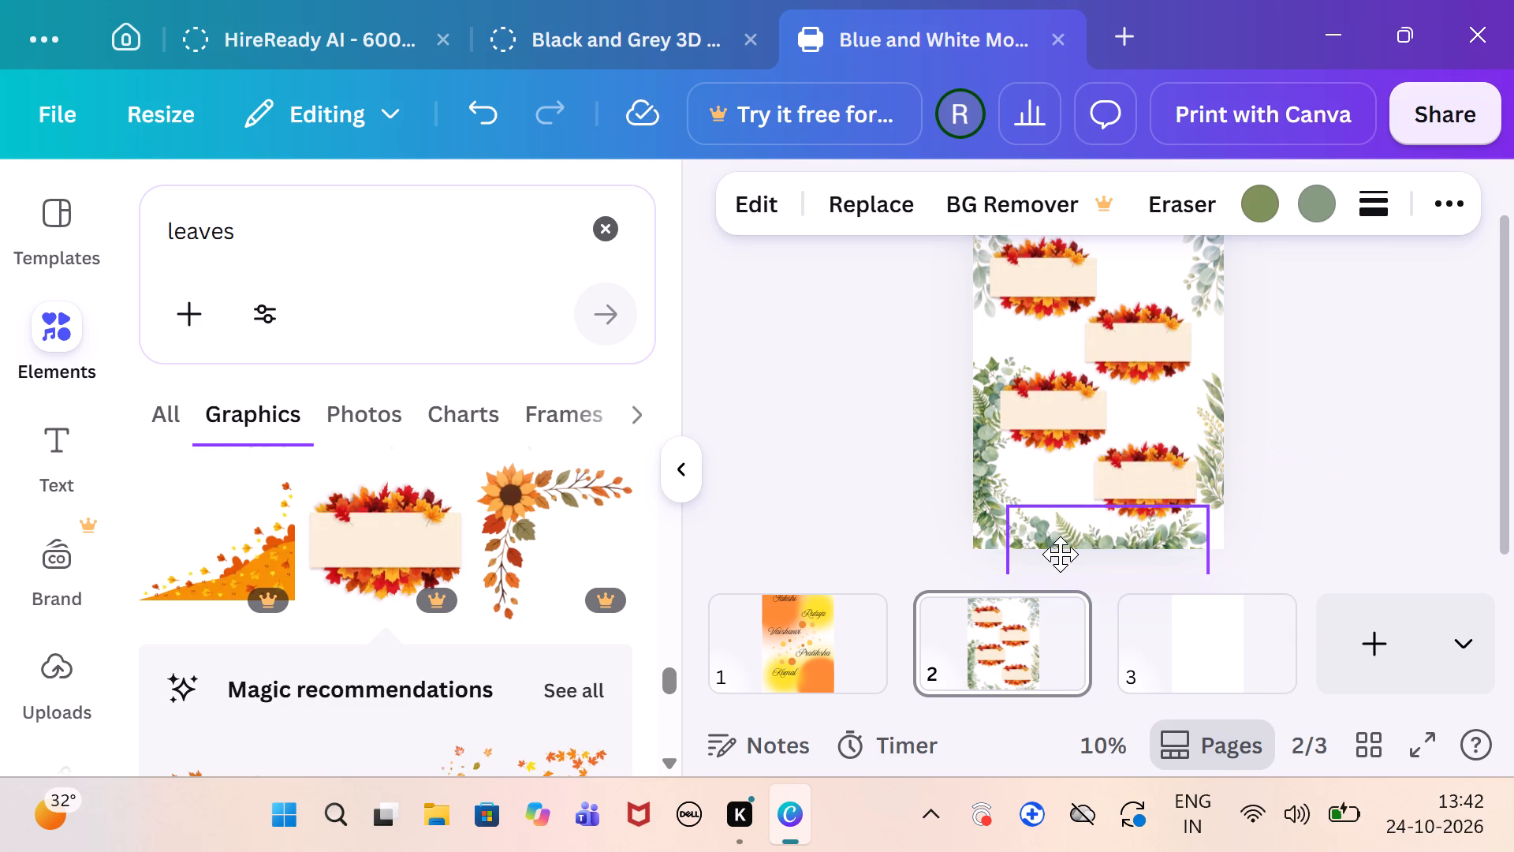
pyautogui.moveTo(1060, 554); pyautogui.dragTo(1073, 555)
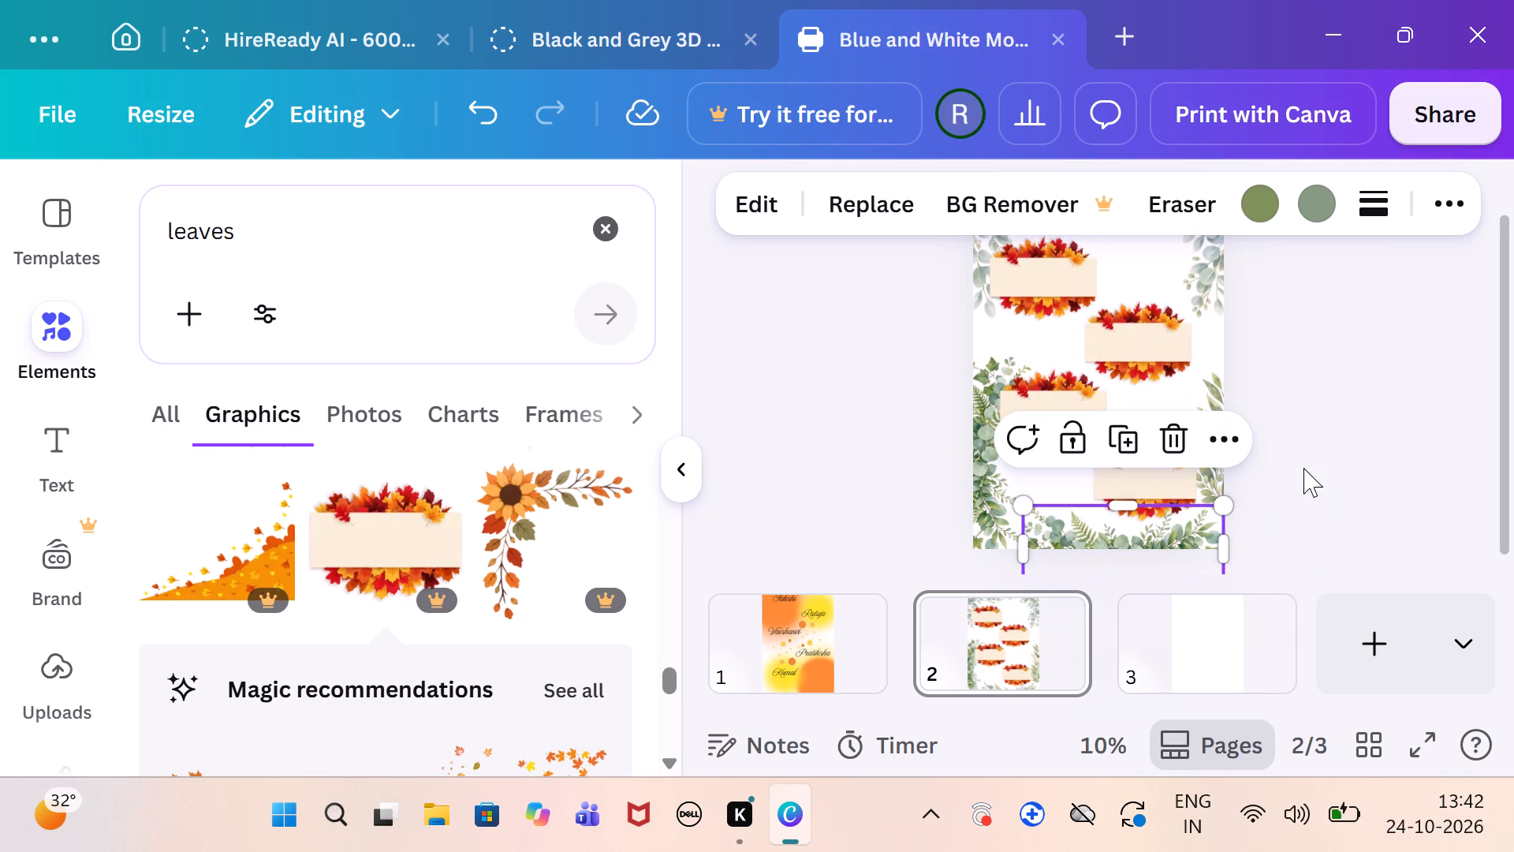
pyautogui.click(1303, 468)
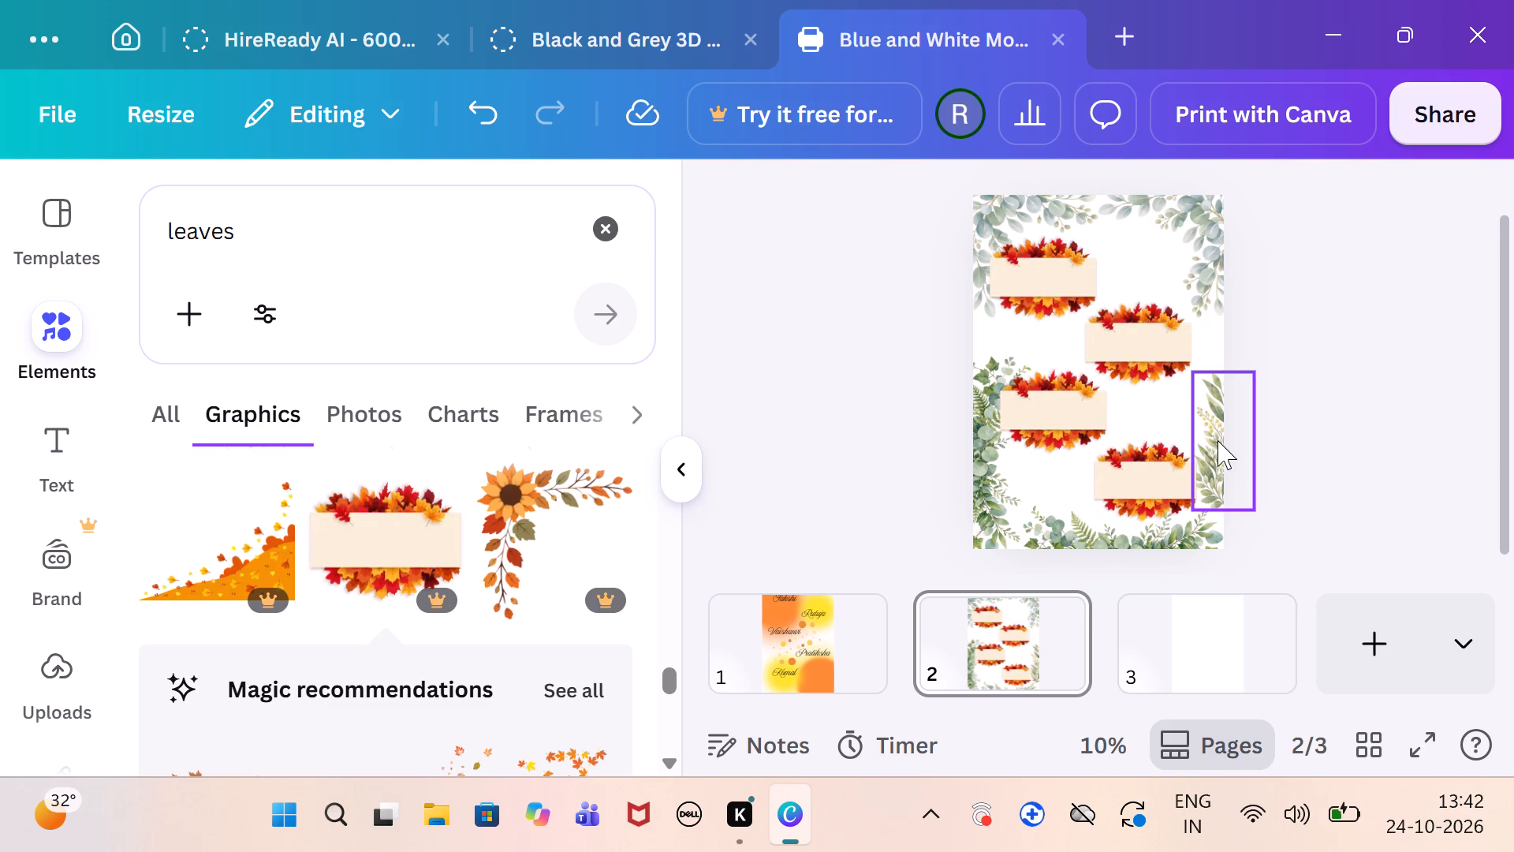
# Shift the pale leaf branch on the right edge slightly up and inward, above the bottom fern border.
pyautogui.moveTo(1218, 440); pyautogui.dragTo(1210, 428)
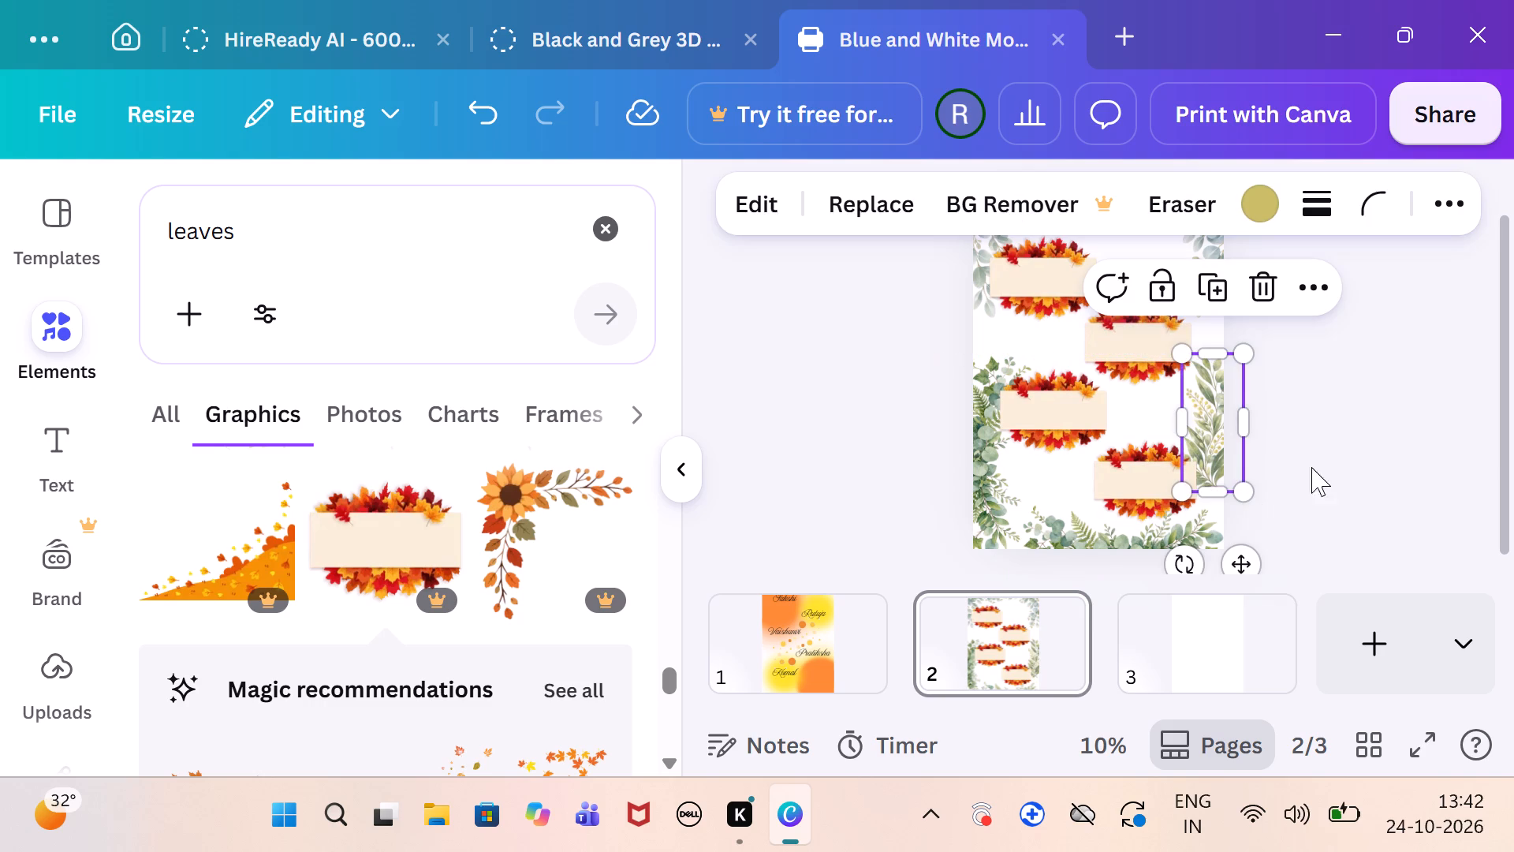
pyautogui.click(1336, 478)
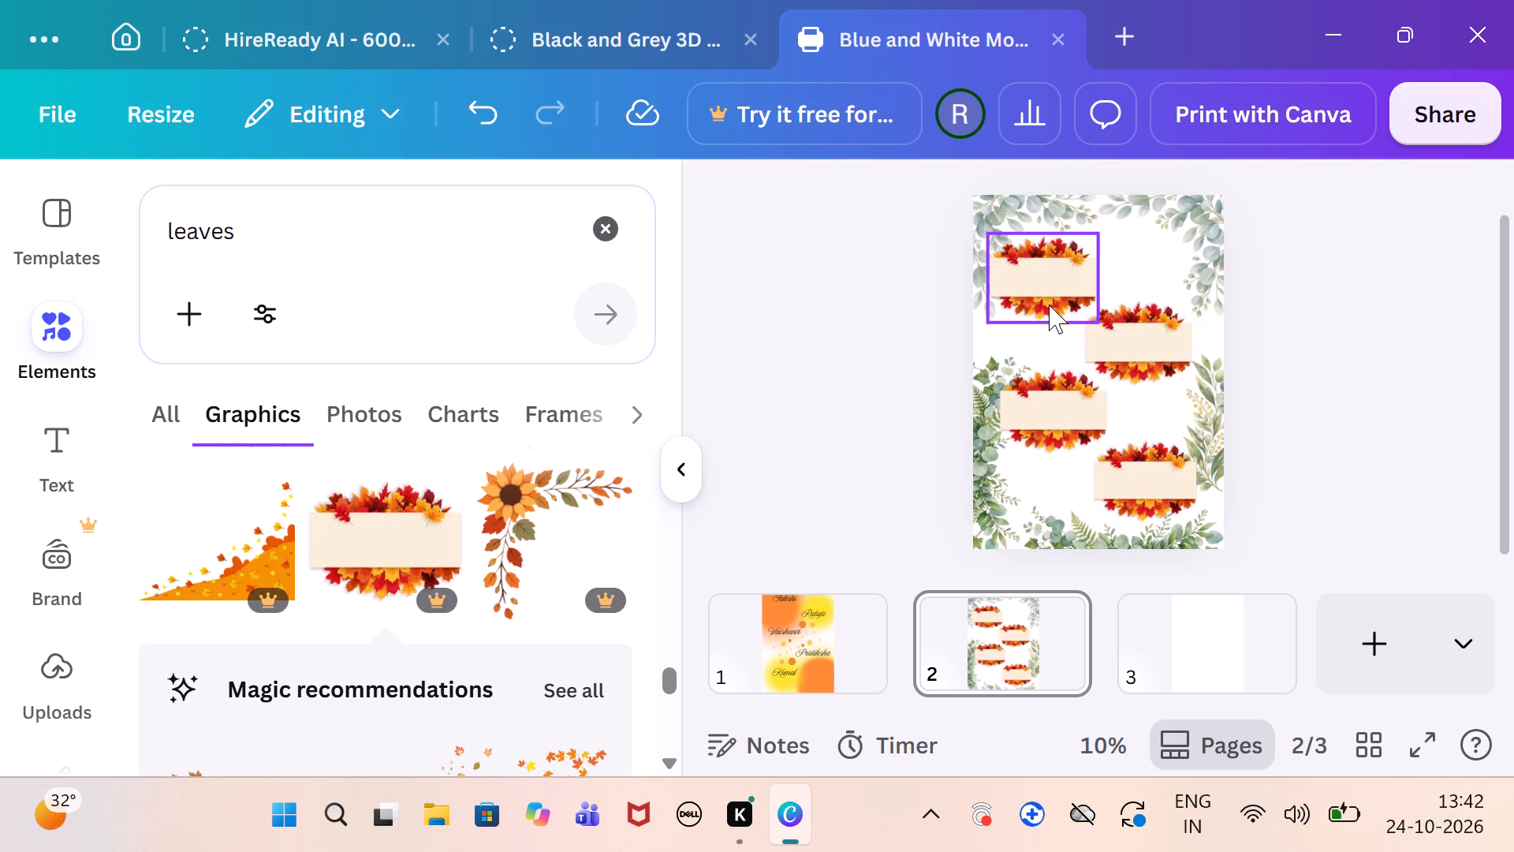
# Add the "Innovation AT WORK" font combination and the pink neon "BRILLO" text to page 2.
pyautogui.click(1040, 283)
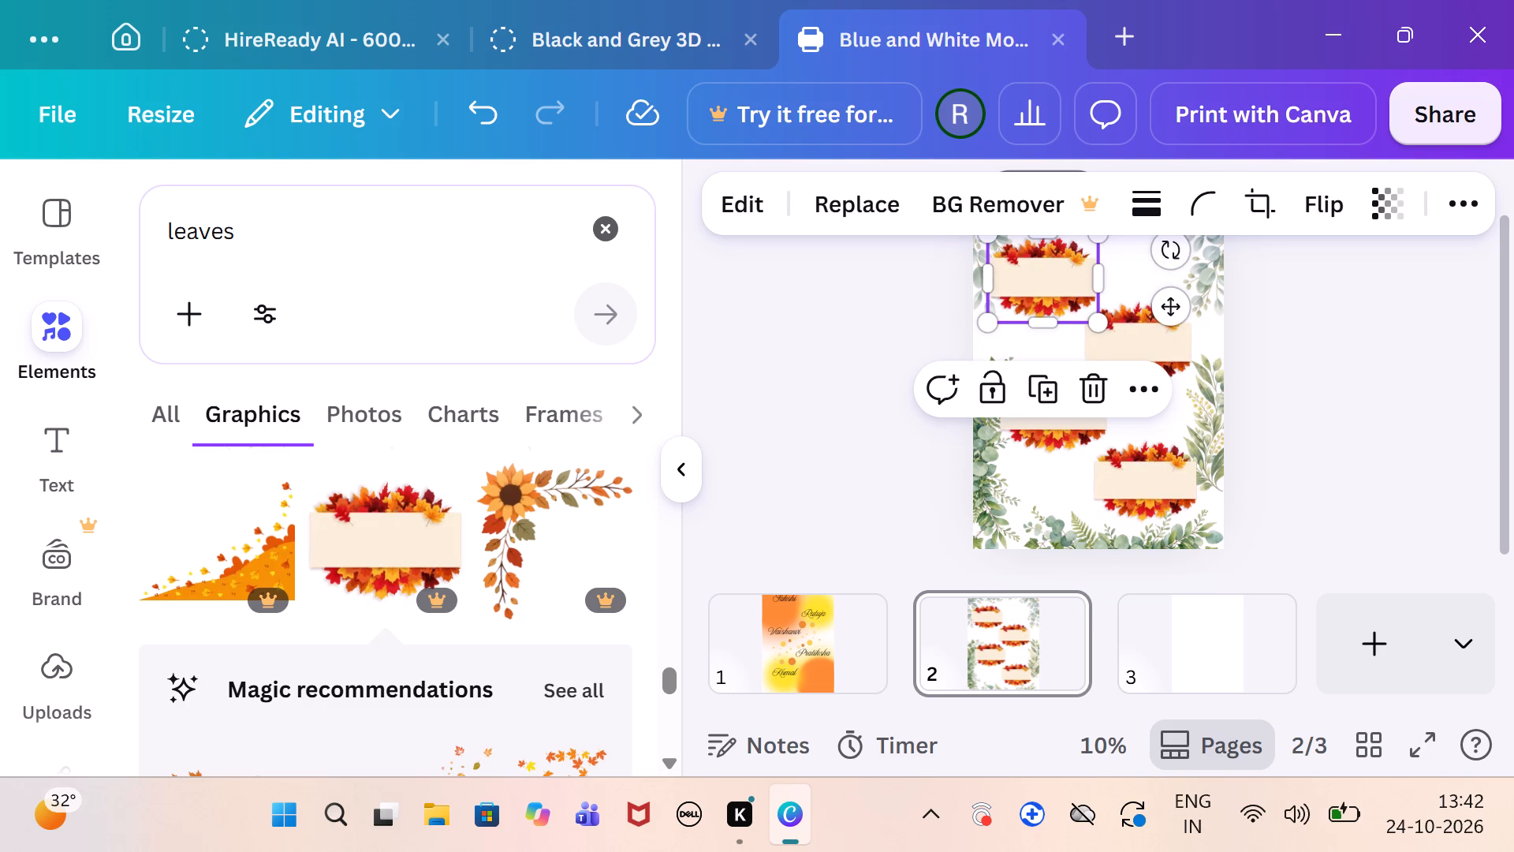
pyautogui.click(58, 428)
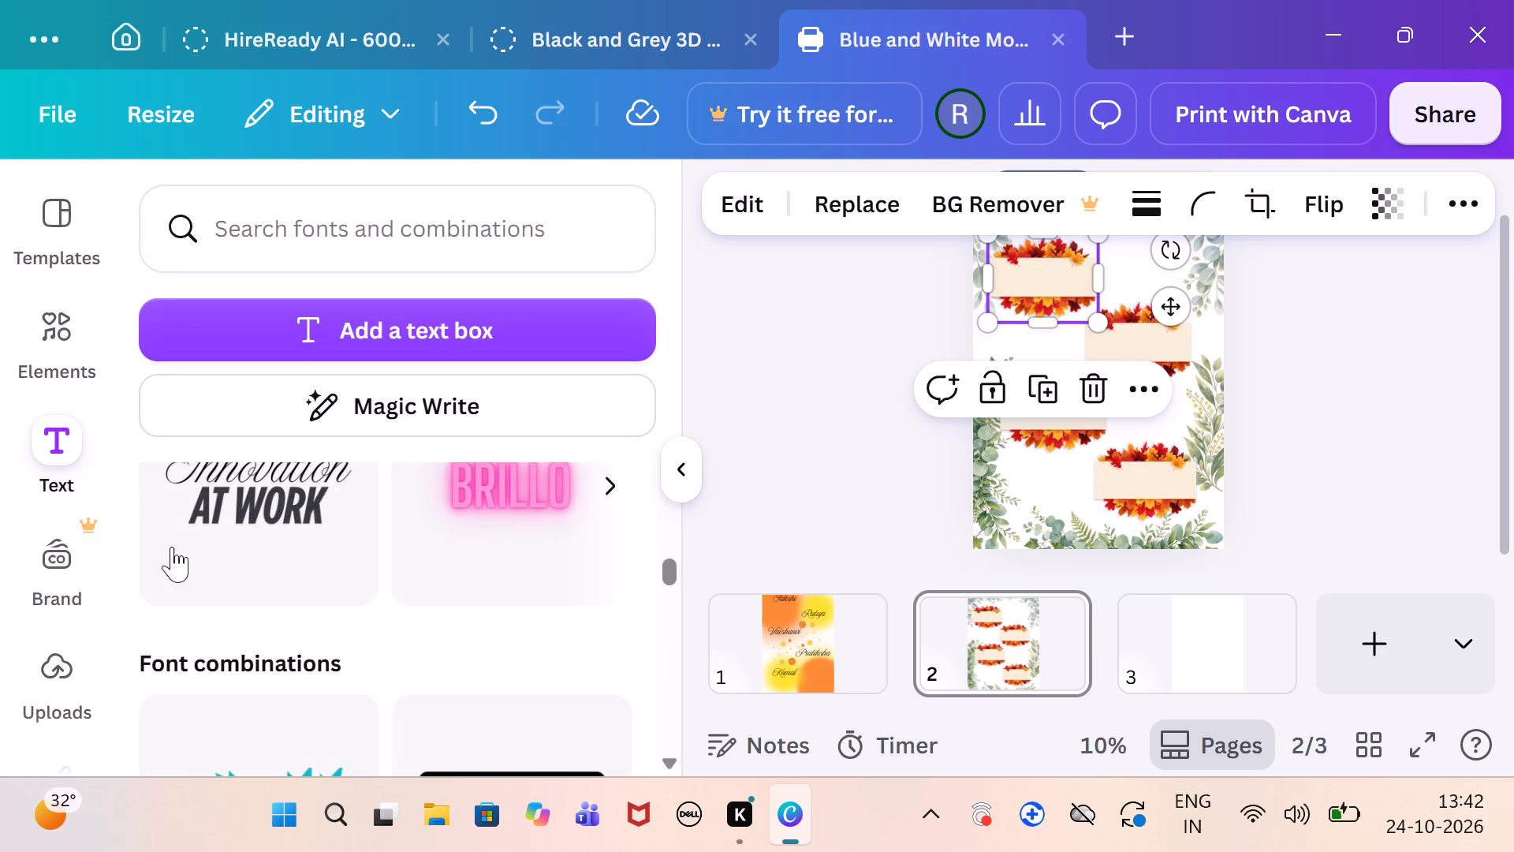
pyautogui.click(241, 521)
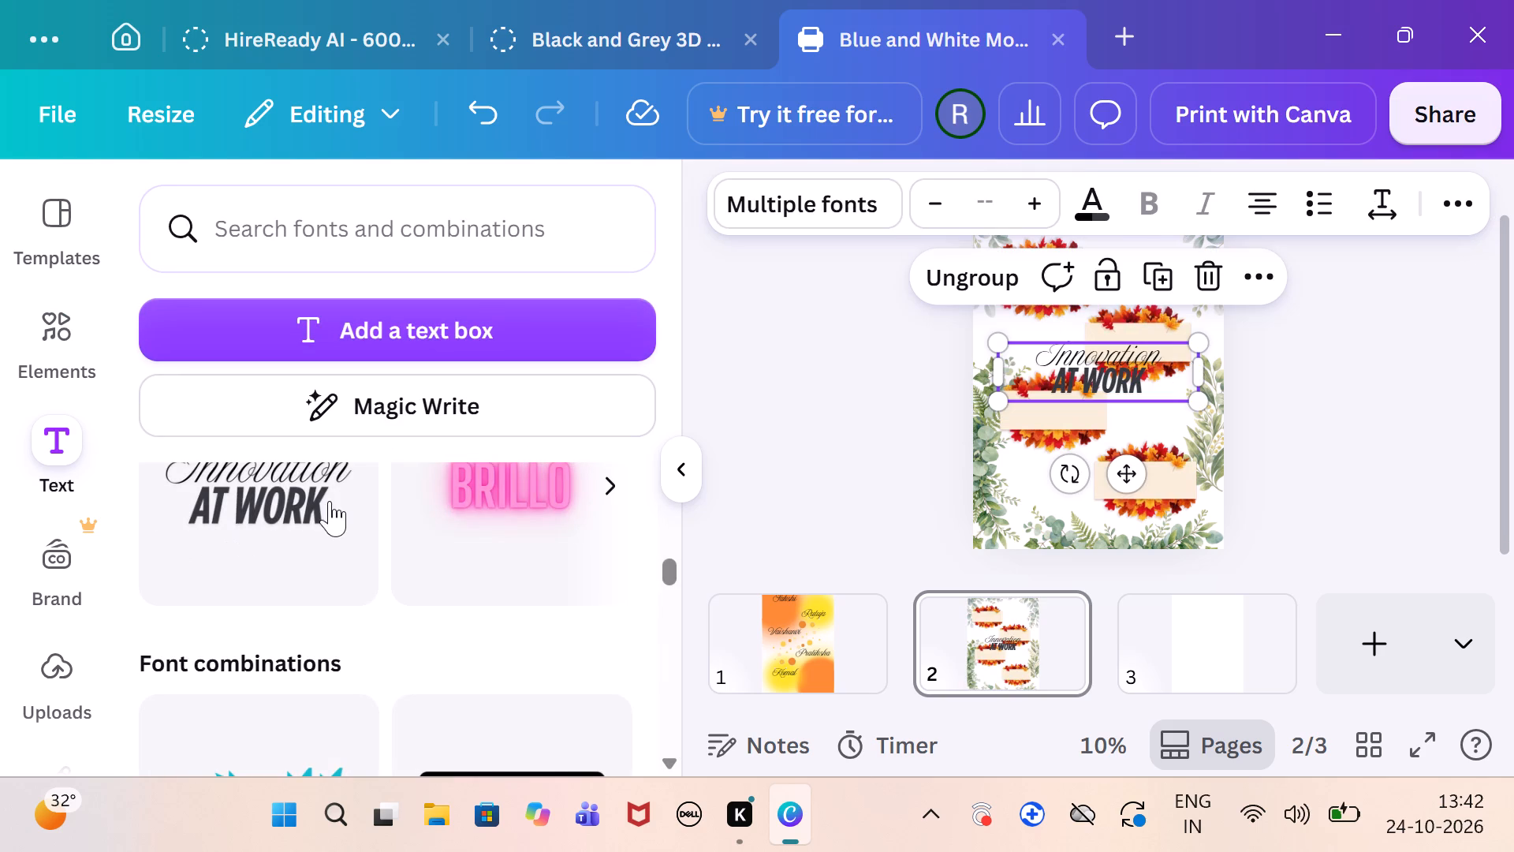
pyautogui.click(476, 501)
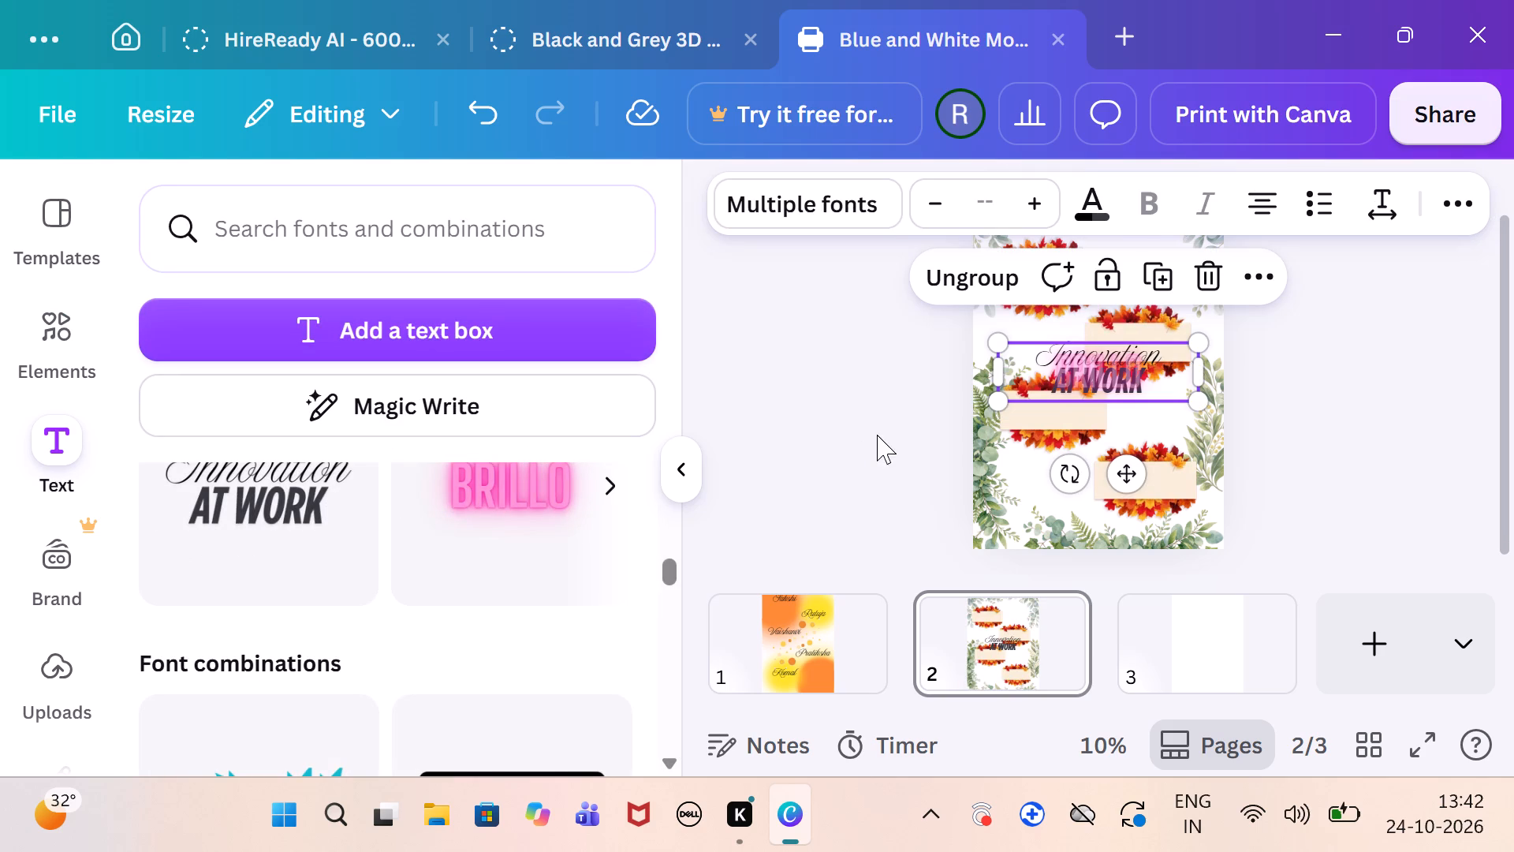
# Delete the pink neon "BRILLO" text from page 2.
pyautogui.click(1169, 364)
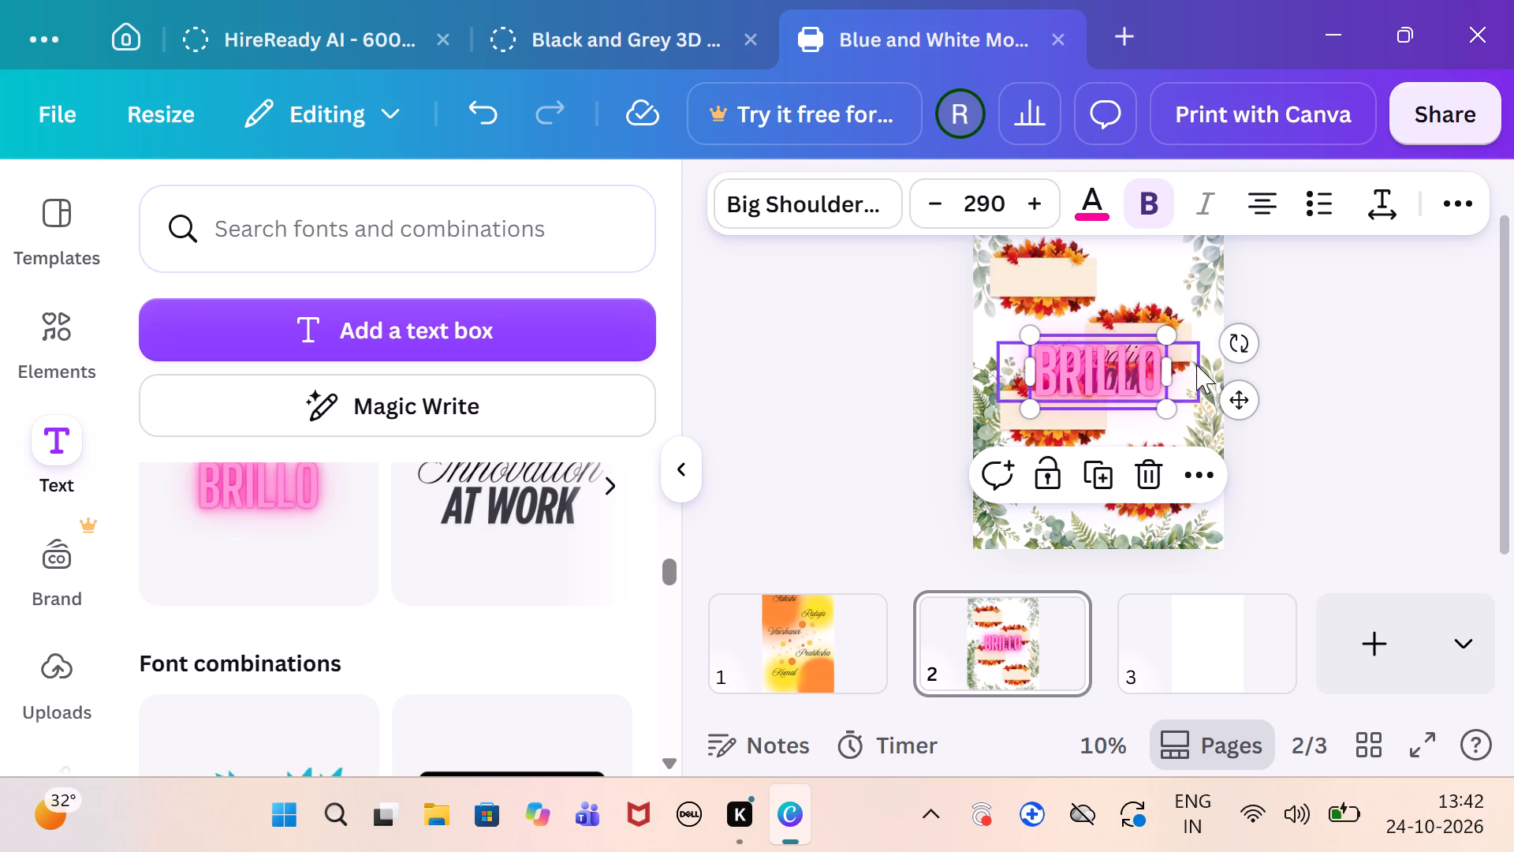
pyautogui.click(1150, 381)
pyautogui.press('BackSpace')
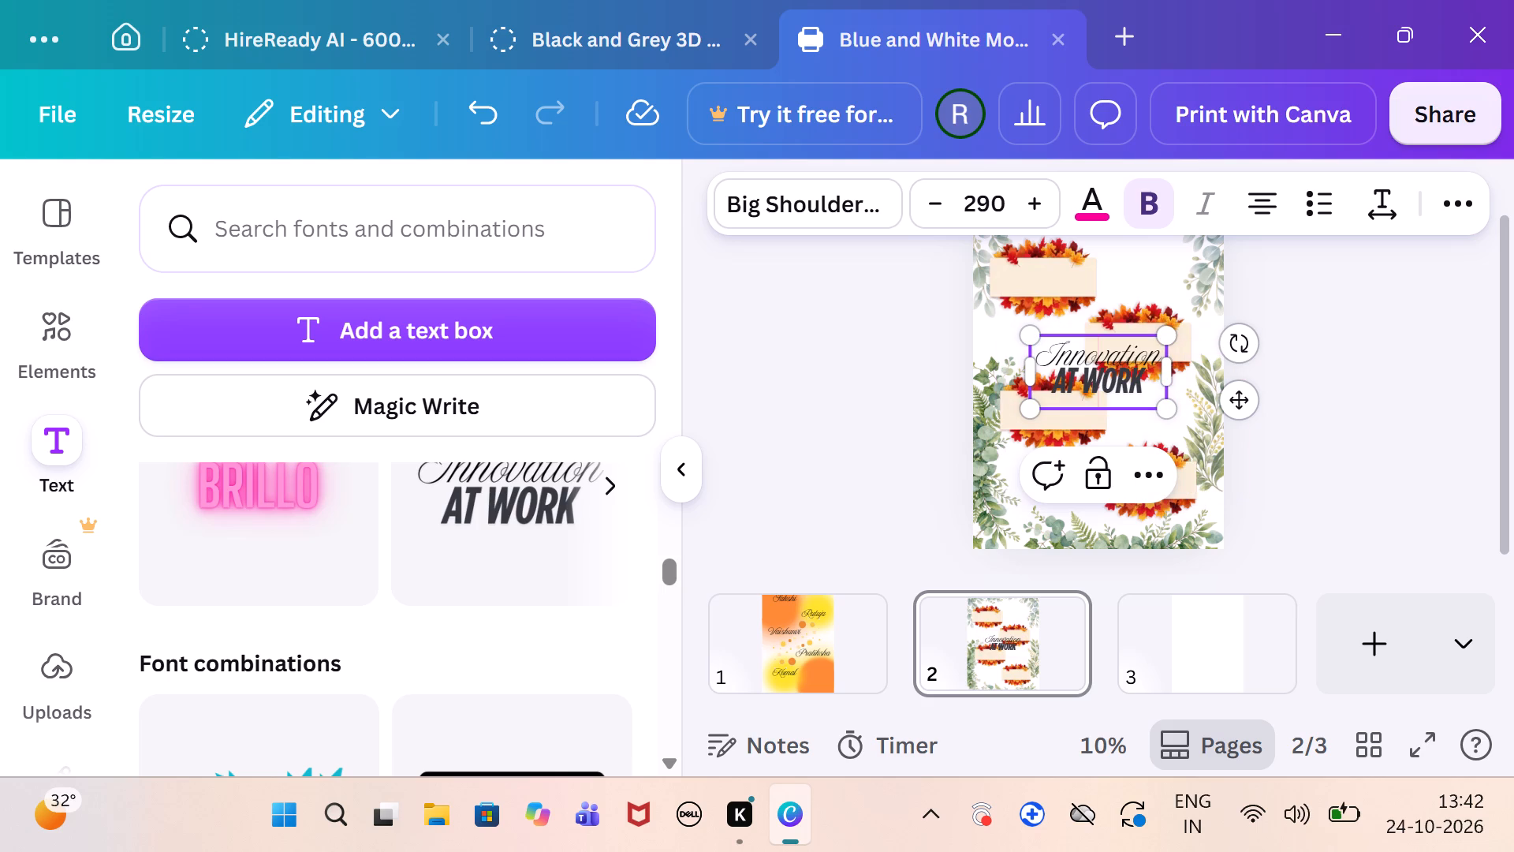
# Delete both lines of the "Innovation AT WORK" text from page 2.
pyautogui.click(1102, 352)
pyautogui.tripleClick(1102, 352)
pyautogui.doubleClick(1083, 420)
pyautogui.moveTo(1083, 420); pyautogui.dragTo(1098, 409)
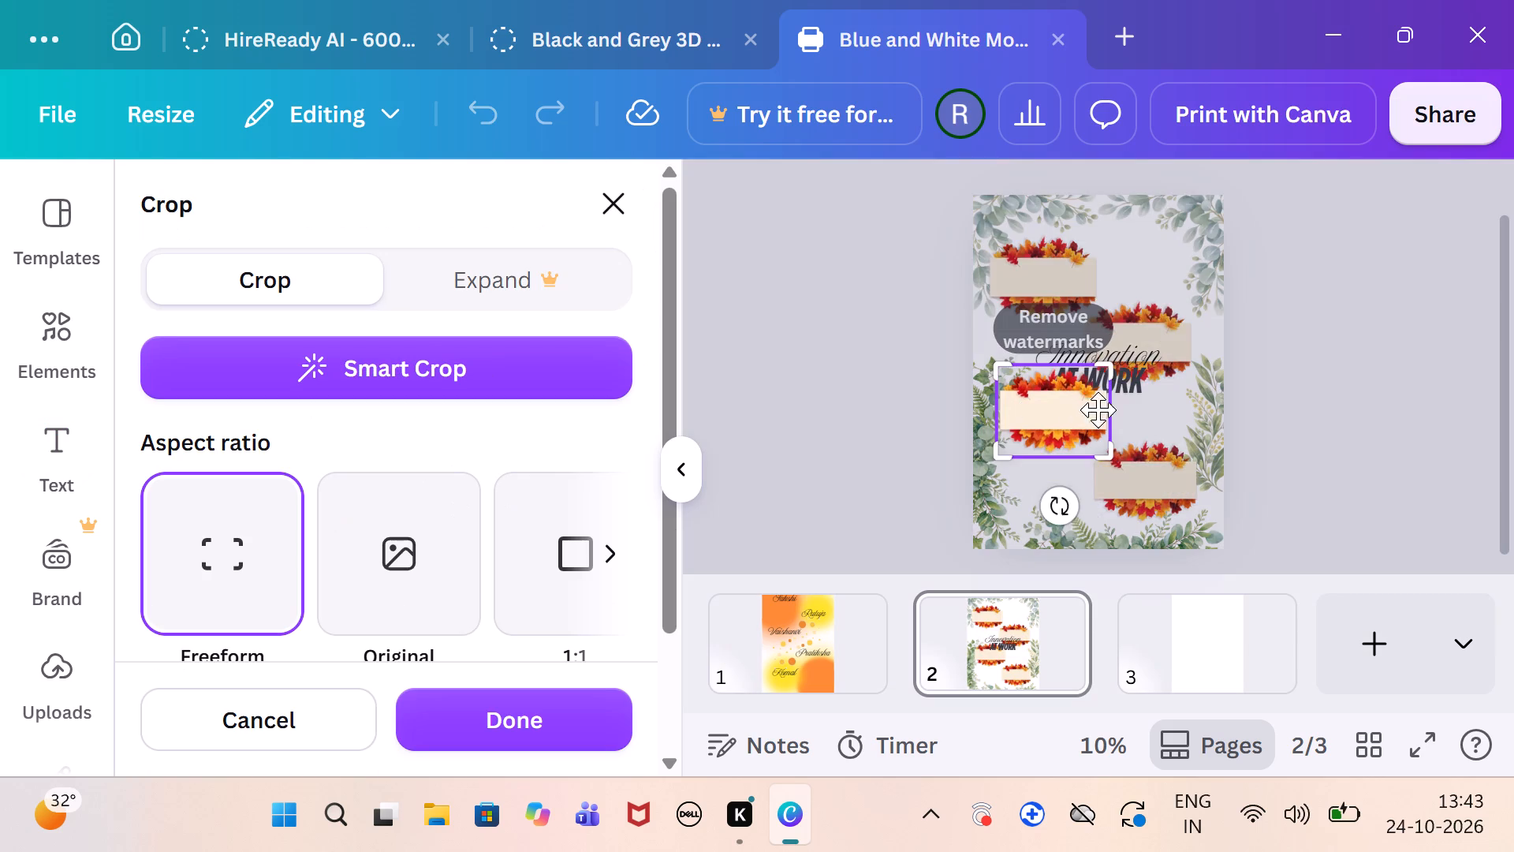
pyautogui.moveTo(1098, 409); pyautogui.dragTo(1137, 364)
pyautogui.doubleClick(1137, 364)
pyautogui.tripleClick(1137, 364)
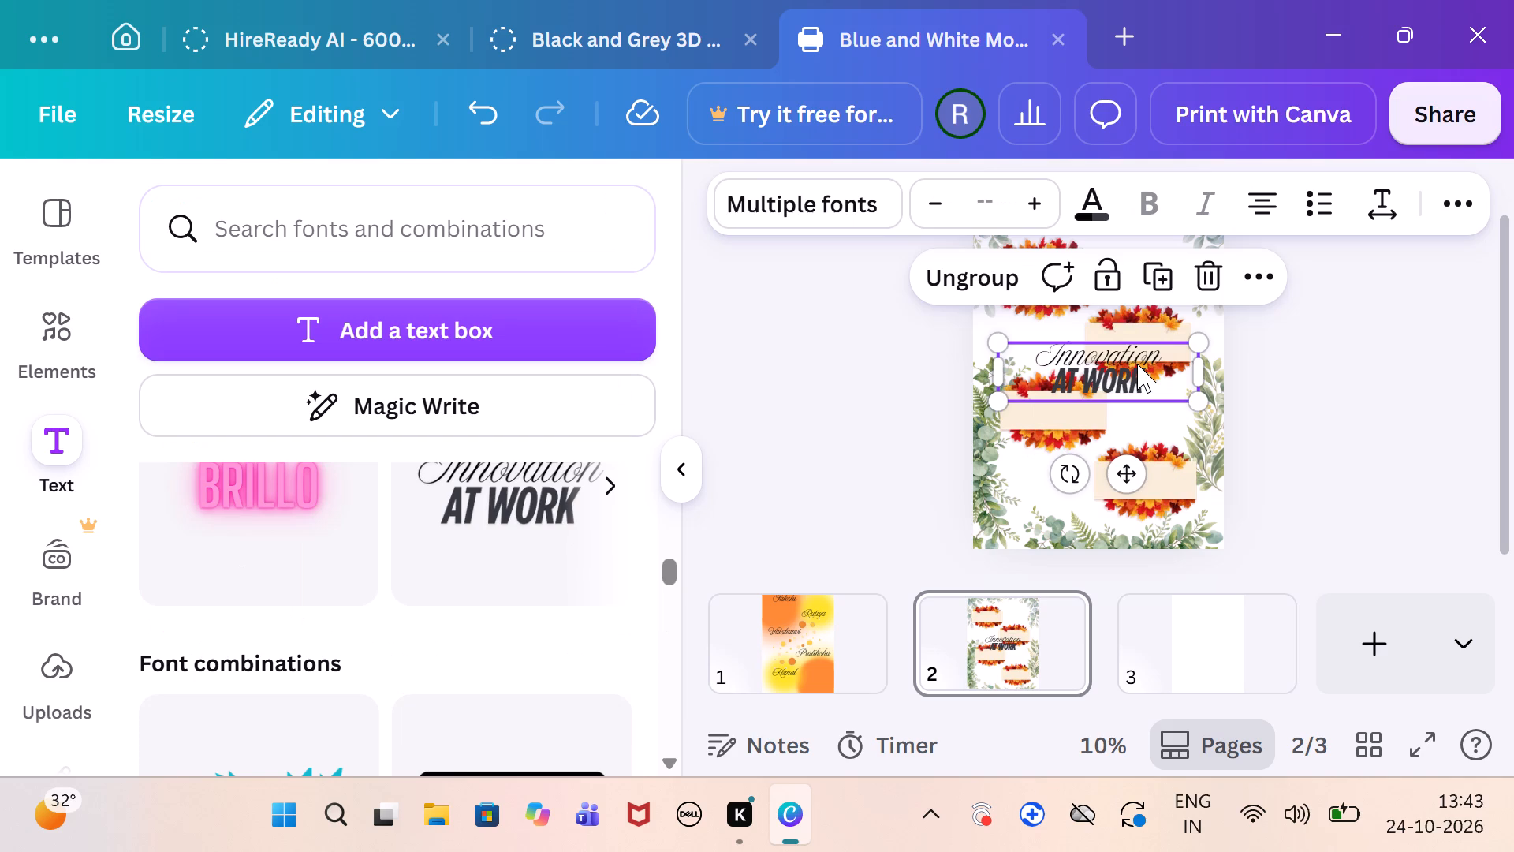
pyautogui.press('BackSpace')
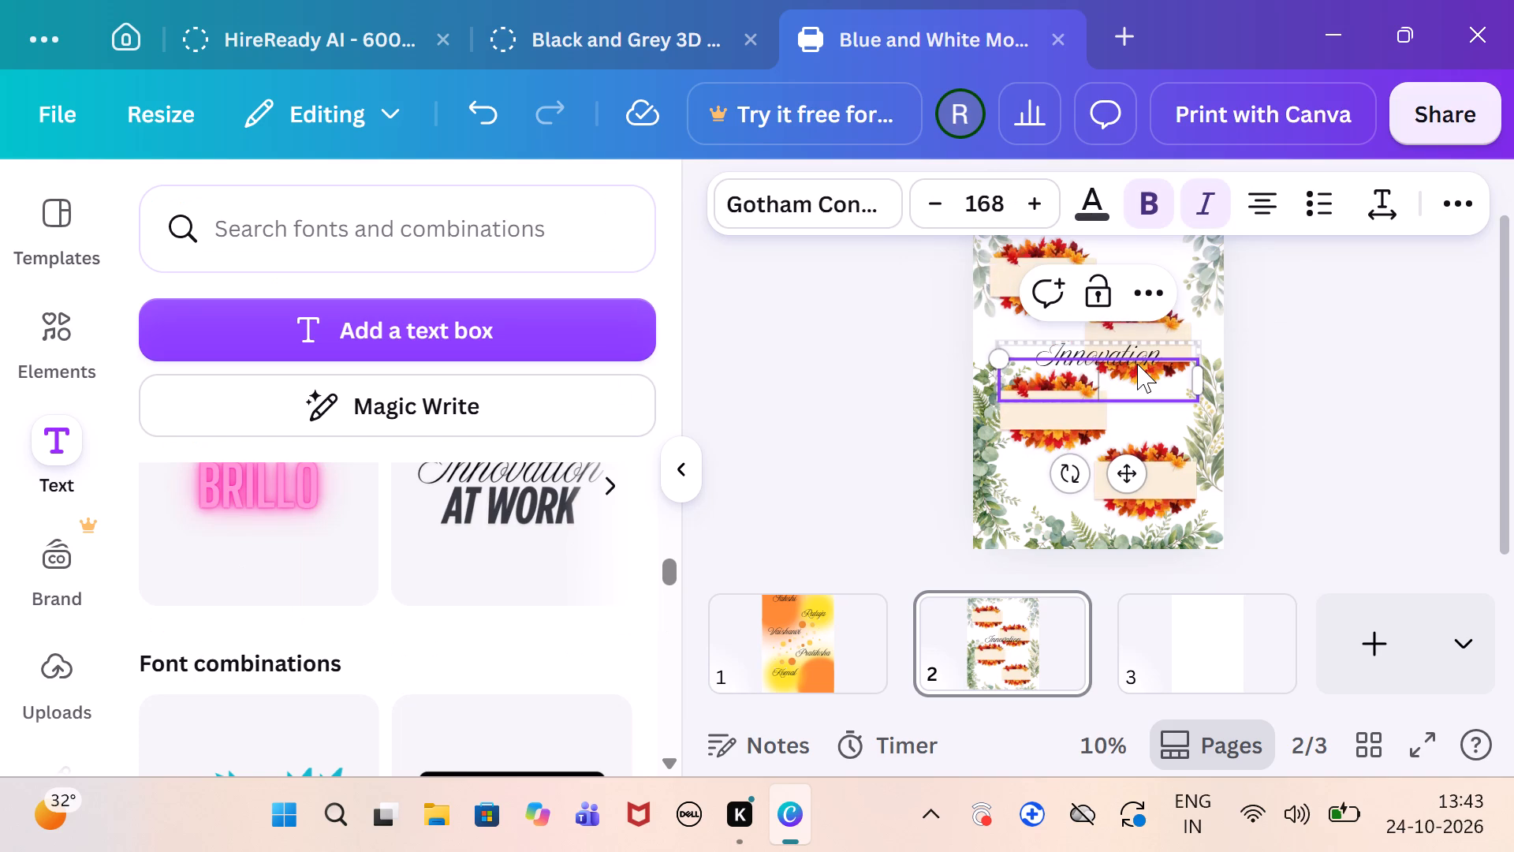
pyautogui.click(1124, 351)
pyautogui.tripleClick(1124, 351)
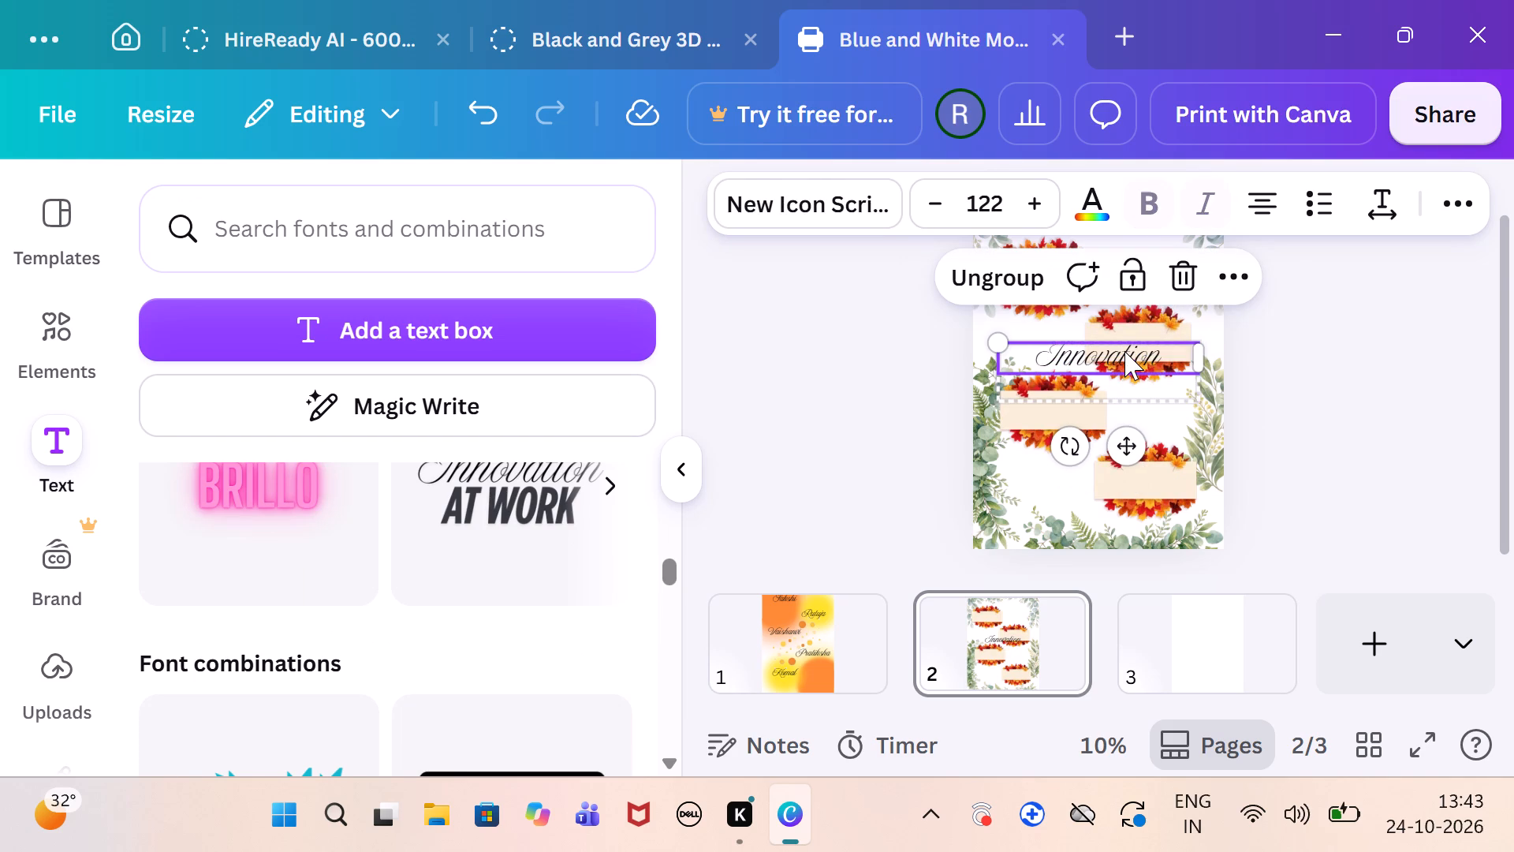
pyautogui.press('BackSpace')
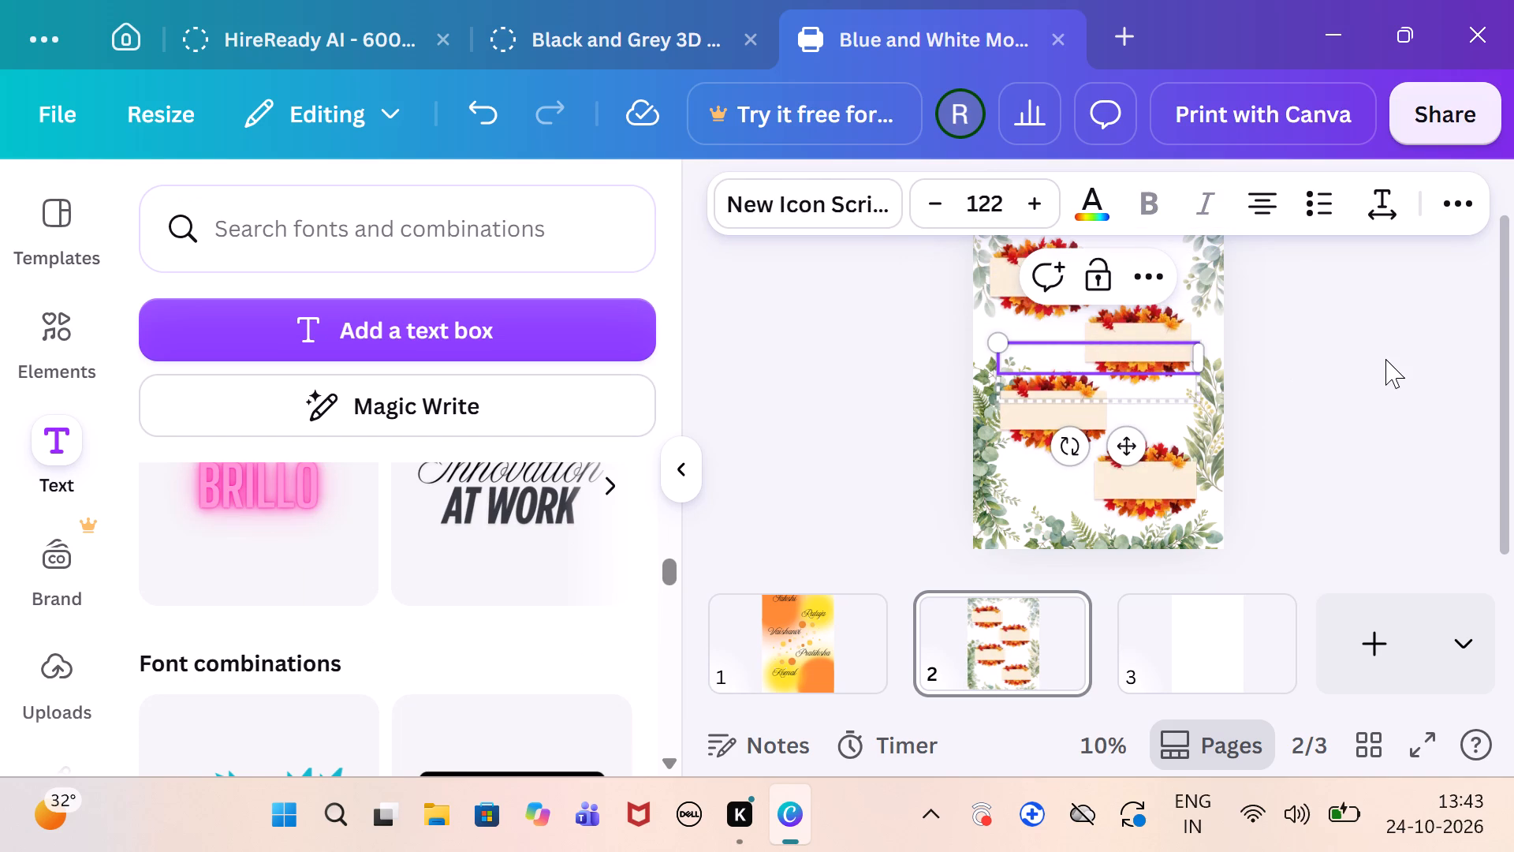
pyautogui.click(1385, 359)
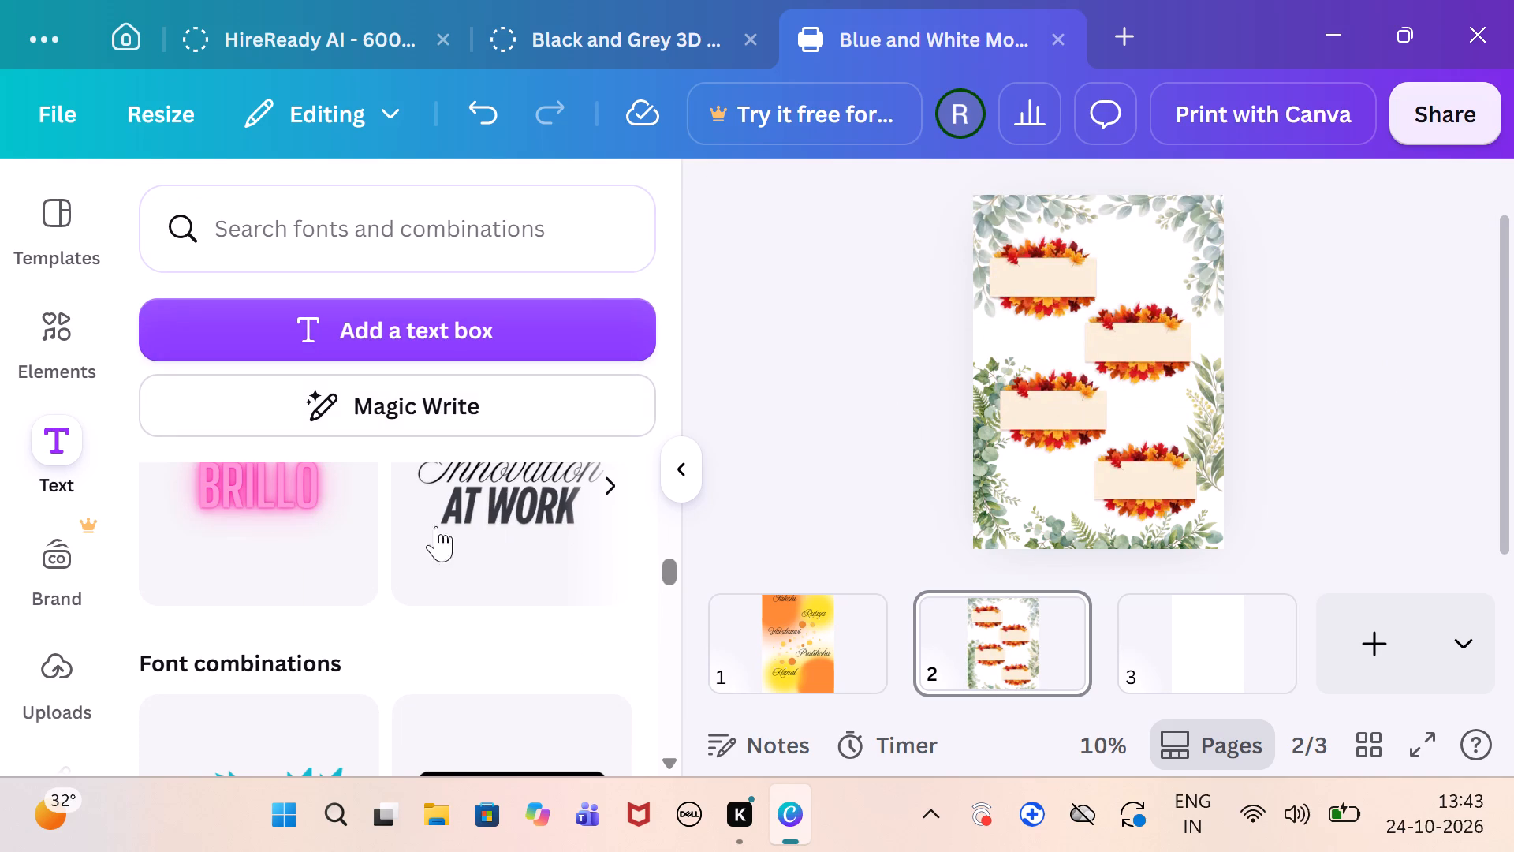
# Add the pink neon "BRILLO" text style to page 2.
pyautogui.click(311, 517)
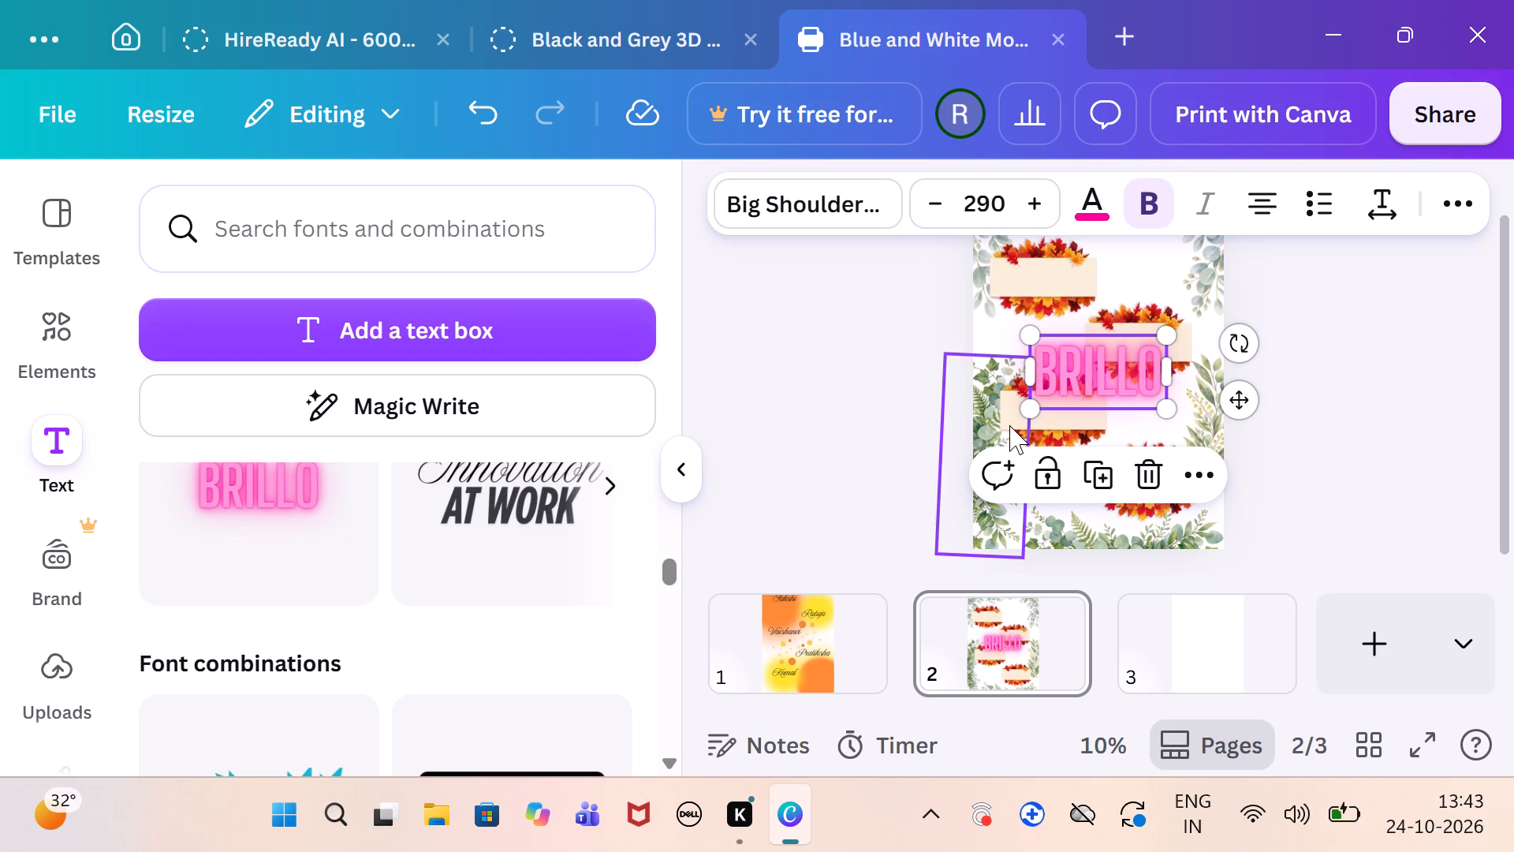
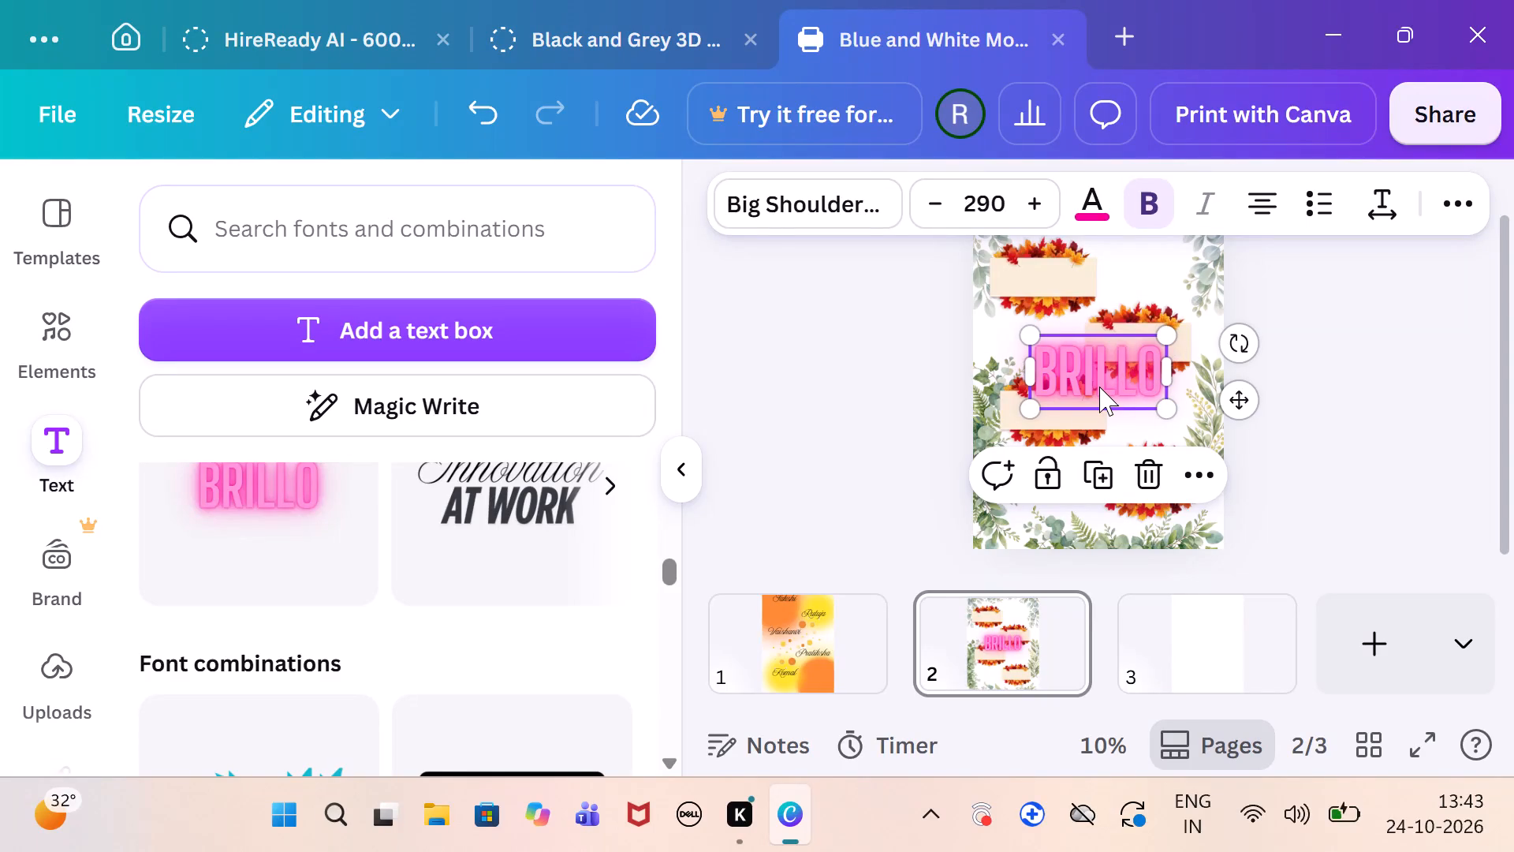
# Scale the neon "BRILLO" text down to size 190 and replace its wording with "Rutuja".
pyautogui.click(1099, 387)
pyautogui.click(1099, 387)
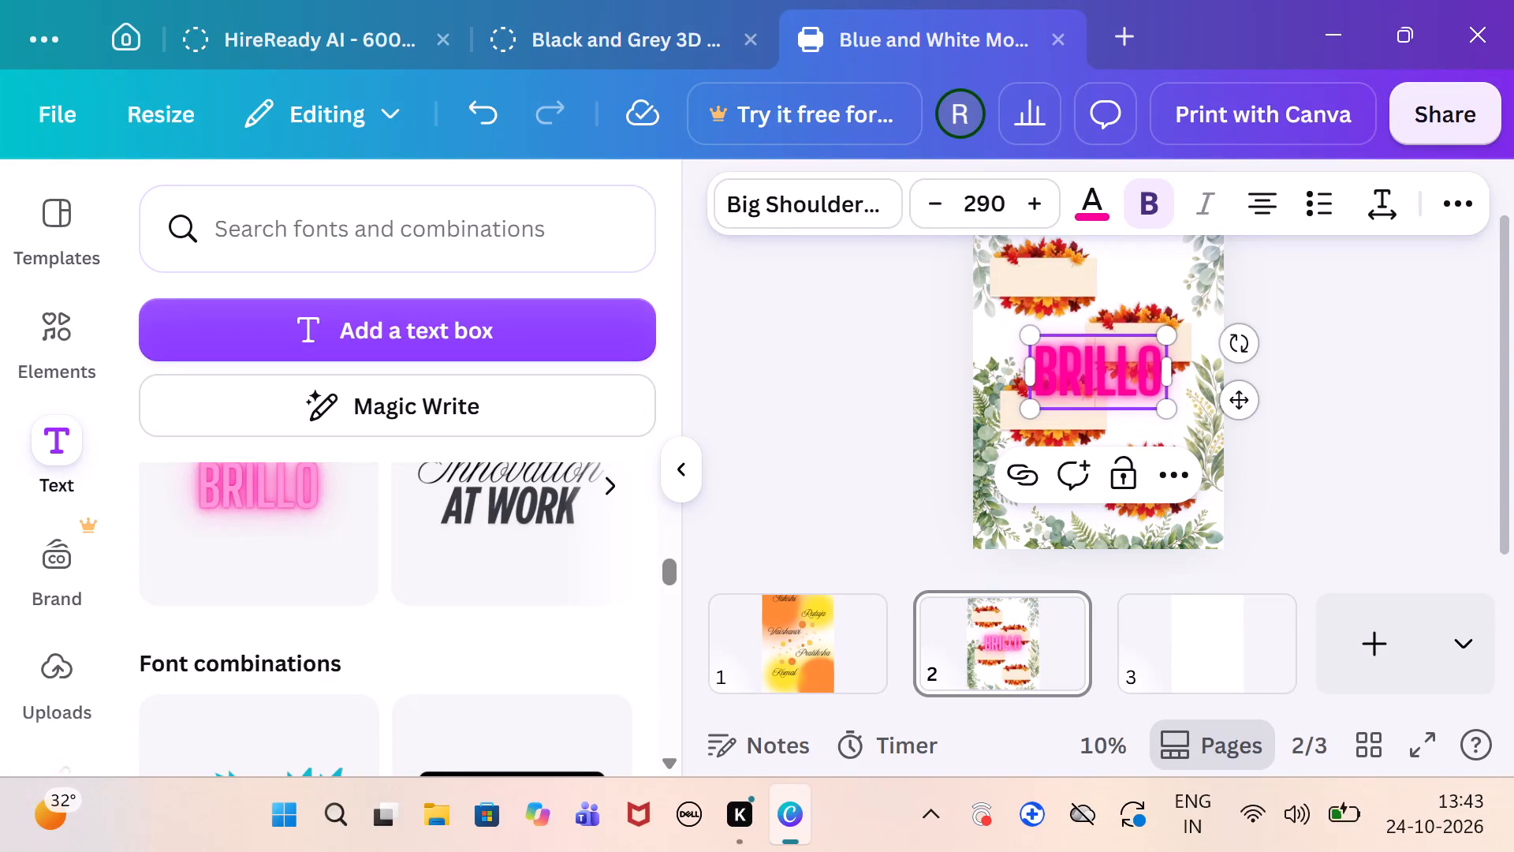
pyautogui.press('BackSpace')
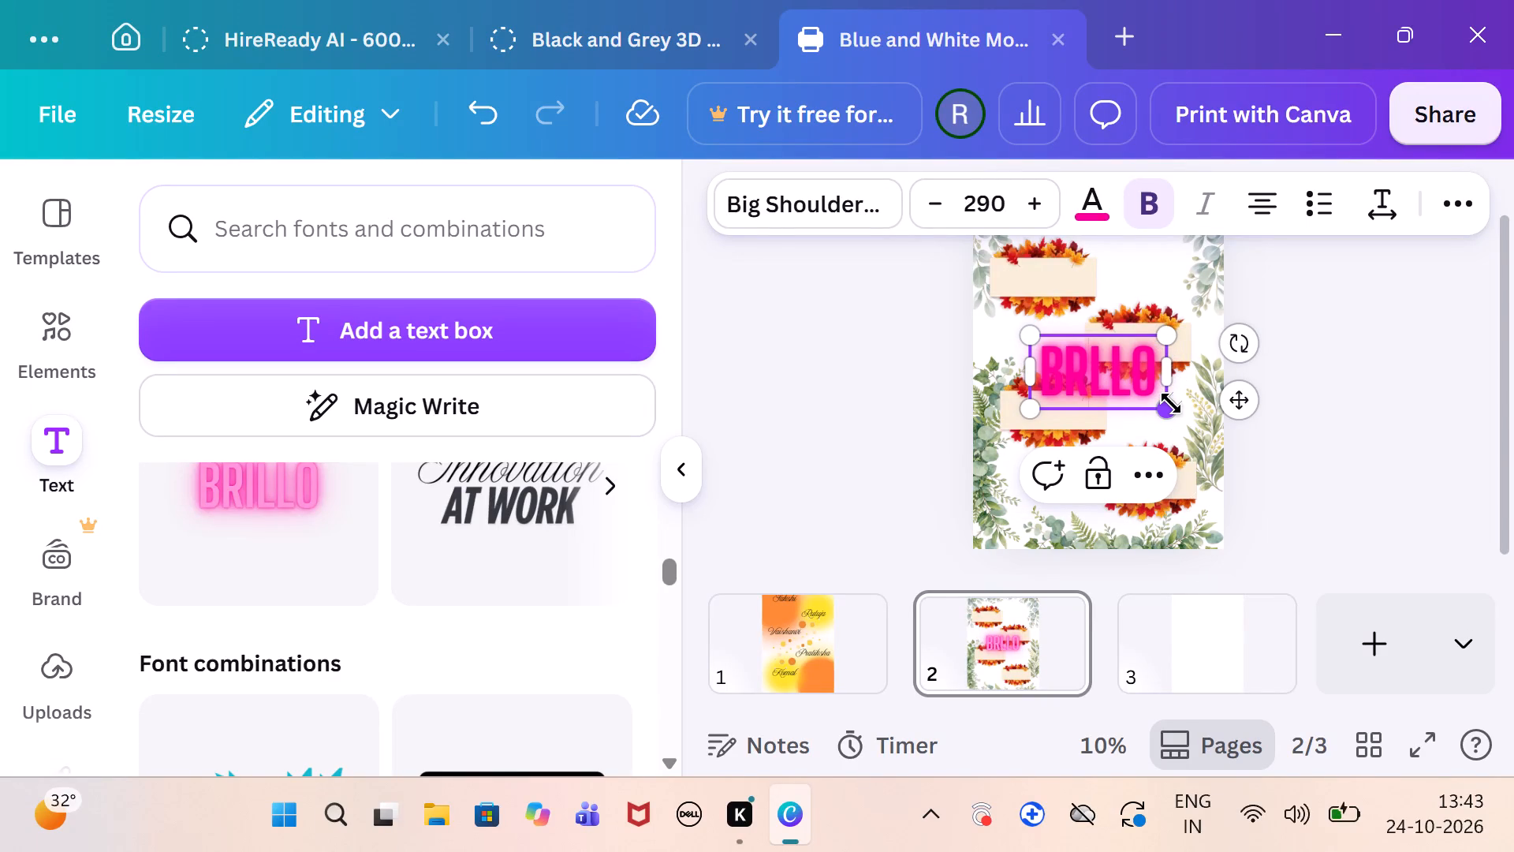
pyautogui.moveTo(1171, 403); pyautogui.dragTo(1124, 378)
pyautogui.doubleClick(1086, 368)
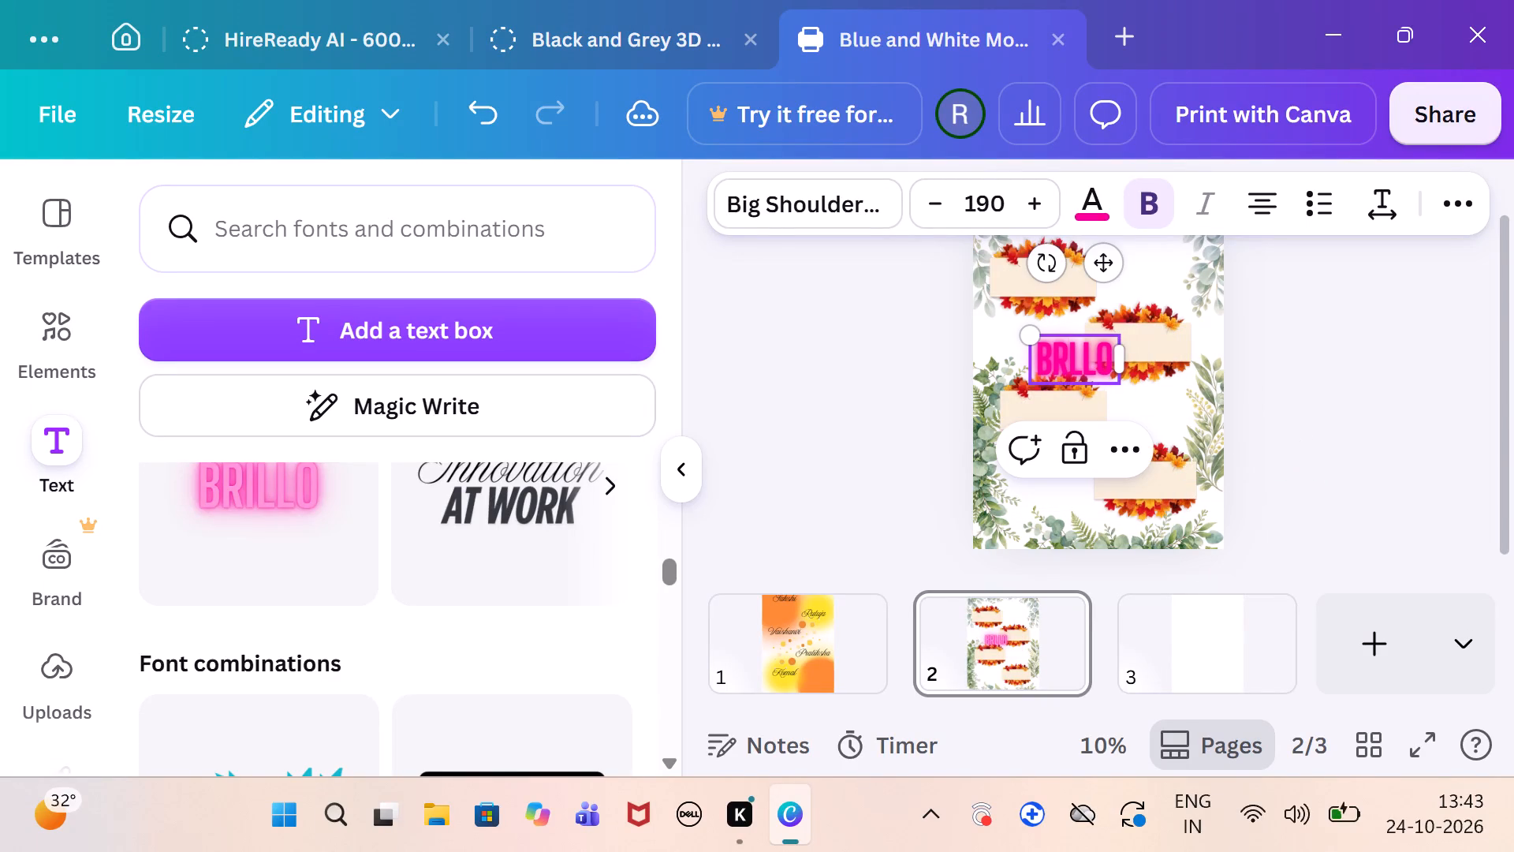
pyautogui.press('BackSpace')
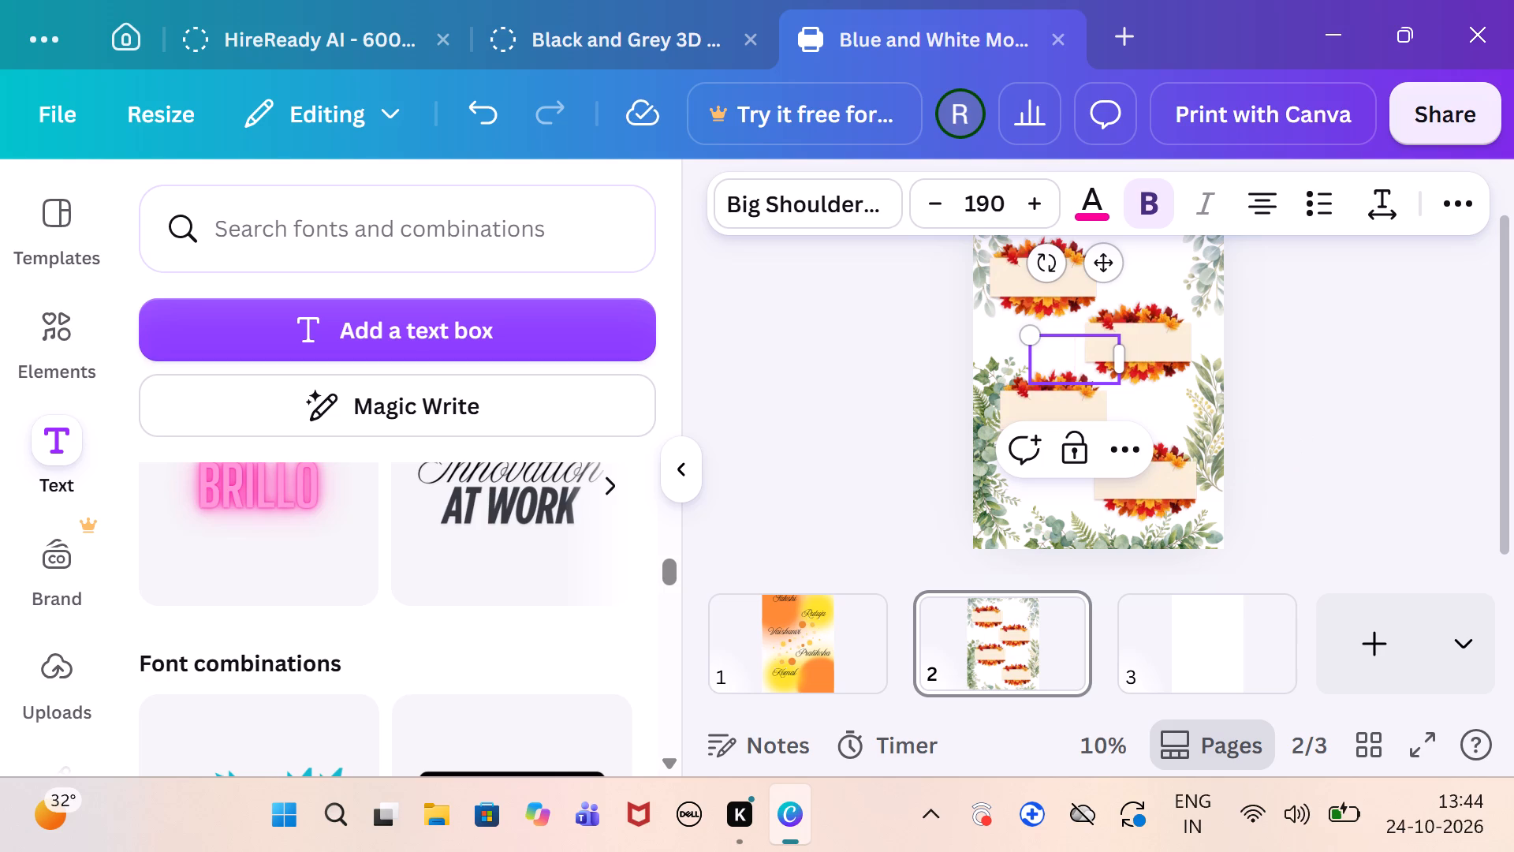
pyautogui.hotkey('shift', 'r')
pyautogui.write('uty')
pyautogui.press('BackSpace')
pyautogui.write('uj')
pyautogui.press('a')
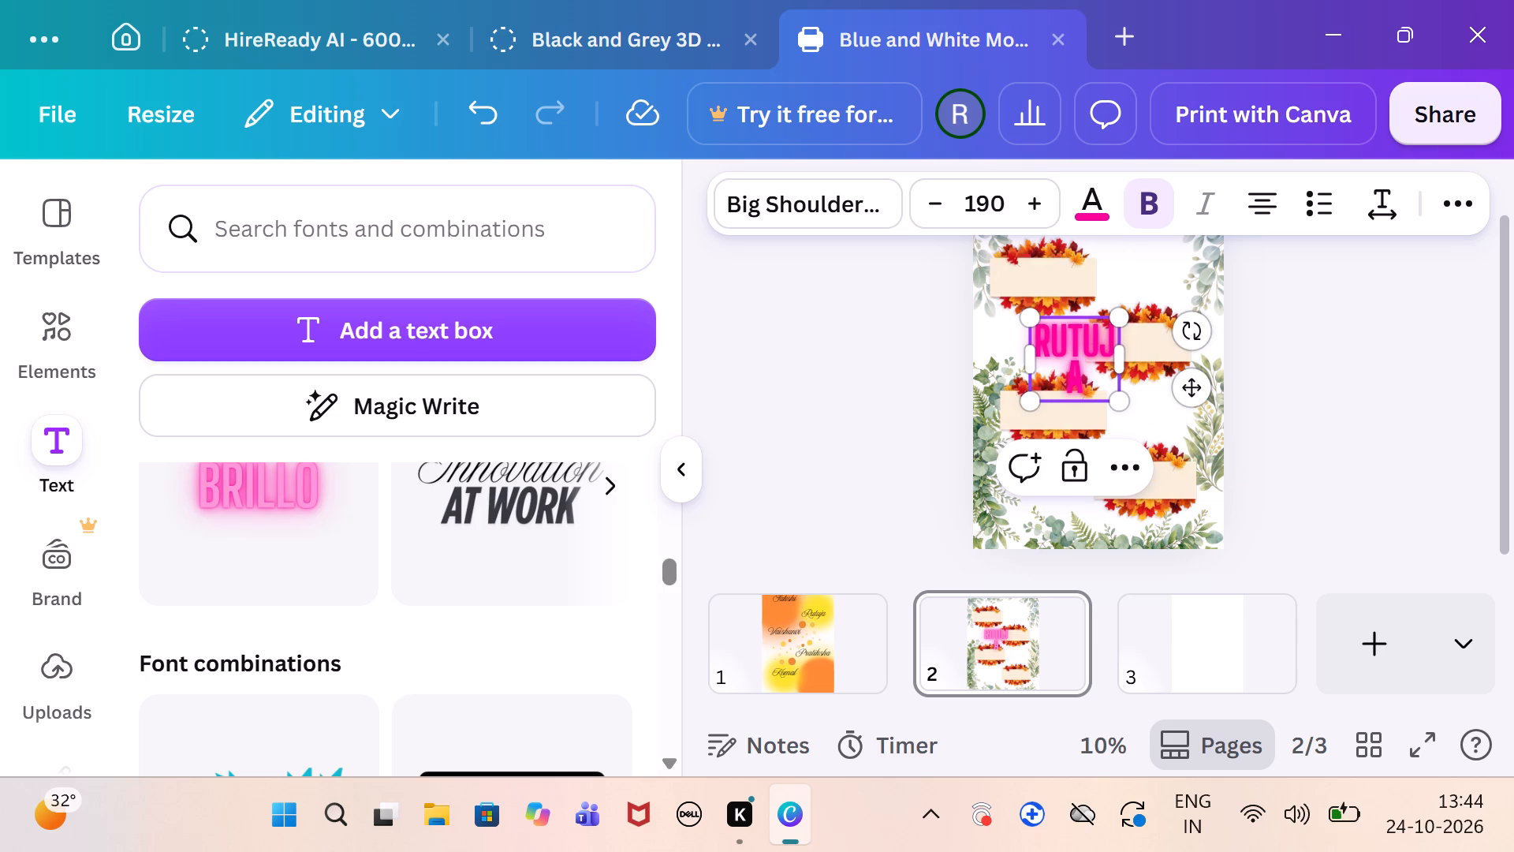
# Widen the "Rutuja" text to fit one line, shrink it to size 110 and place it on the topmost leaf banner.
pyautogui.moveTo(1121, 353); pyautogui.dragTo(1139, 353)
pyautogui.moveTo(1139, 353); pyautogui.dragTo(1172, 353)
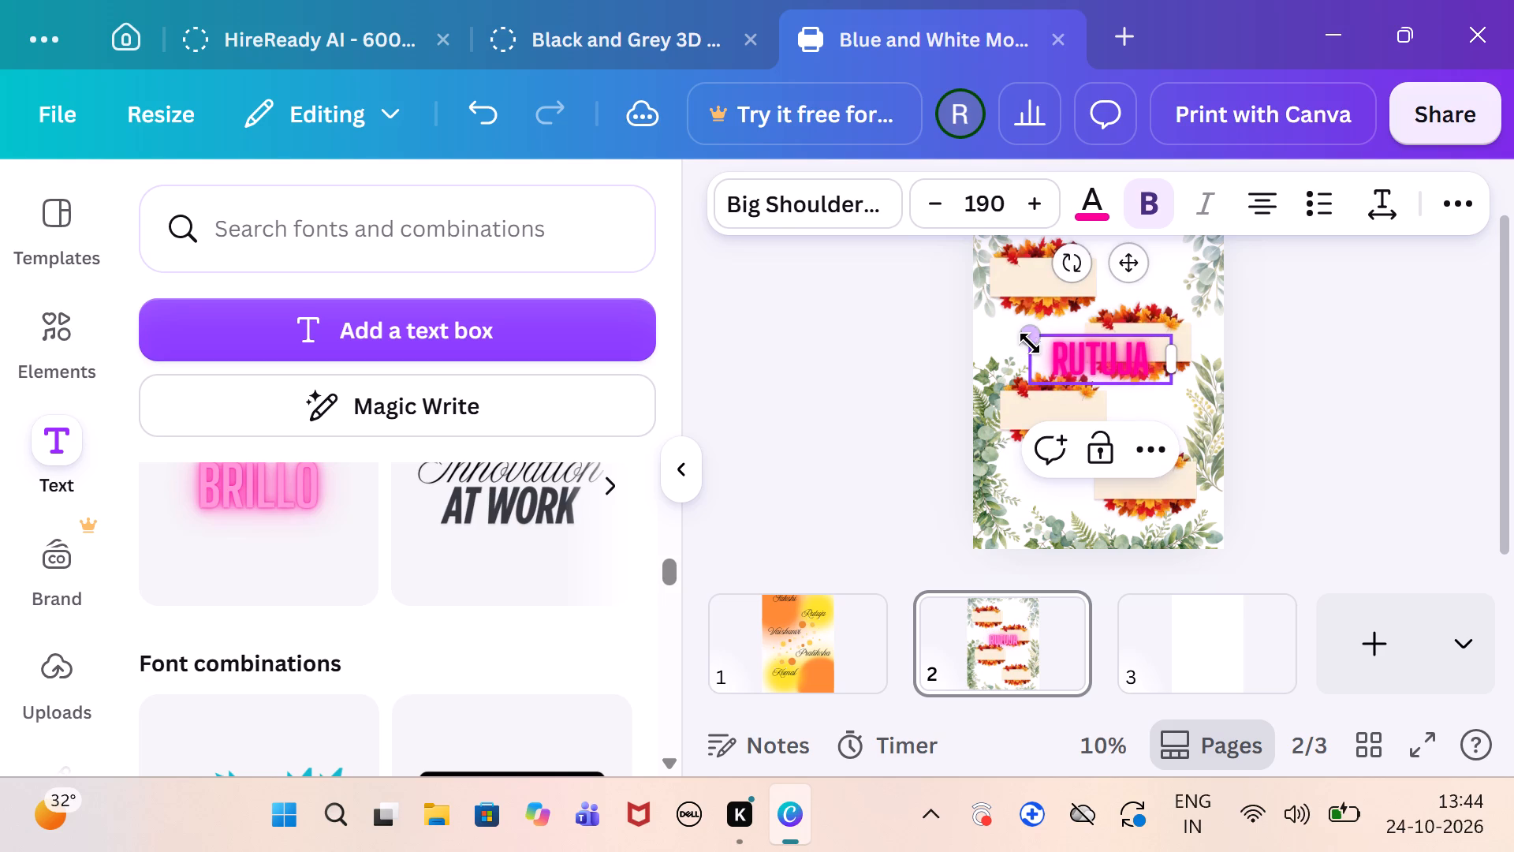
pyautogui.moveTo(1030, 343); pyautogui.dragTo(1095, 346)
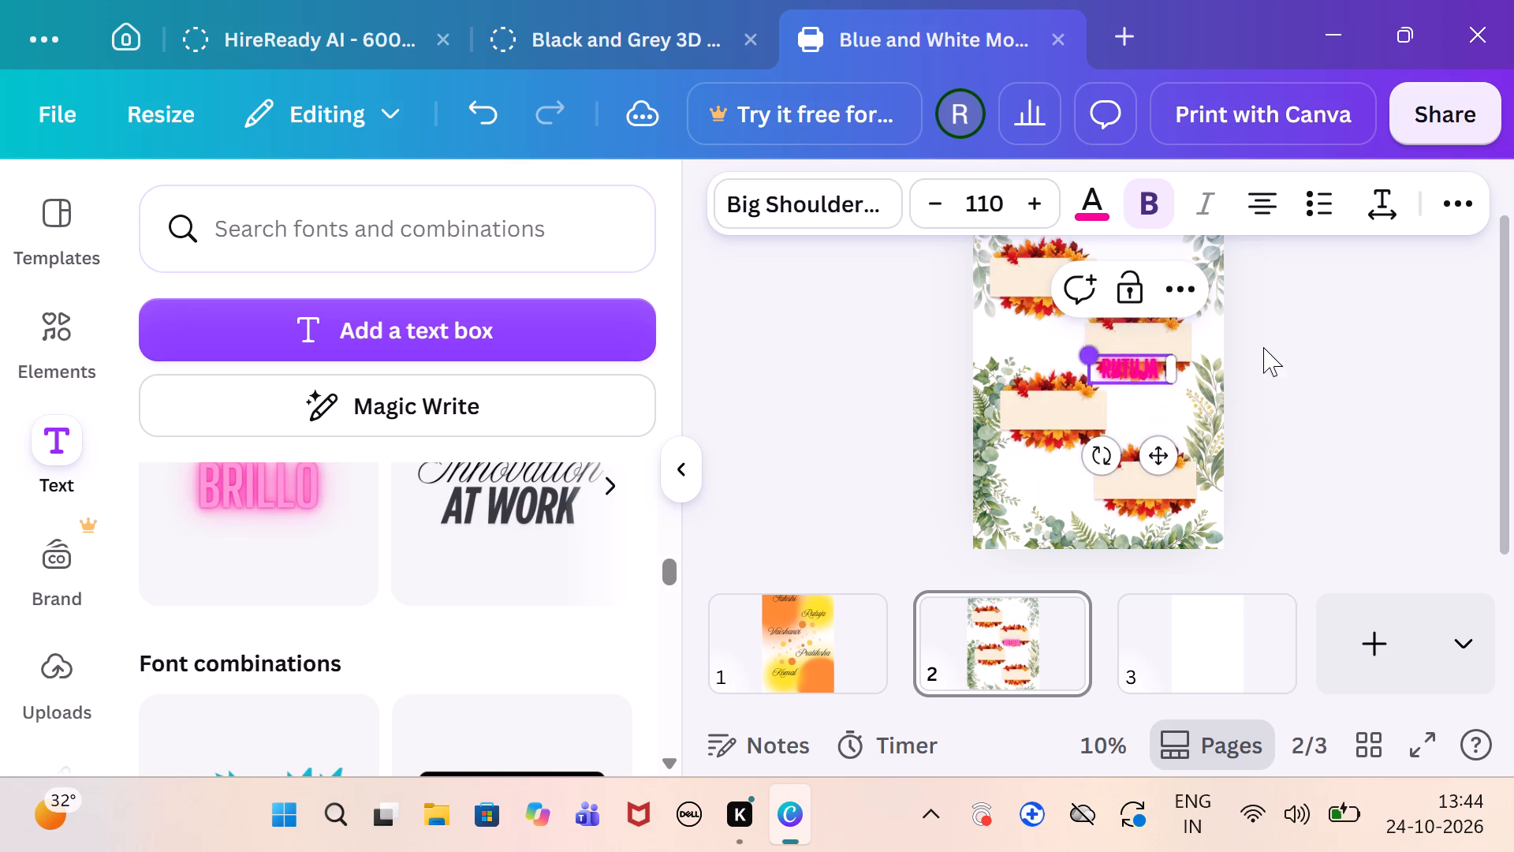
pyautogui.click(1370, 342)
pyautogui.moveTo(1132, 375); pyautogui.dragTo(1046, 275)
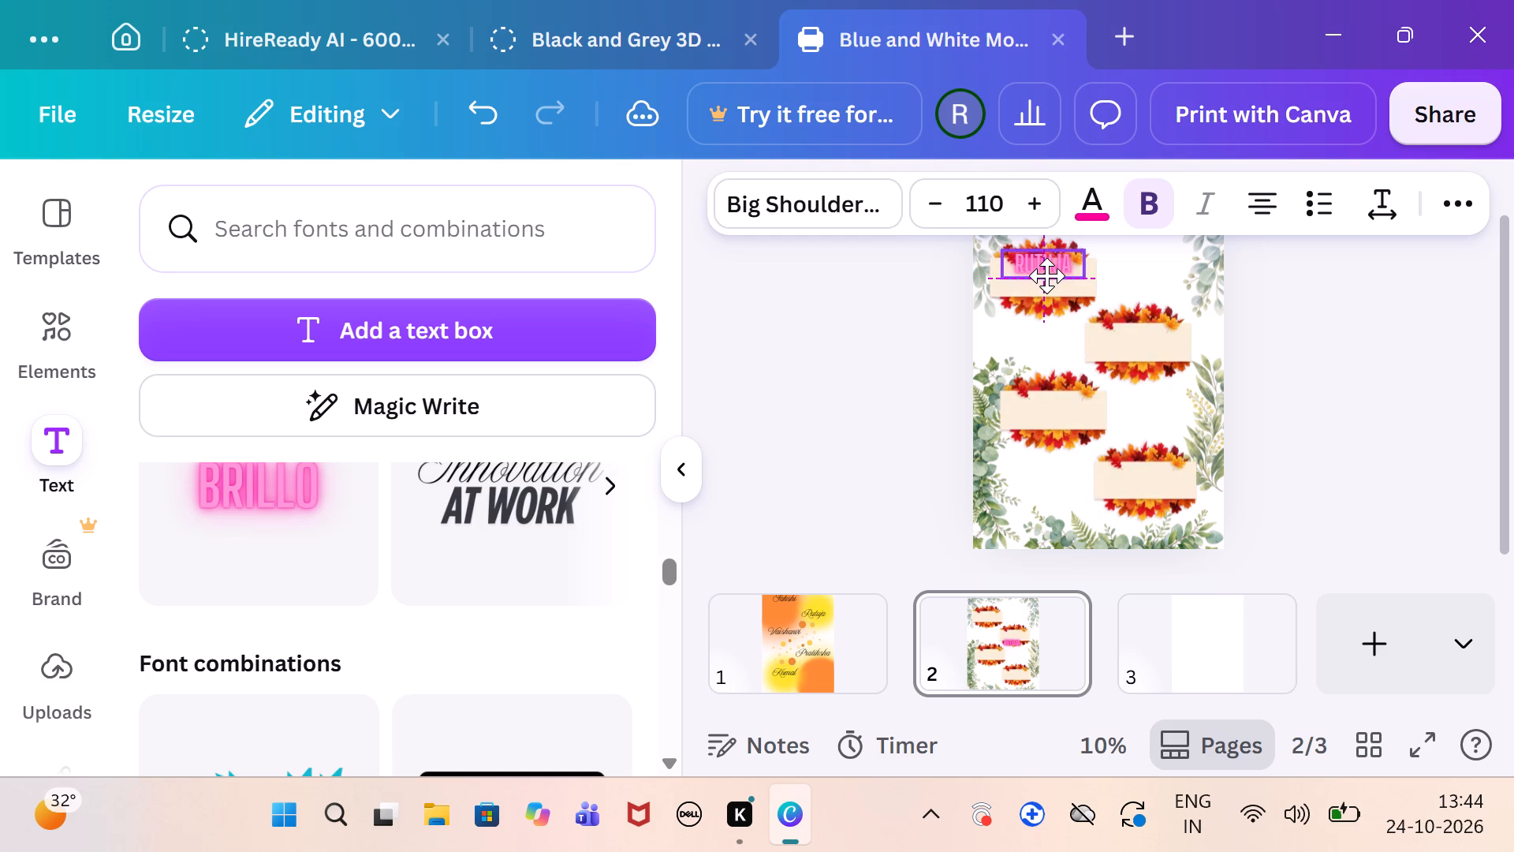
pyautogui.moveTo(1046, 275); pyautogui.dragTo(1047, 282)
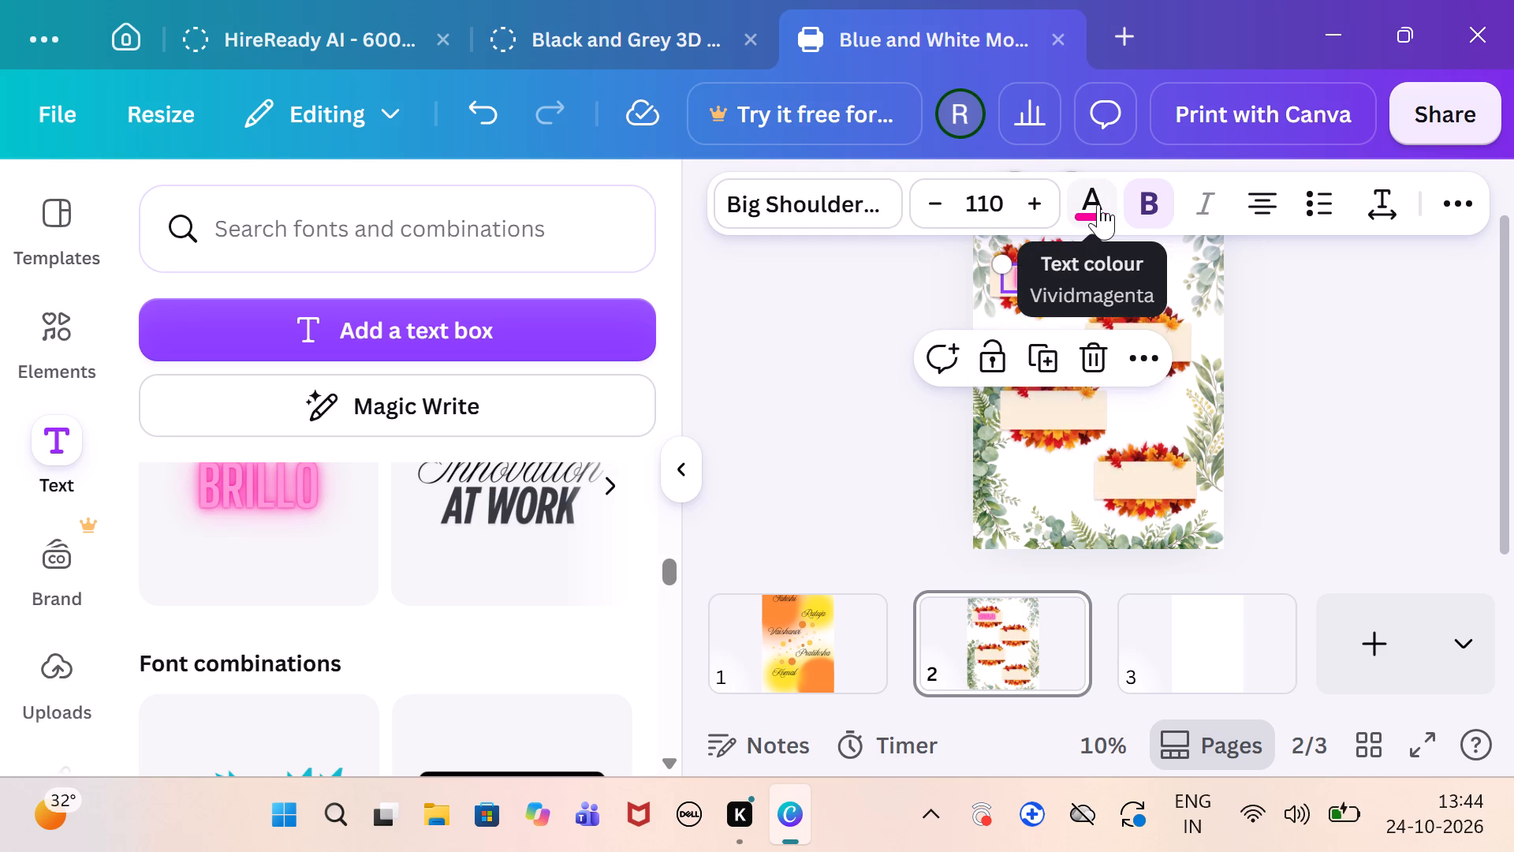
# Change the "Rutuja" text colour to black.
pyautogui.click(1098, 204)
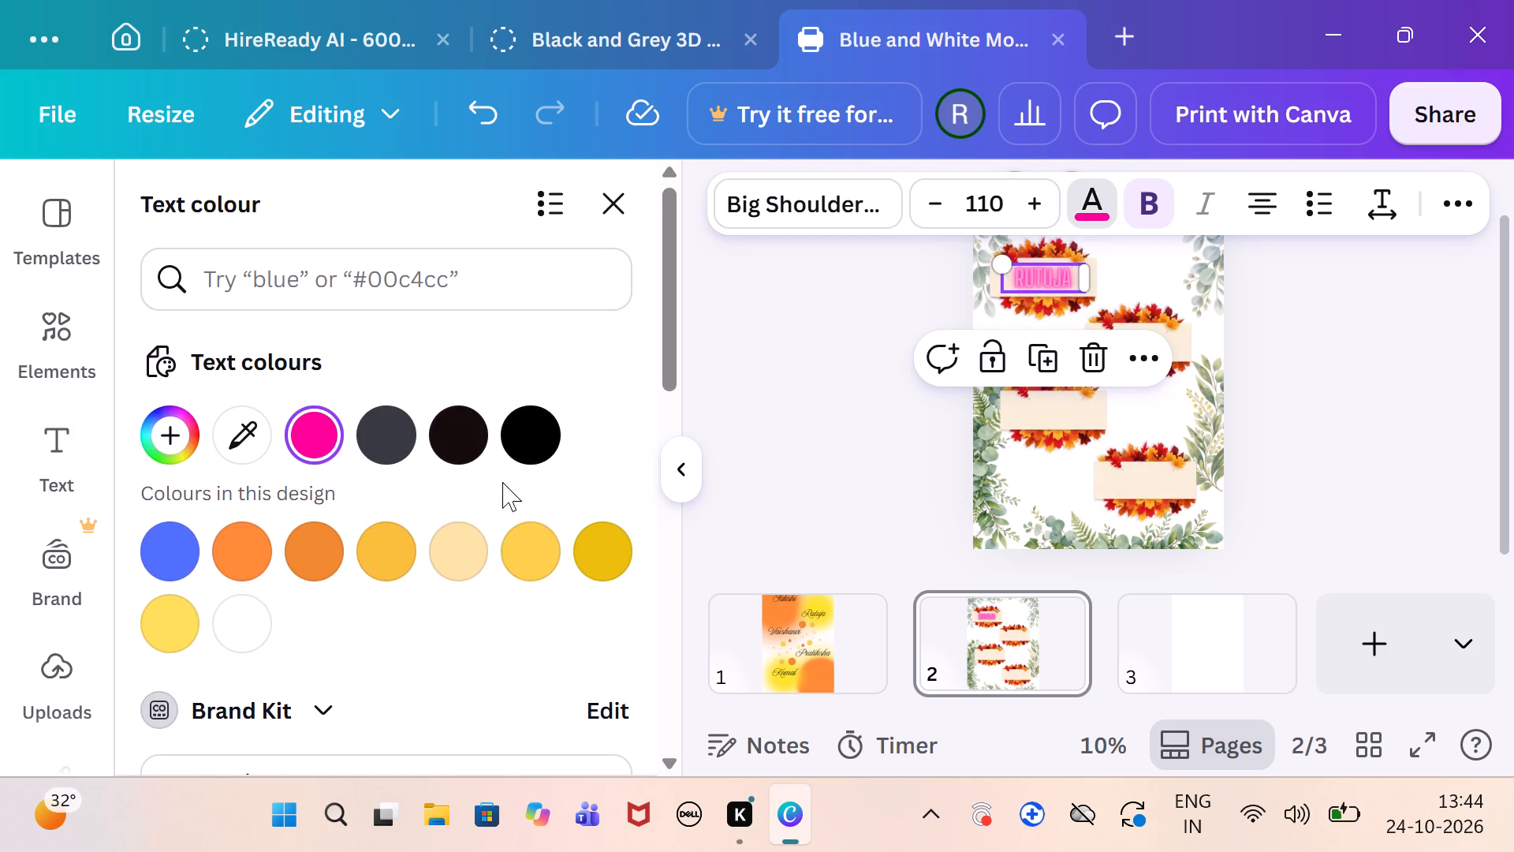
pyautogui.click(510, 444)
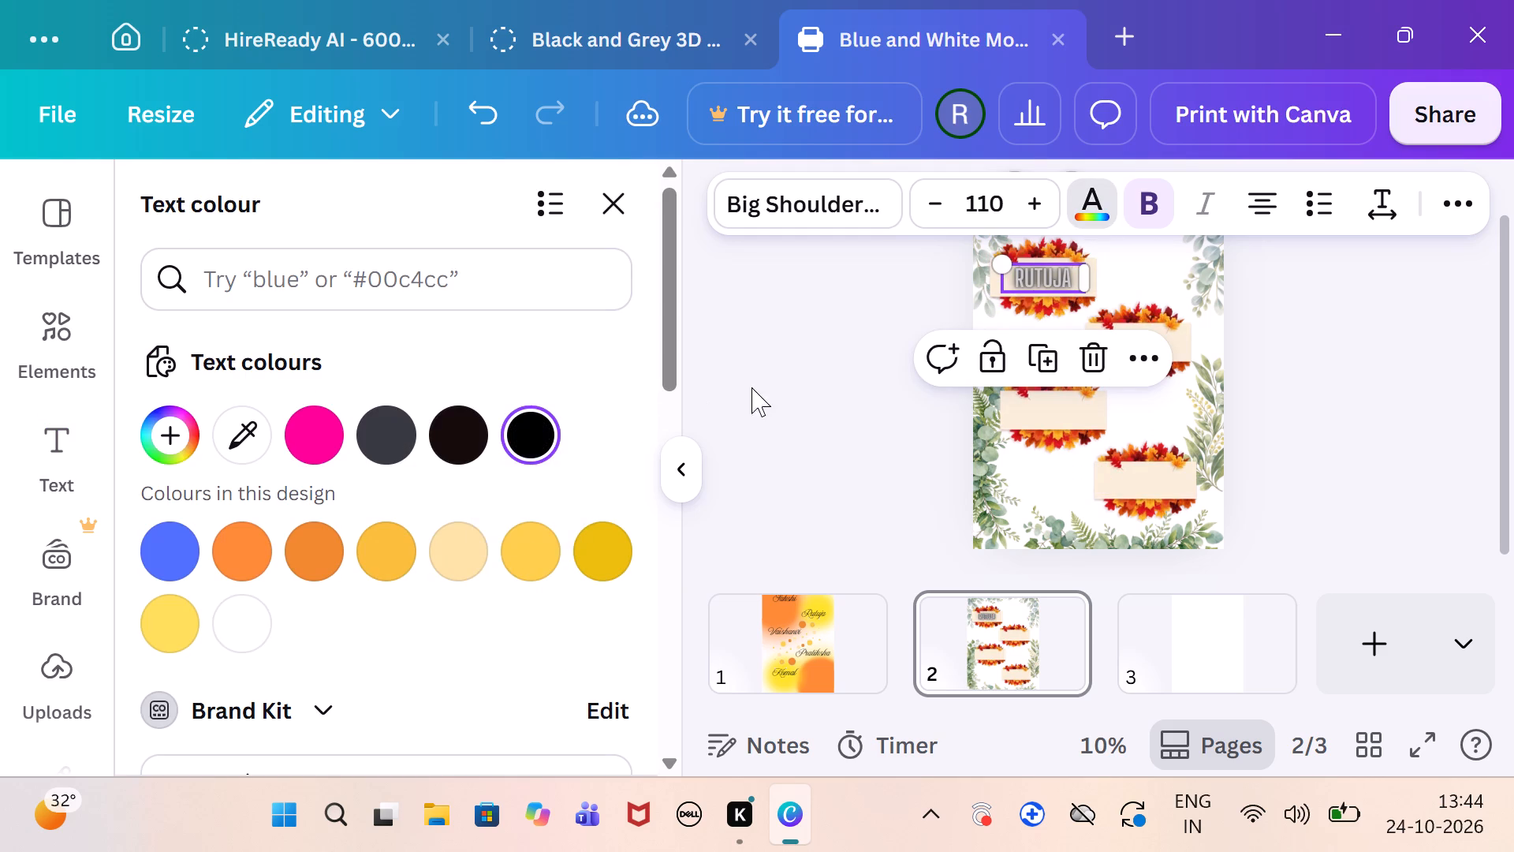
pyautogui.click(834, 384)
pyautogui.click(834, 384)
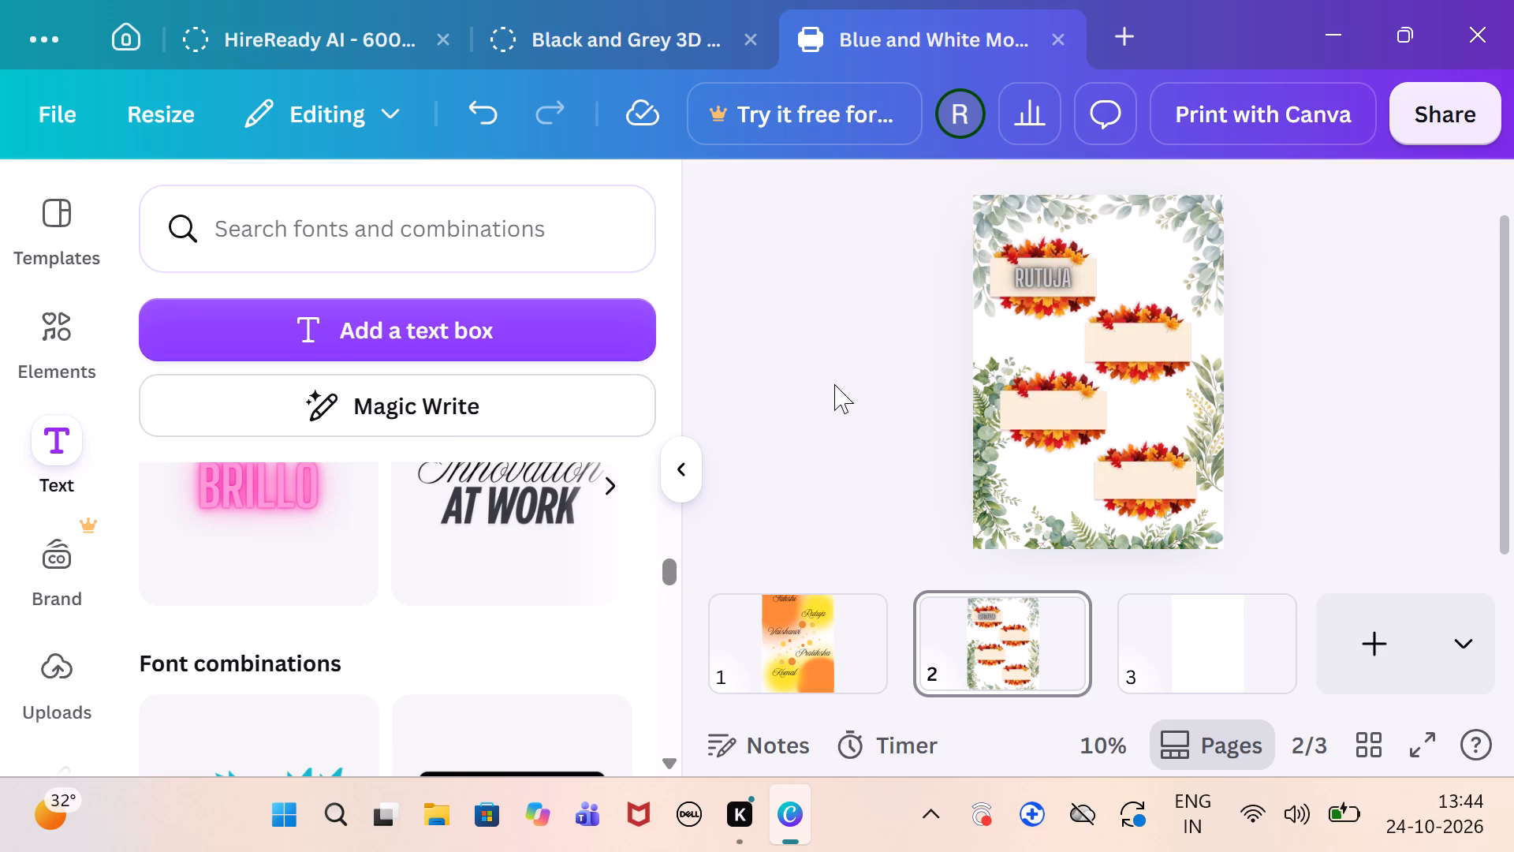
# Copy the "Rutuja" text three times and place one copy on each of the other three leaf banners.
pyautogui.click(1051, 281)
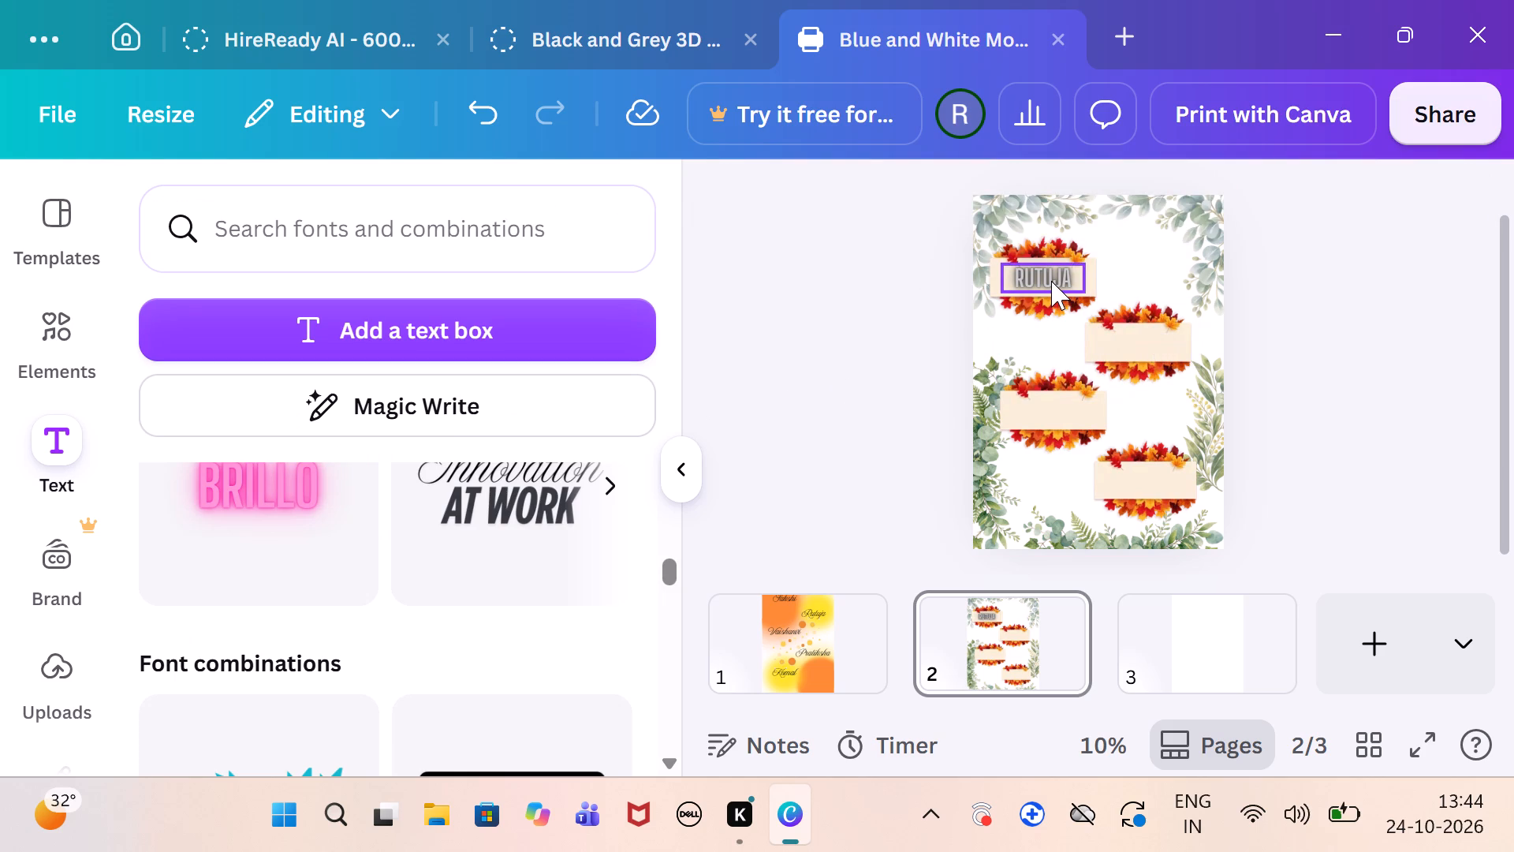
pyautogui.press('ctrl+Insert')
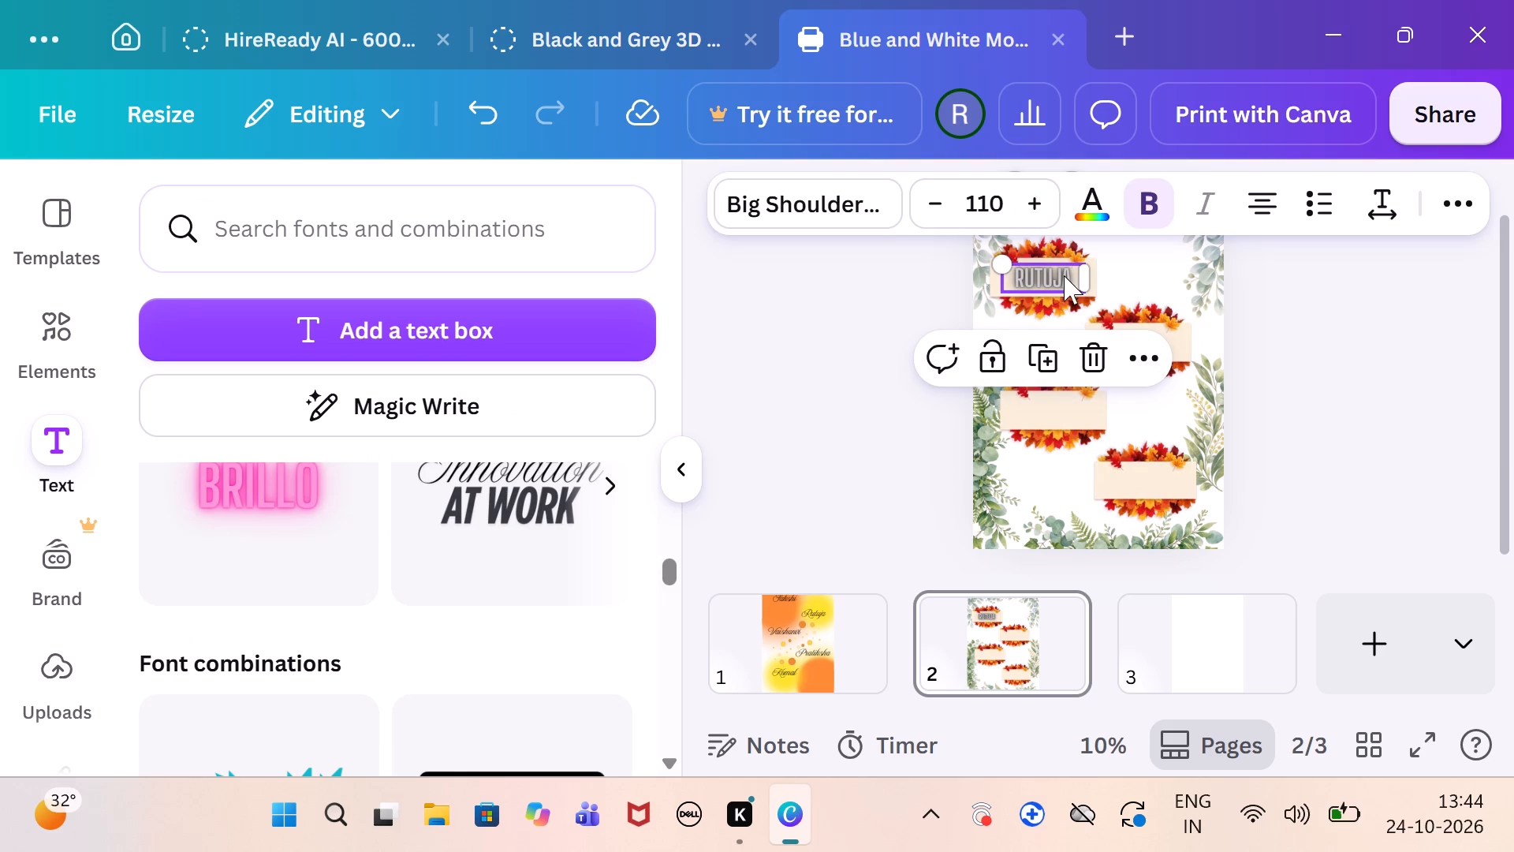
pyautogui.click(1180, 335)
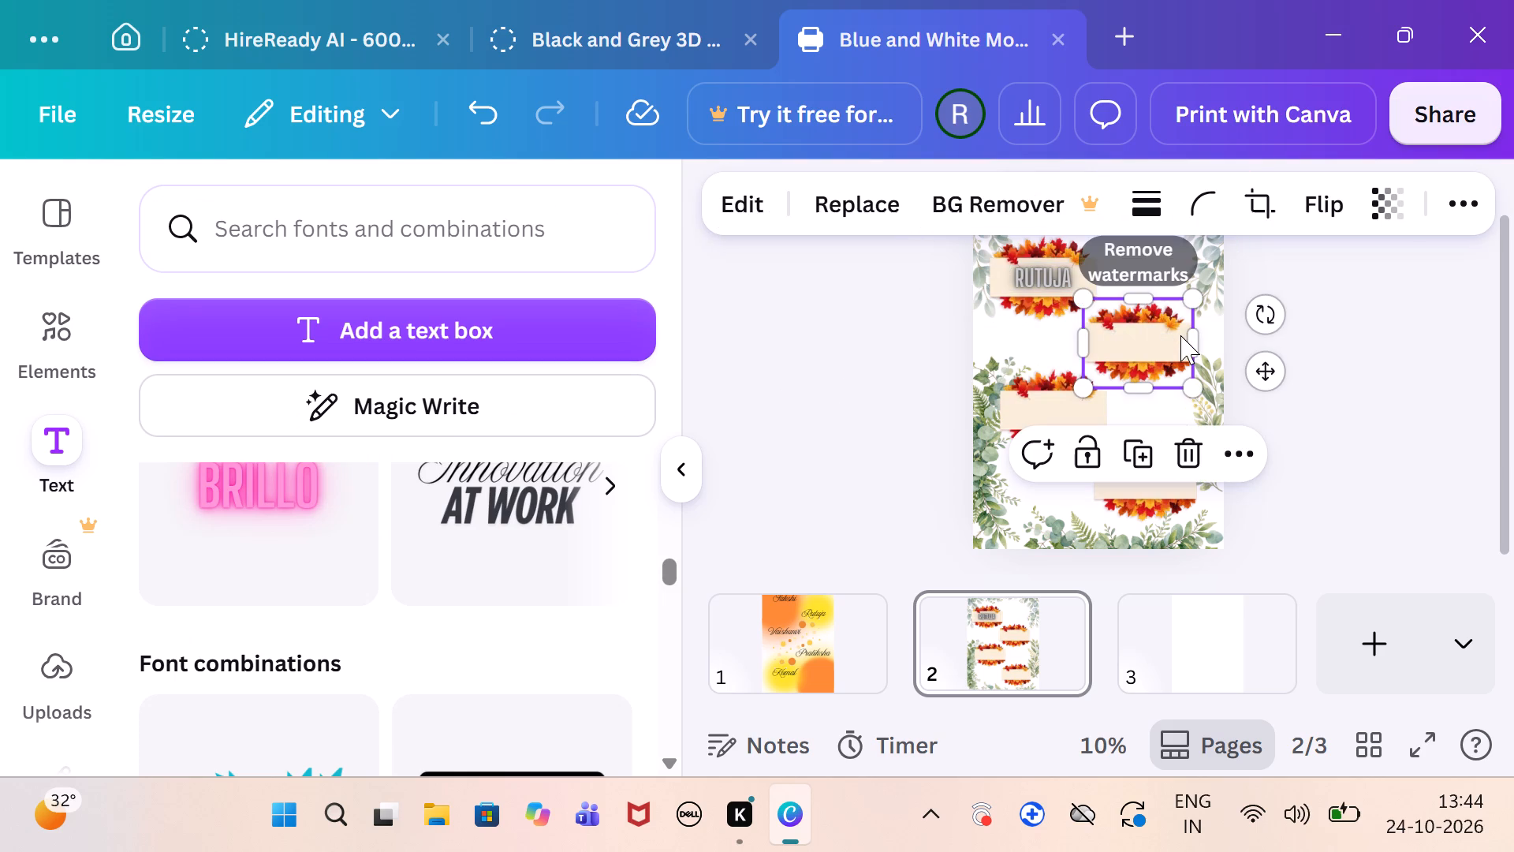
pyautogui.press('shift+Insert')
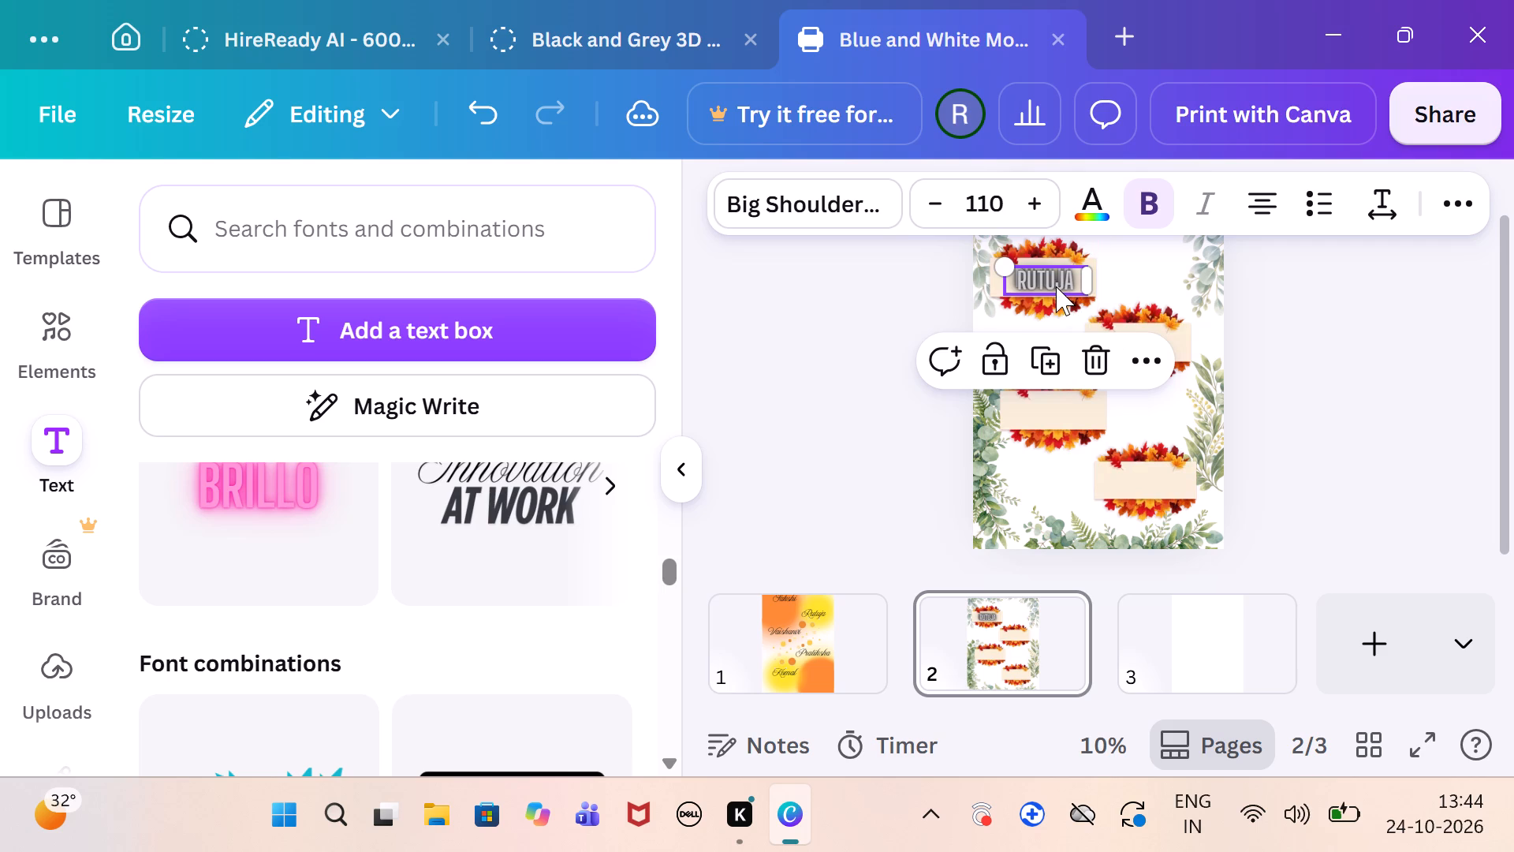
pyautogui.press('shift+Insert')
pyautogui.press('shift+Insert')
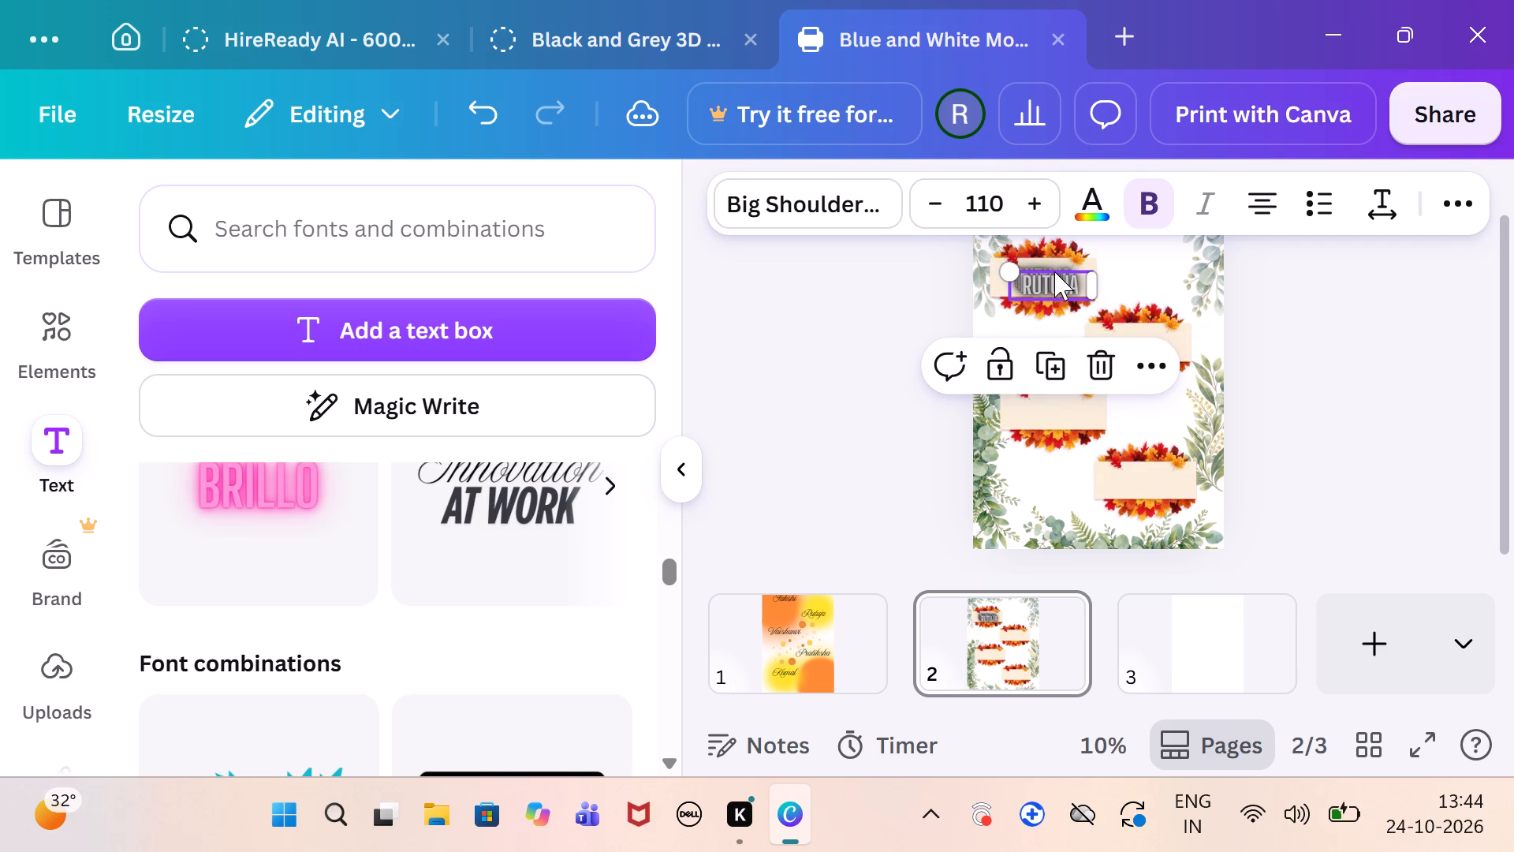
pyautogui.moveTo(1052, 291); pyautogui.dragTo(1144, 480)
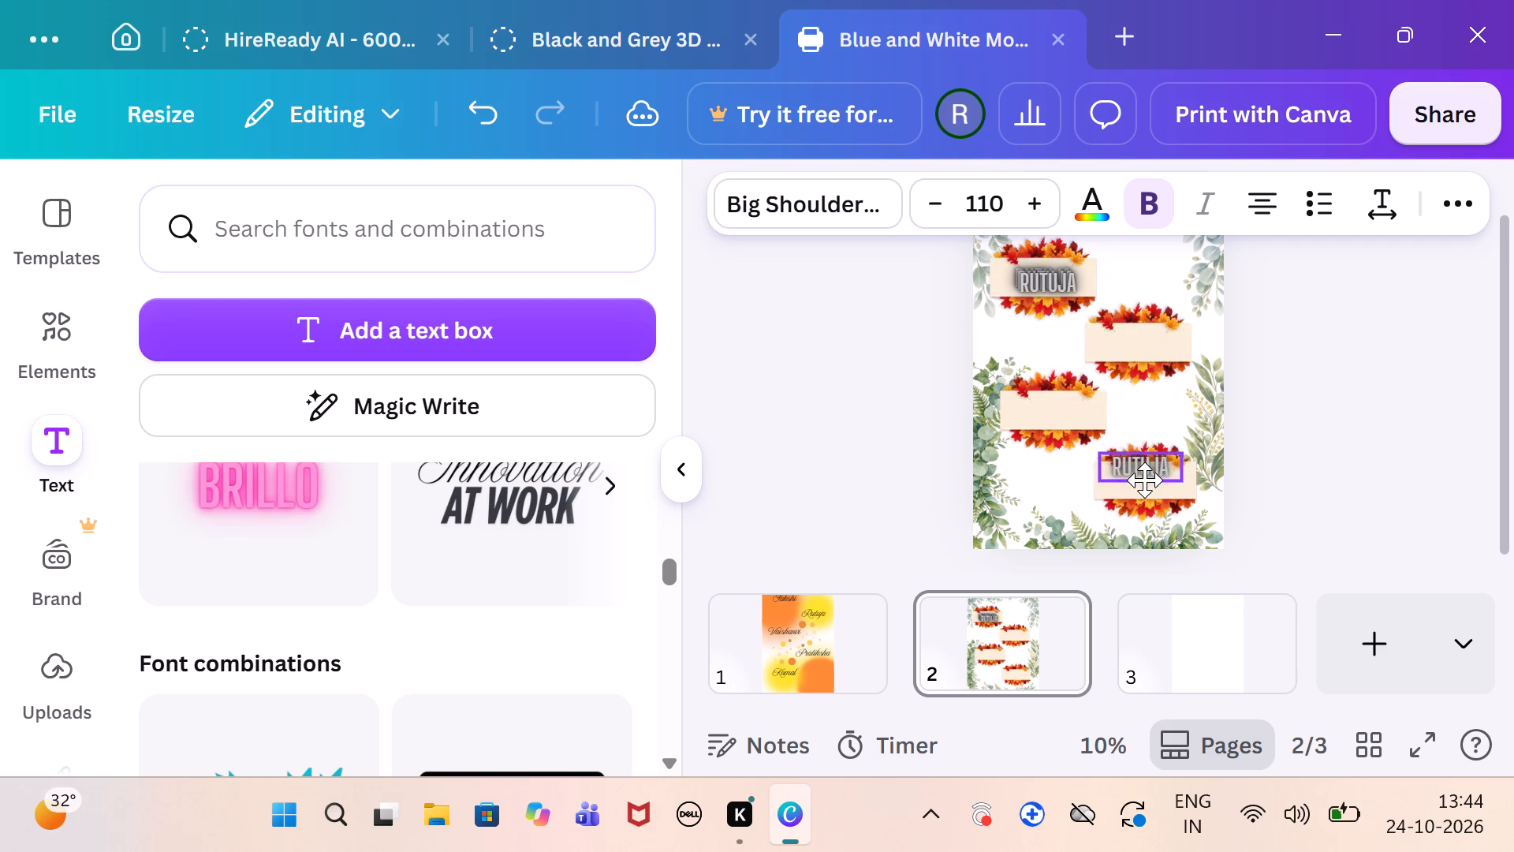
pyautogui.moveTo(1144, 480); pyautogui.dragTo(1146, 486)
pyautogui.moveTo(1054, 284); pyautogui.dragTo(1031, 334)
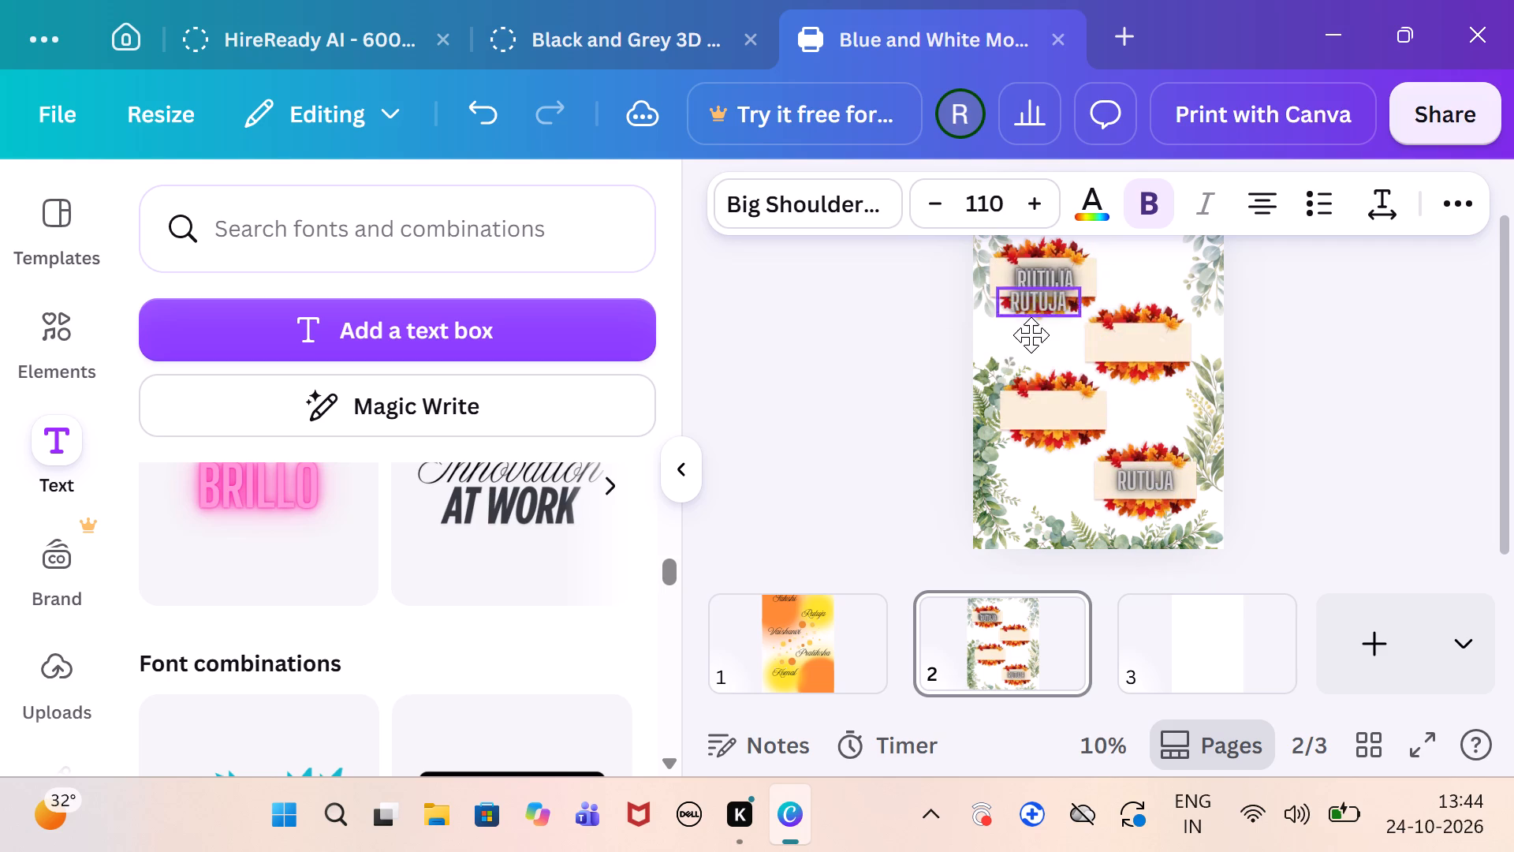
pyautogui.moveTo(1031, 334); pyautogui.dragTo(1053, 413)
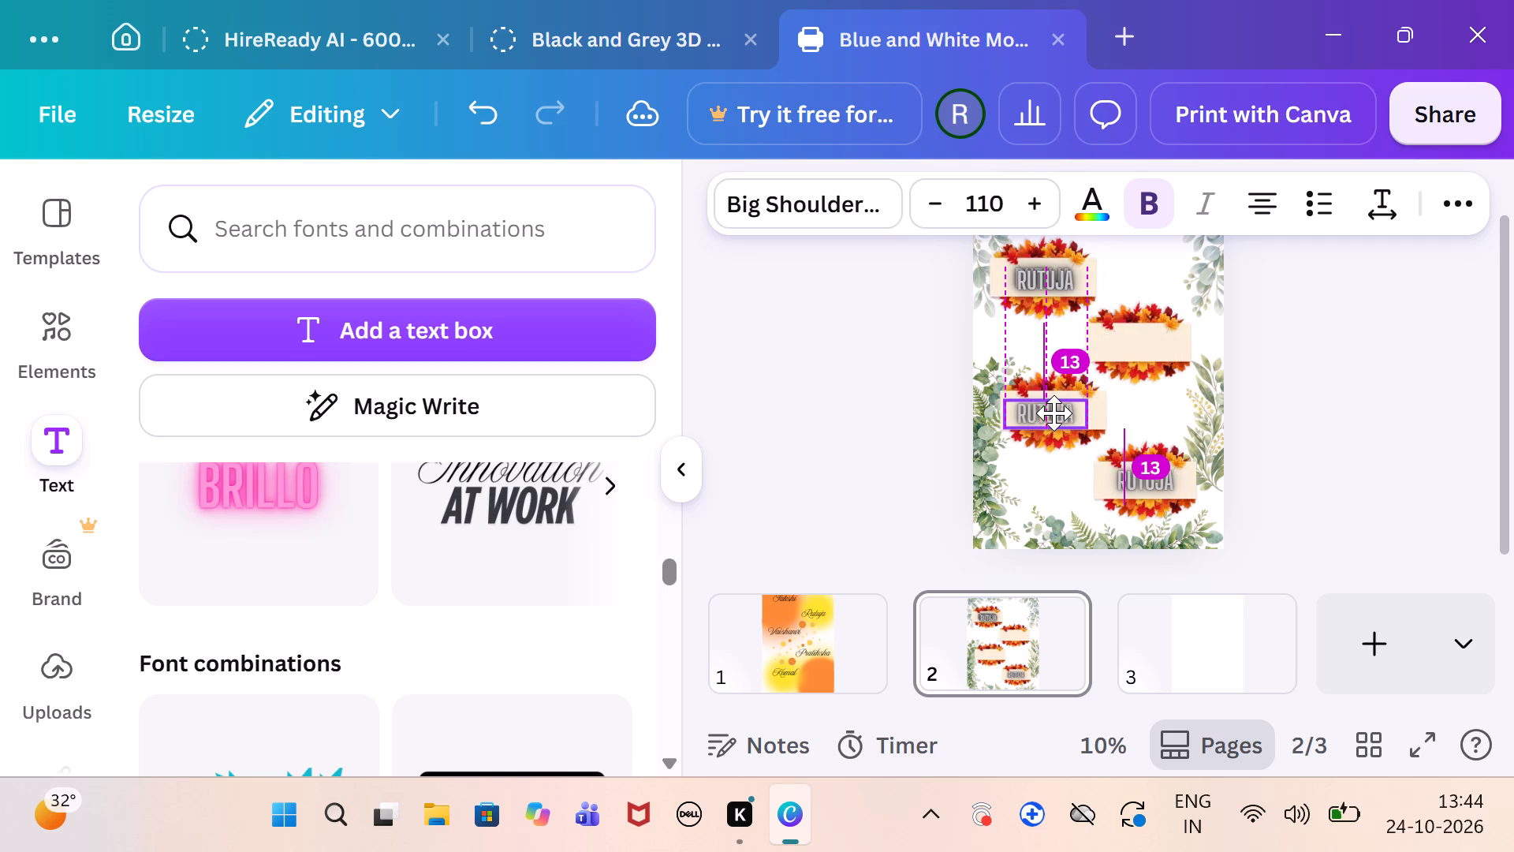
pyautogui.moveTo(1053, 413); pyautogui.dragTo(1056, 413)
pyautogui.moveTo(1038, 286); pyautogui.dragTo(1132, 351)
# Replace the name on the second leaf banner with "Gauree".
pyautogui.tripleClick(1132, 351)
pyautogui.press('BackSpace')
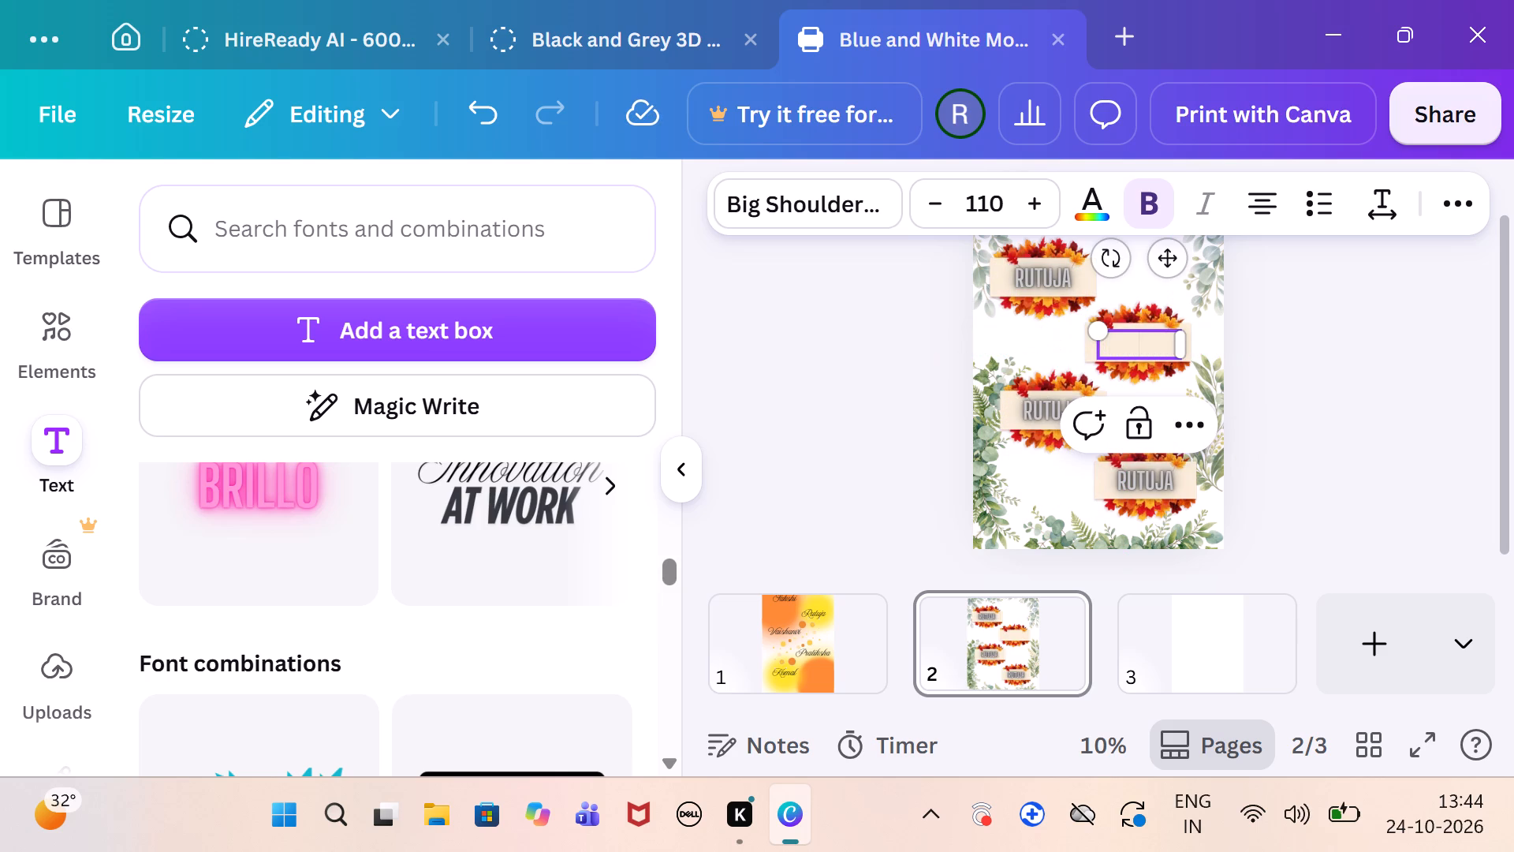
pyautogui.write('Gauree')
pyautogui.click(1290, 368)
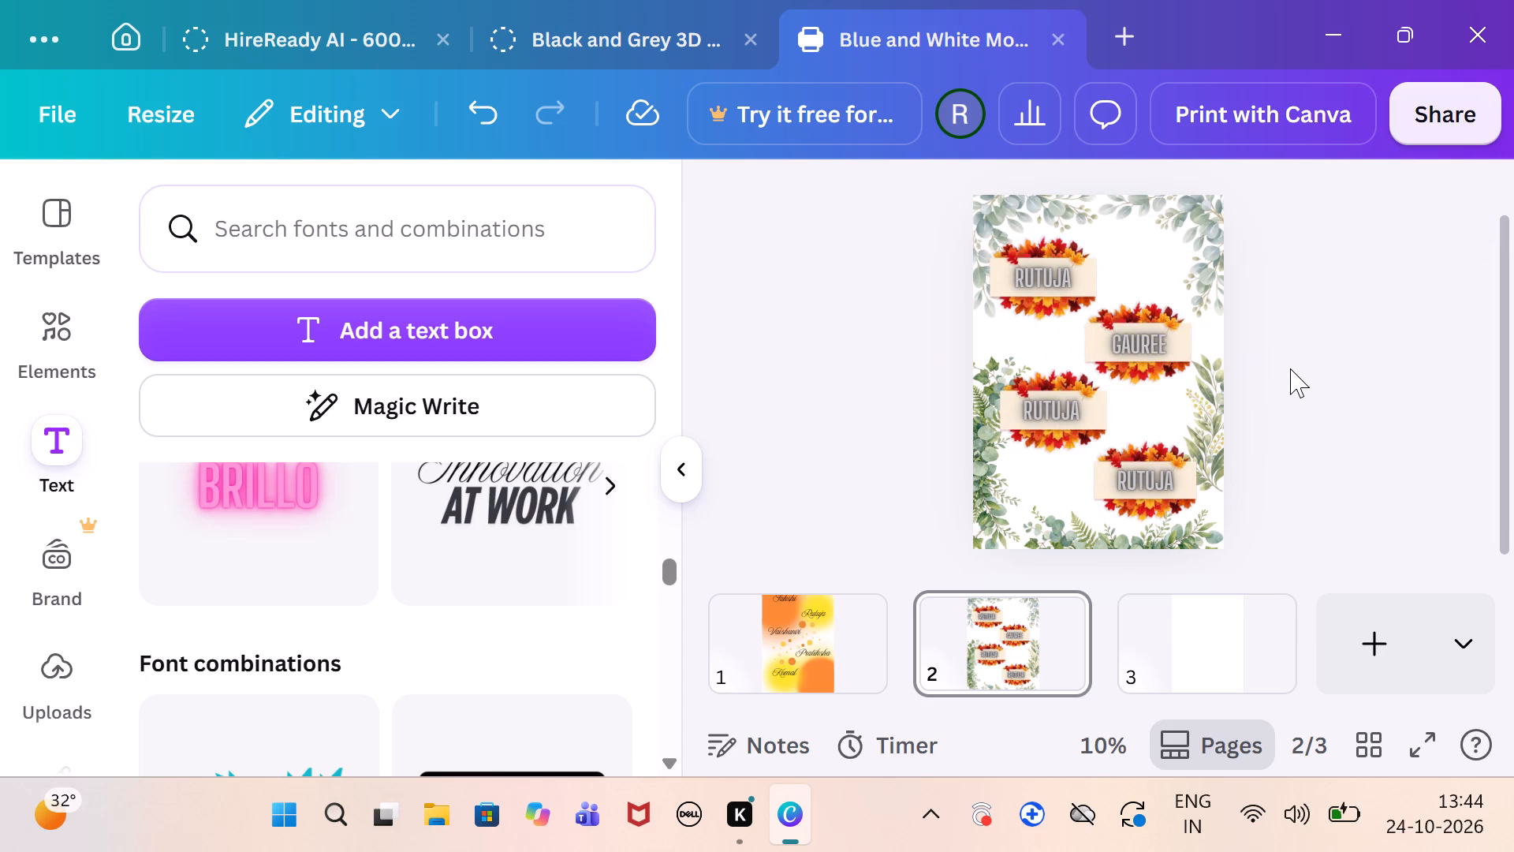
# Replace the name on the third leaf banner with "Gauri".
pyautogui.doubleClick(1056, 405)
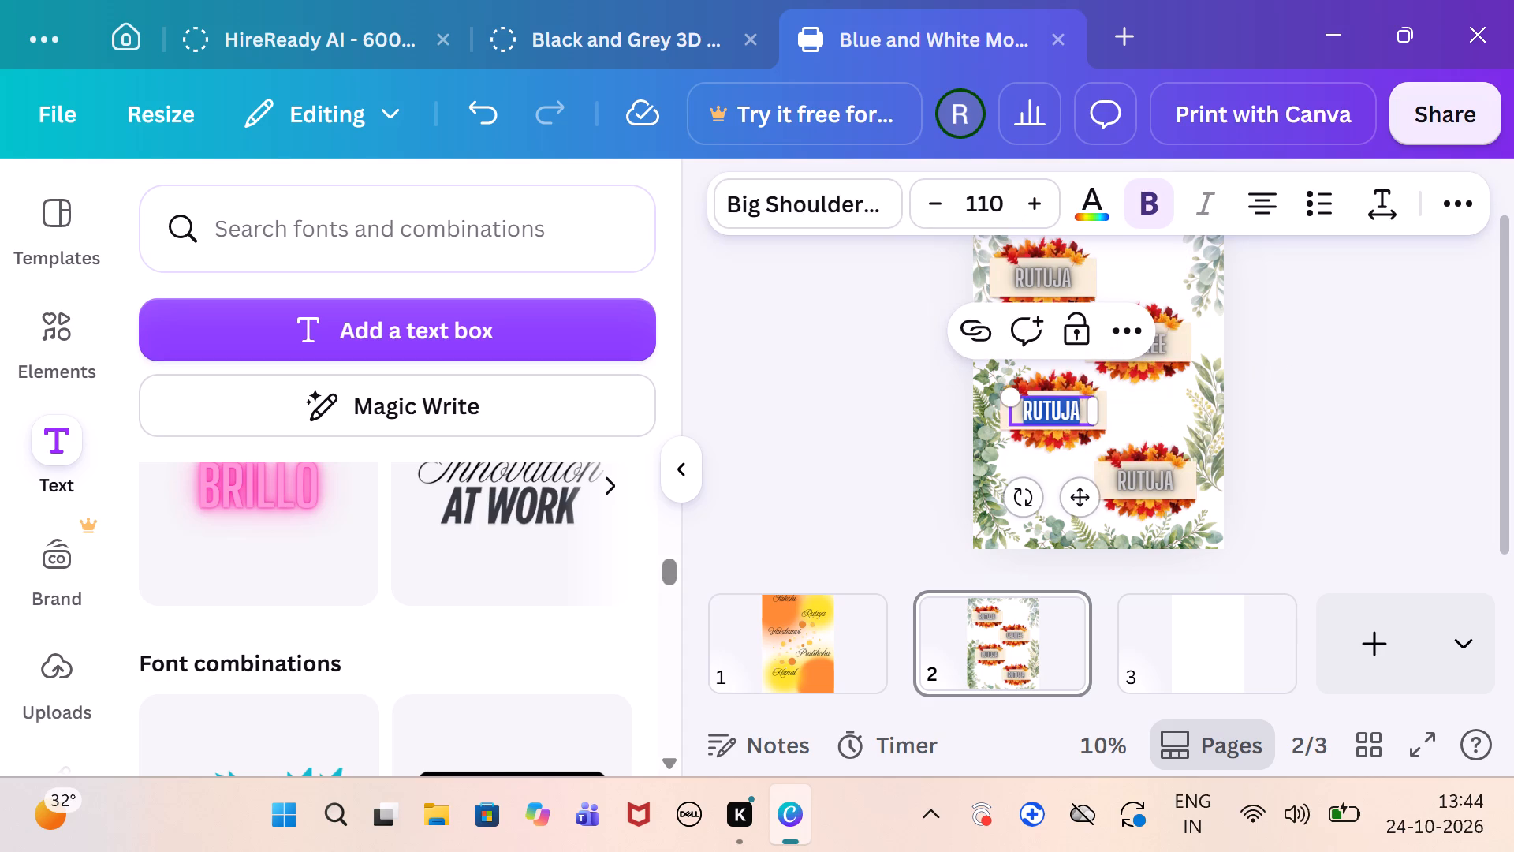
pyautogui.press('BackSpace')
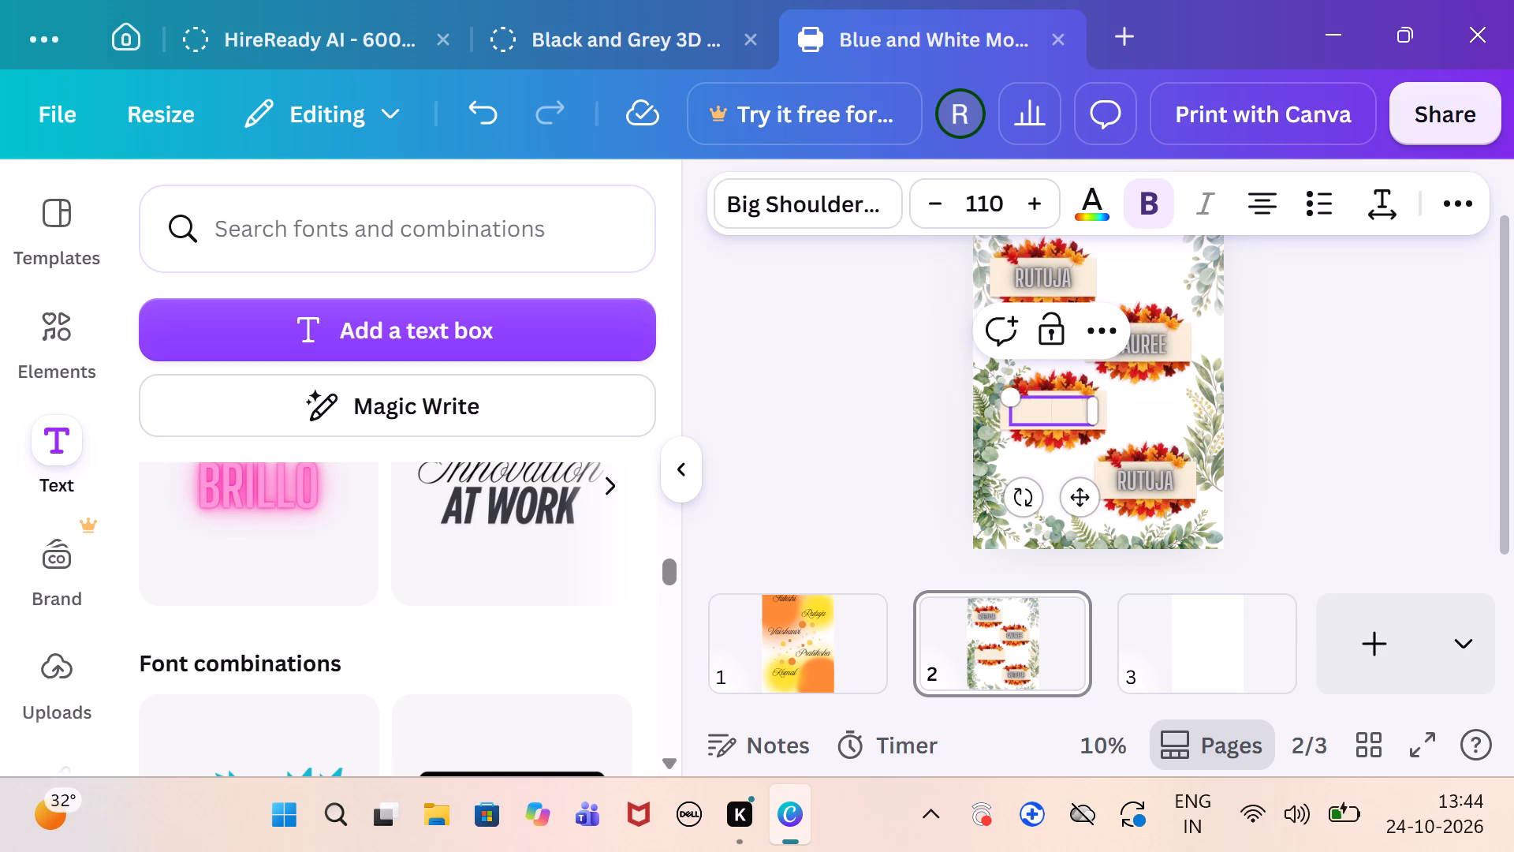
pyautogui.hotkey('shift', 'g')
pyautogui.write('auro')
pyautogui.press('BackSpace')
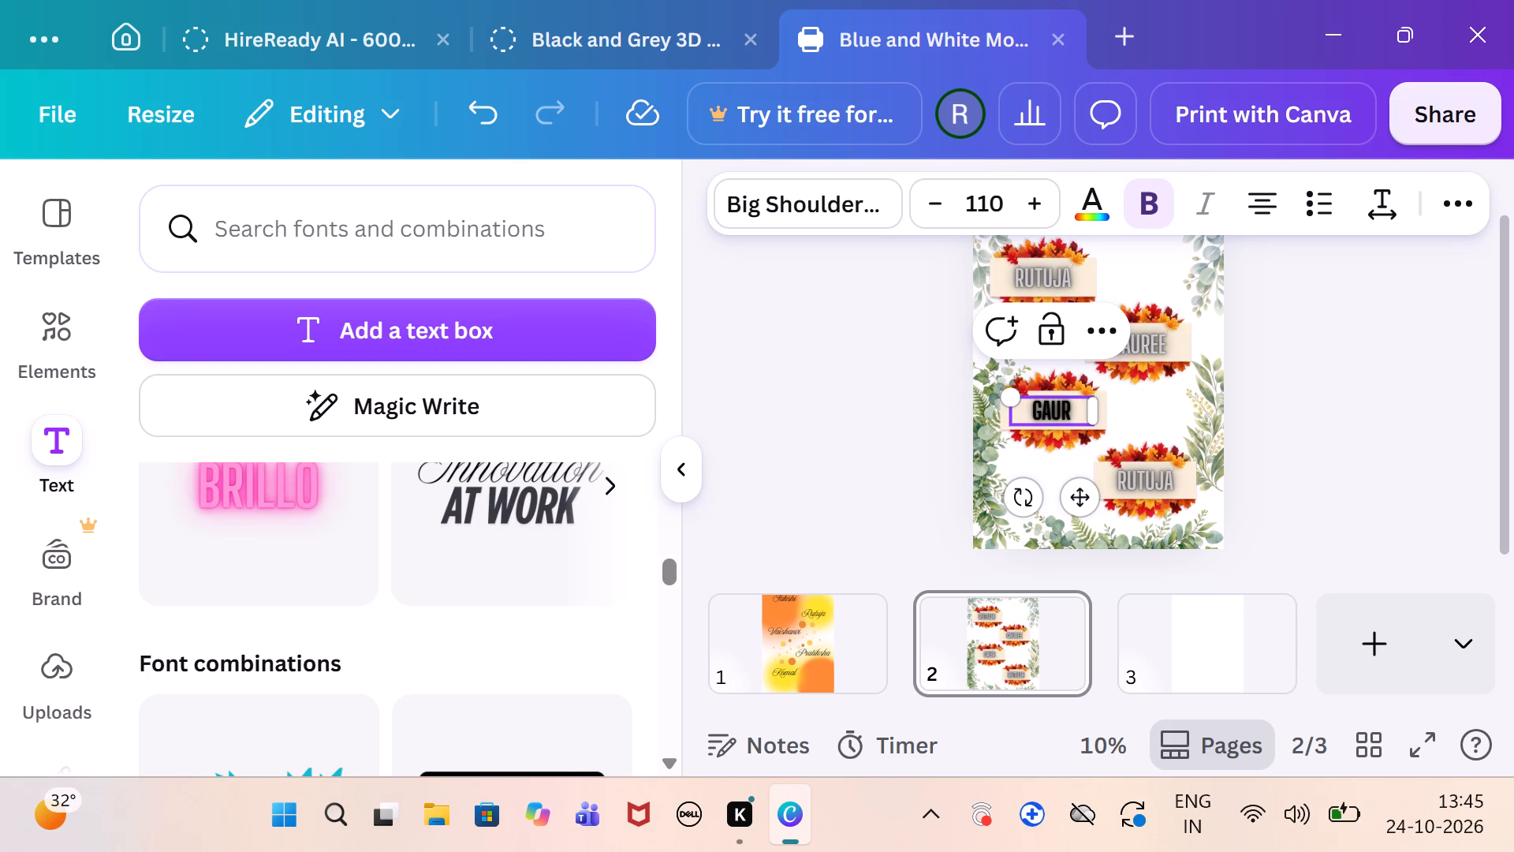
pyautogui.press('i')
pyautogui.click(1292, 432)
# Replace the name on the topmost leaf banner with "Shital".
pyautogui.tripleClick(1142, 471)
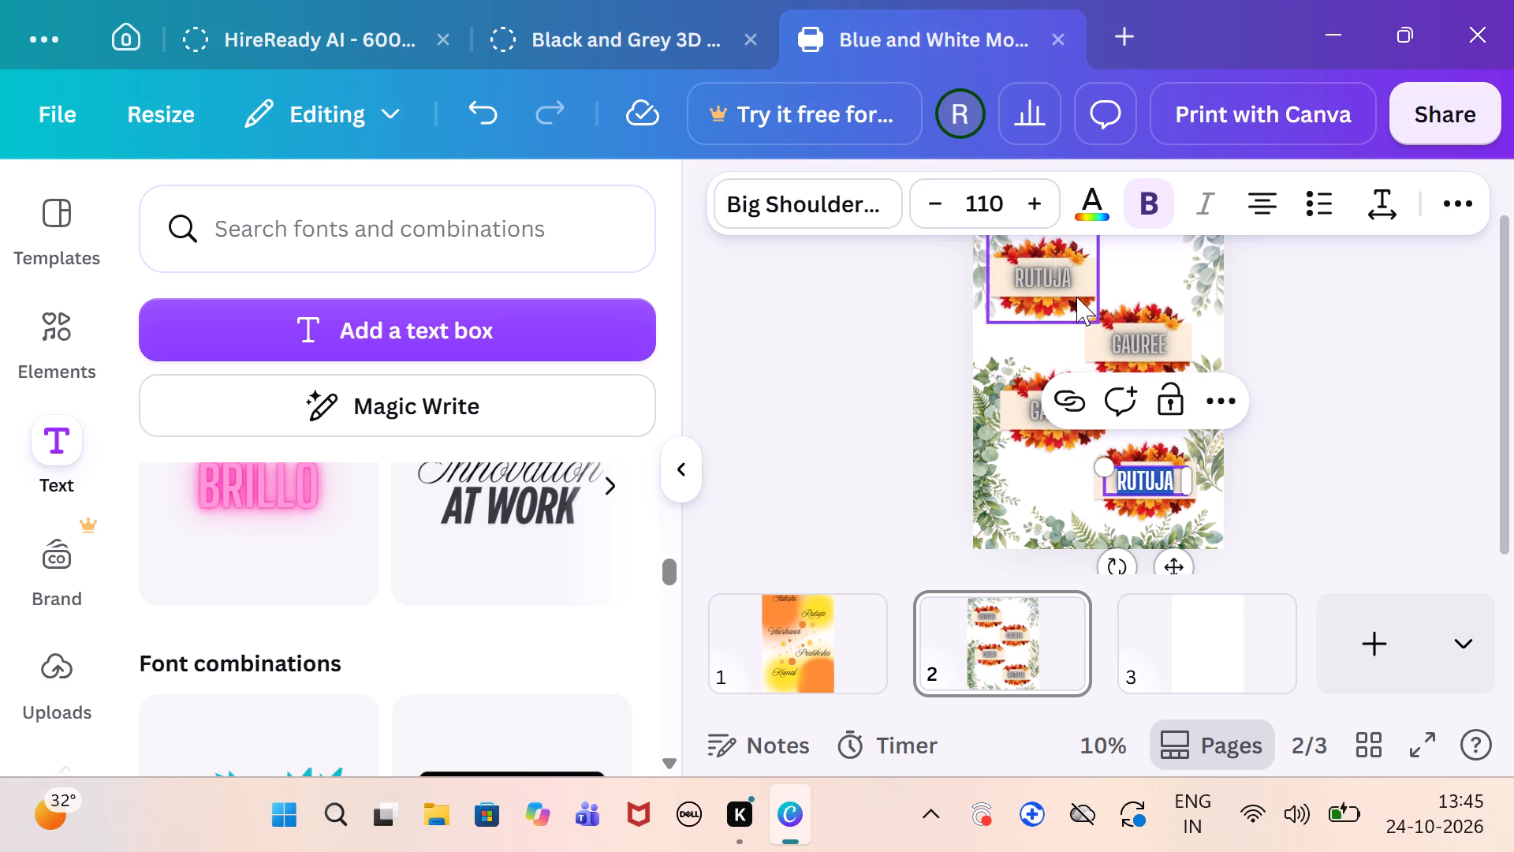
pyautogui.tripleClick(1046, 282)
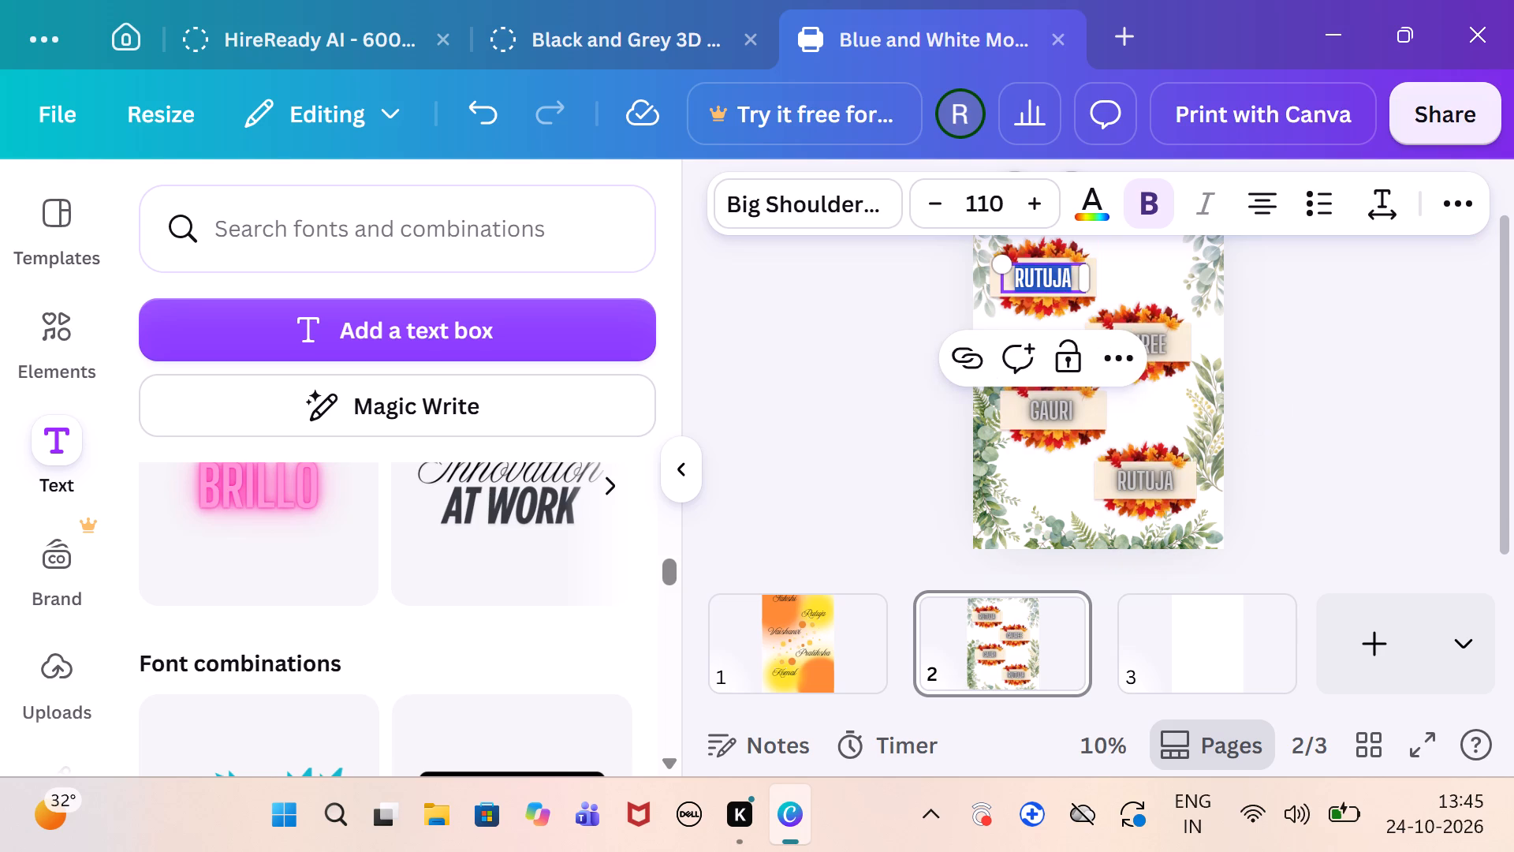
pyautogui.press('BackSpace')
pyautogui.write('Shit')
pyautogui.write('al')
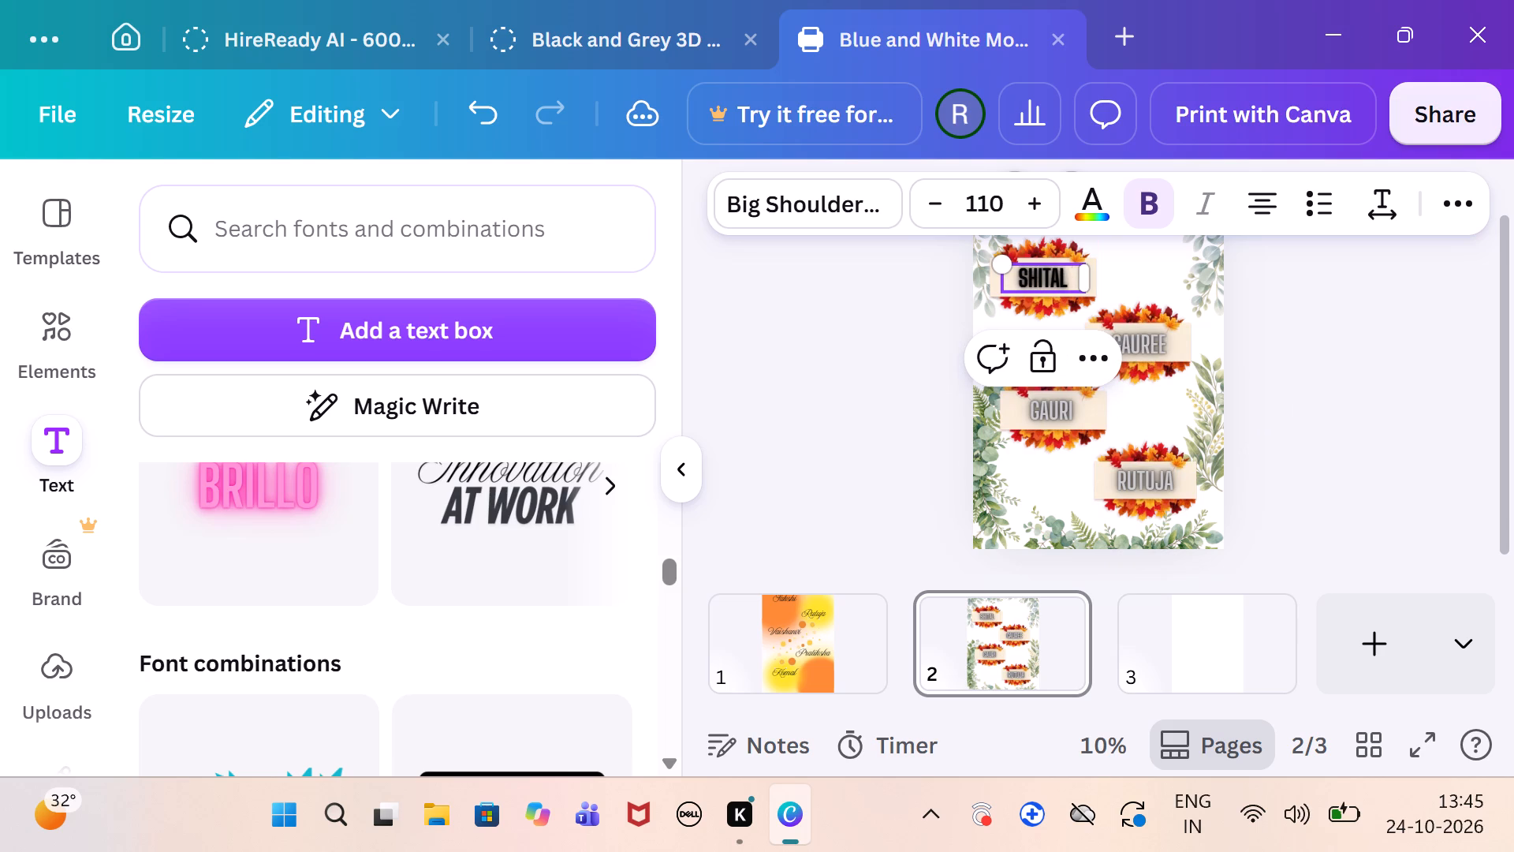
pyautogui.click(1365, 408)
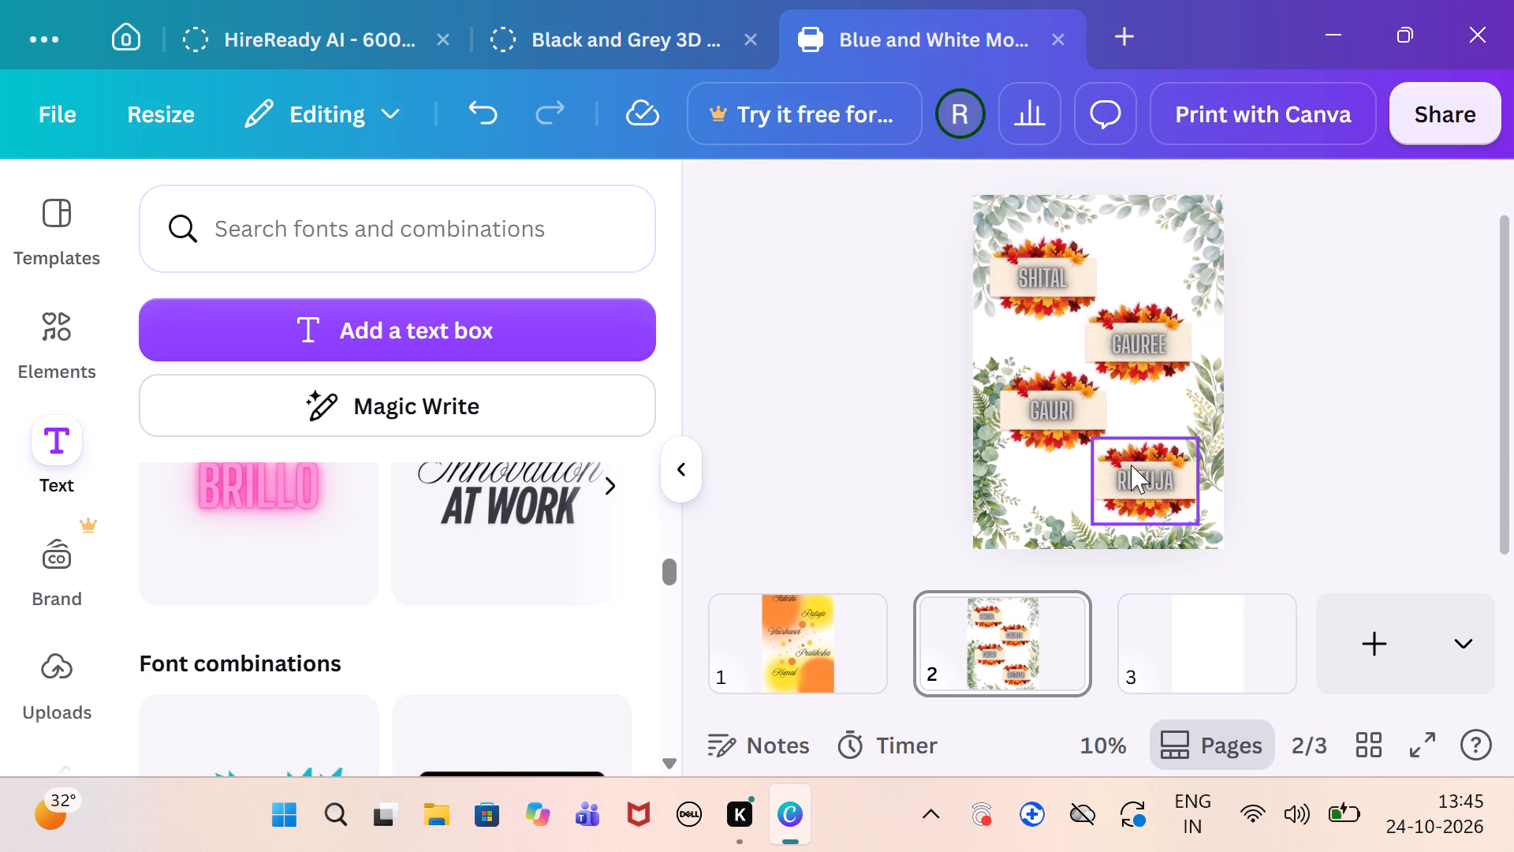
pyautogui.click(1363, 428)
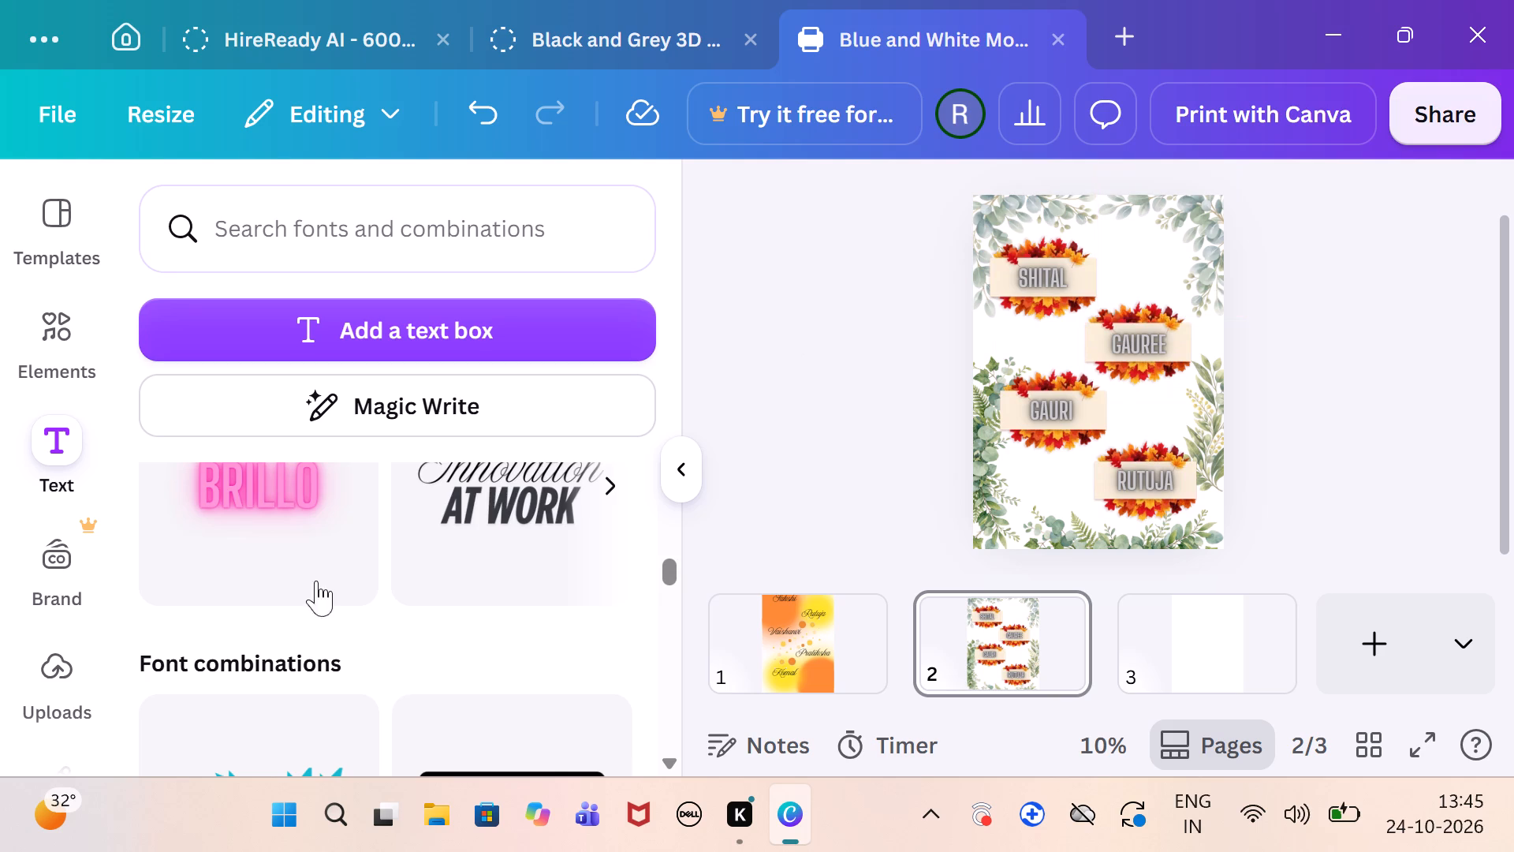
# Search the text styles for "colour paches" and look through the designs.
pyautogui.scroll(-5, 415, 690)
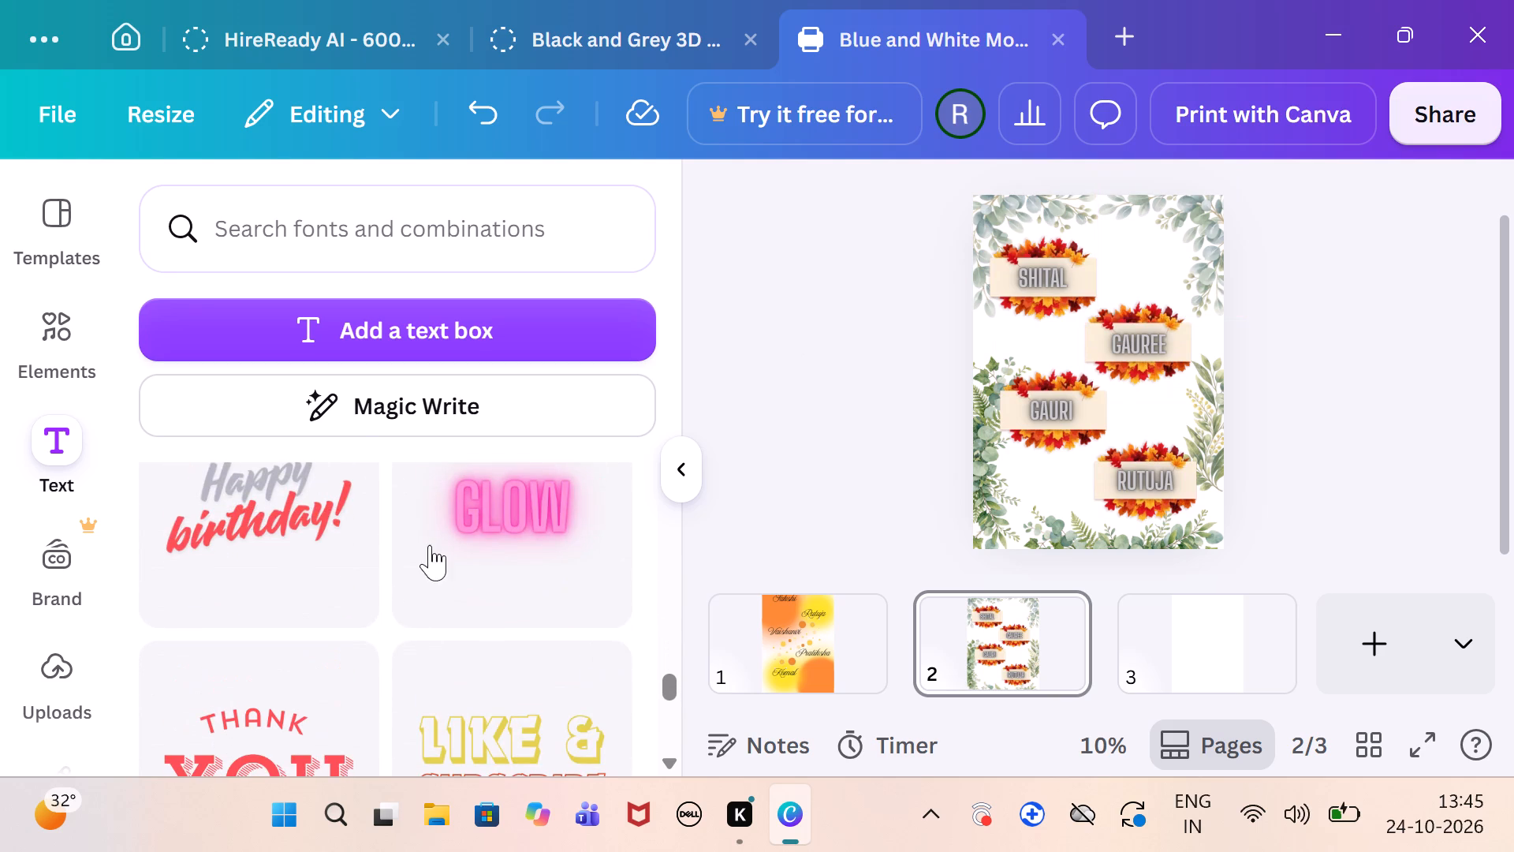
pyautogui.click(329, 235)
pyautogui.click(222, 223)
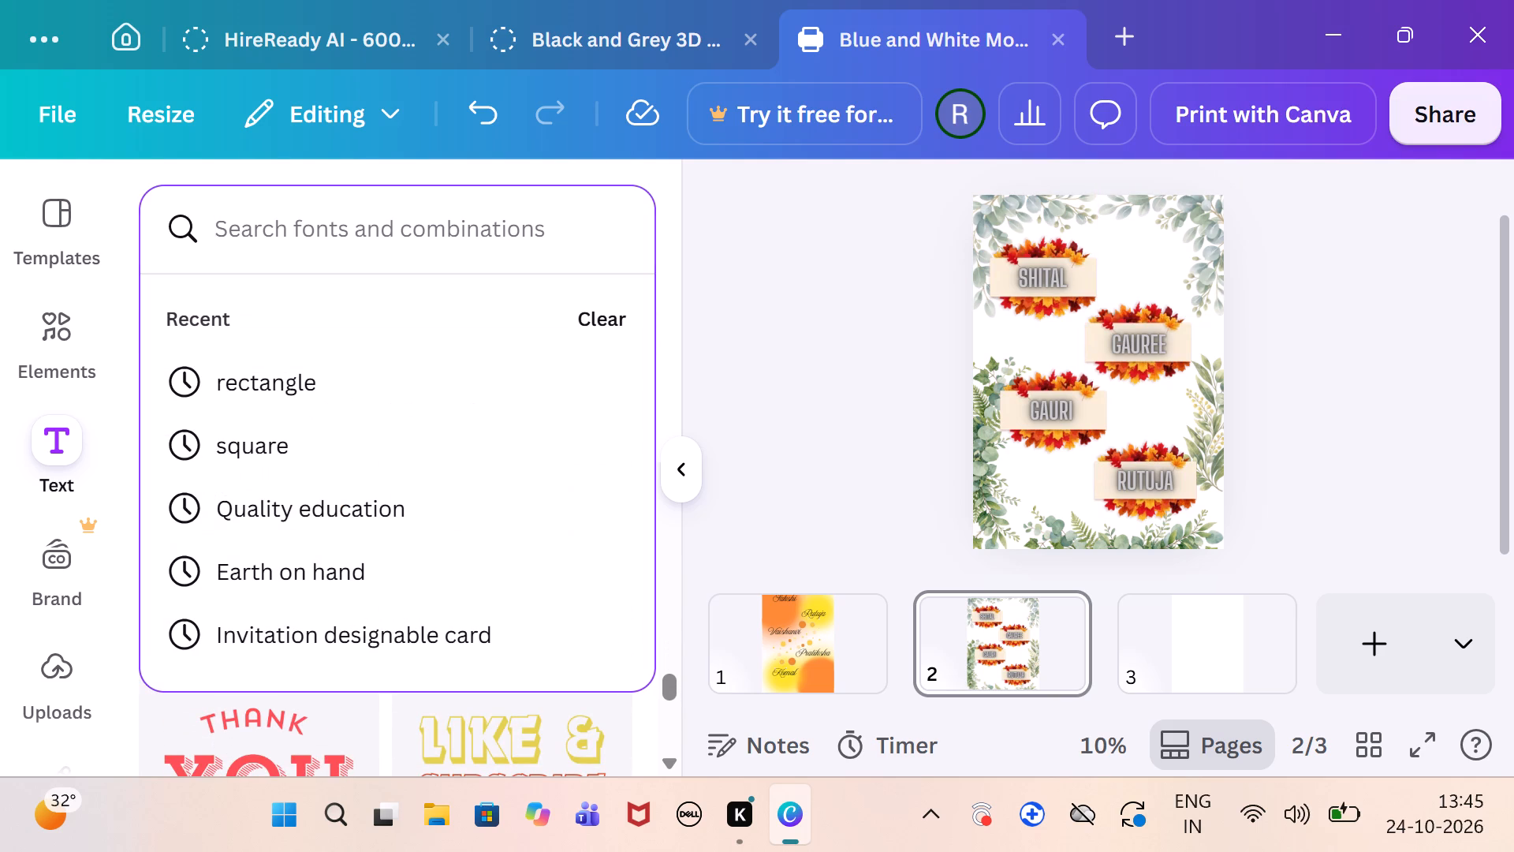
pyautogui.write('colour pacg')
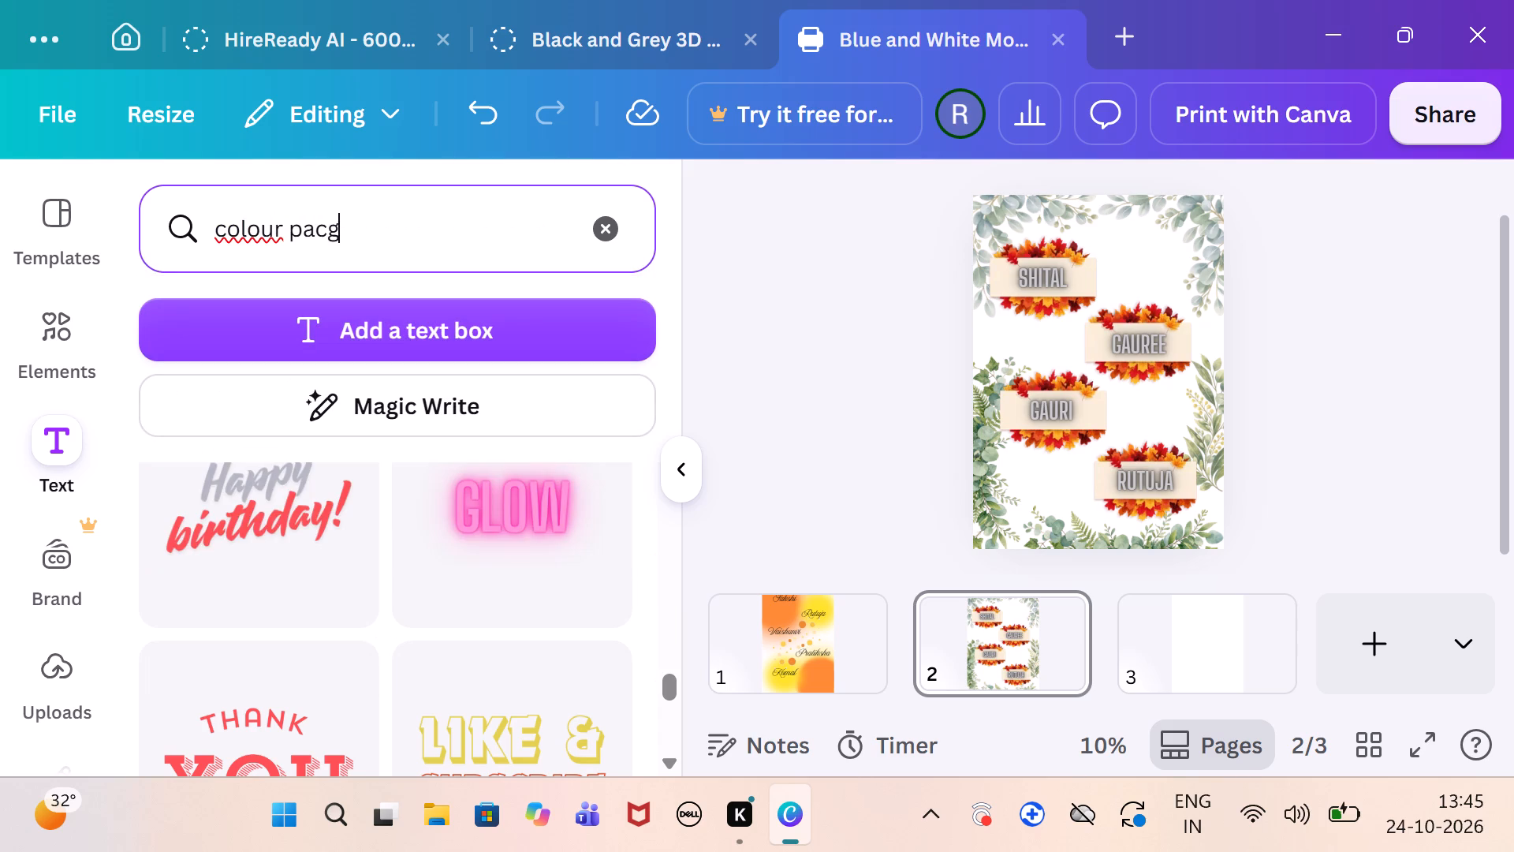
pyautogui.press('BackSpace')
pyautogui.write('hes')
pyautogui.press('Return')
pyautogui.scroll(-1, 398, 294)
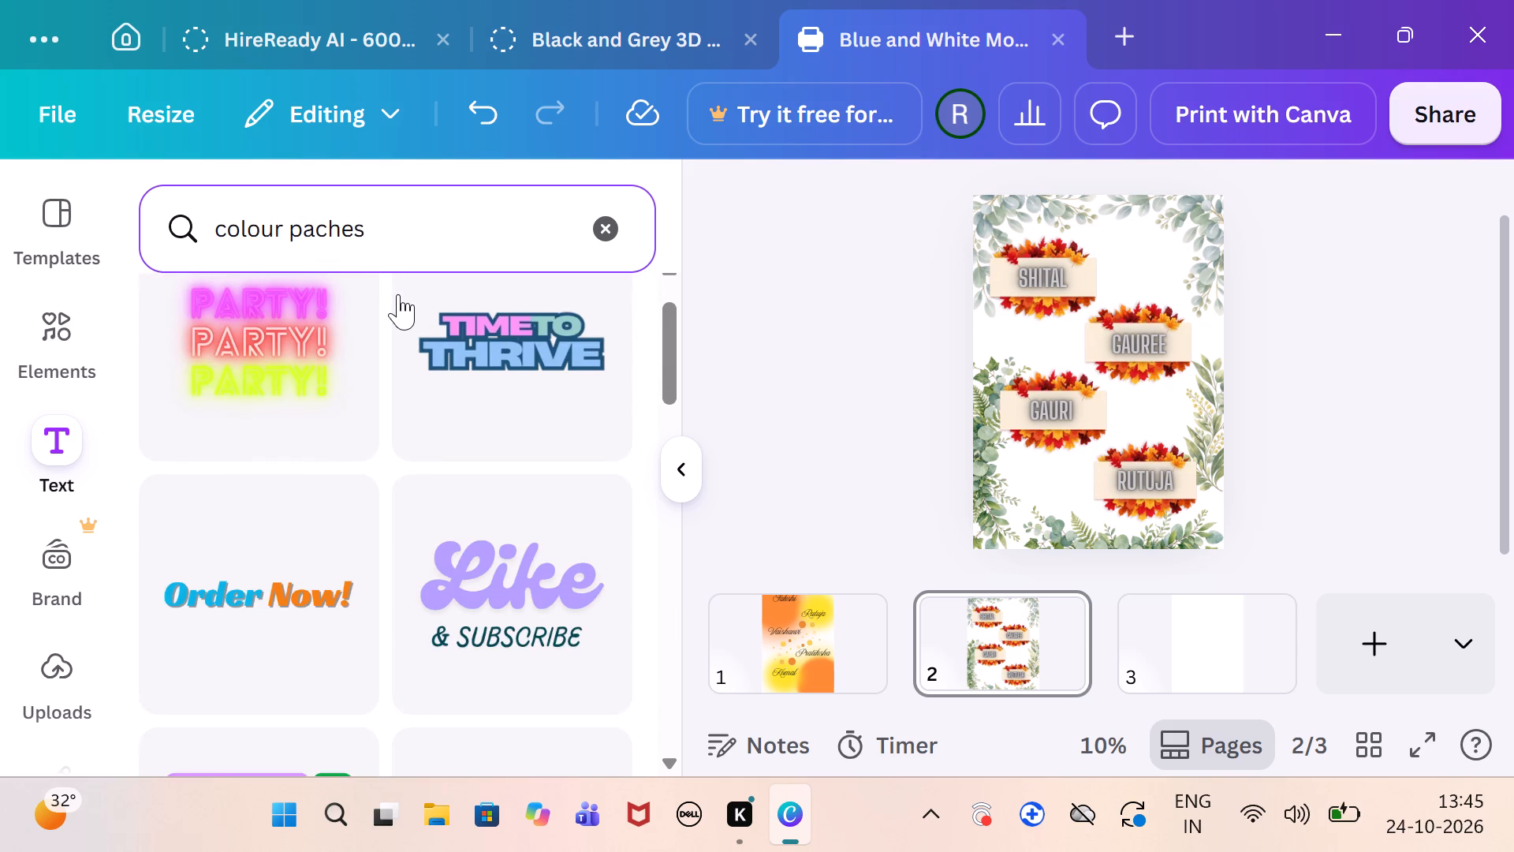
pyautogui.scroll(1, 398, 294)
pyautogui.scroll(-3, 398, 294)
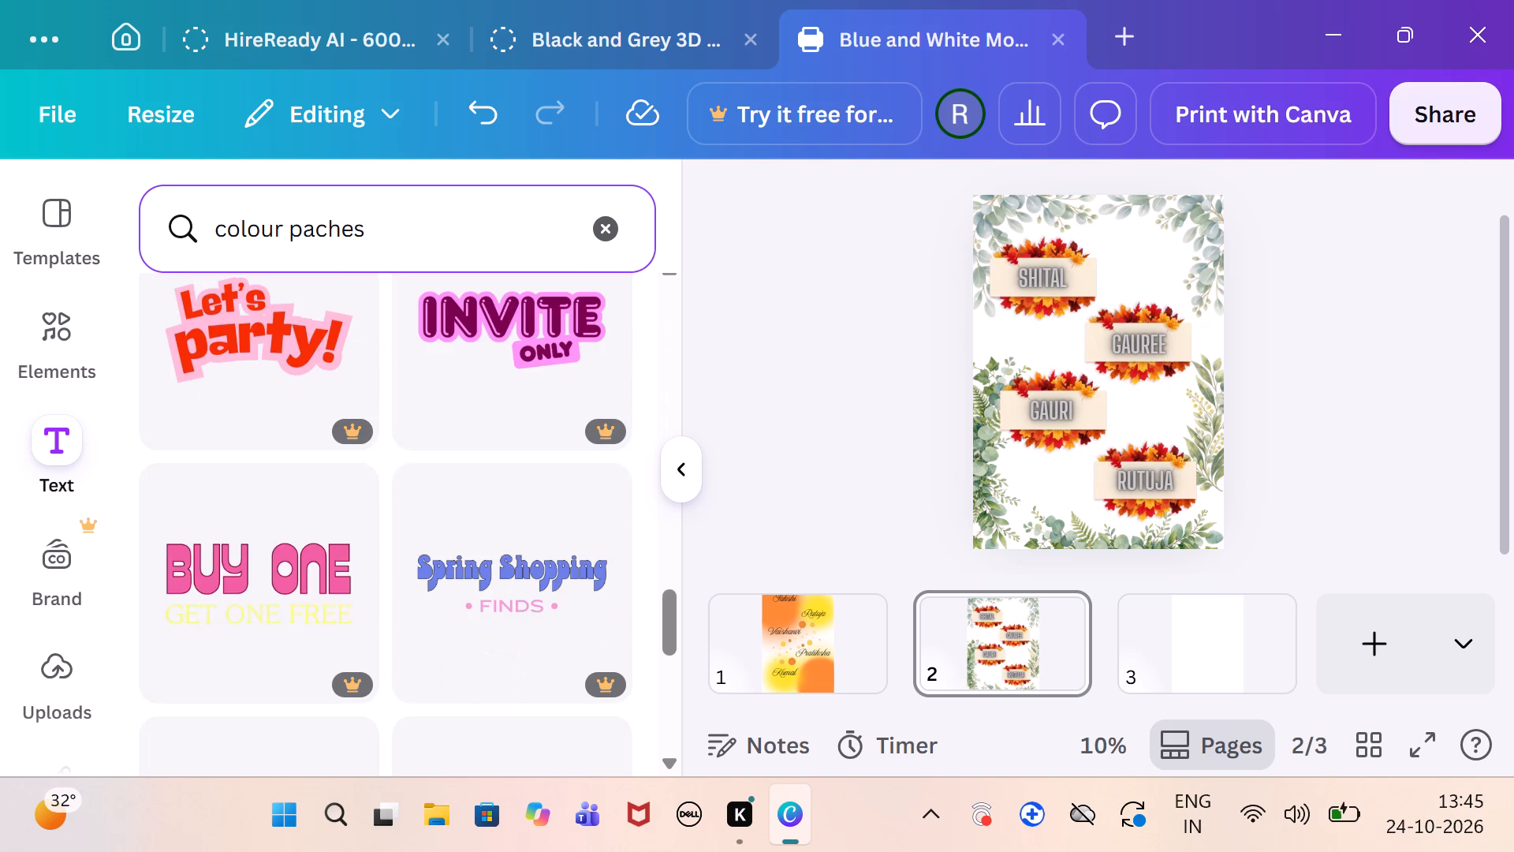
# Search the text styles for "coloures" instead.
pyautogui.moveTo(410, 239); pyautogui.dragTo(215, 236)
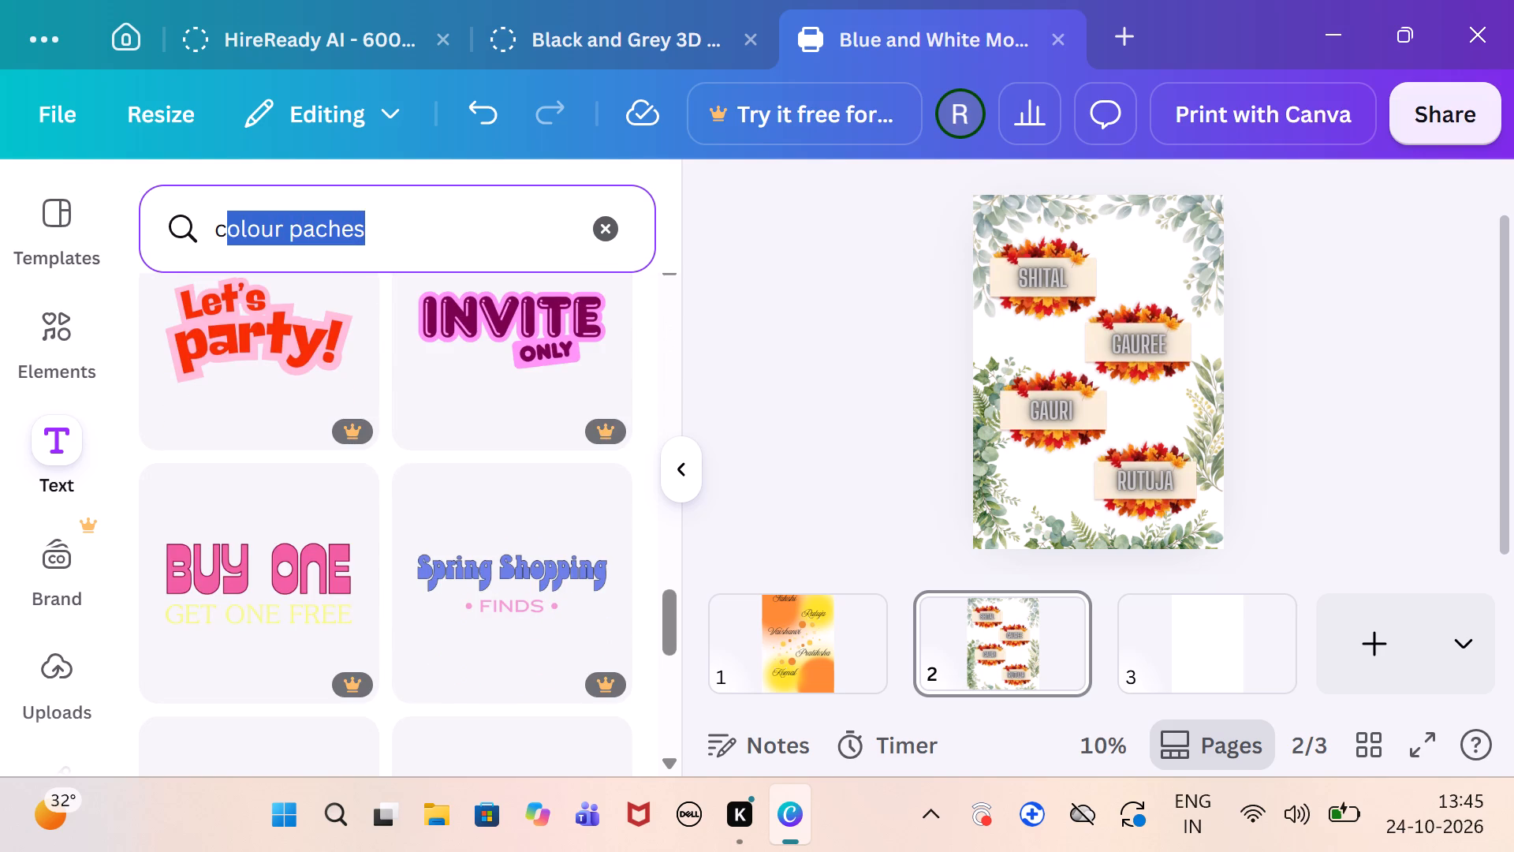
pyautogui.press('BackSpace')
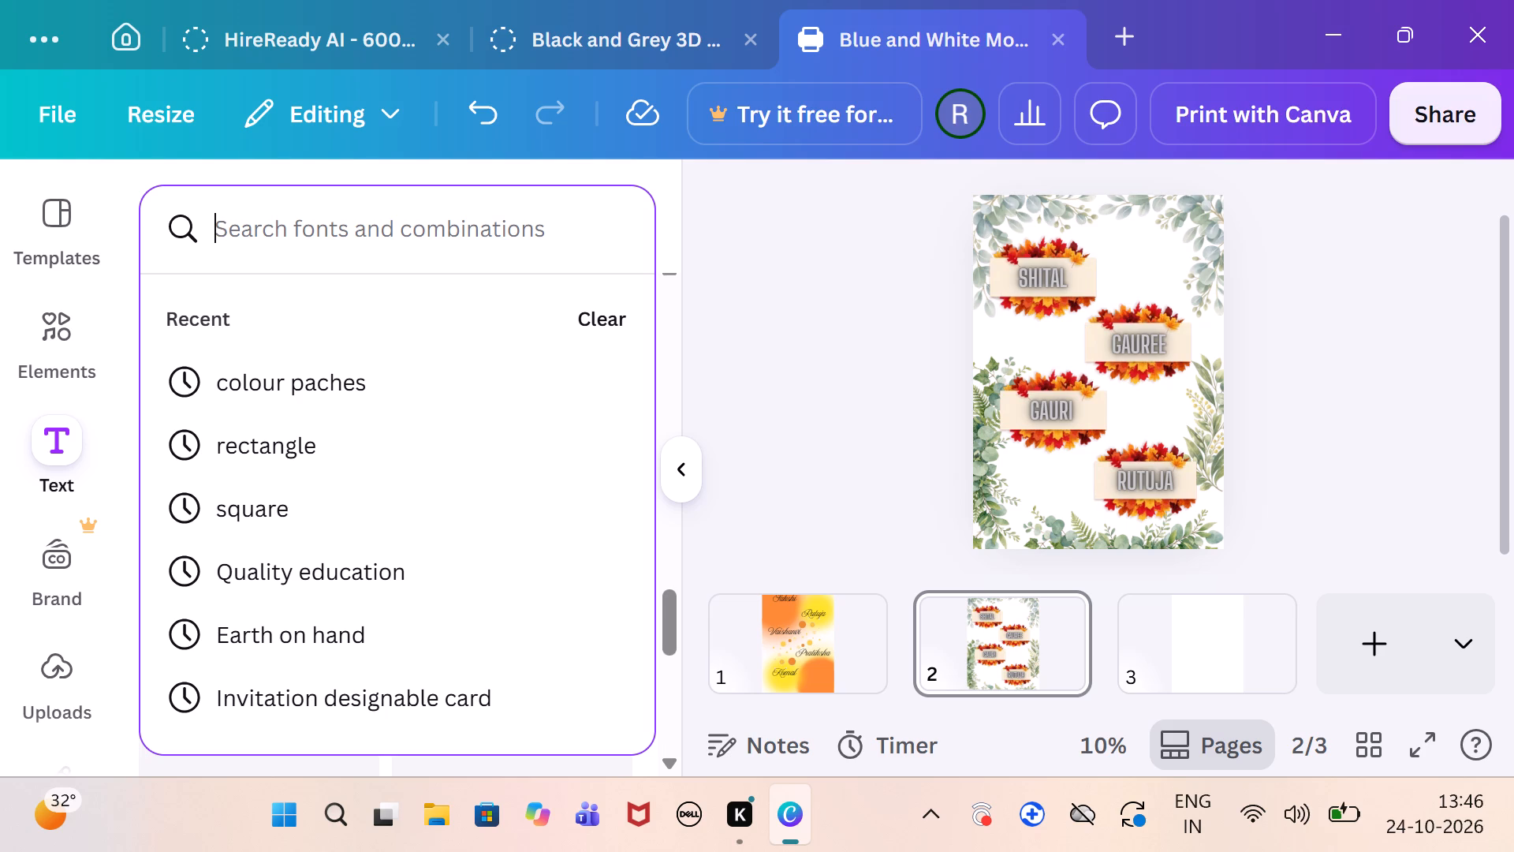
pyautogui.write('col')
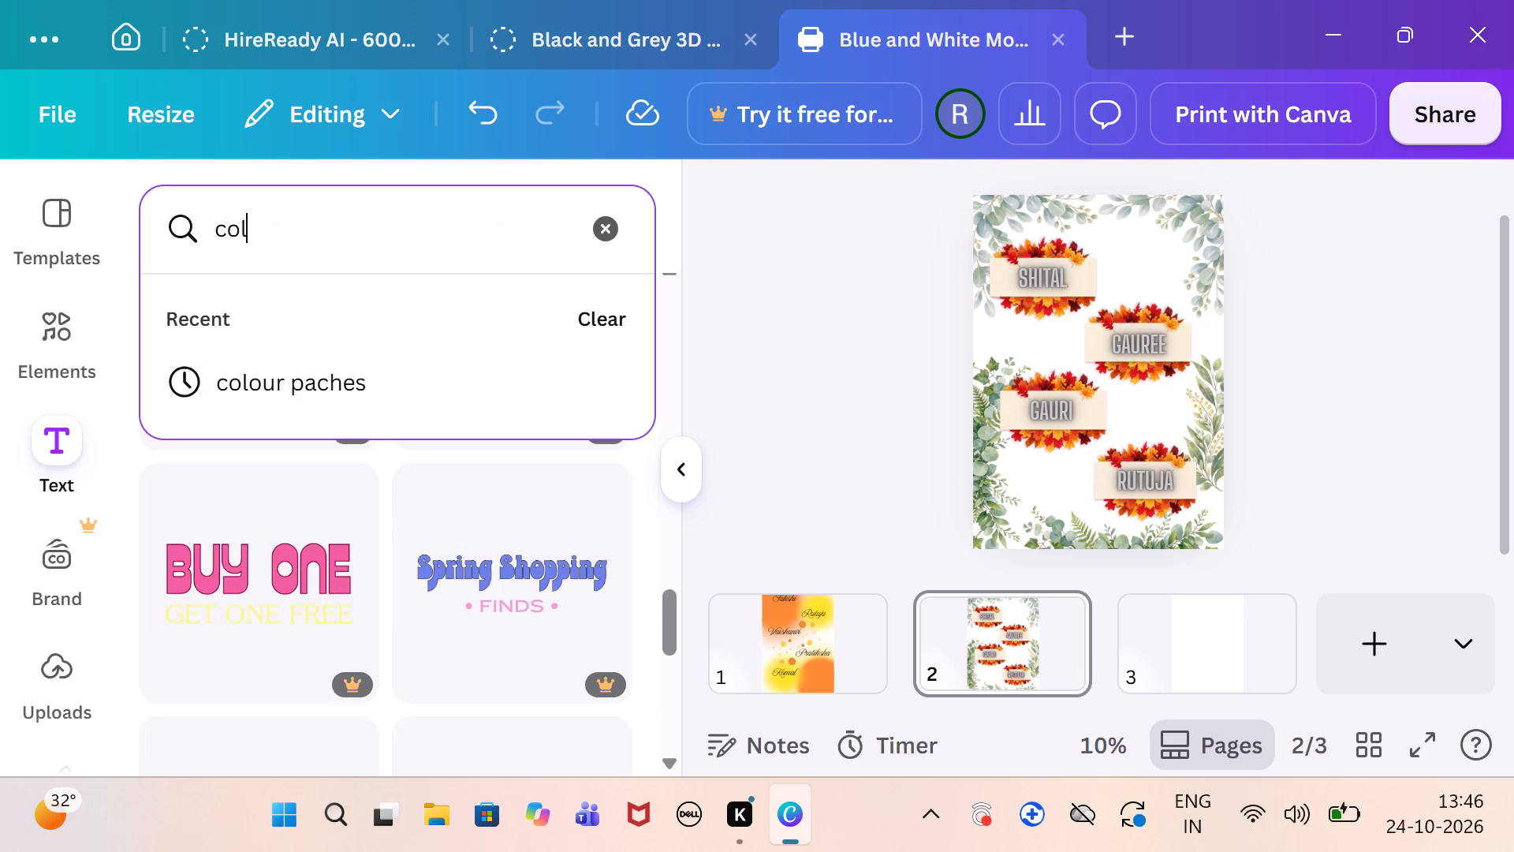
pyautogui.press('o')
pyautogui.write('ures')
pyautogui.press('Return')
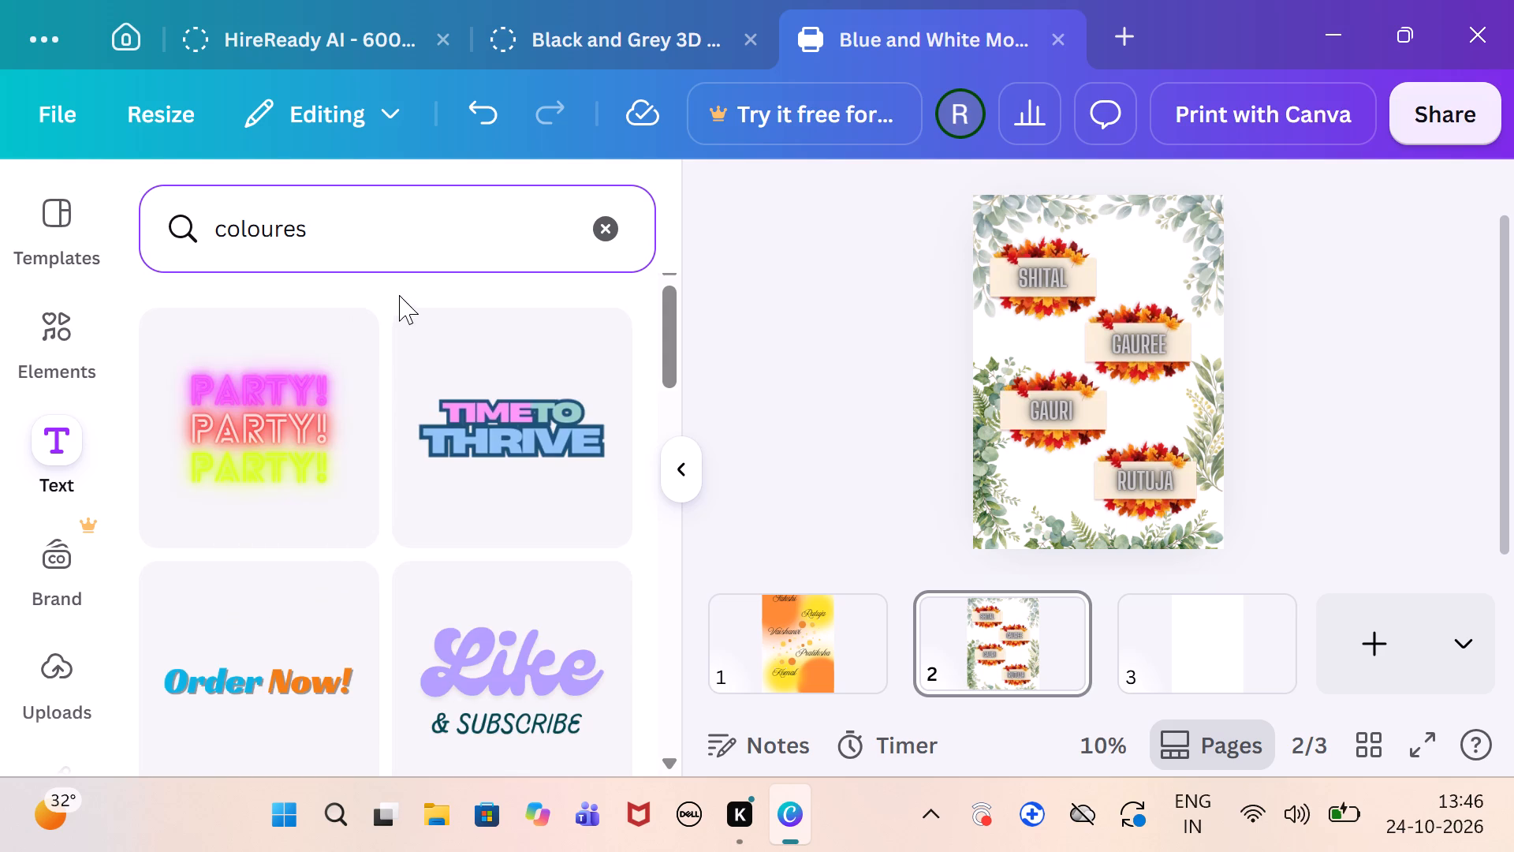
# Search the text styles for "colour circle", then clear the search.
pyautogui.tripleClick(311, 207)
pyautogui.click(311, 207)
pyautogui.press('BackSpace')
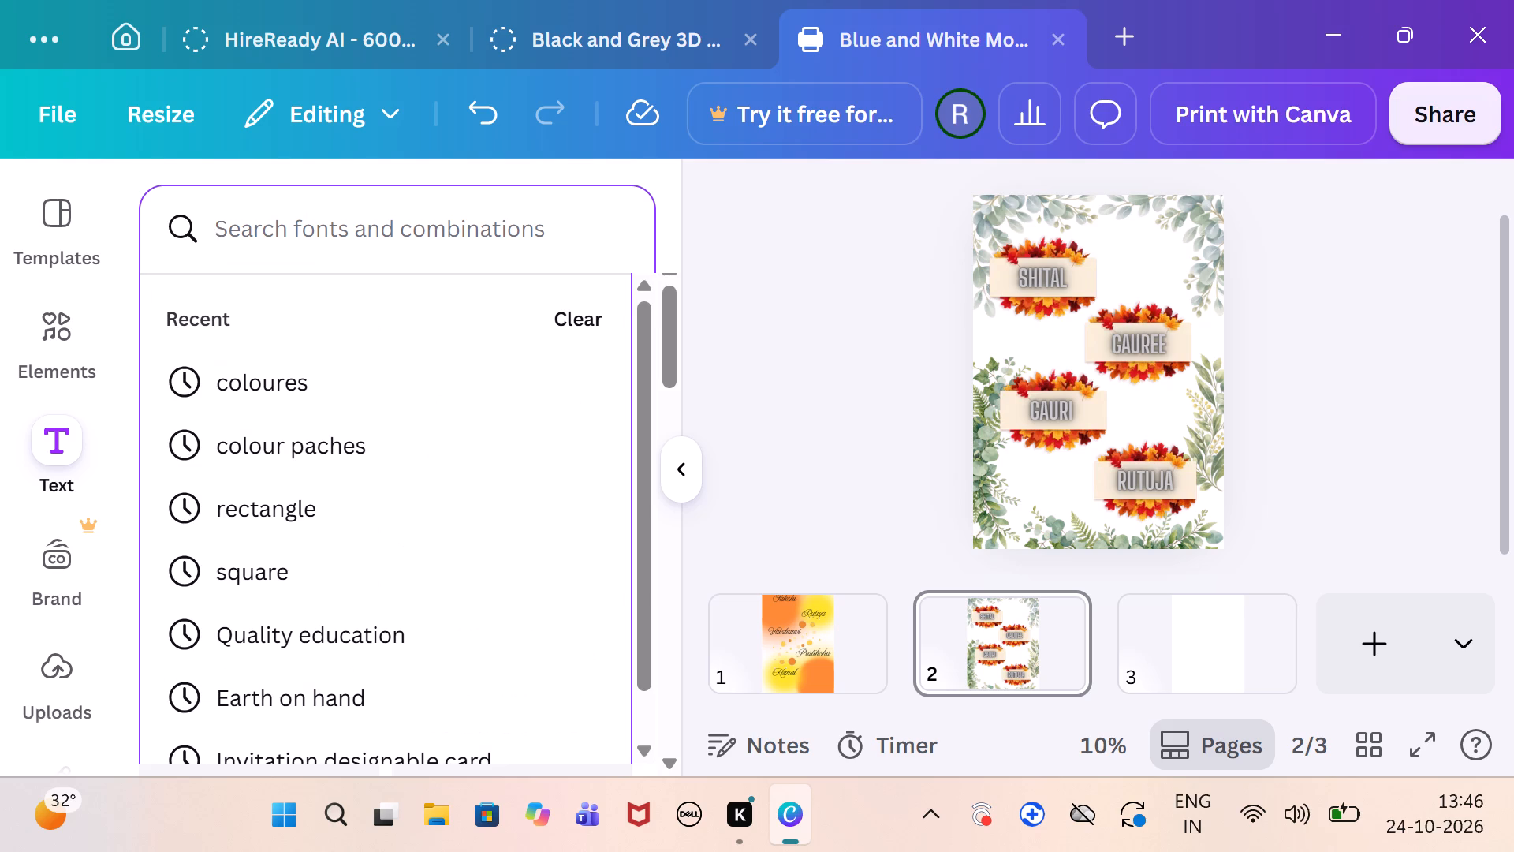
pyautogui.write('colo')
pyautogui.write('ur ci')
pyautogui.write('rcle')
pyautogui.press('Return')
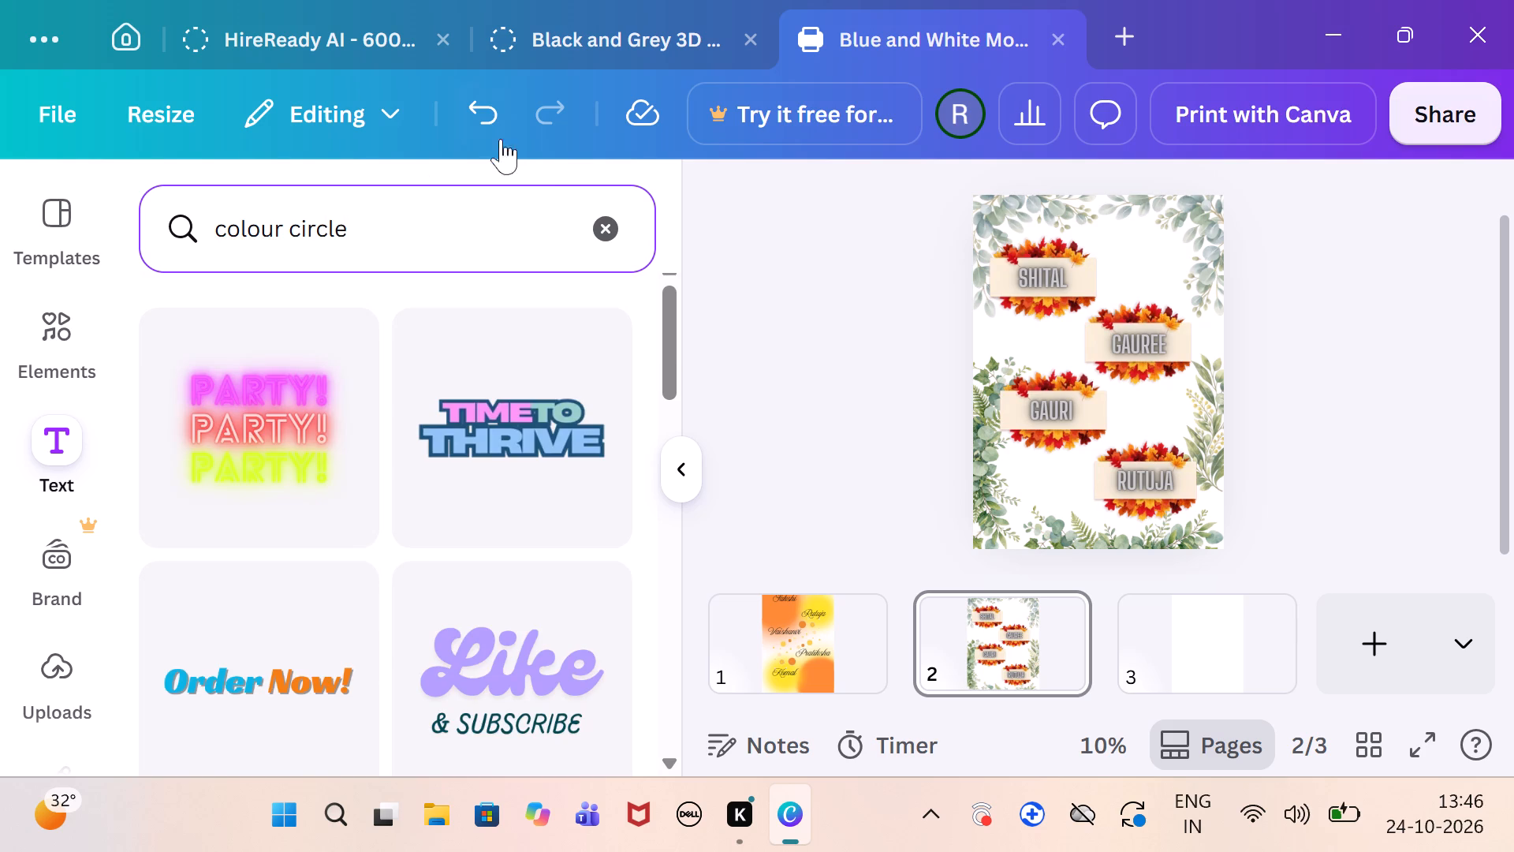
pyautogui.click(600, 235)
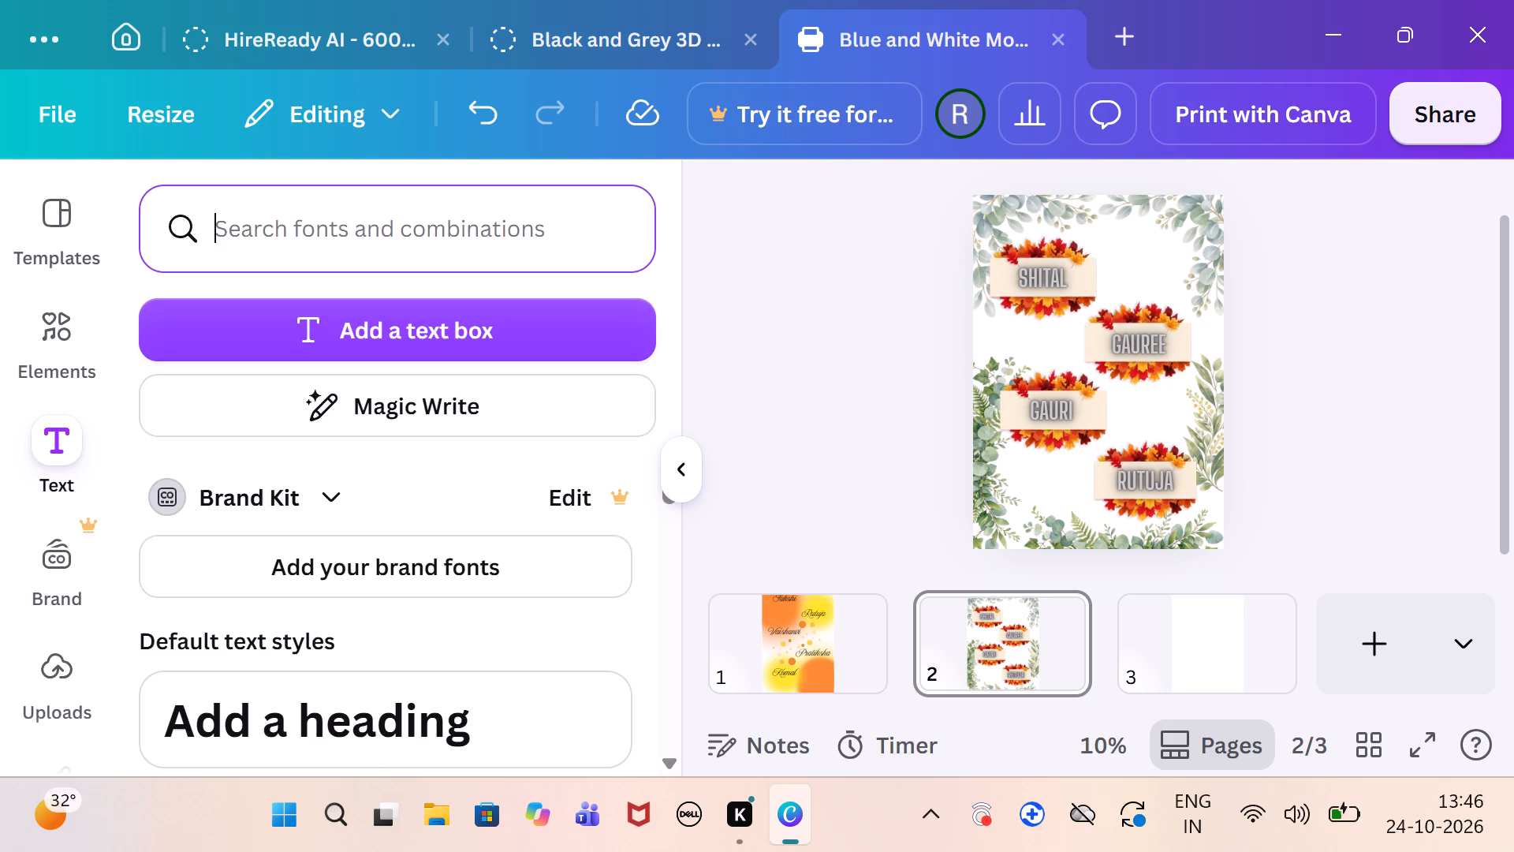
# Search the graphic elements for "colour circle", replacing the "leaves" search.
pyautogui.click(37, 321)
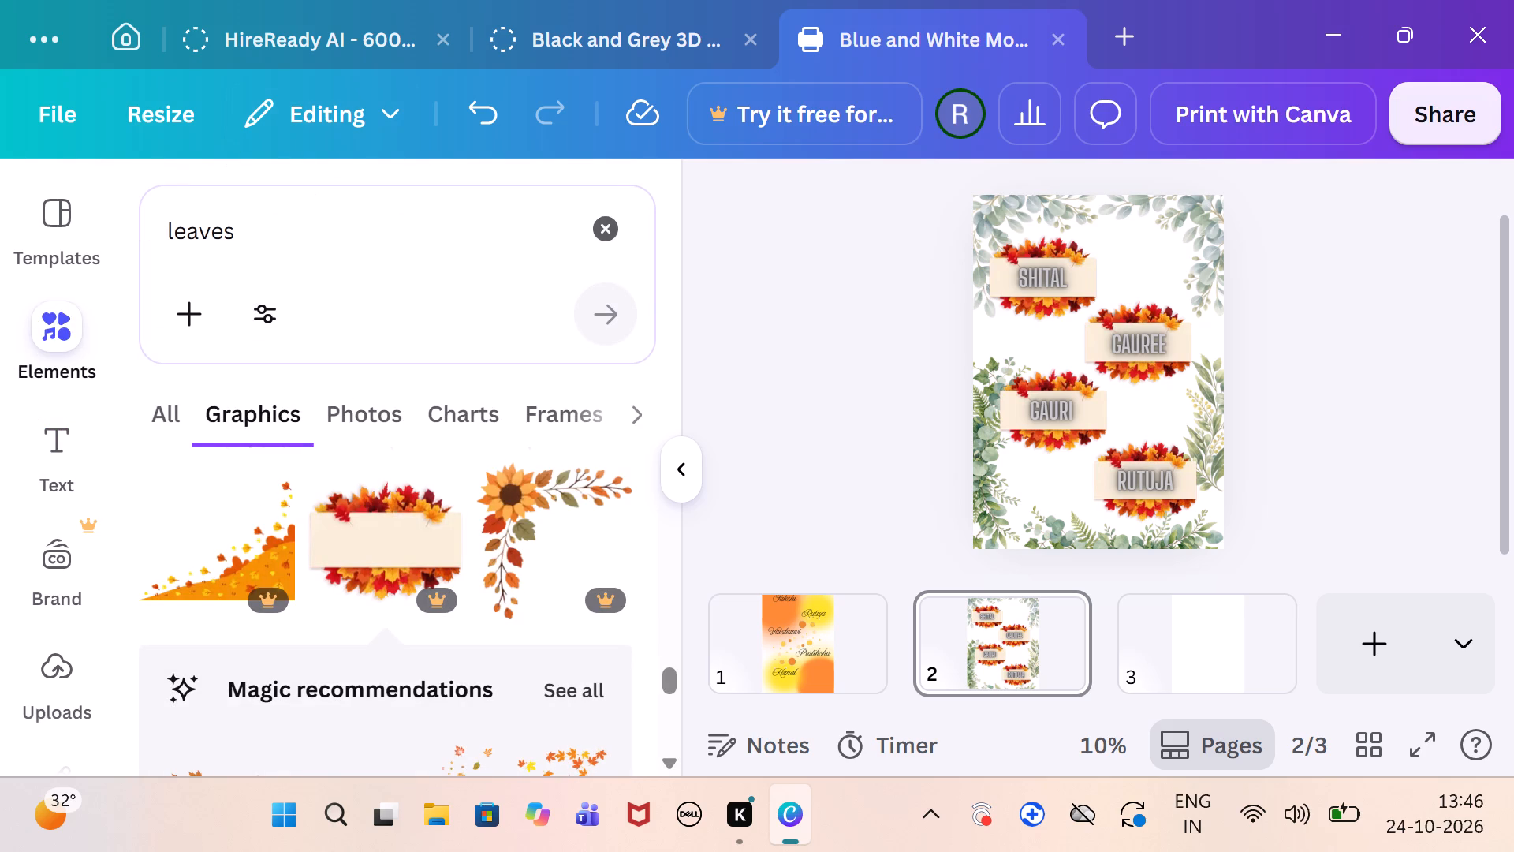
pyautogui.click(311, 267)
pyautogui.tripleClick(268, 243)
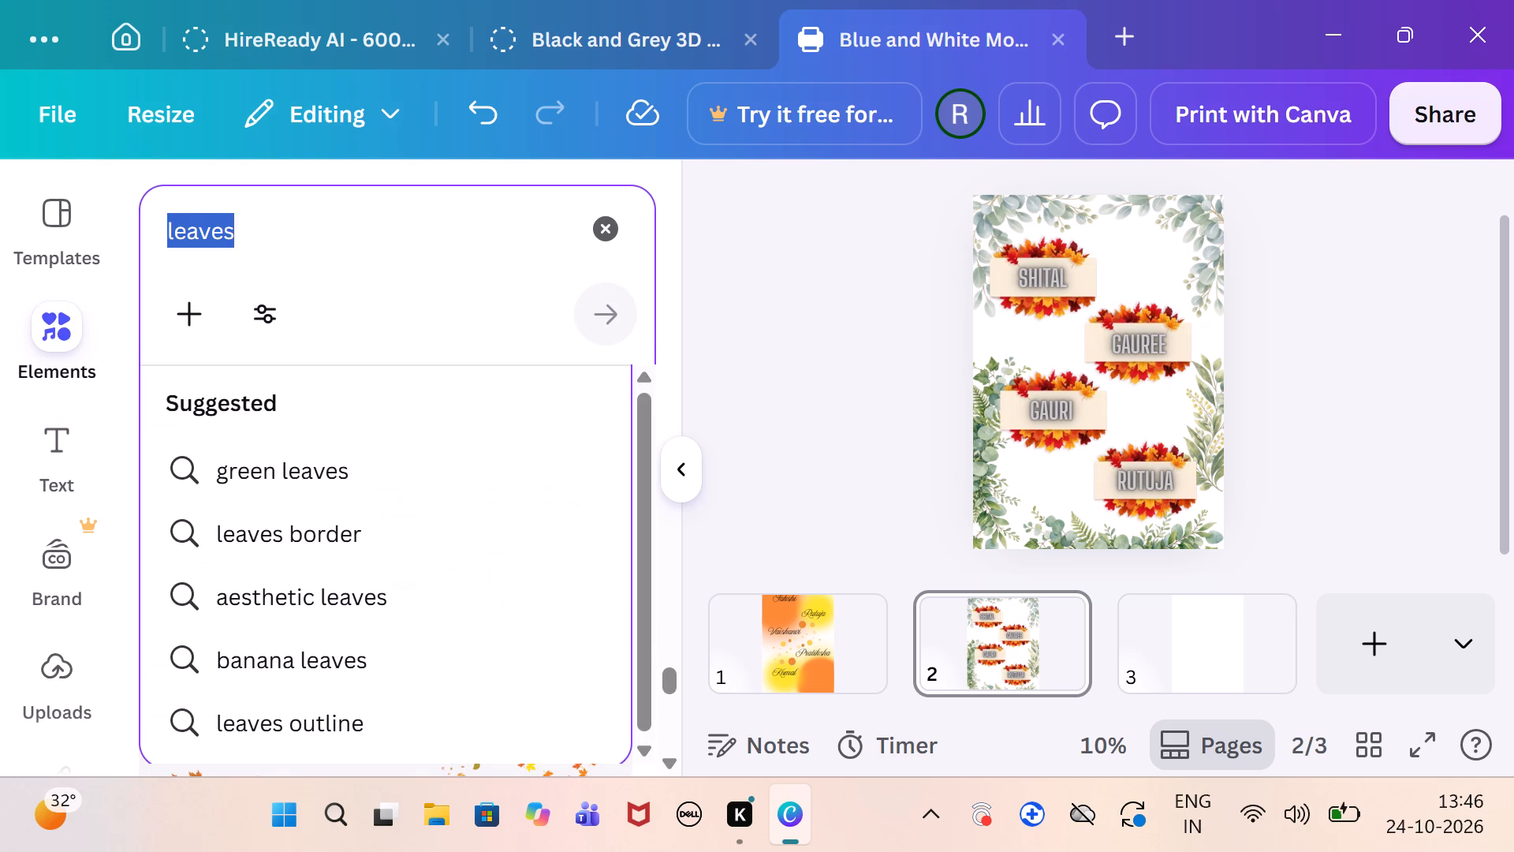
pyautogui.press('BackSpace')
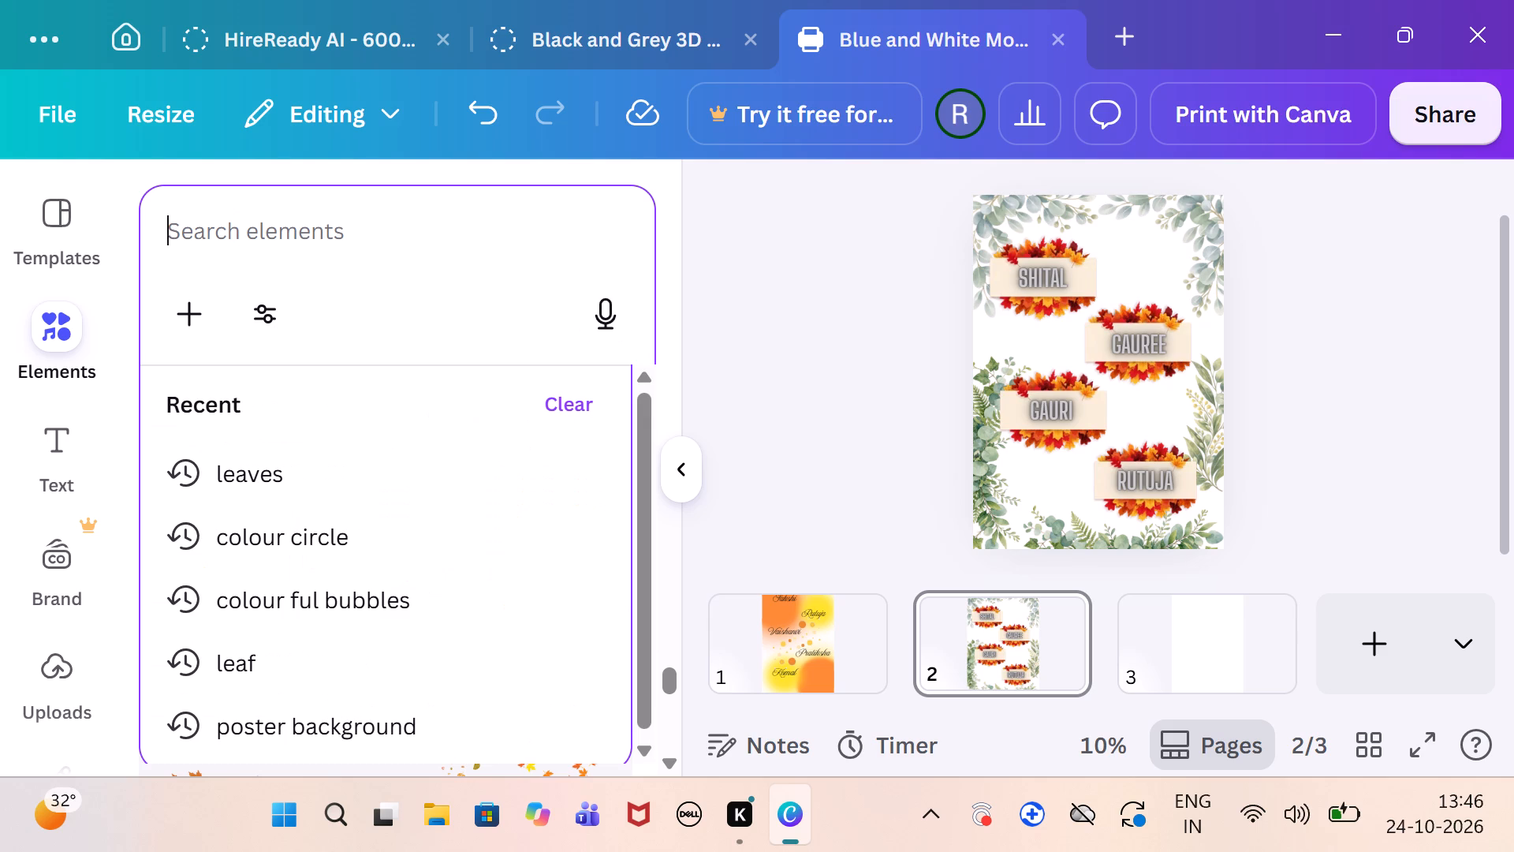
pyautogui.press('c')
pyautogui.press('o')
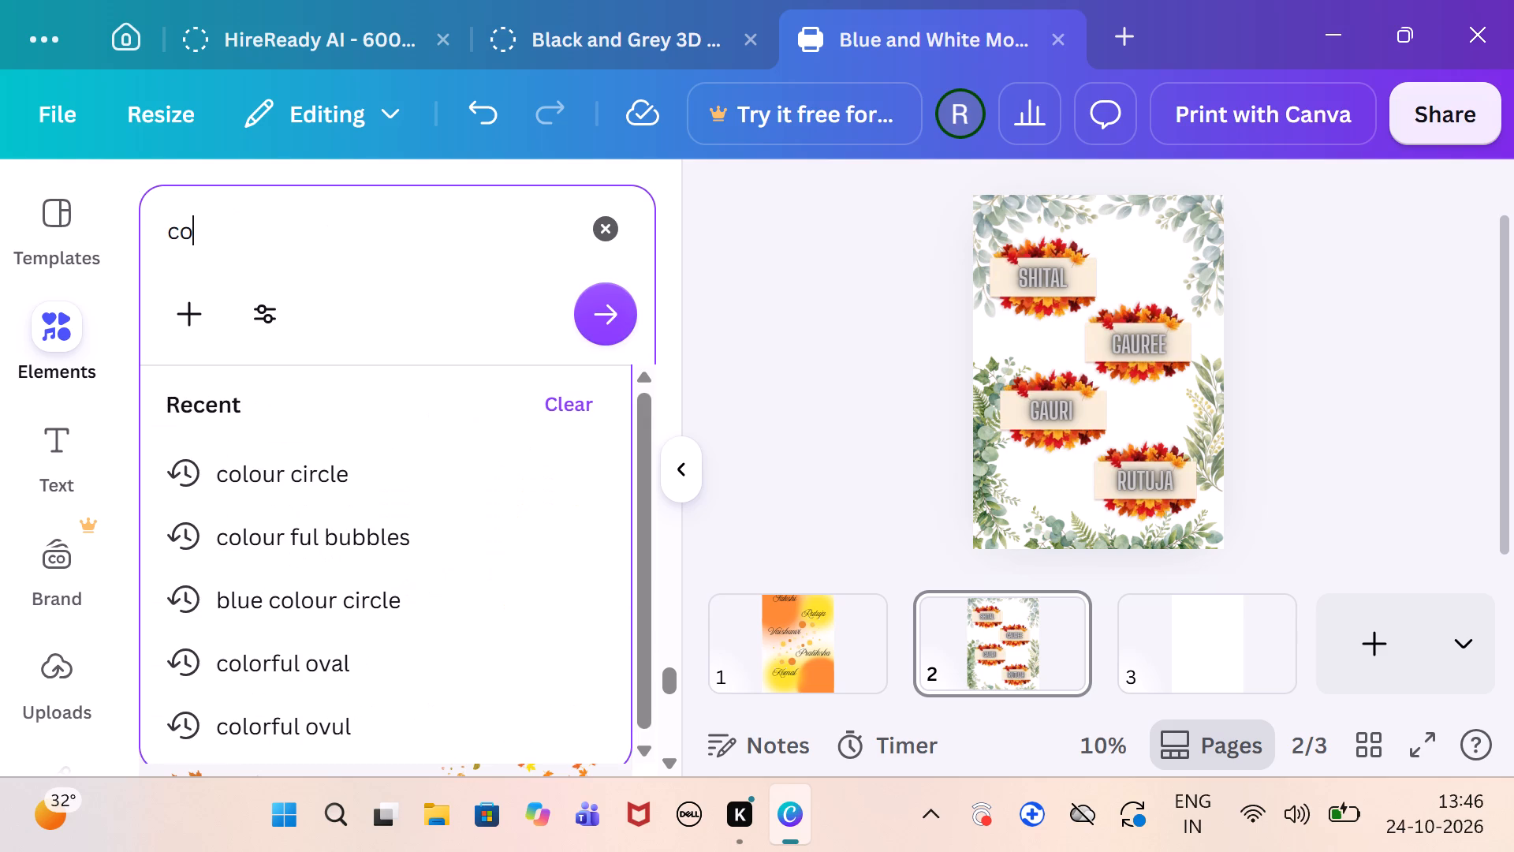
pyautogui.write('lo')
pyautogui.click(290, 461)
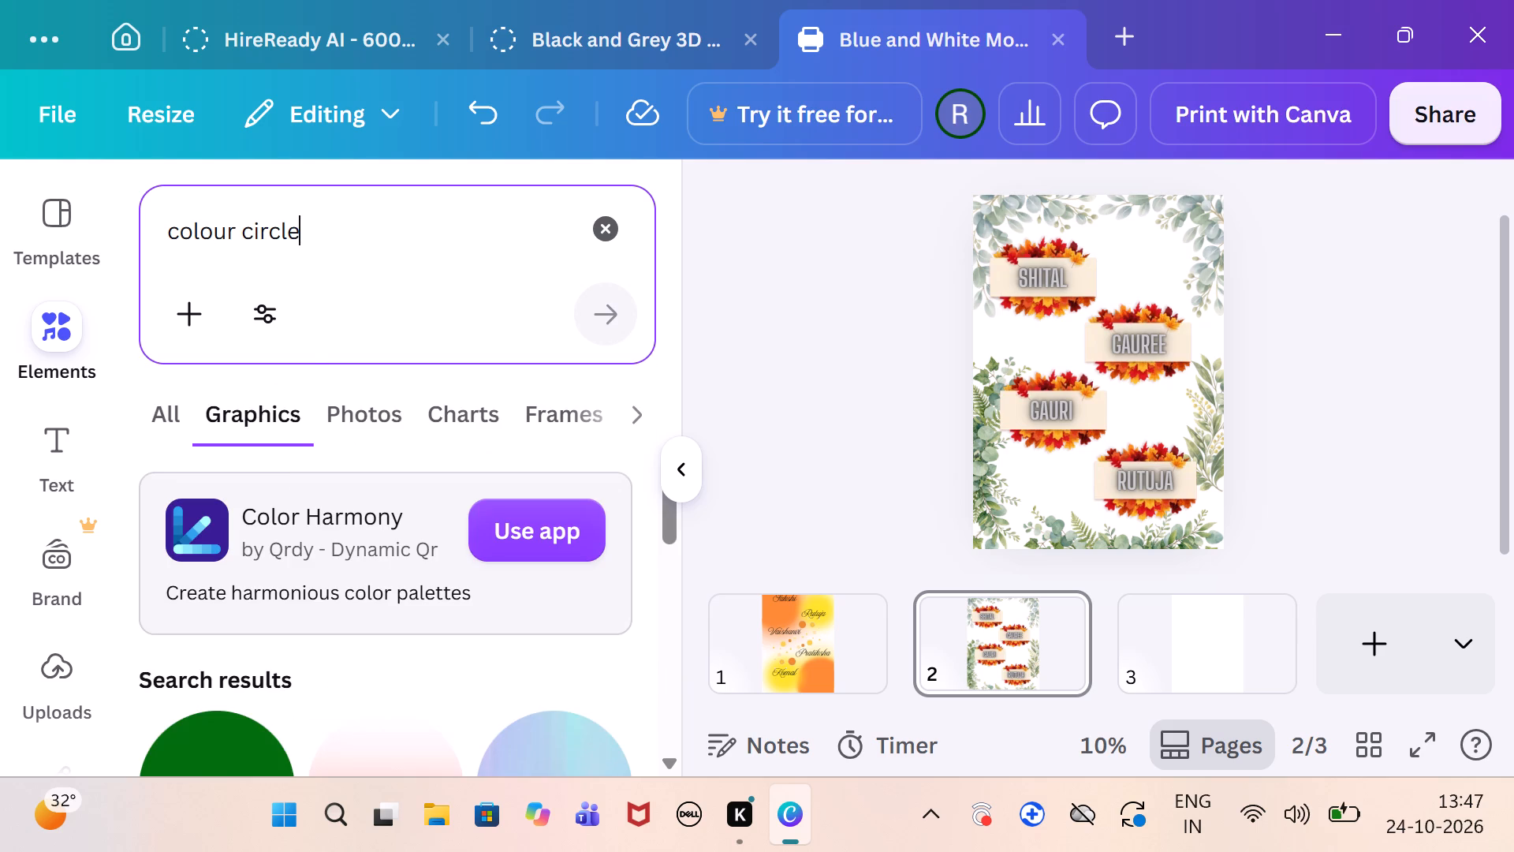
# Add the yellow-green gradient circle from the graphics results to the middle of page 2.
pyautogui.scroll(-2, 298, 249)
pyautogui.scroll(-2, 367, 578)
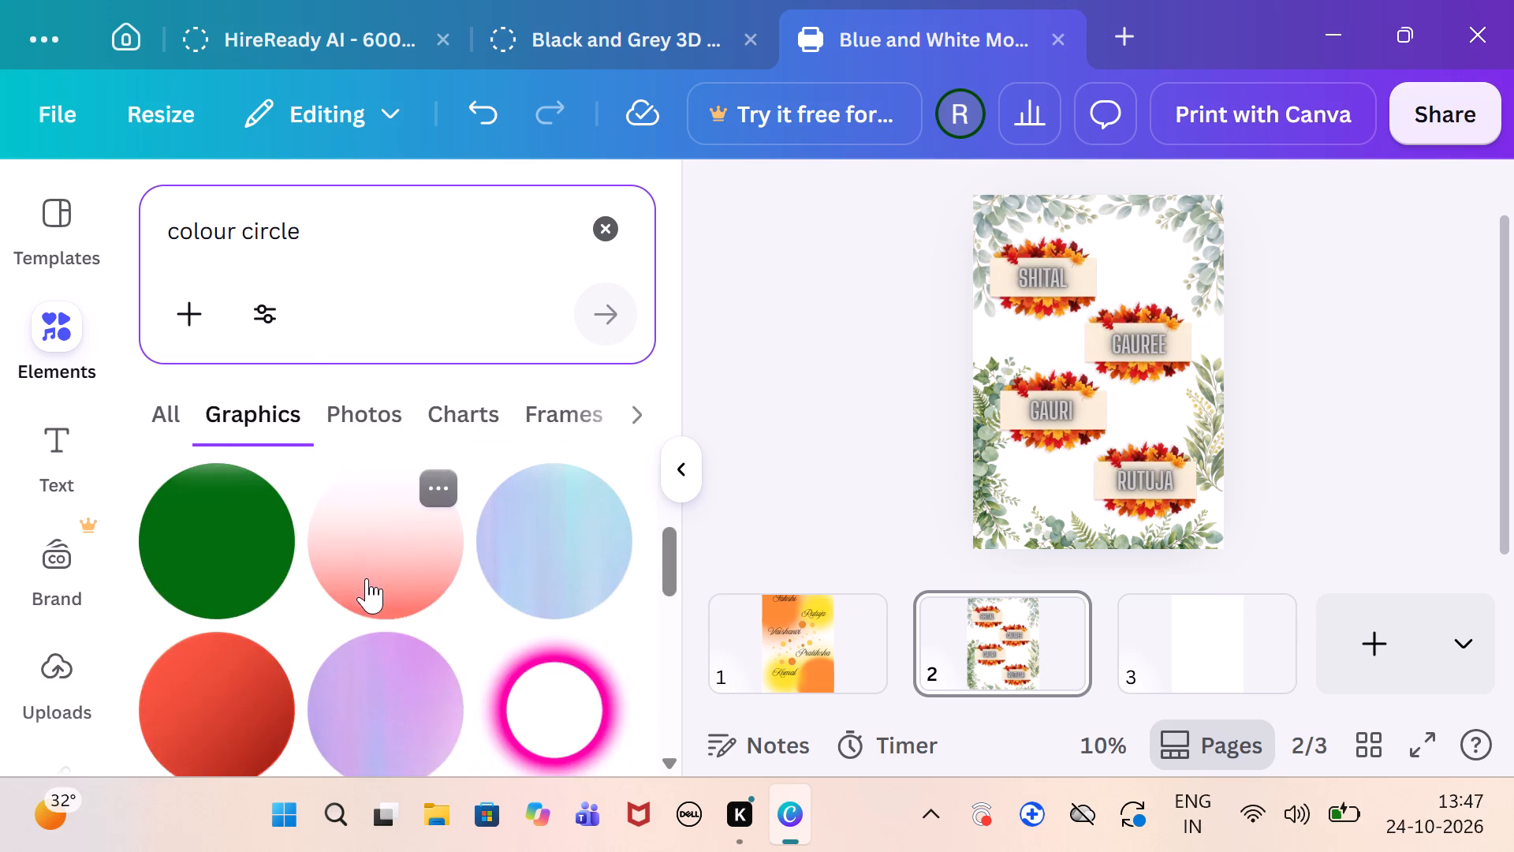
pyautogui.scroll(-3, 367, 578)
pyautogui.scroll(1, 367, 578)
pyautogui.scroll(-1, 367, 578)
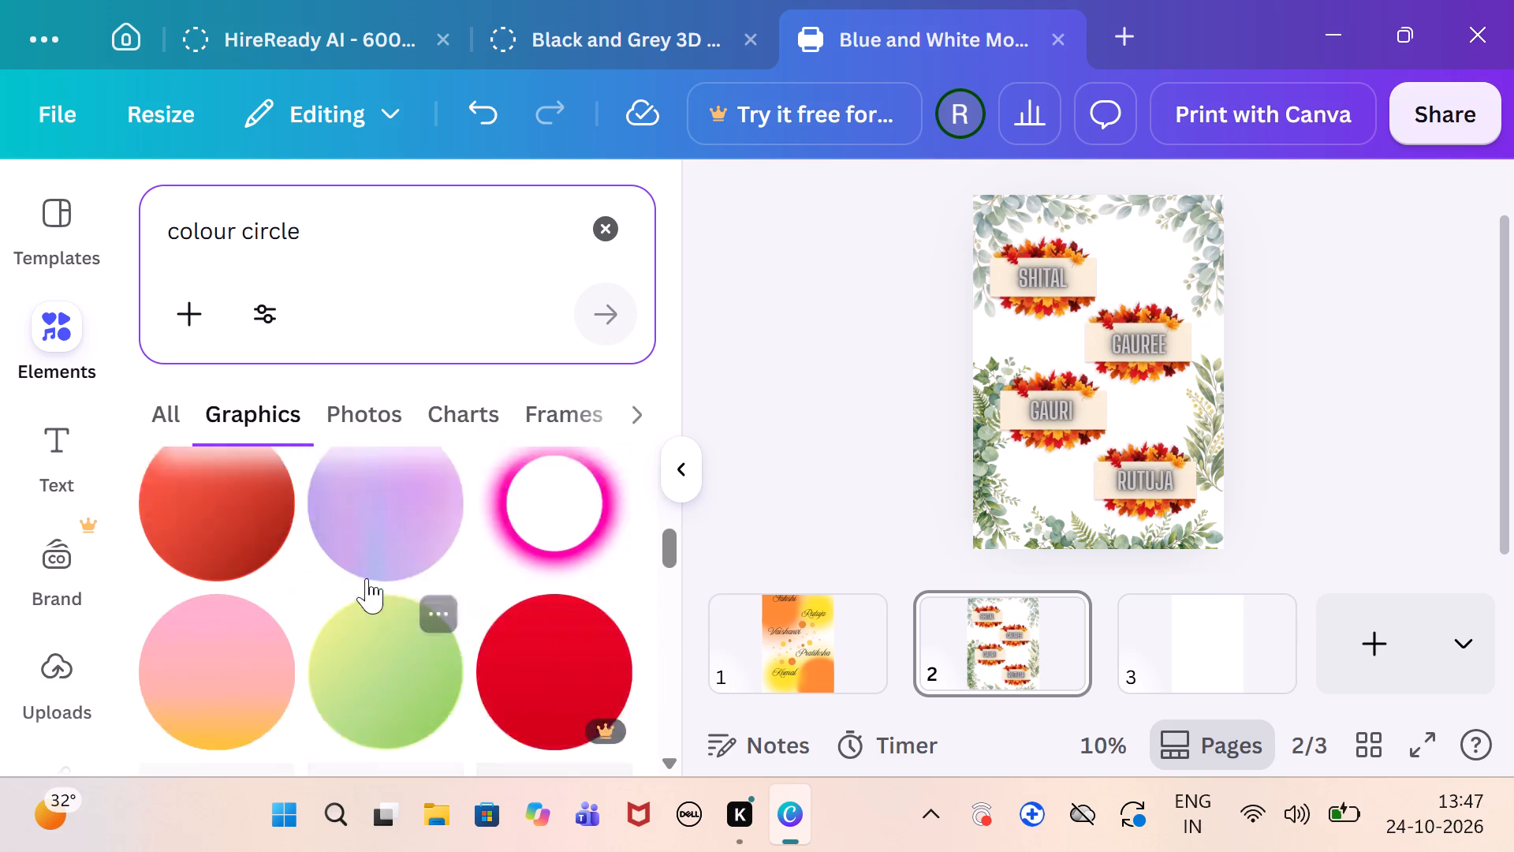
pyautogui.scroll(-4, 367, 578)
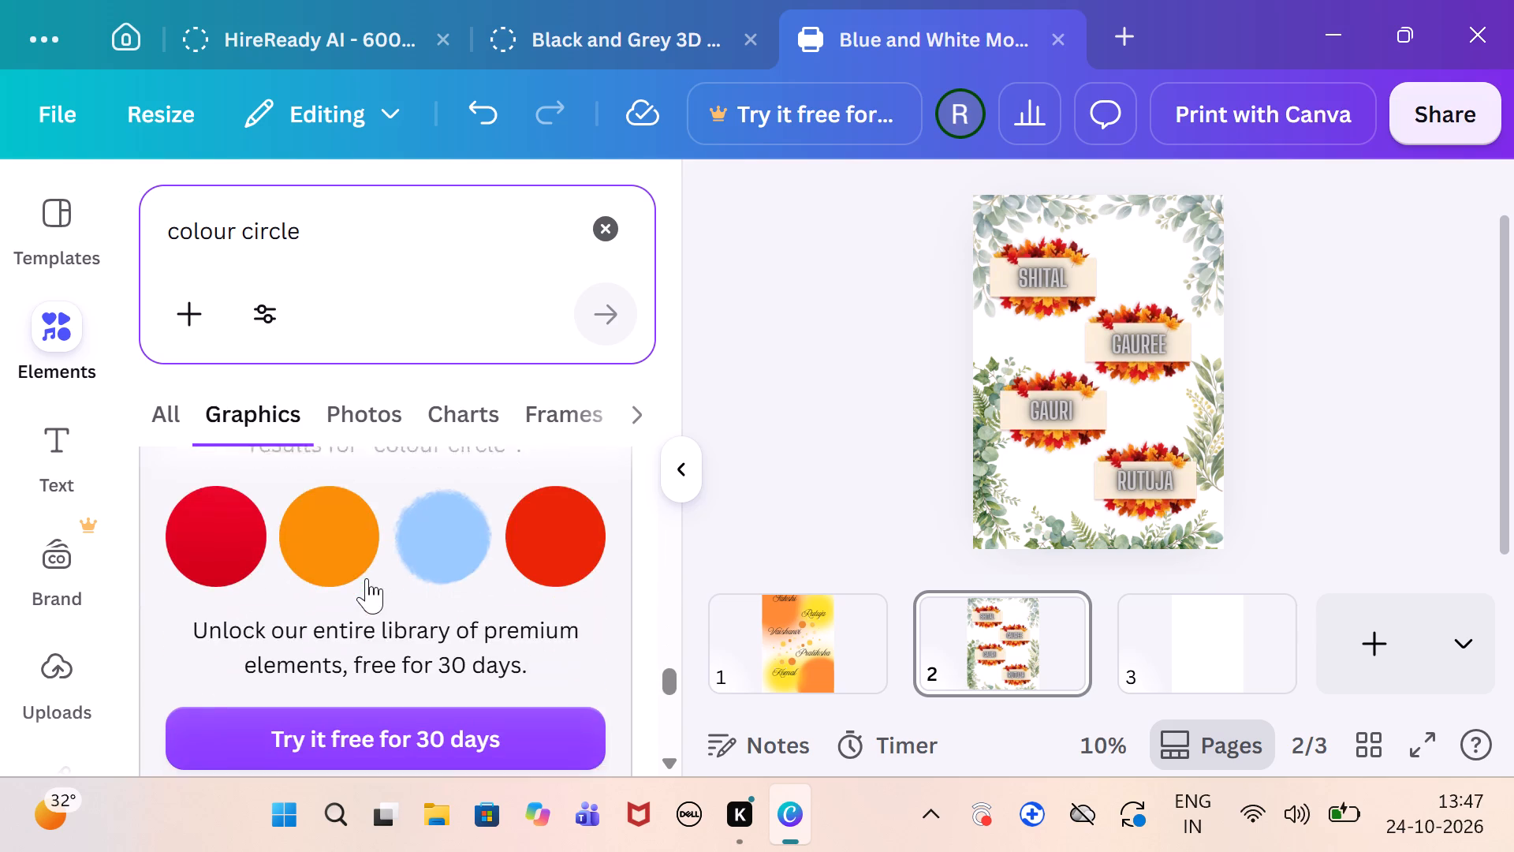
pyautogui.scroll(6, 367, 578)
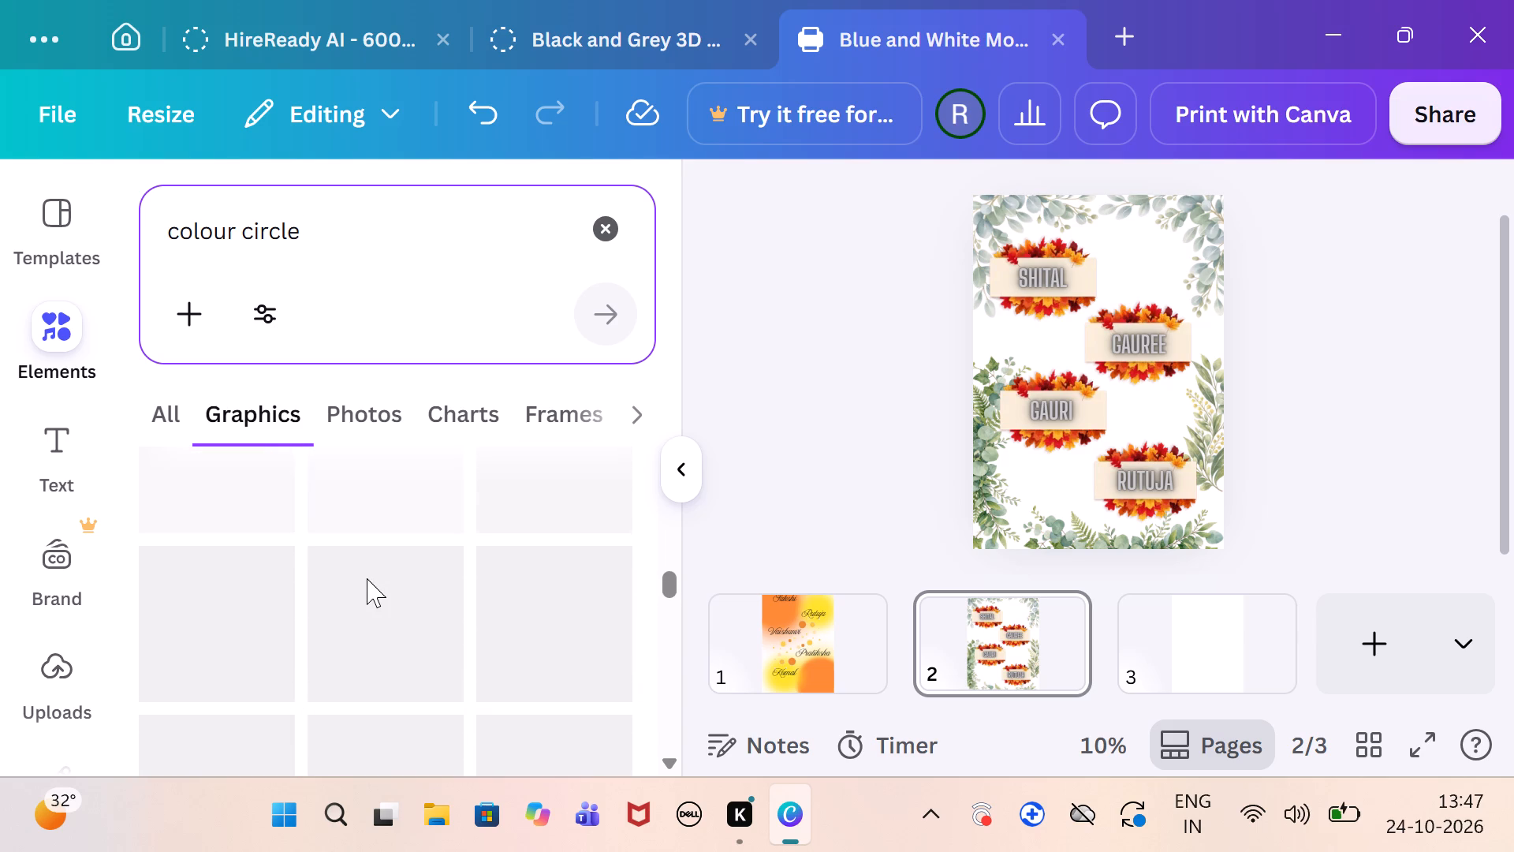
pyautogui.scroll(4, 367, 578)
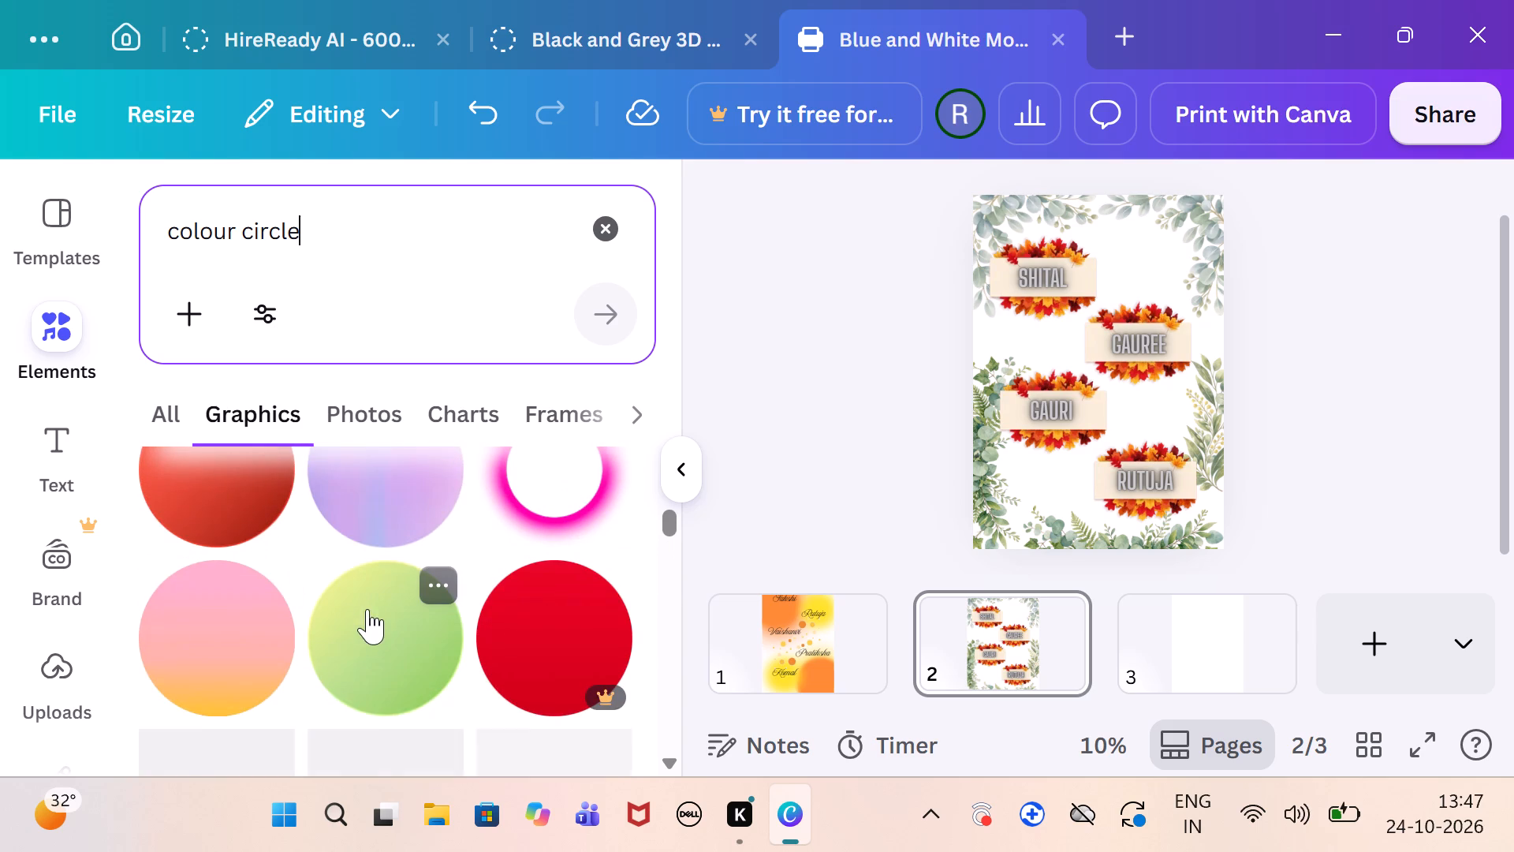
pyautogui.click(373, 630)
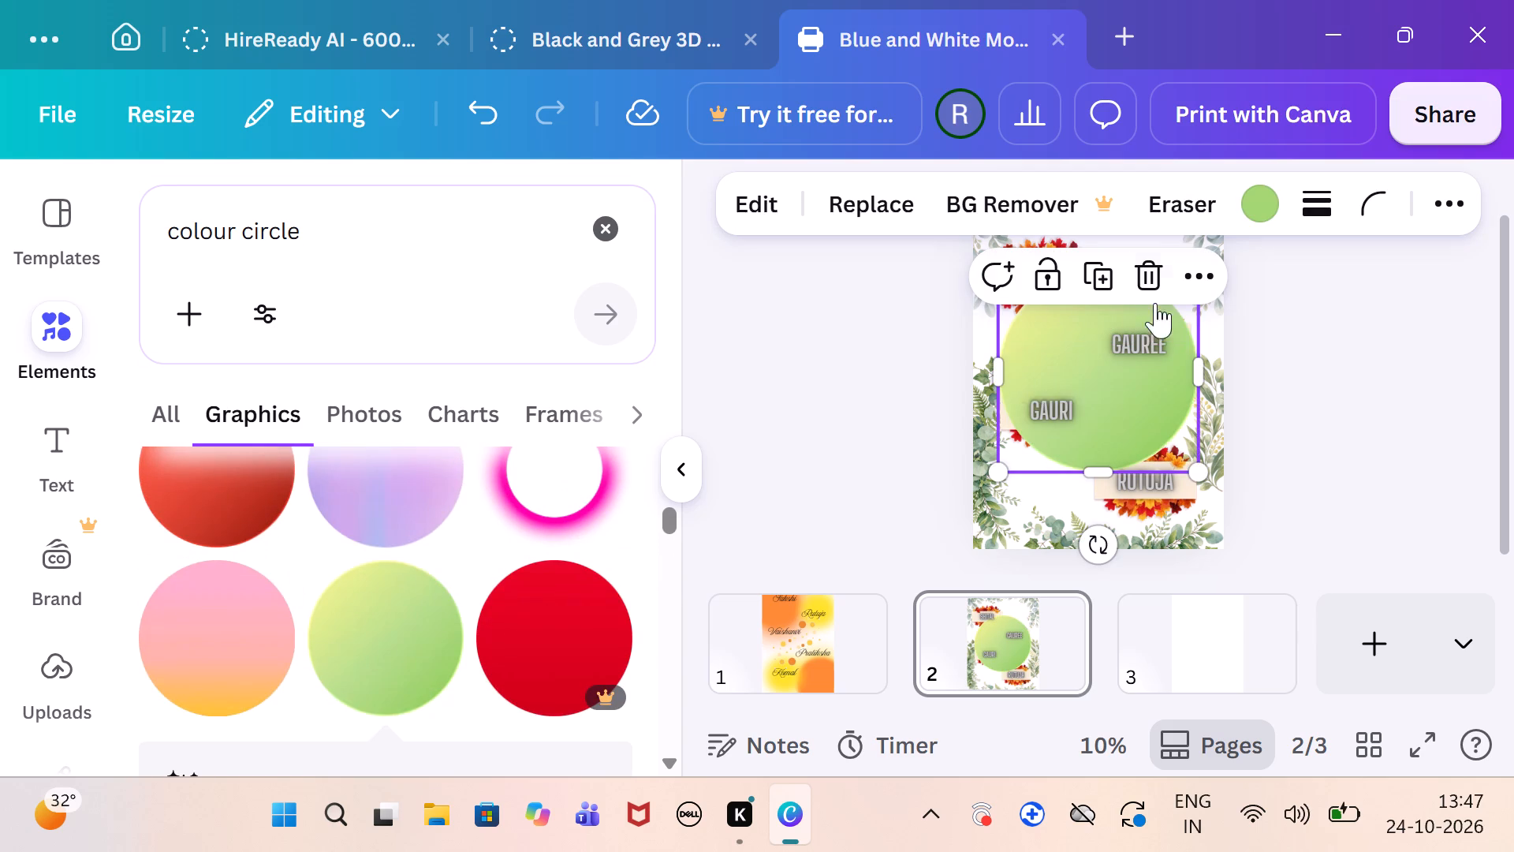
# Lower the transparency setting of the green gradient circle on page 2 until it is only a very faint tint.
pyautogui.click(1153, 415)
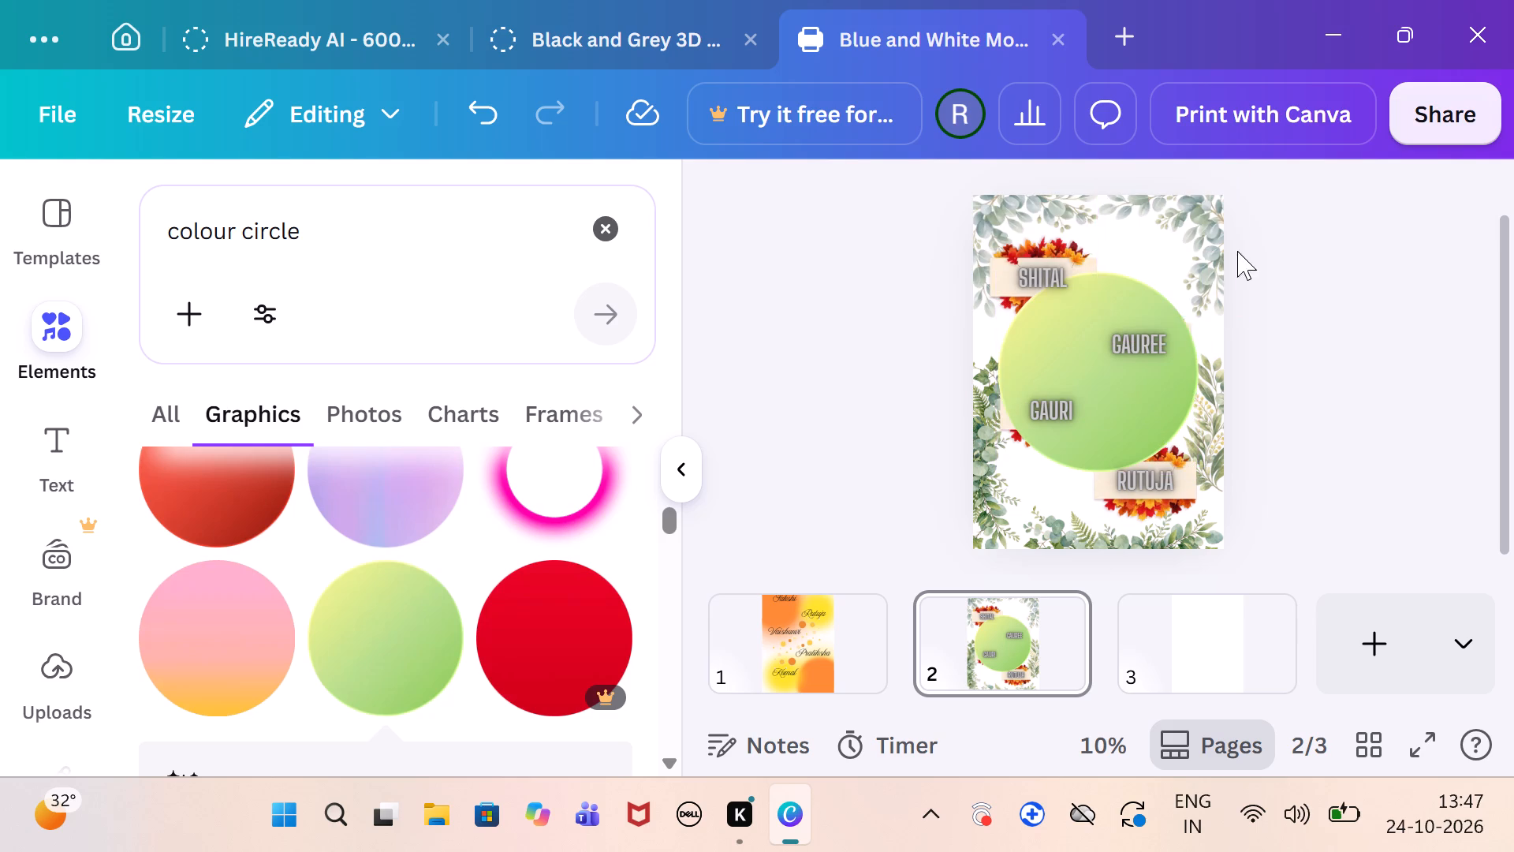
pyautogui.doubleClick(1136, 413)
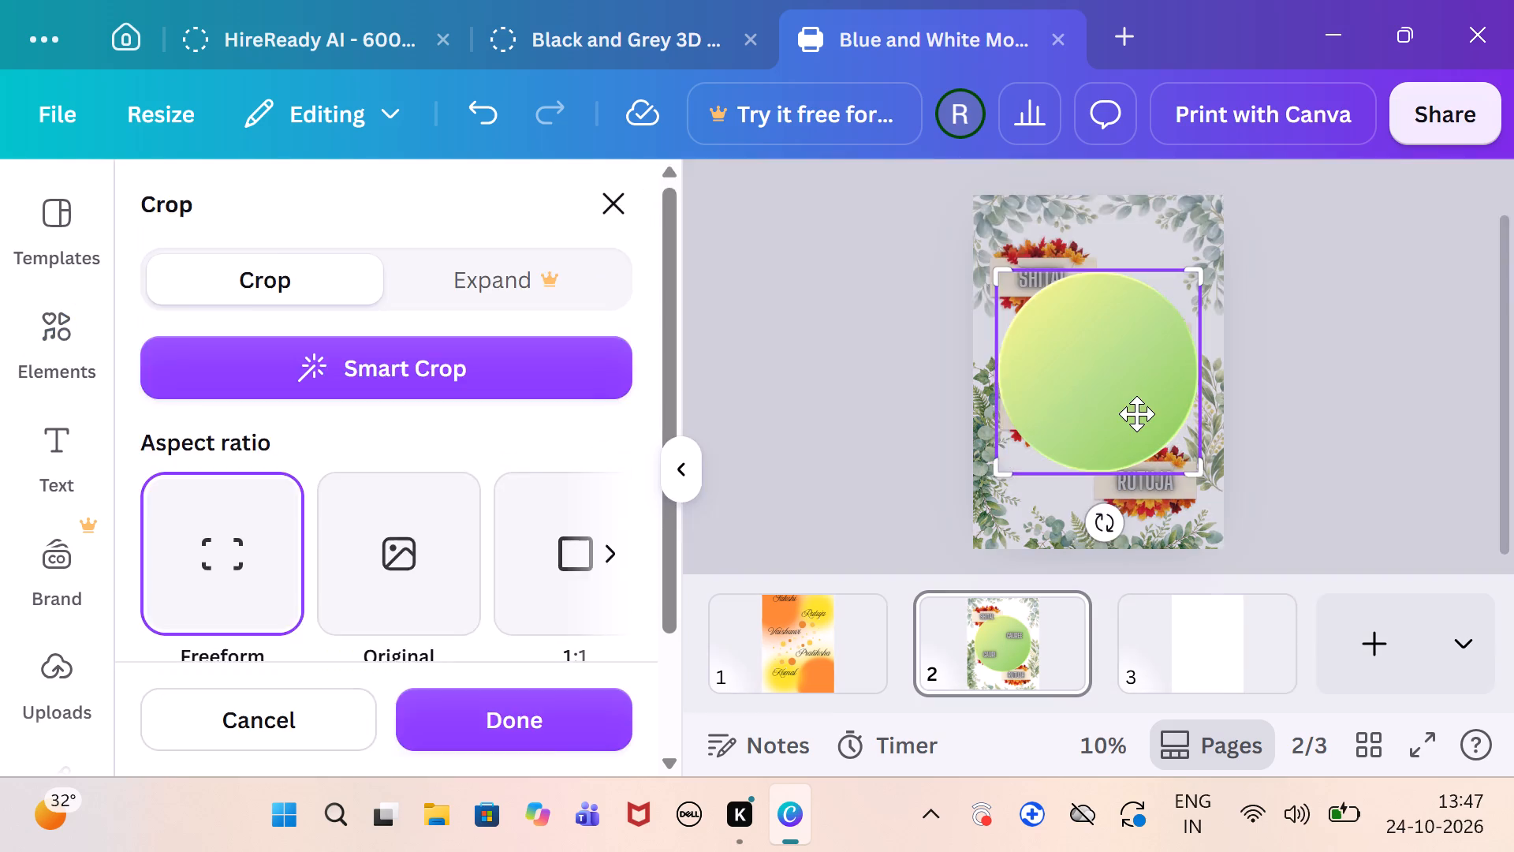
pyautogui.click(1136, 413)
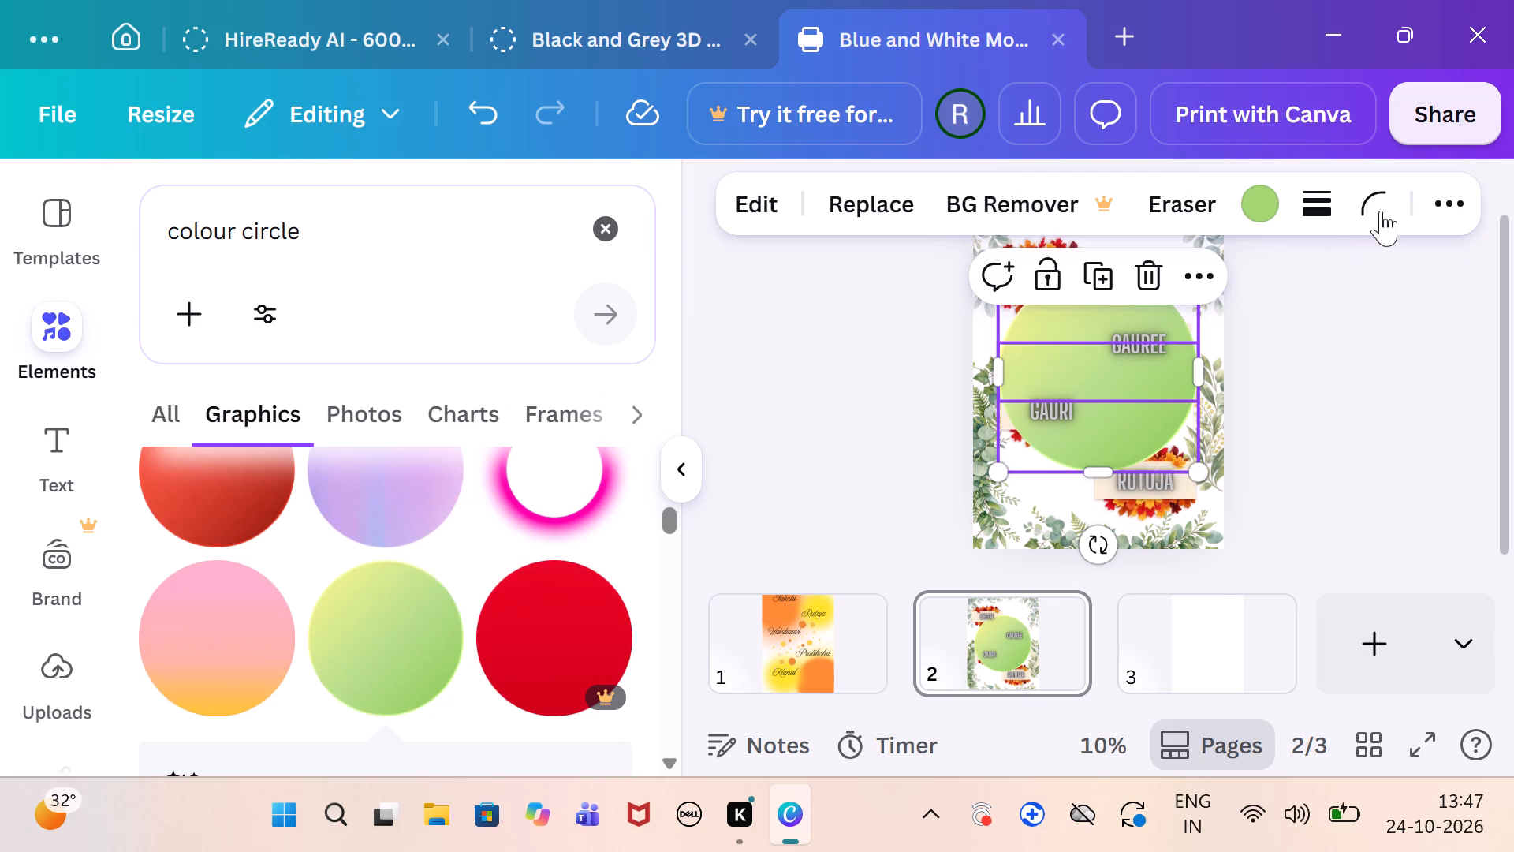
pyautogui.click(1434, 213)
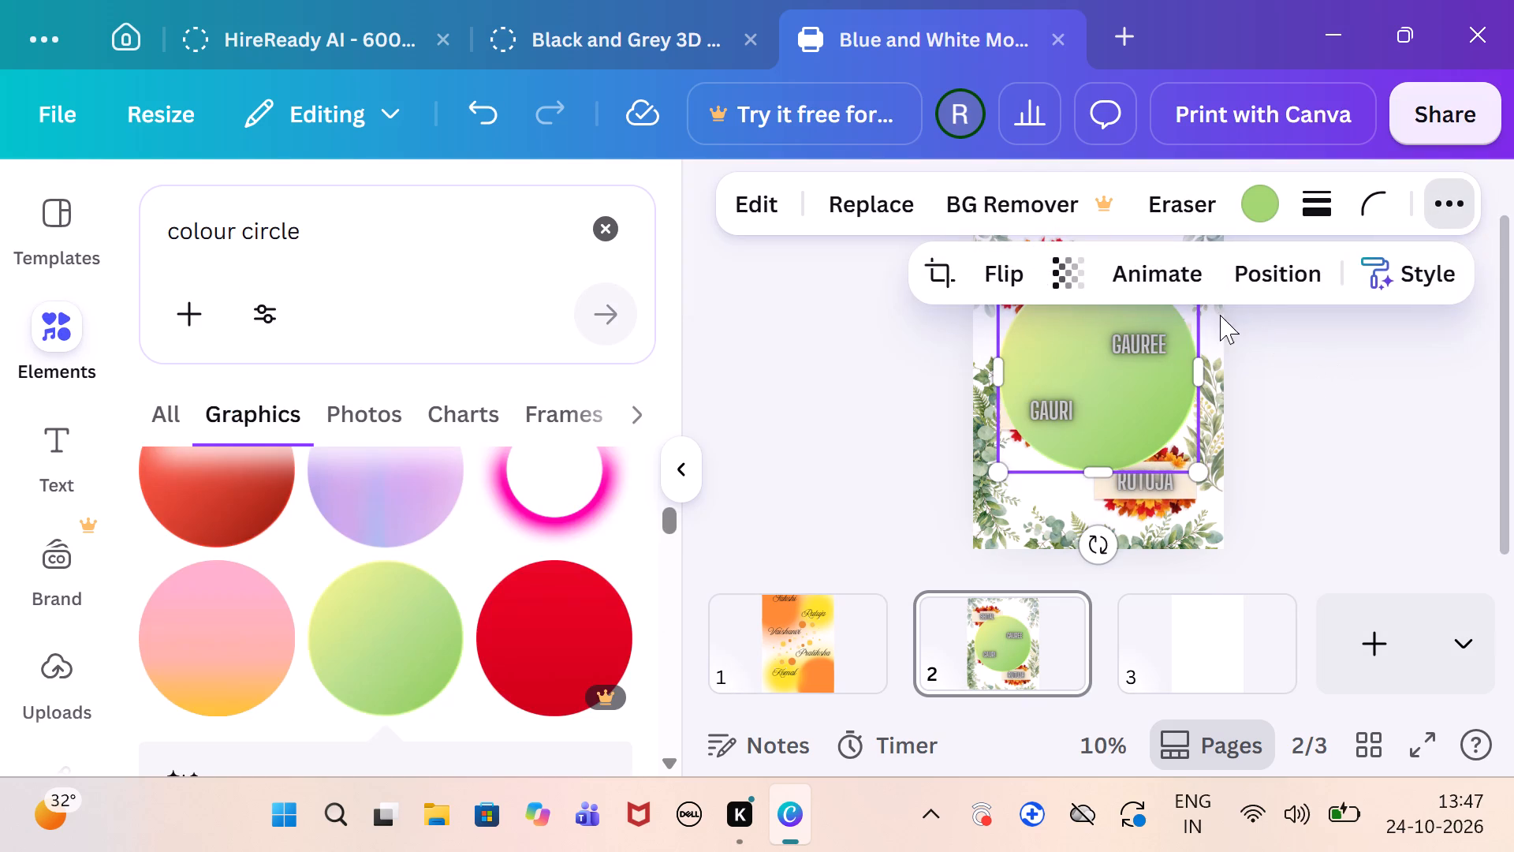
pyautogui.click(1061, 268)
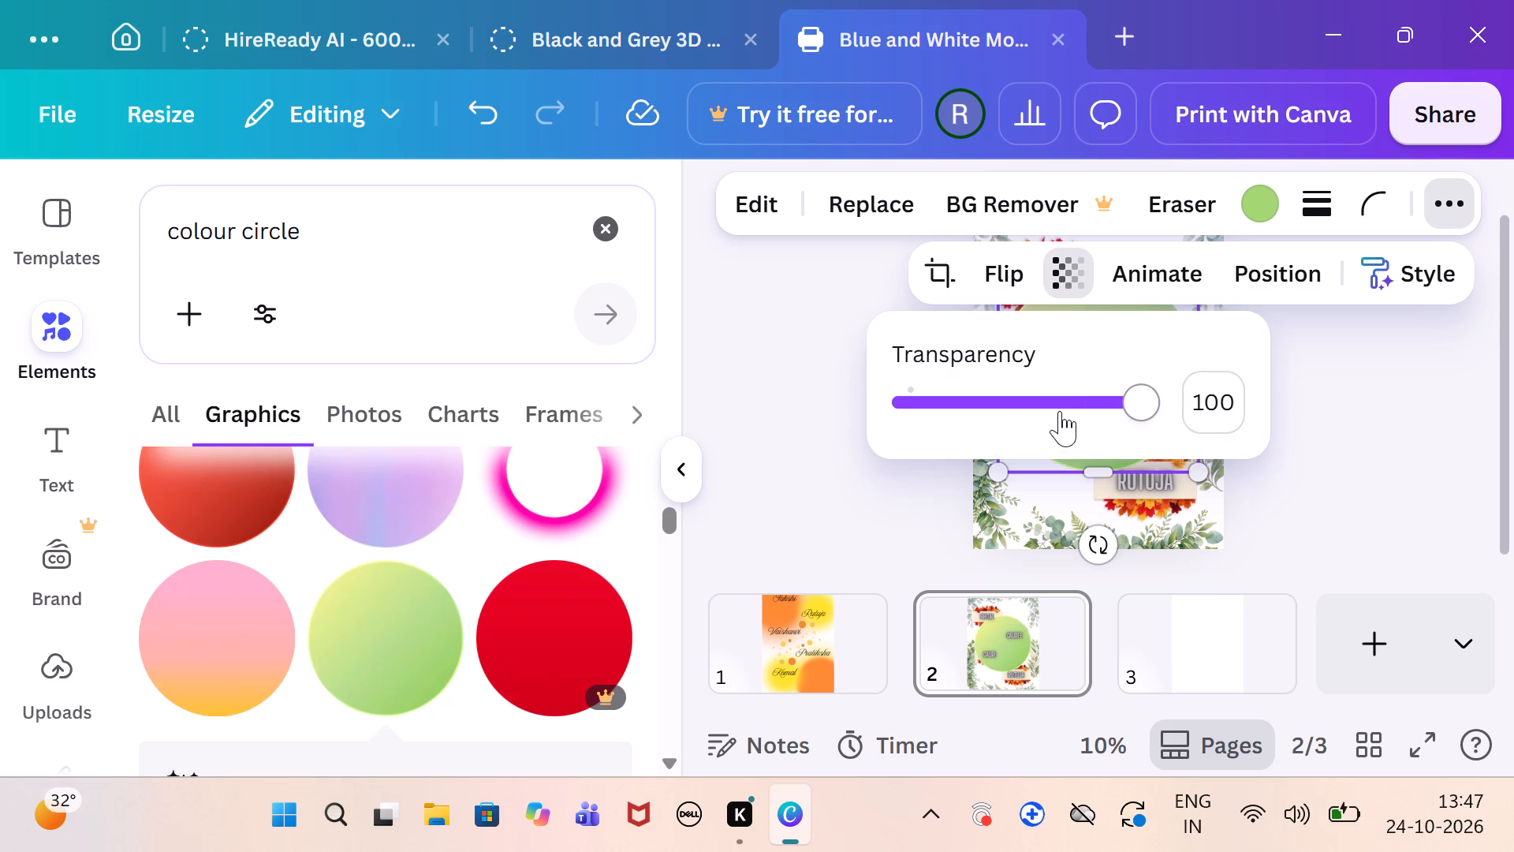
pyautogui.click(996, 405)
pyautogui.hscroll(-1, 958, 408)
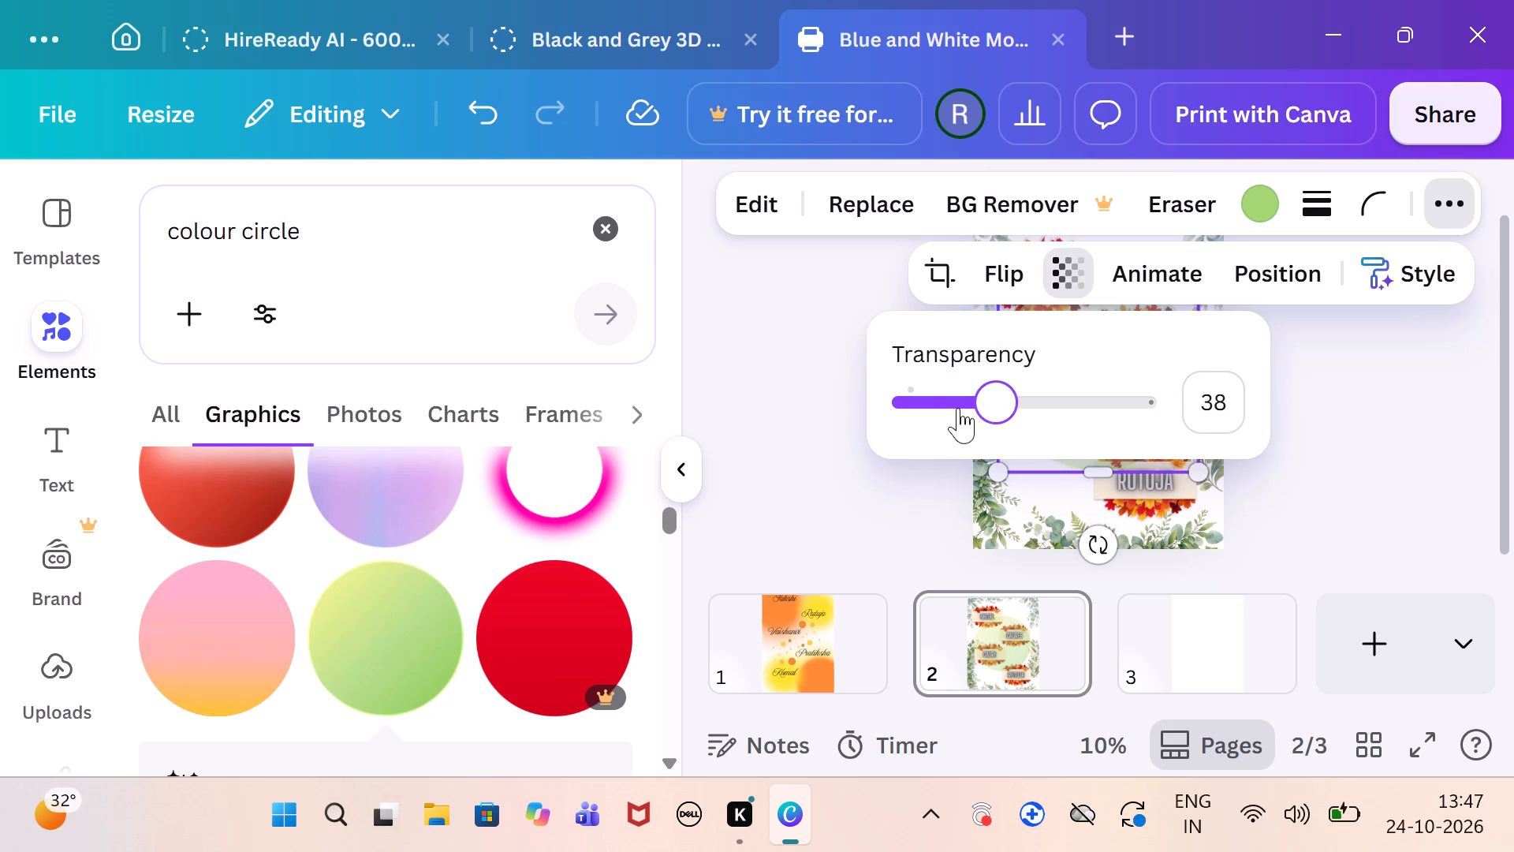
pyautogui.hscroll(-1, 958, 408)
pyautogui.click(933, 384)
pyautogui.click(792, 331)
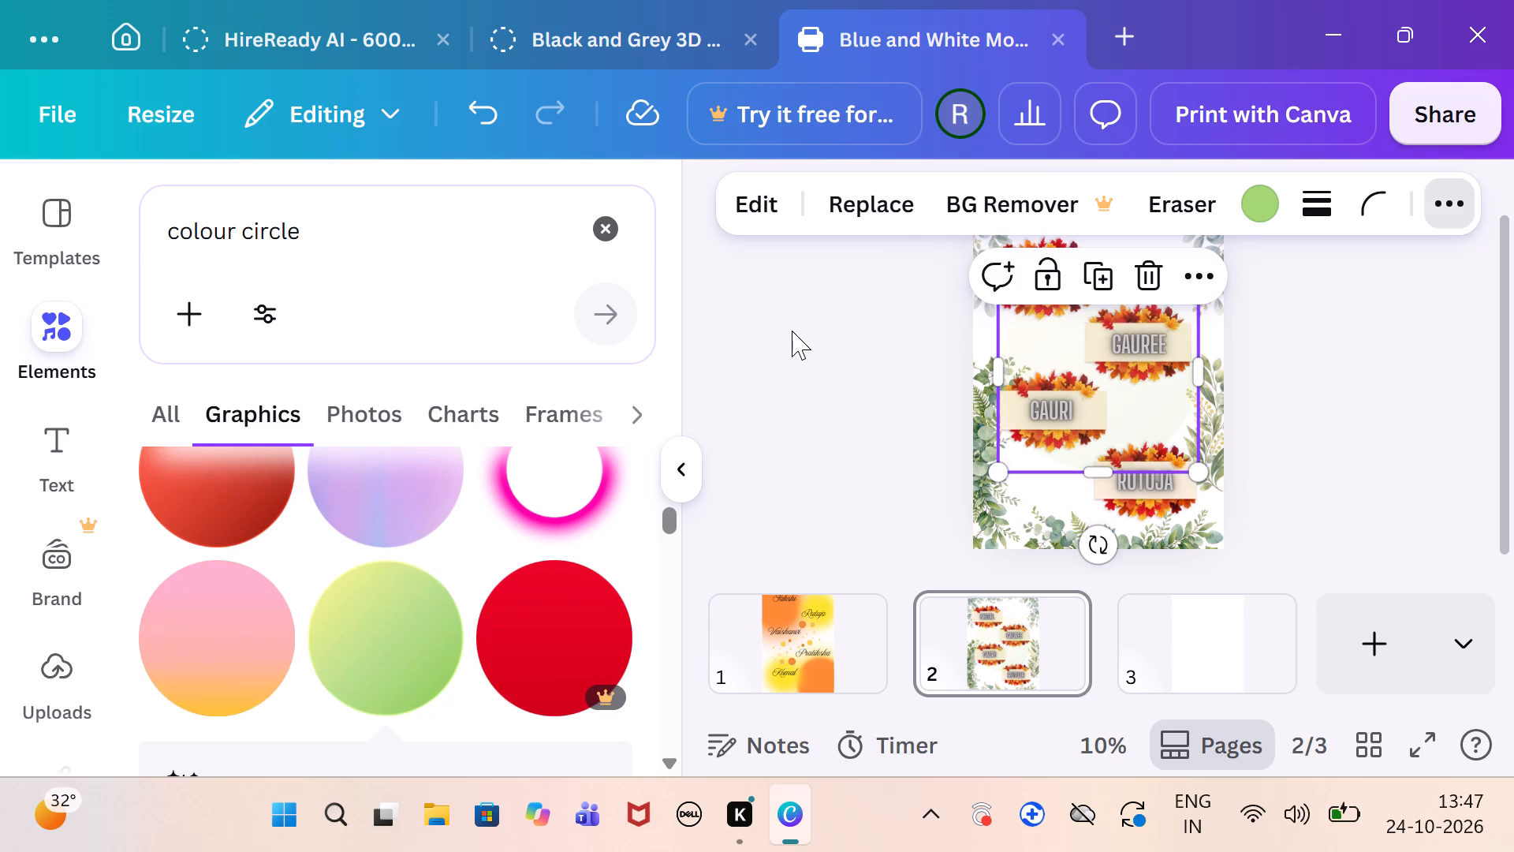
pyautogui.click(807, 377)
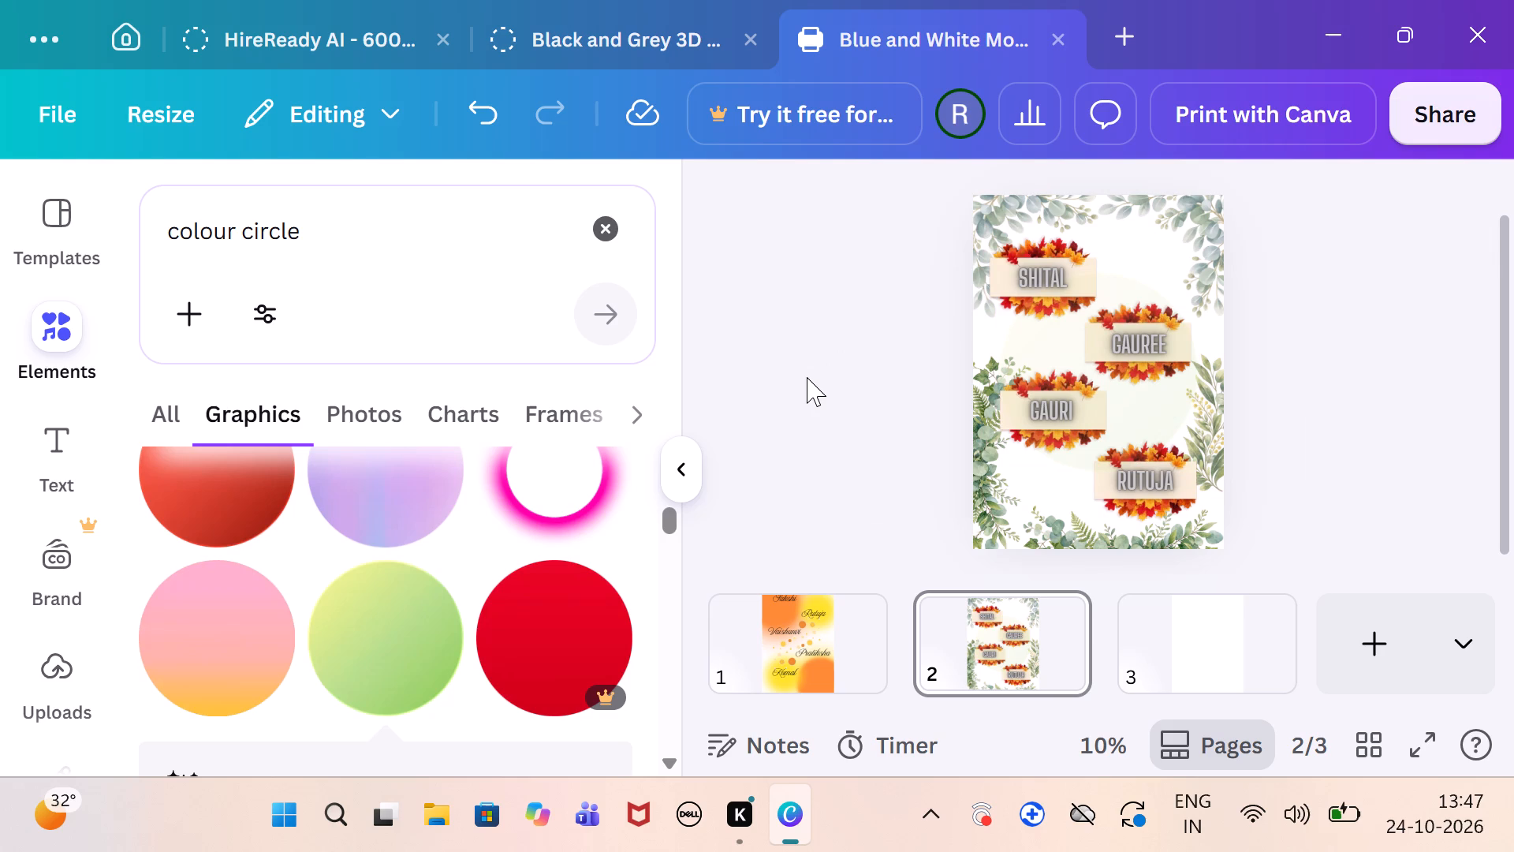
# Set the transparency of the green gradient circle on page 2 to 36.
pyautogui.click(1147, 403)
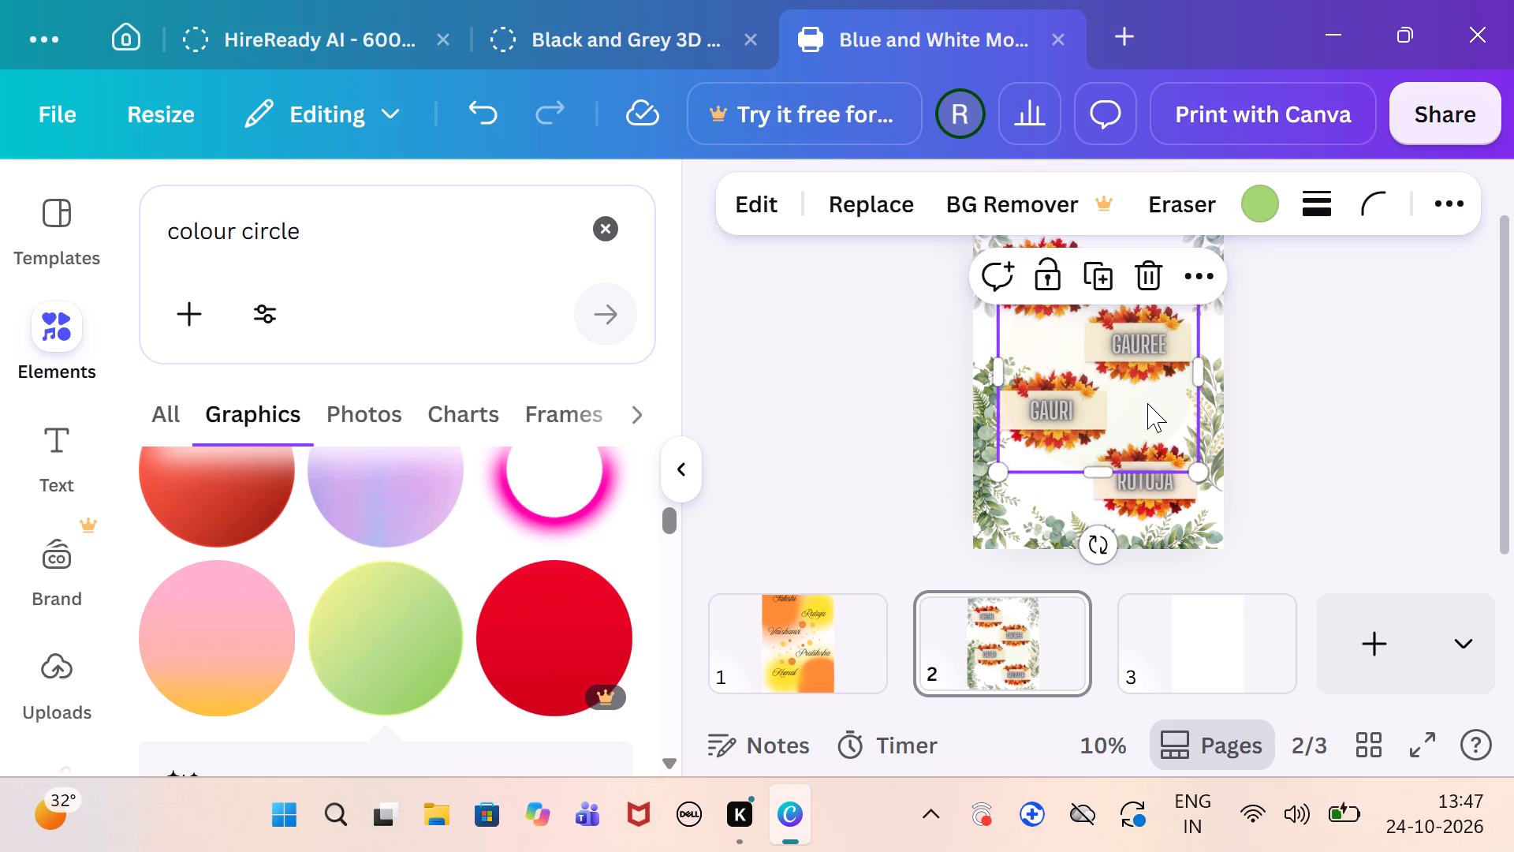
pyautogui.click(1464, 192)
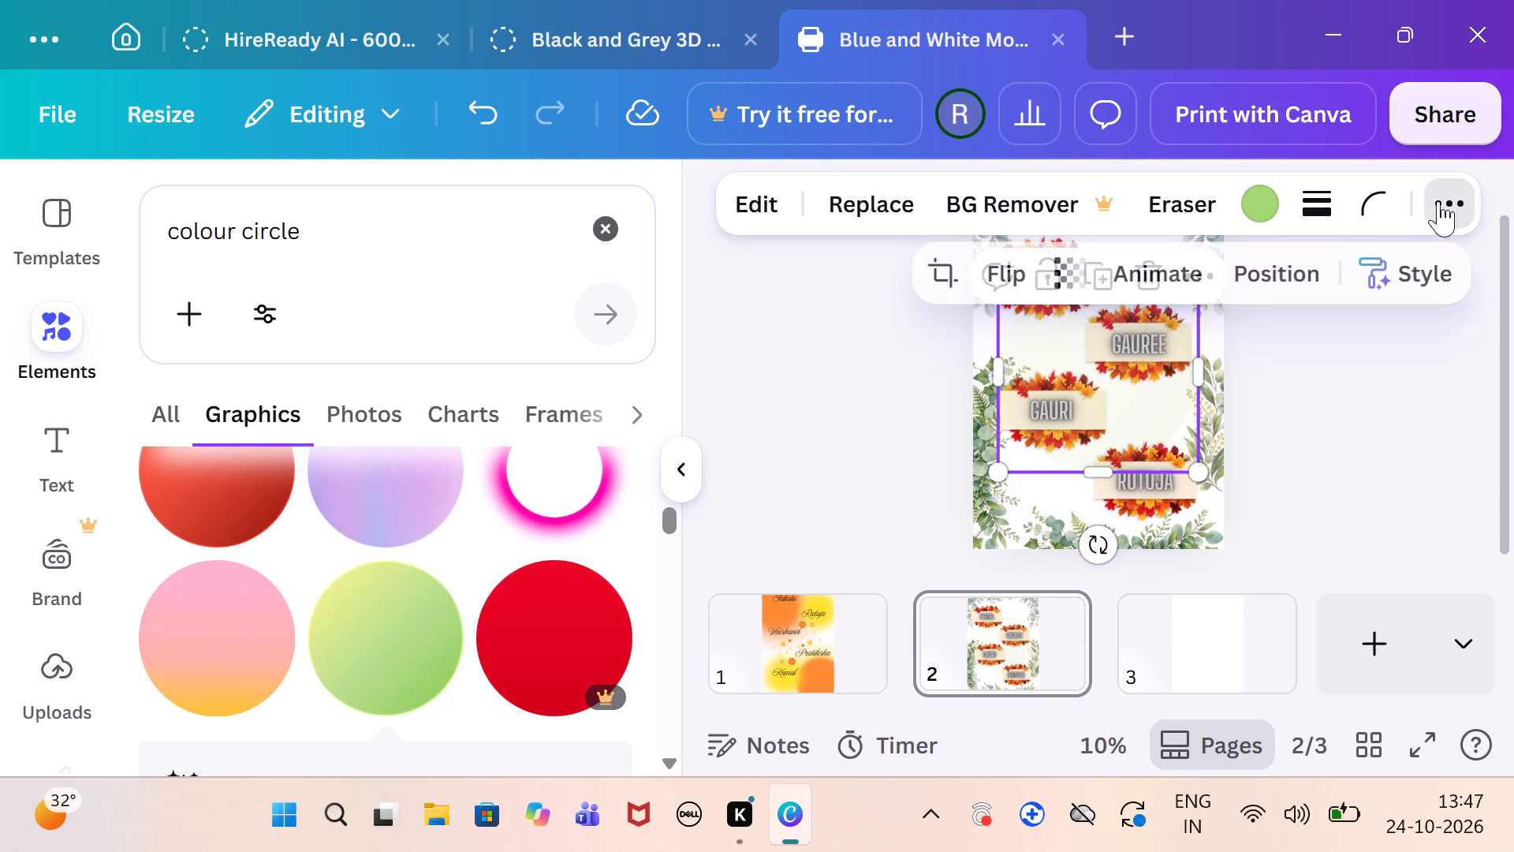
pyautogui.click(1061, 260)
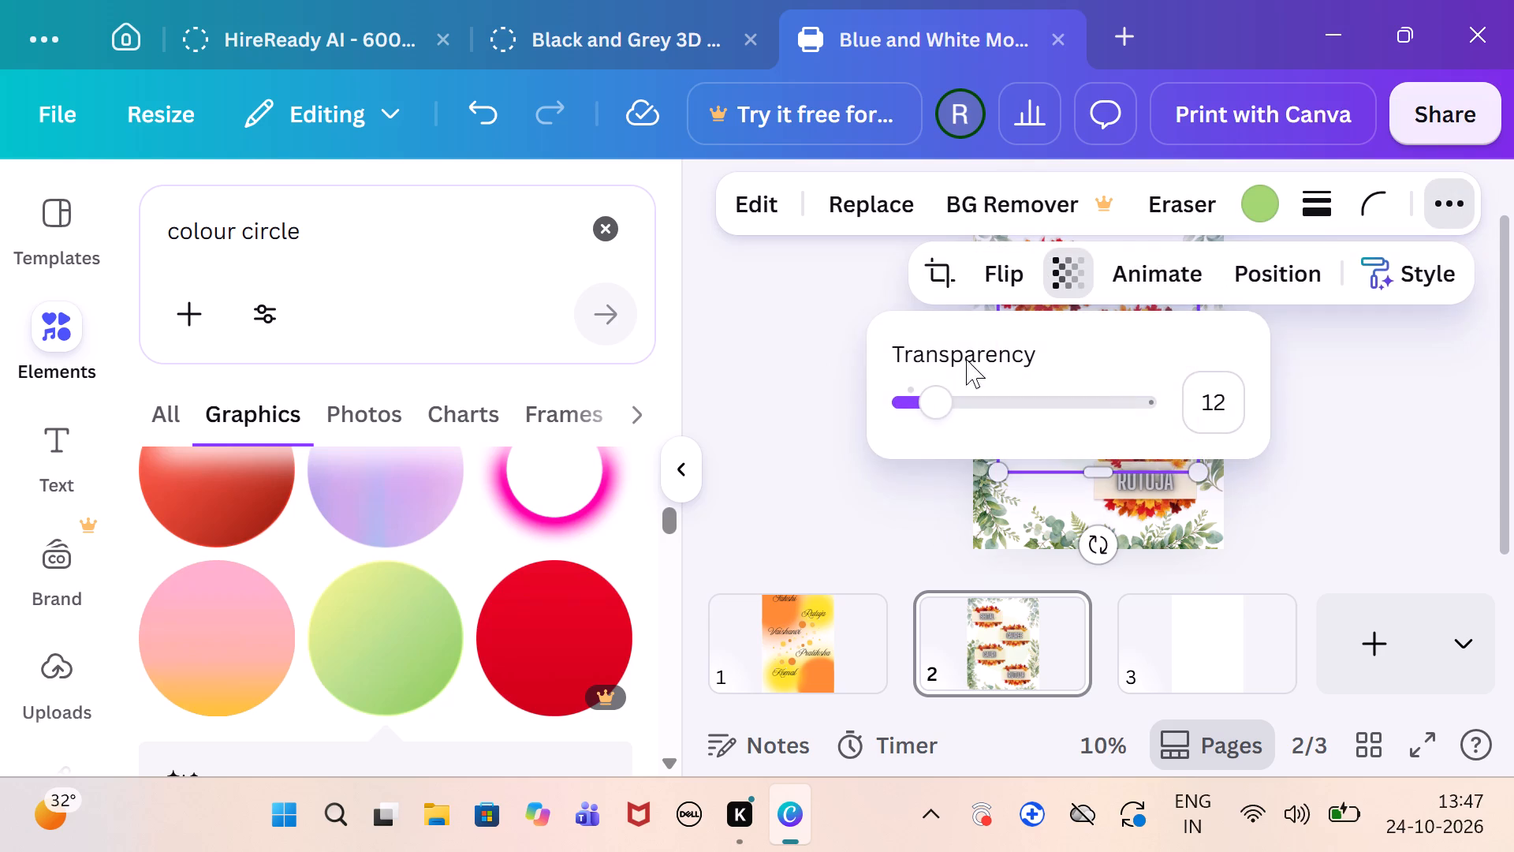
pyautogui.click(990, 409)
pyautogui.click(728, 325)
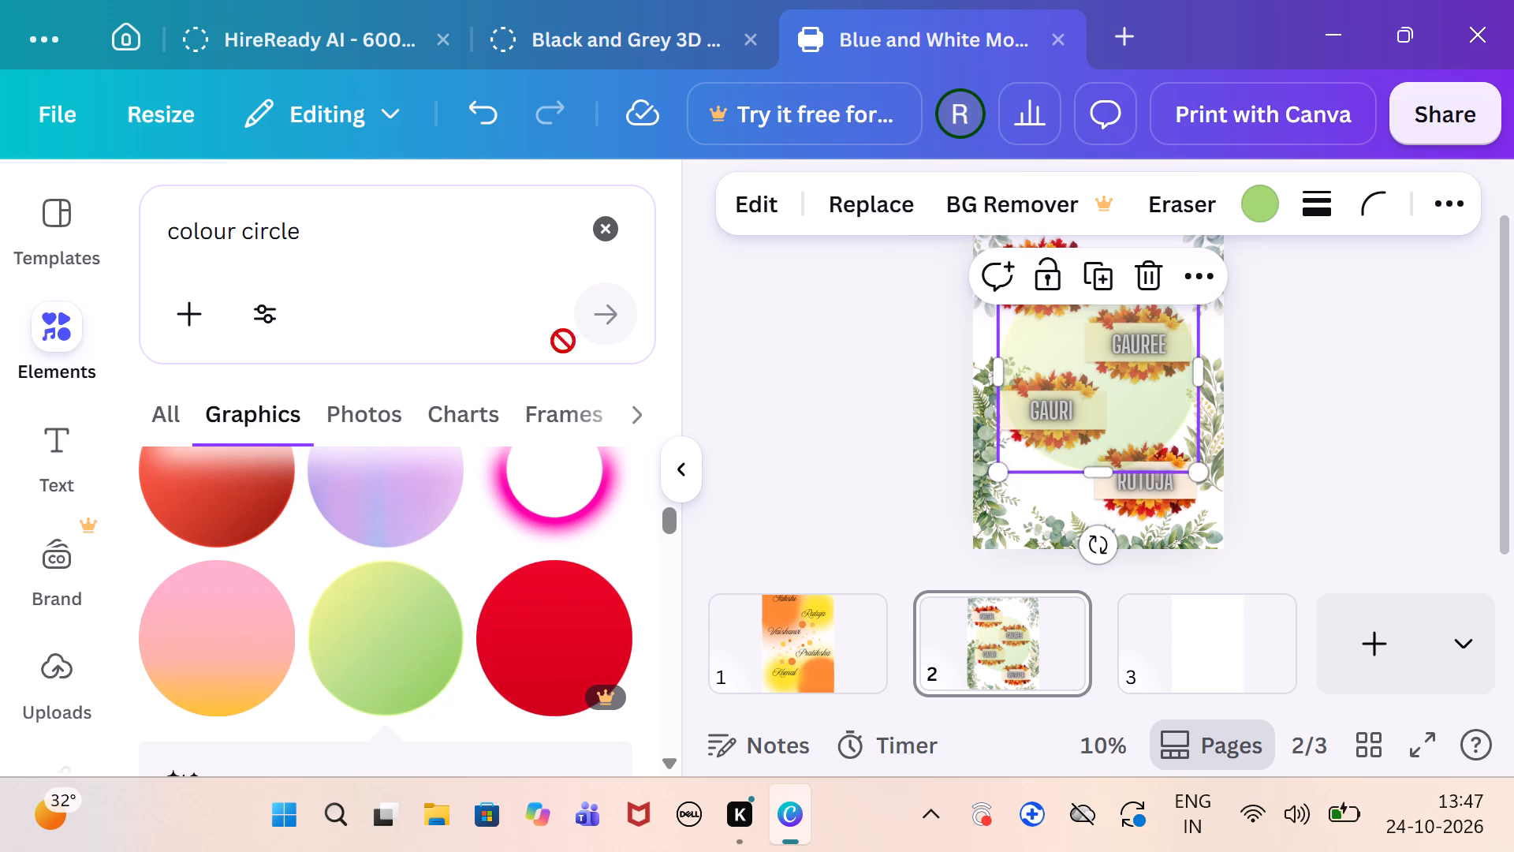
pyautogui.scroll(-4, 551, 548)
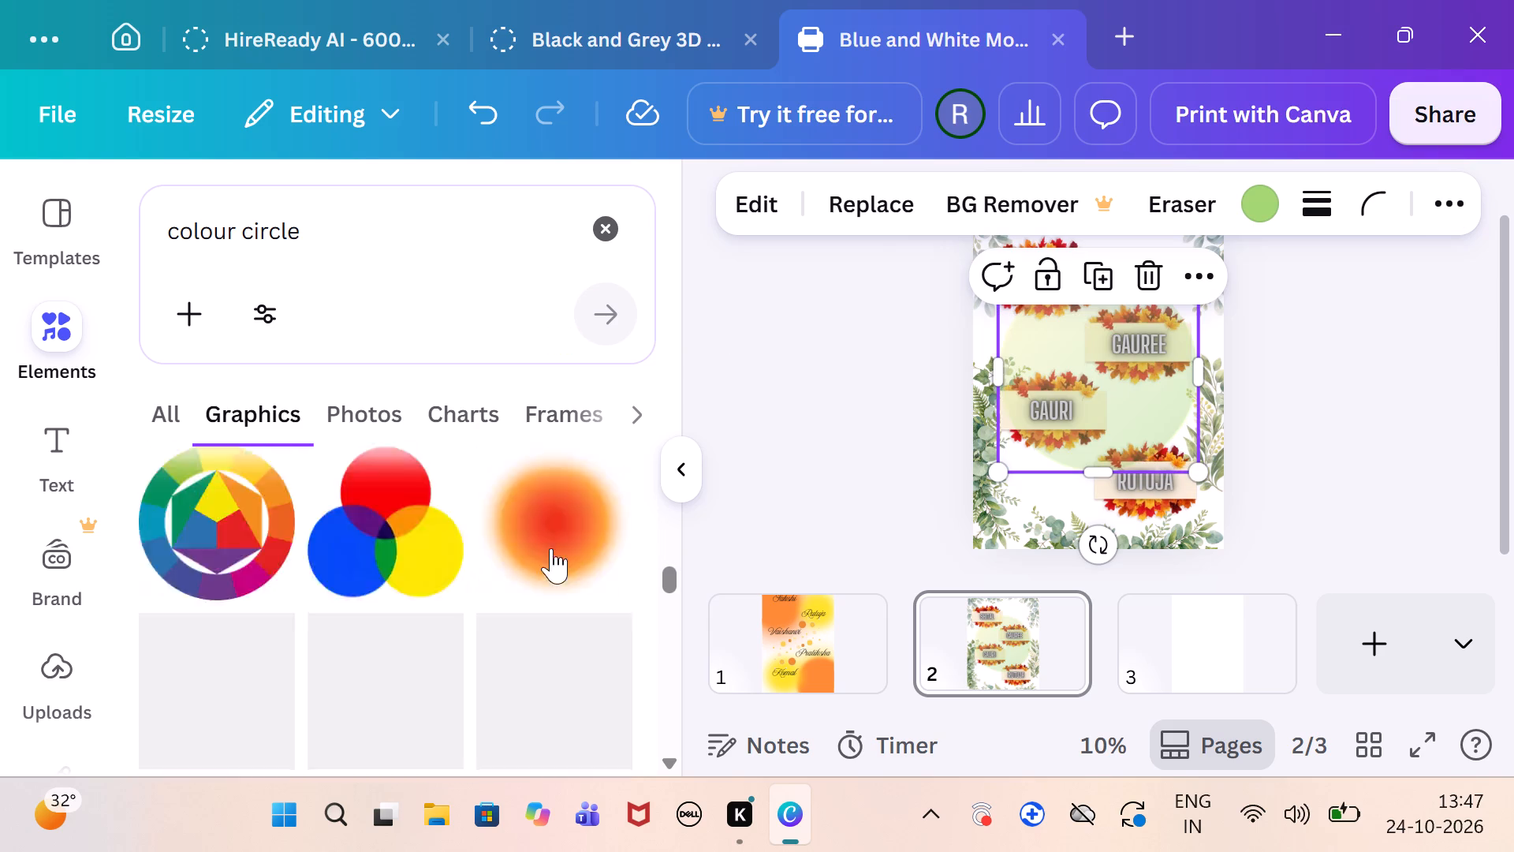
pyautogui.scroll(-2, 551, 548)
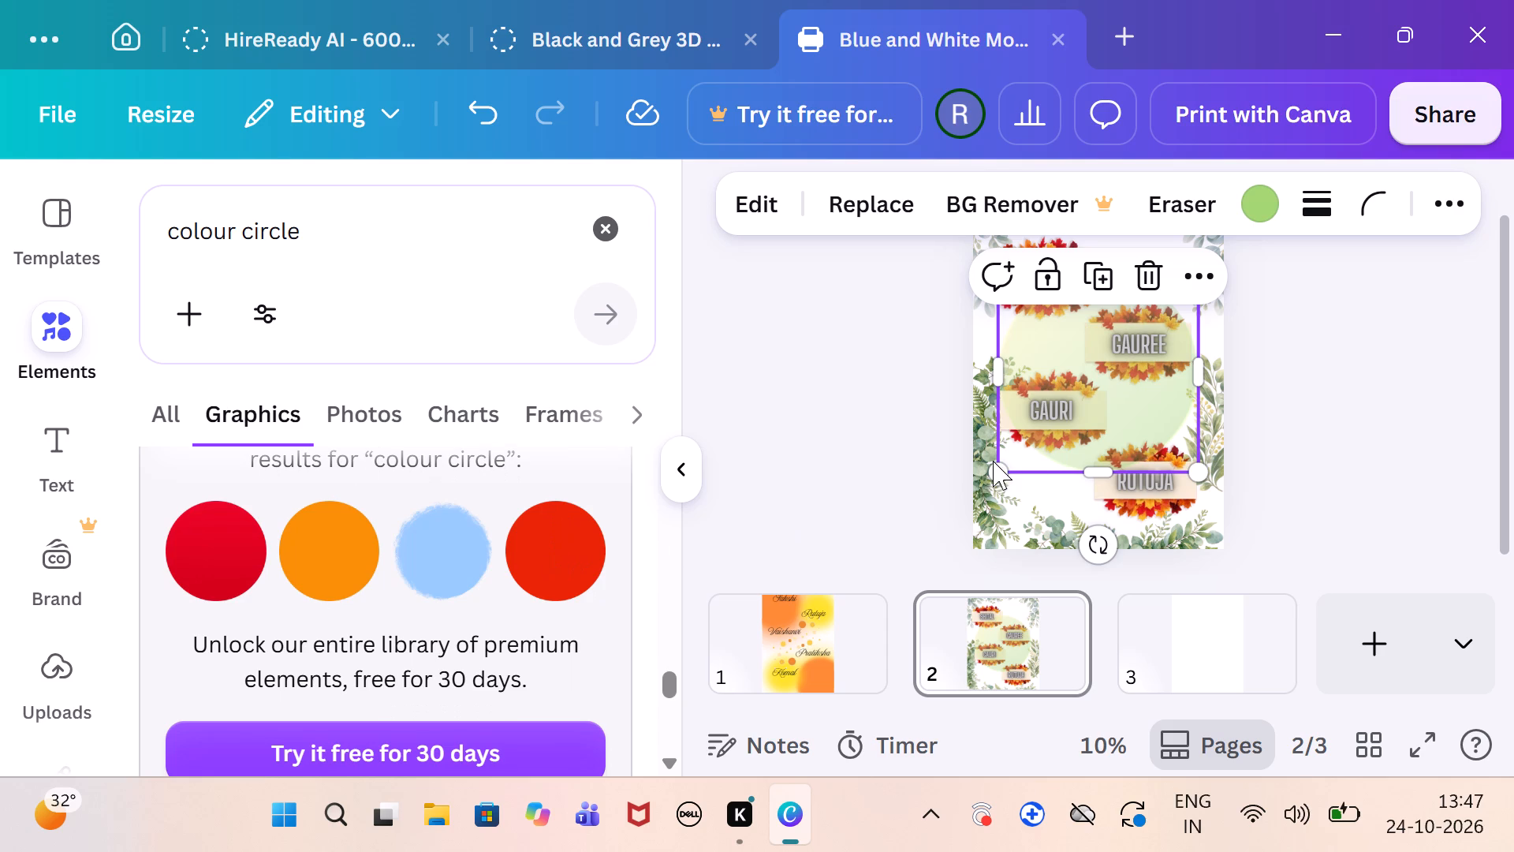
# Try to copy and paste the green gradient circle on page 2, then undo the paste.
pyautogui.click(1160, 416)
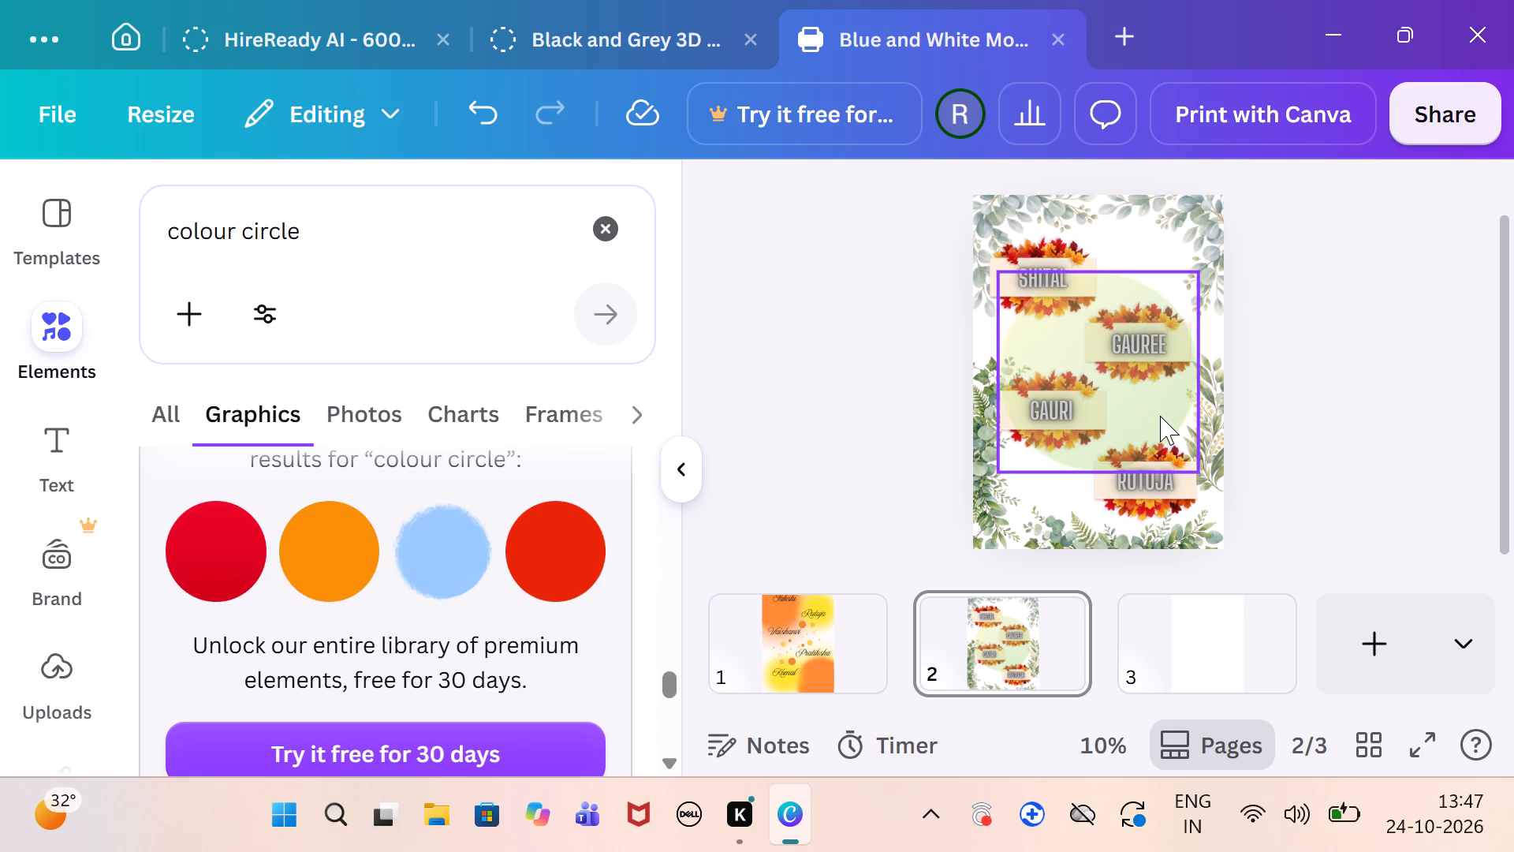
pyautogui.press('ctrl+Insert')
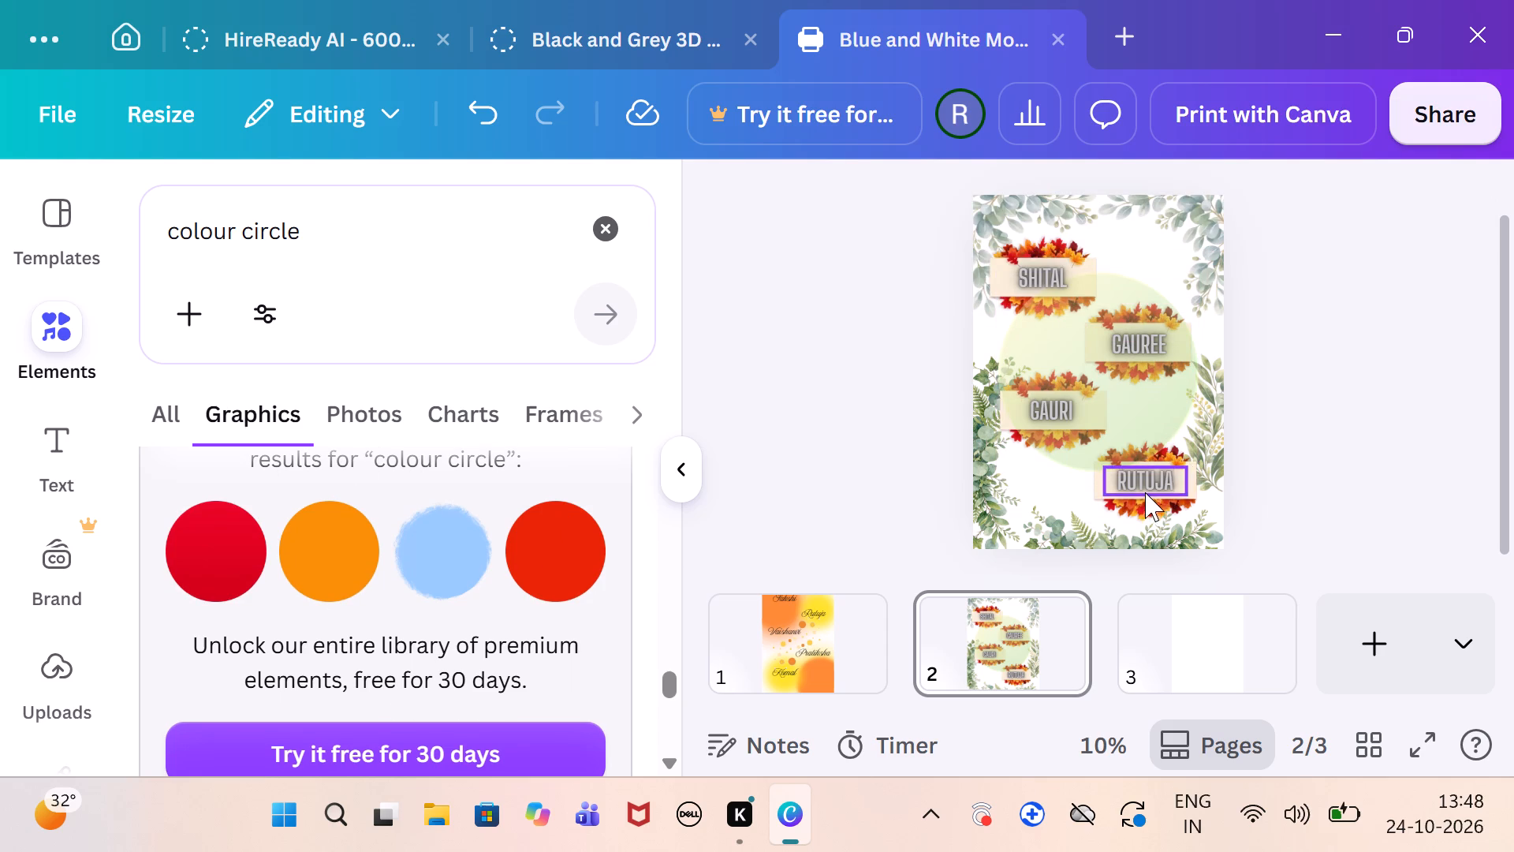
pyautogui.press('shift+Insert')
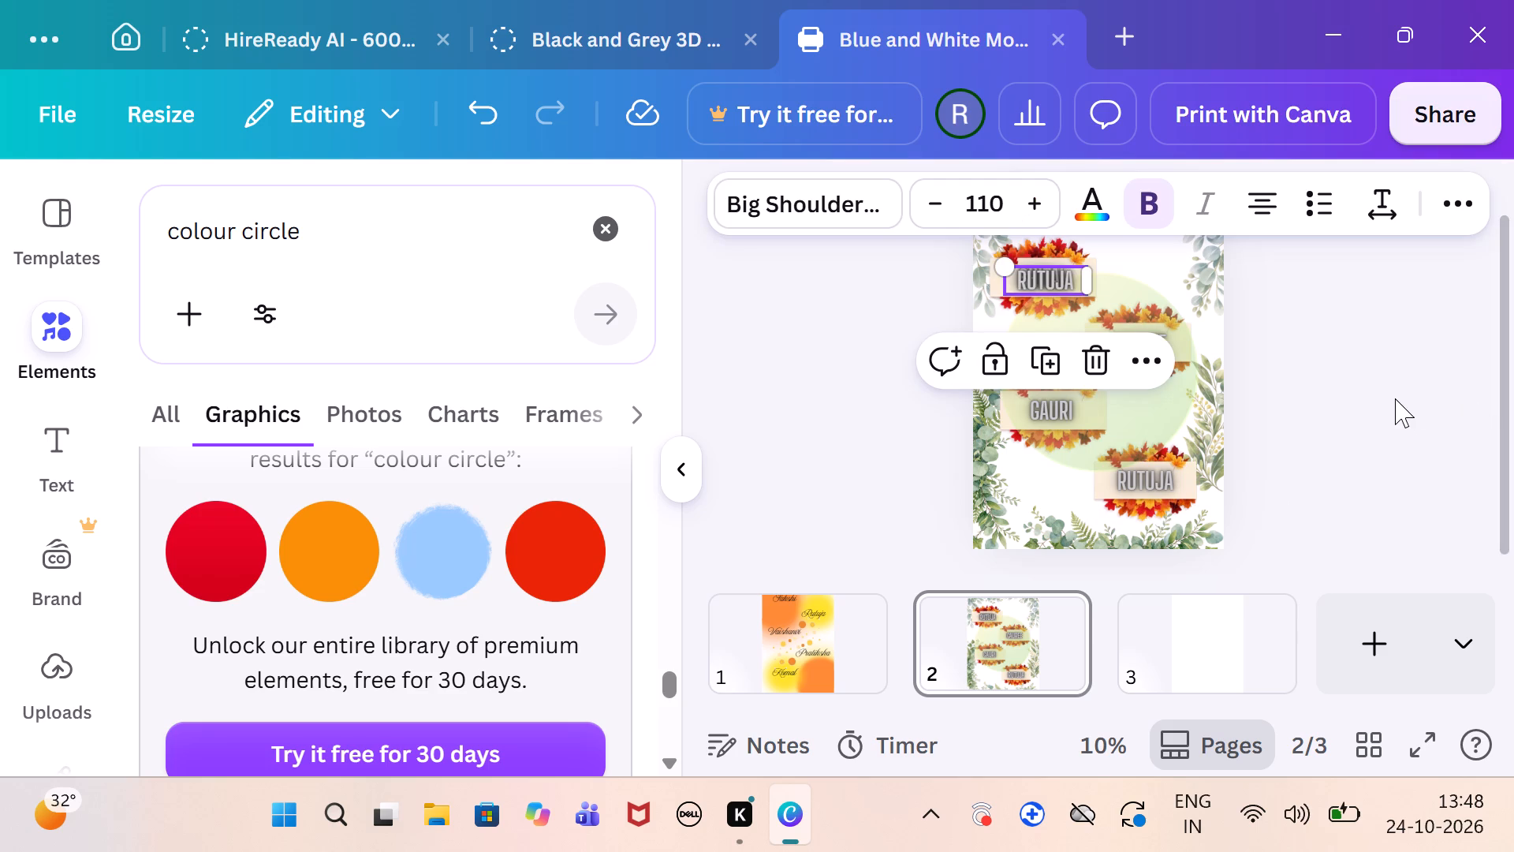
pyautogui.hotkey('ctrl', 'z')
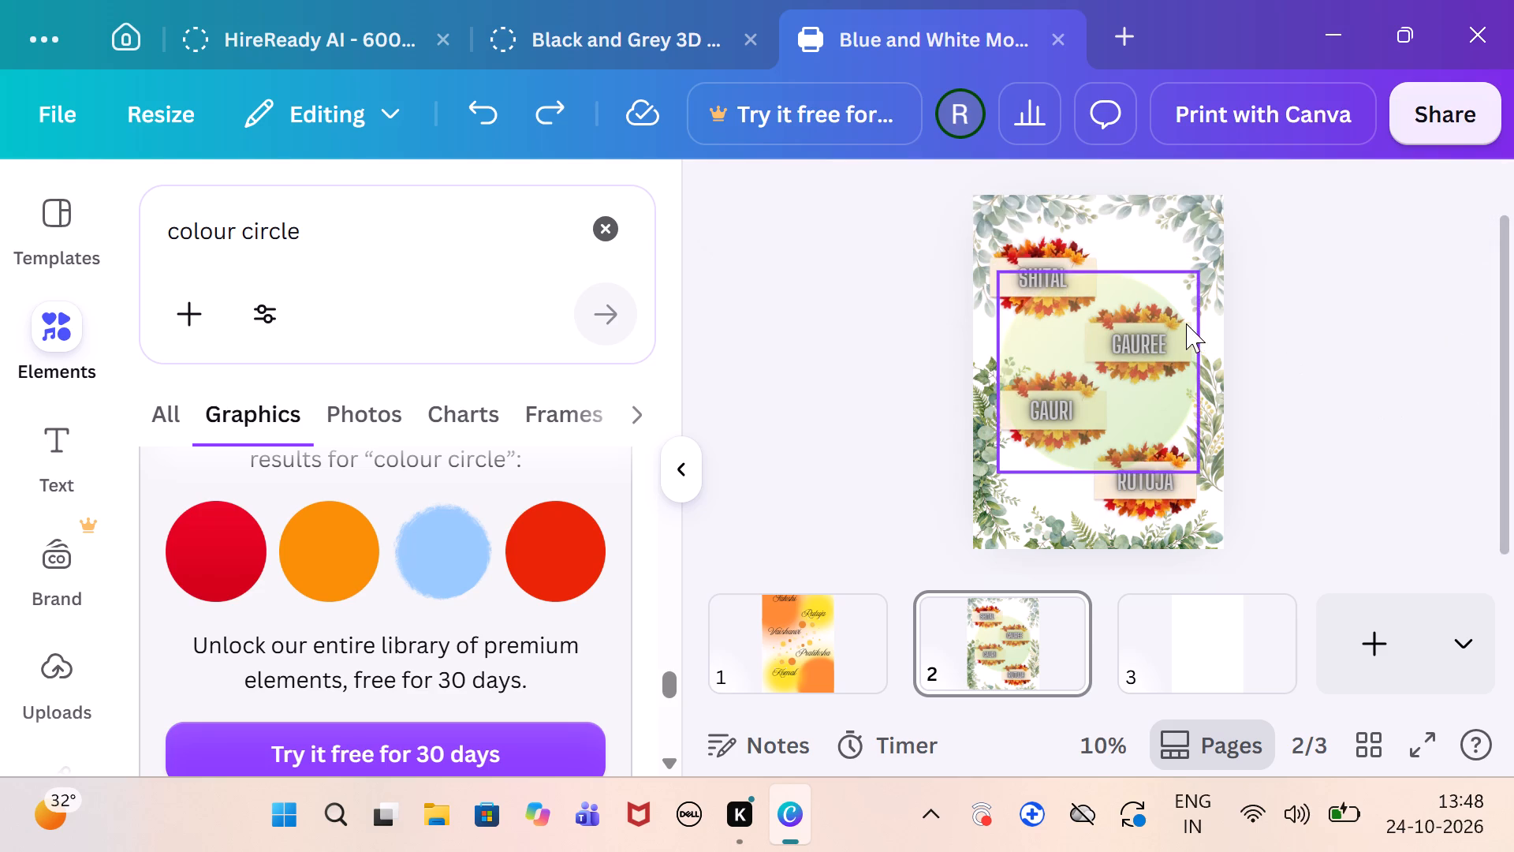
# Duplicate the green gradient circle, shrink the copy, and place it in the lower-left area of page 2 below the GAURI banner.
pyautogui.doubleClick(1119, 283)
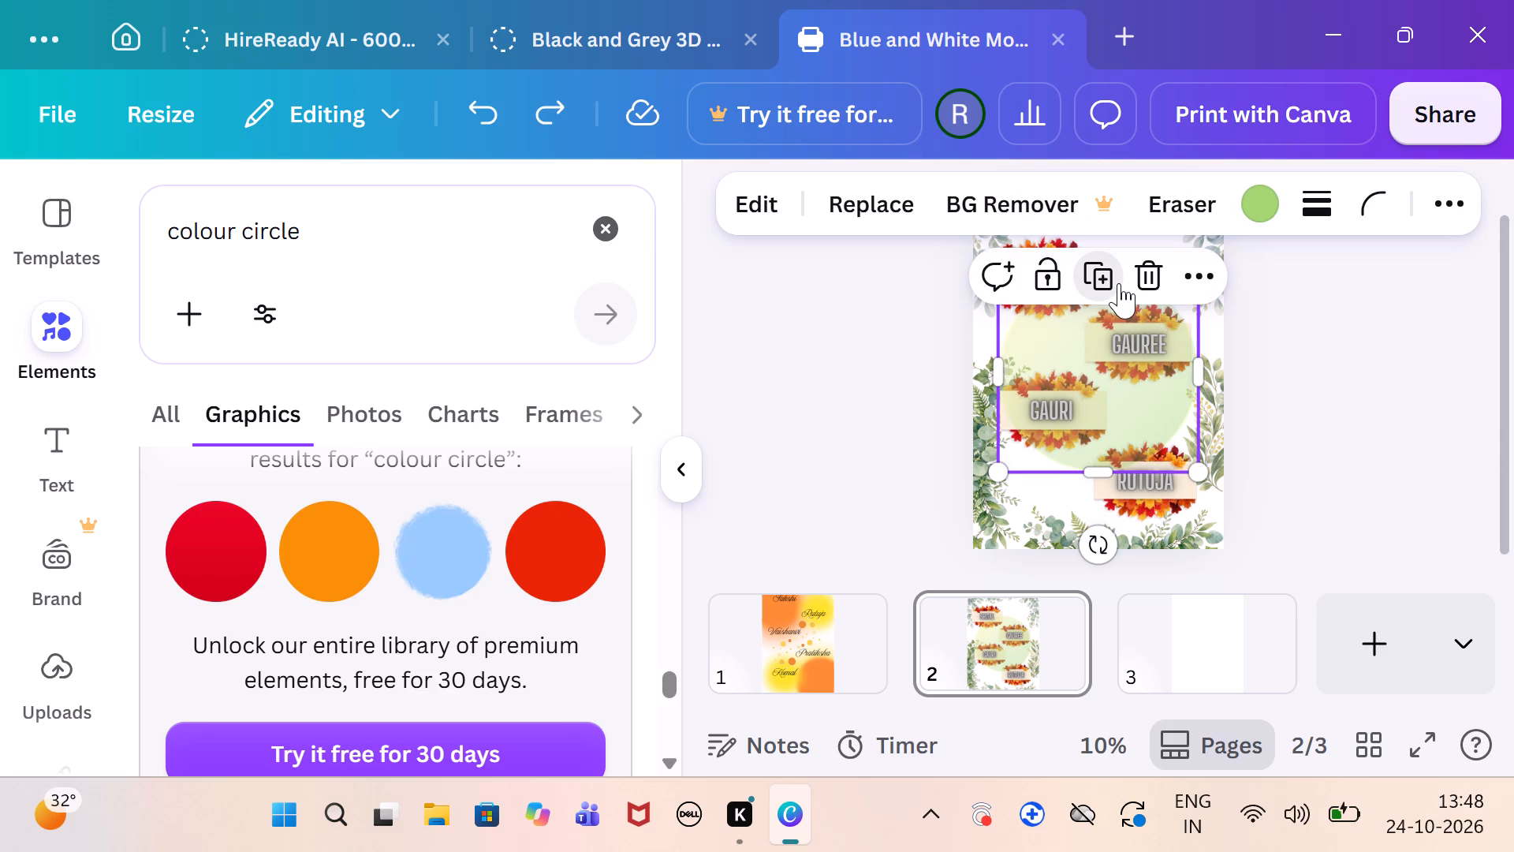
pyautogui.moveTo(1150, 407); pyautogui.dragTo(1132, 458)
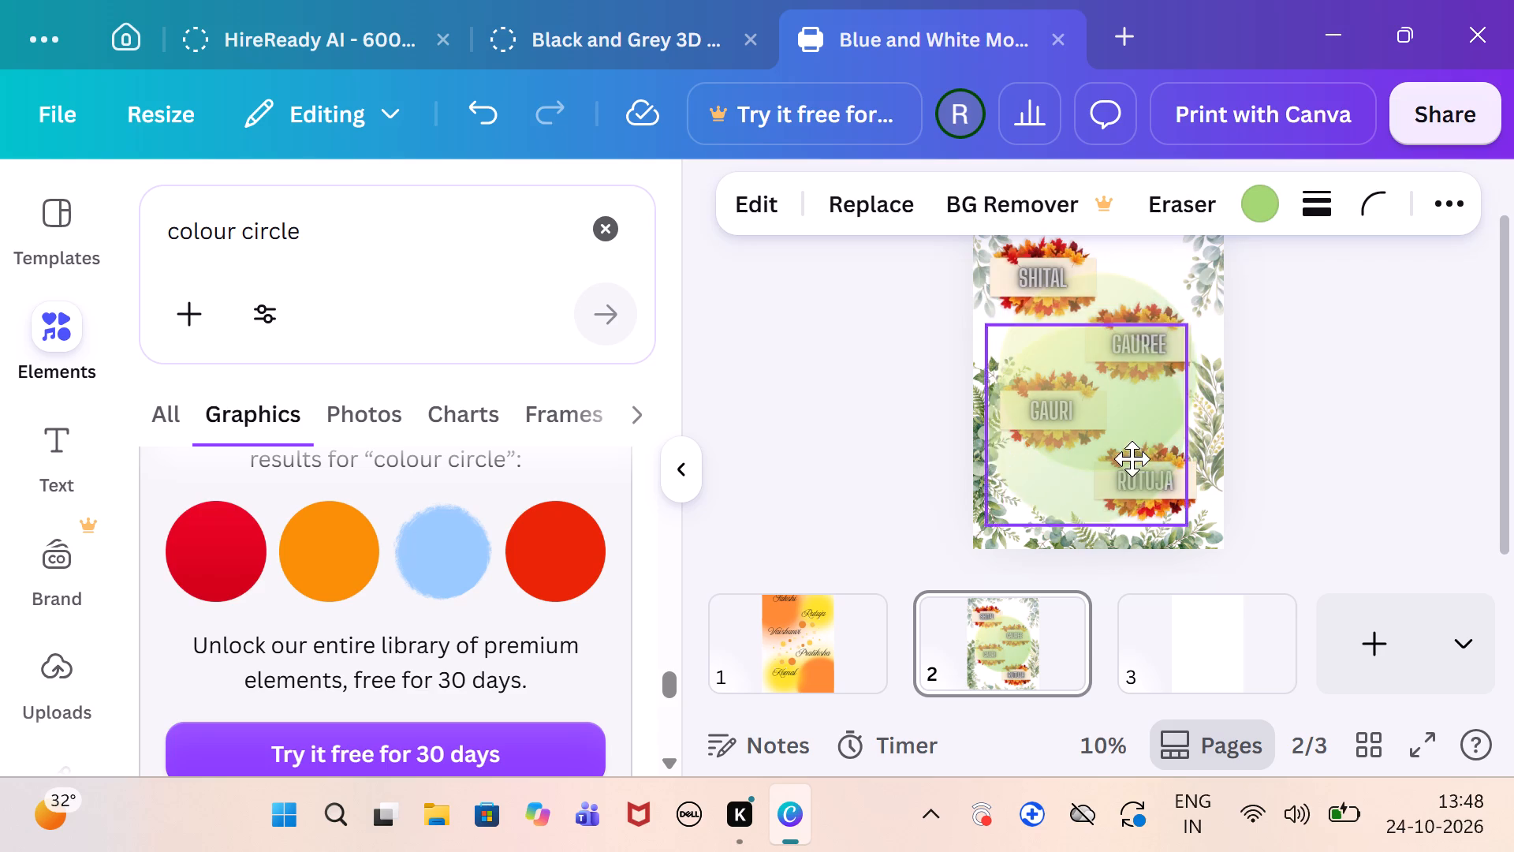
pyautogui.moveTo(1132, 458); pyautogui.dragTo(1139, 464)
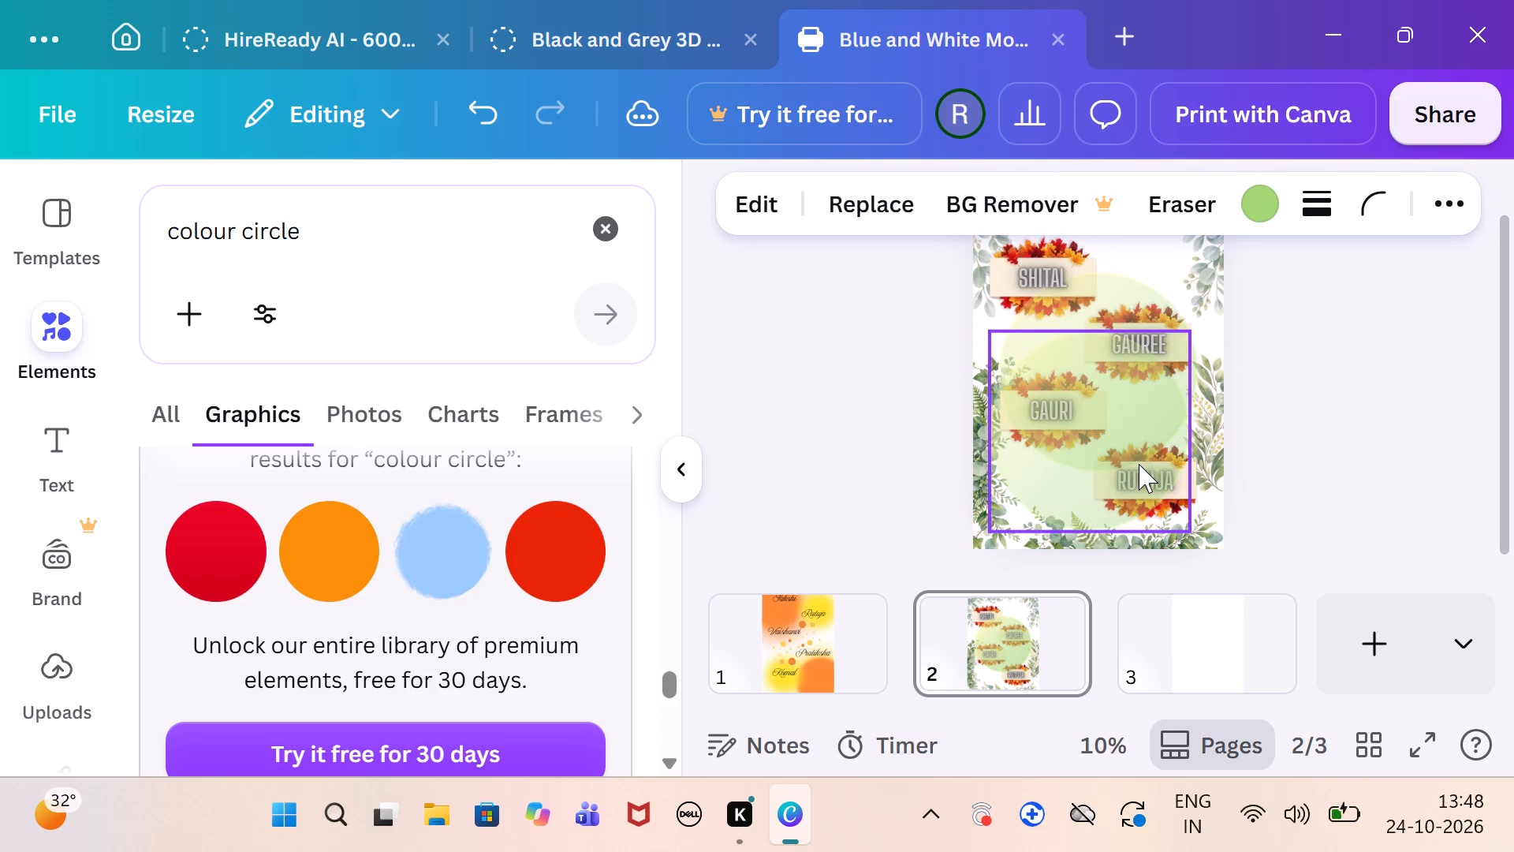
pyautogui.moveTo(1194, 536); pyautogui.dragTo(1117, 477)
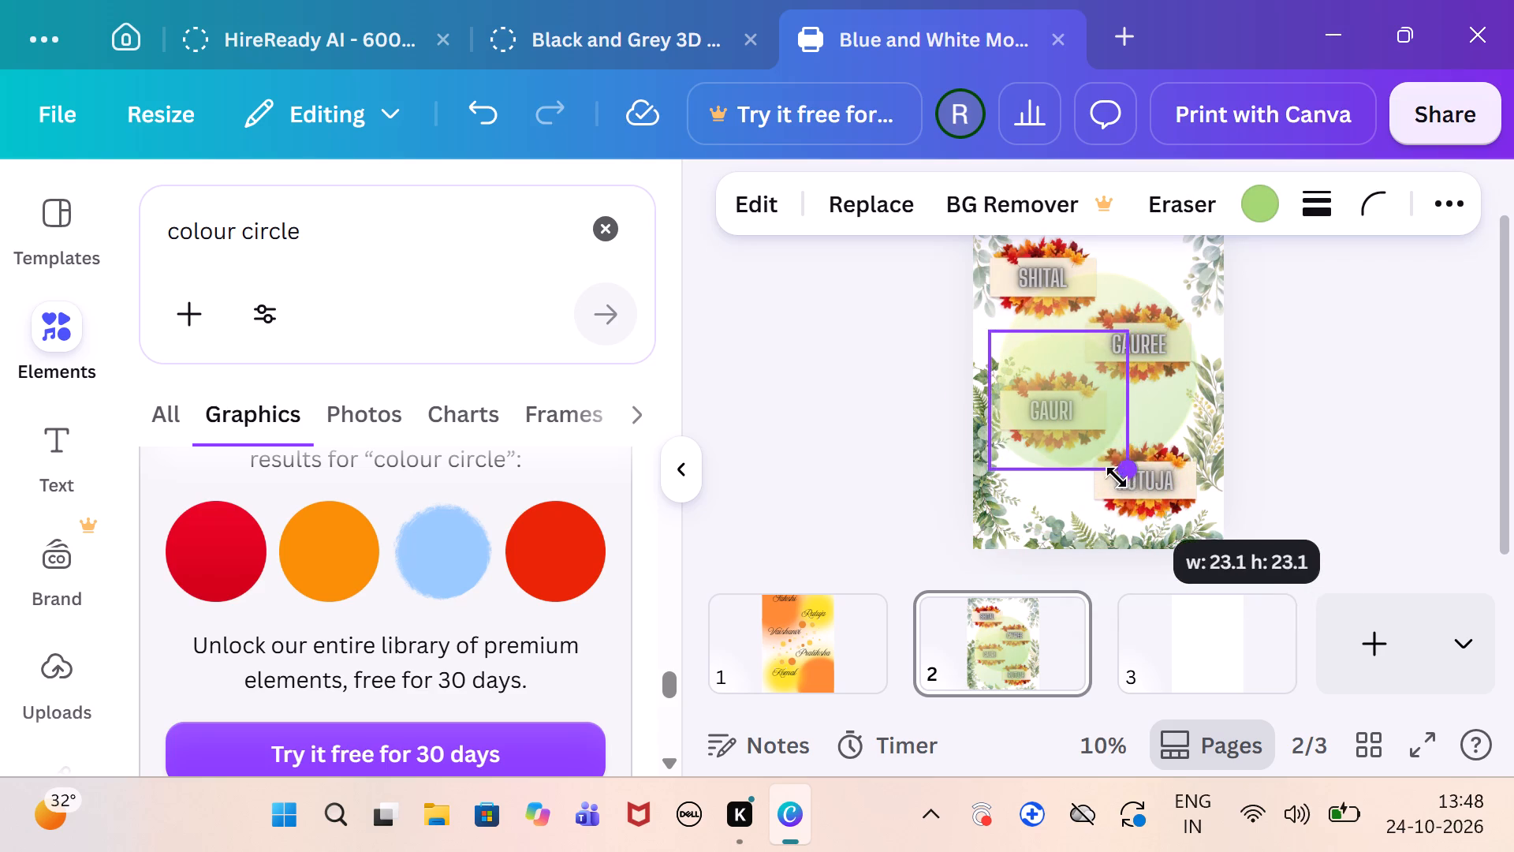
pyautogui.moveTo(1117, 477); pyautogui.dragTo(1116, 476)
pyautogui.moveTo(1106, 383); pyautogui.dragTo(1147, 319)
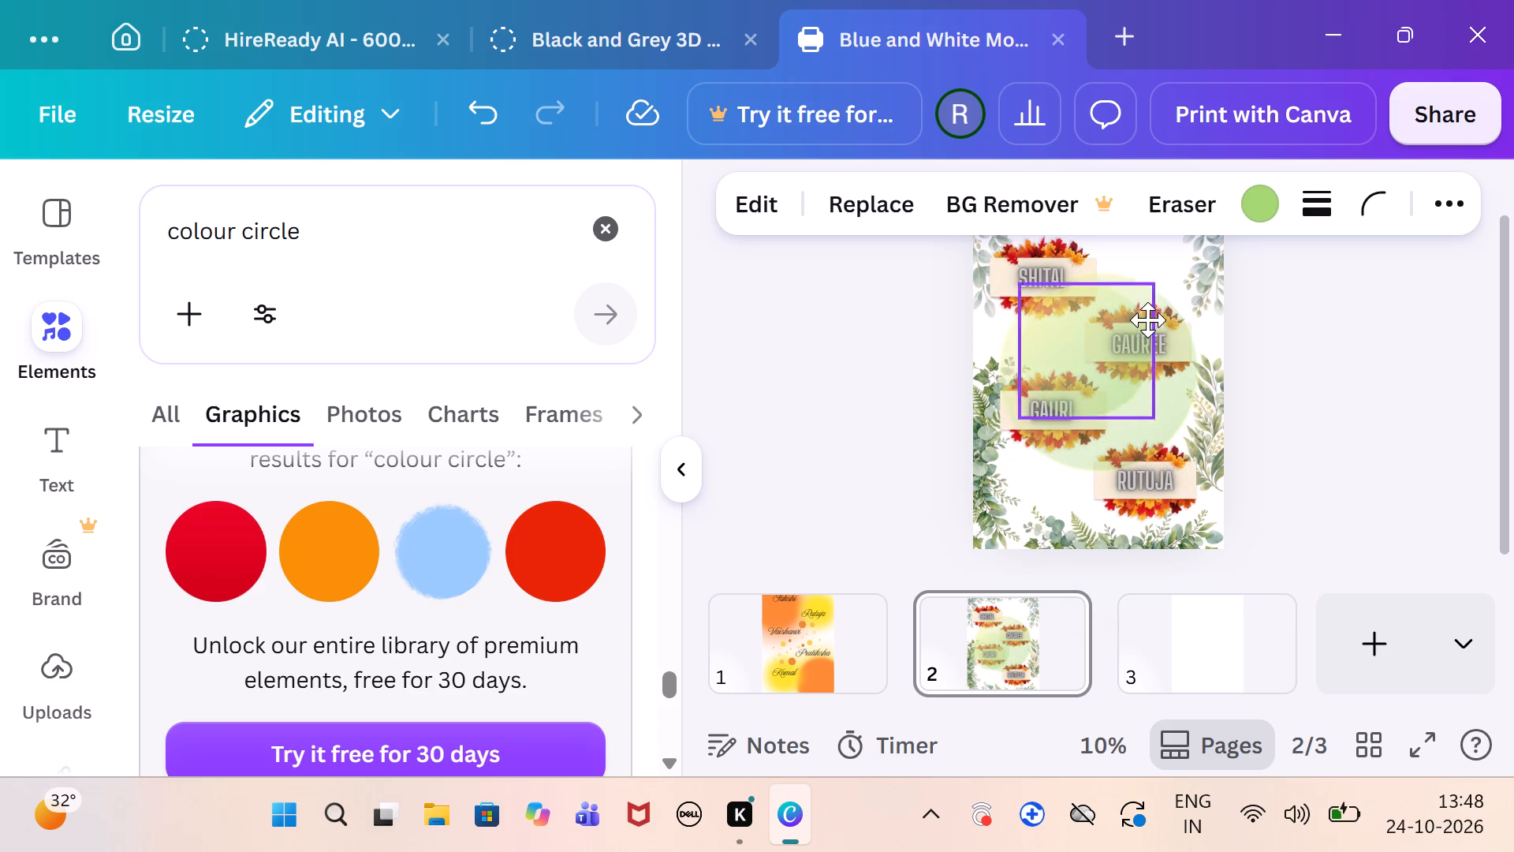
pyautogui.moveTo(1147, 319); pyautogui.dragTo(1093, 479)
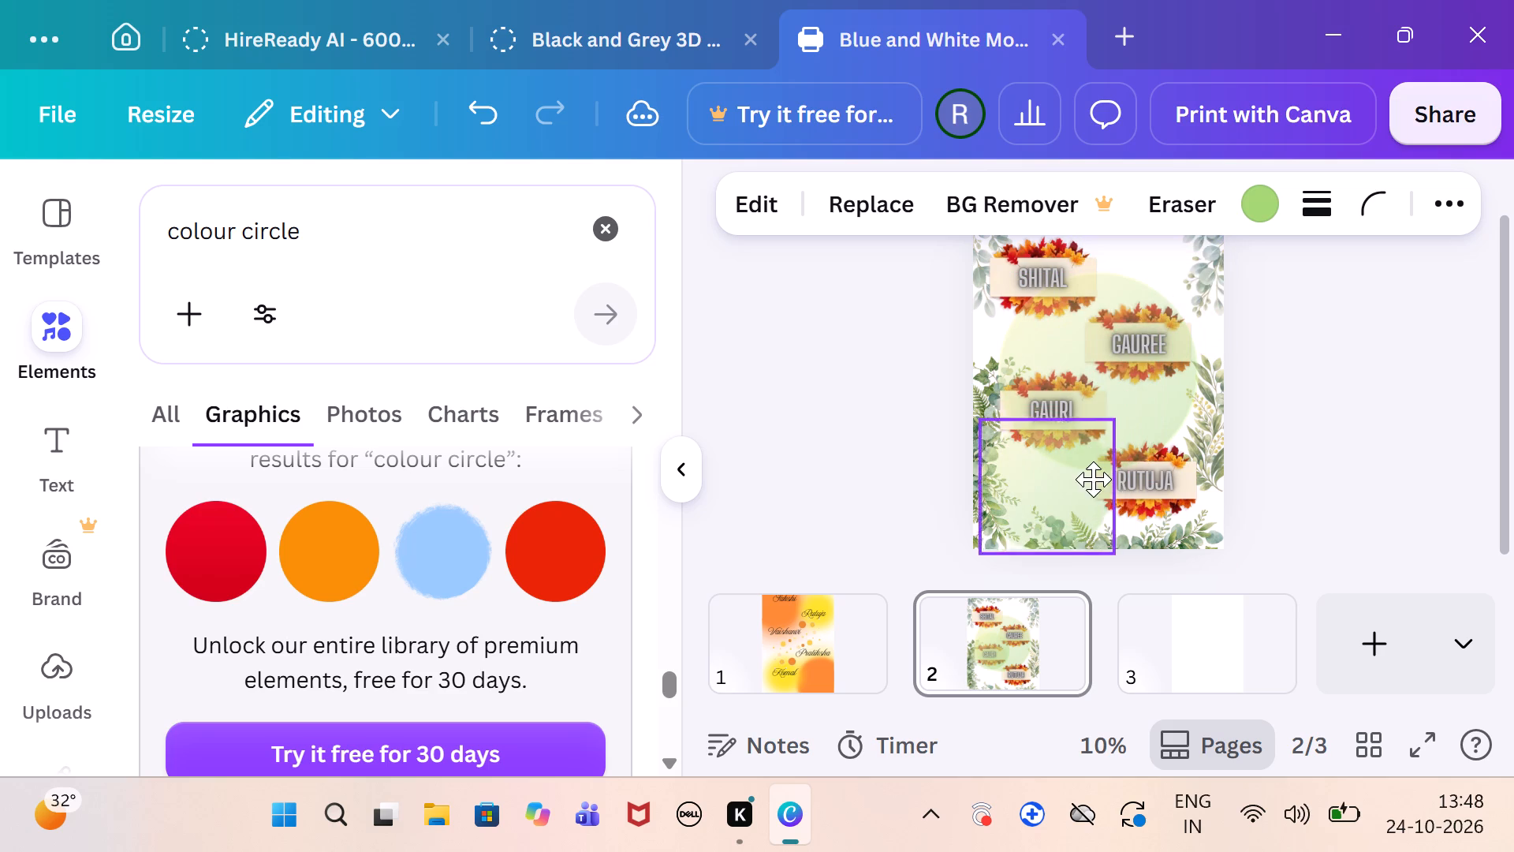
pyautogui.moveTo(1093, 479); pyautogui.dragTo(1096, 473)
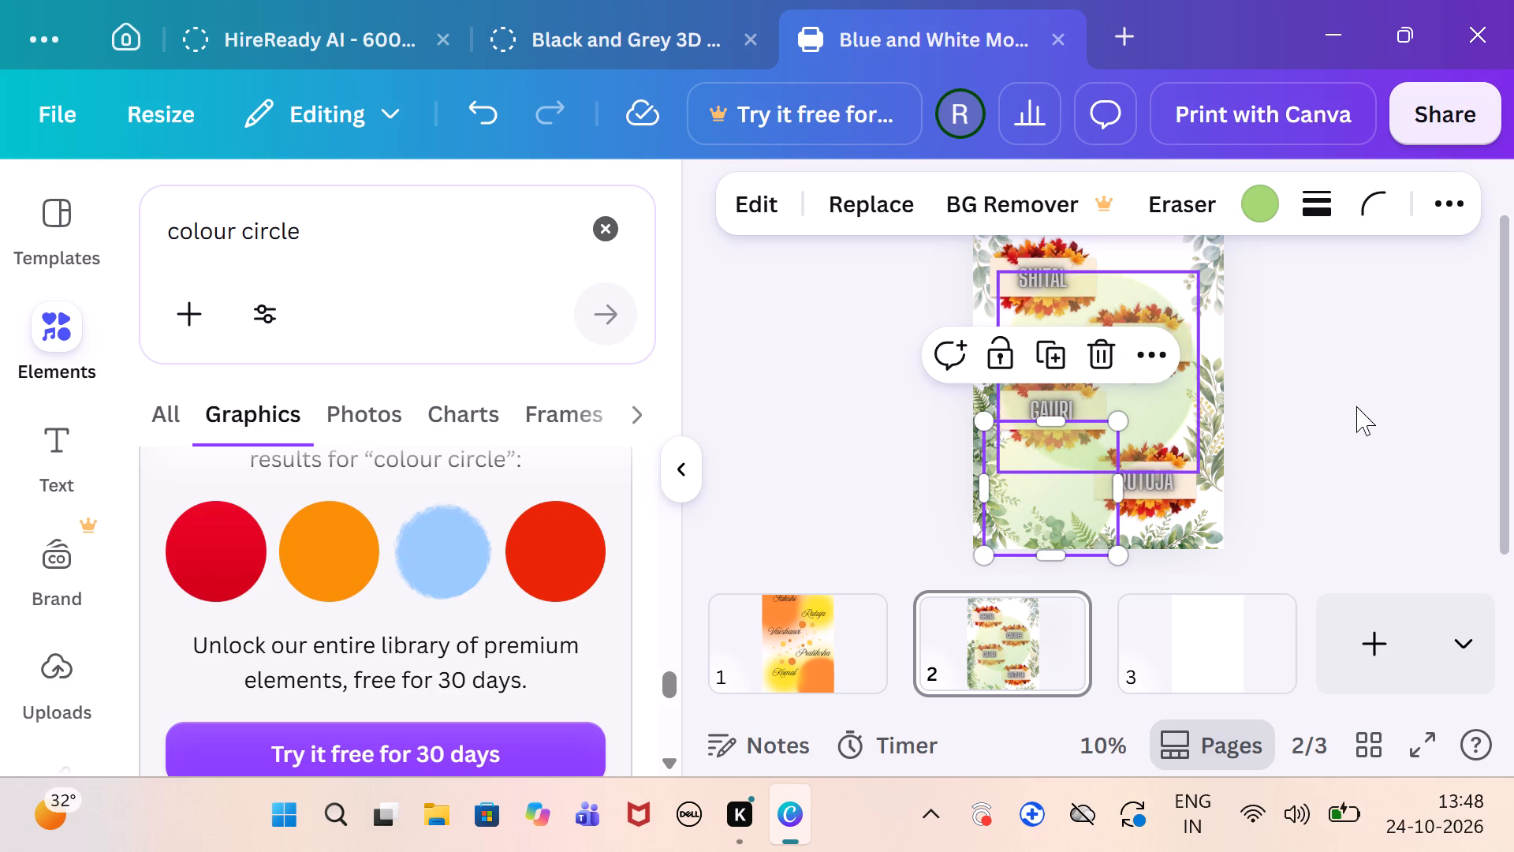
pyautogui.click(1356, 406)
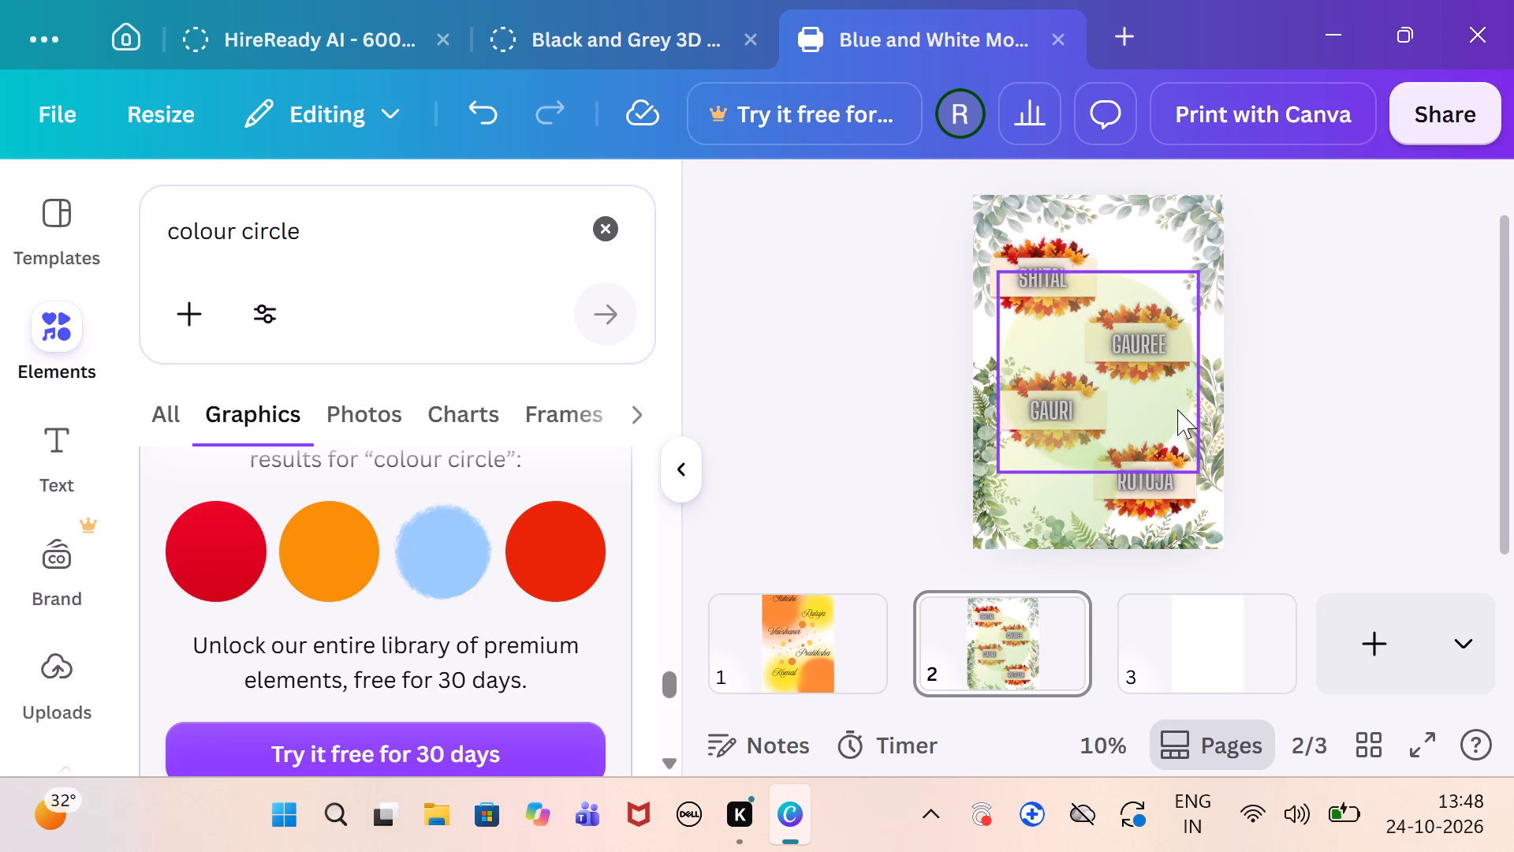
# Shrink the large green circle in the middle of page 2 slightly, keeping its upper-left corner in place.
pyautogui.click(1154, 413)
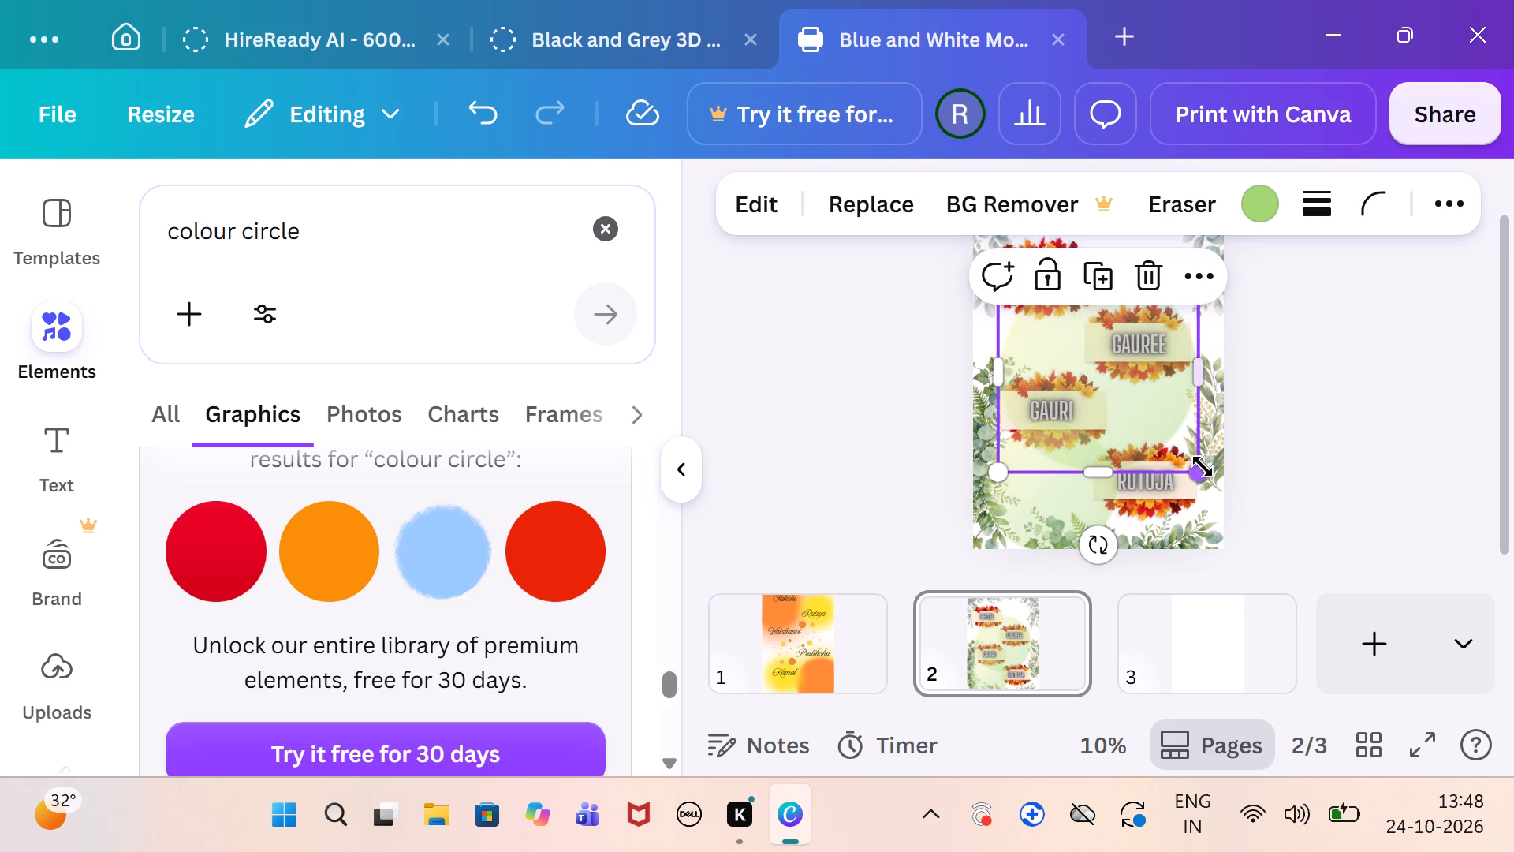
pyautogui.moveTo(1202, 470); pyautogui.dragTo(1166, 451)
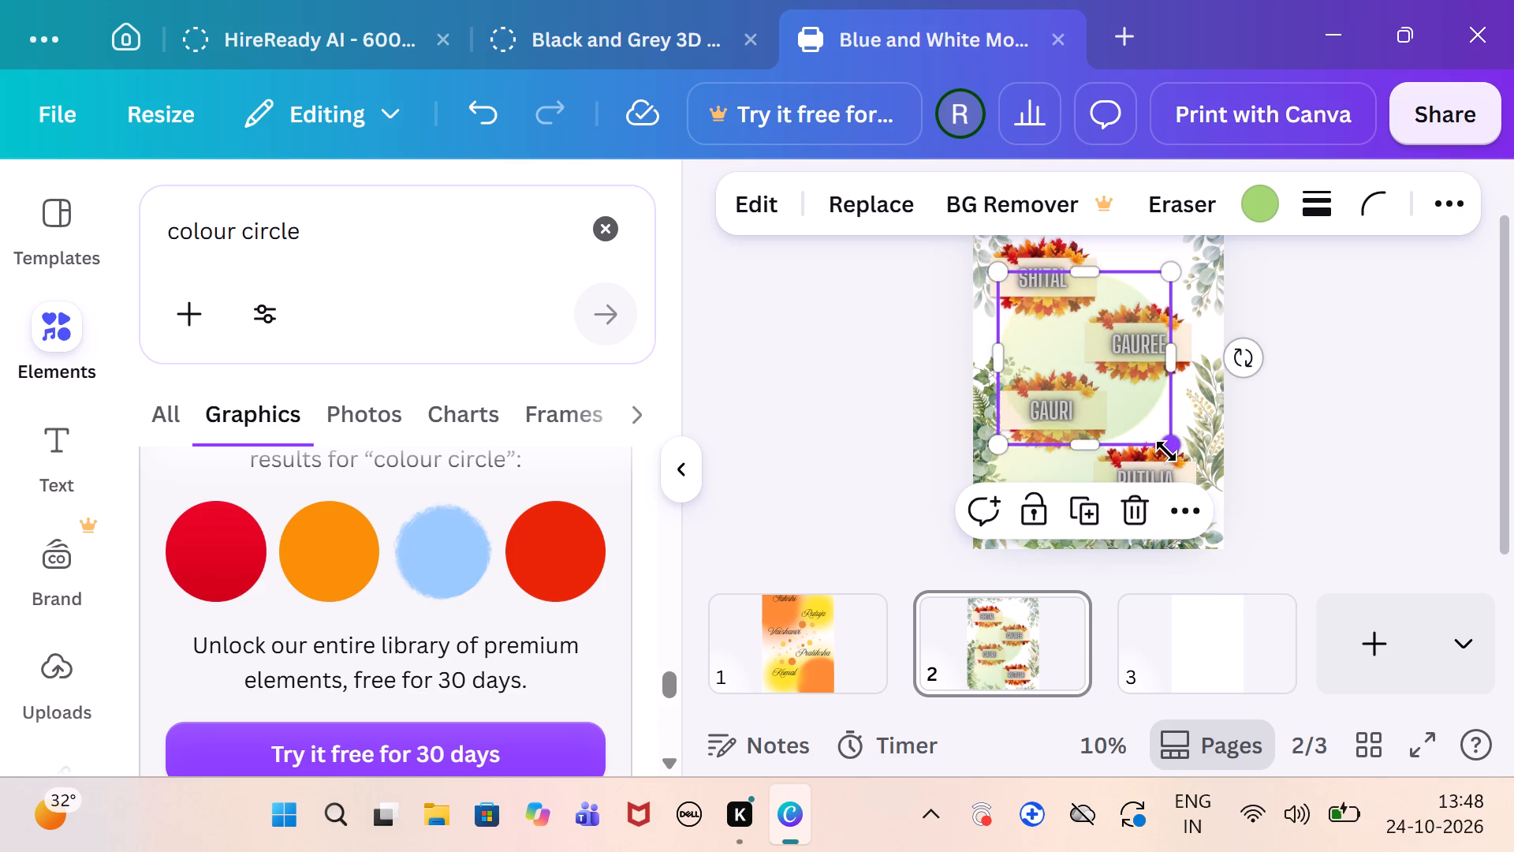
# Shrink the smaller green circle further and position it beneath the GAURI banner, beside the RUTUJA banner.
pyautogui.click(1076, 462)
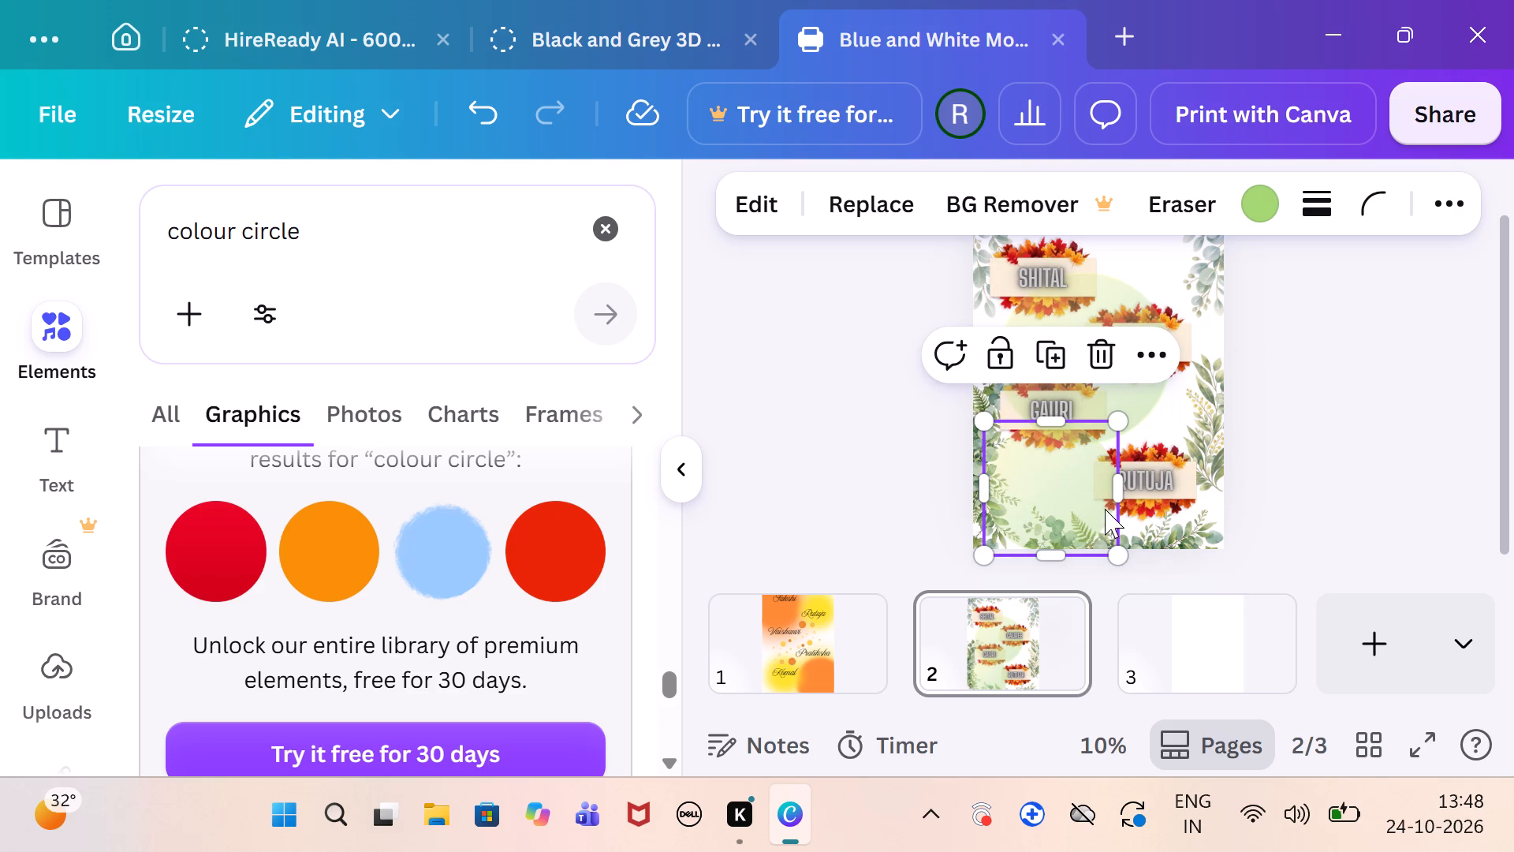
pyautogui.moveTo(1117, 553); pyautogui.dragTo(1088, 515)
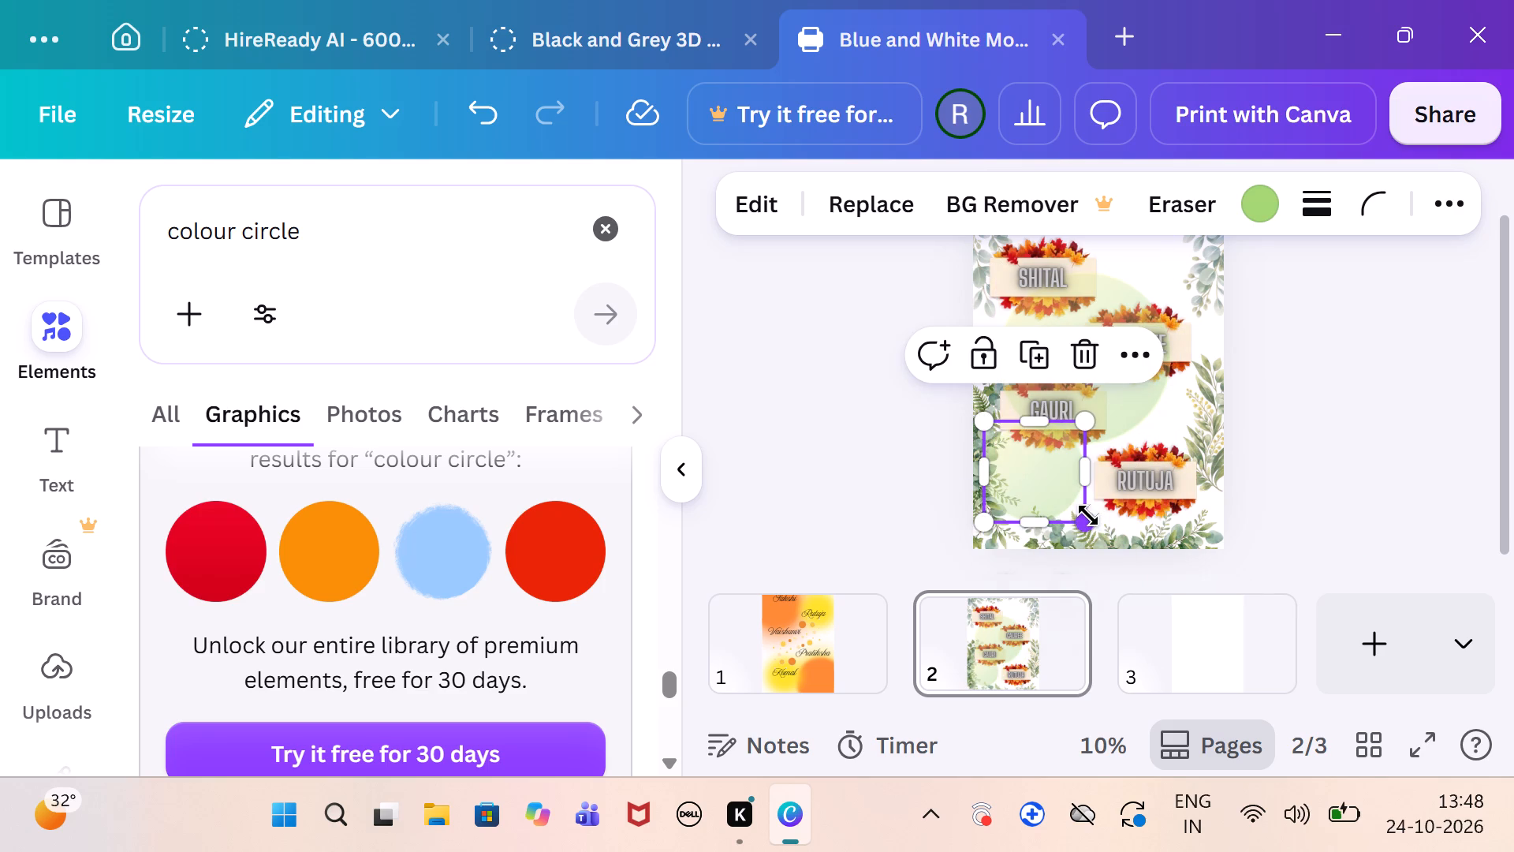
pyautogui.moveTo(1048, 479); pyautogui.dragTo(1062, 479)
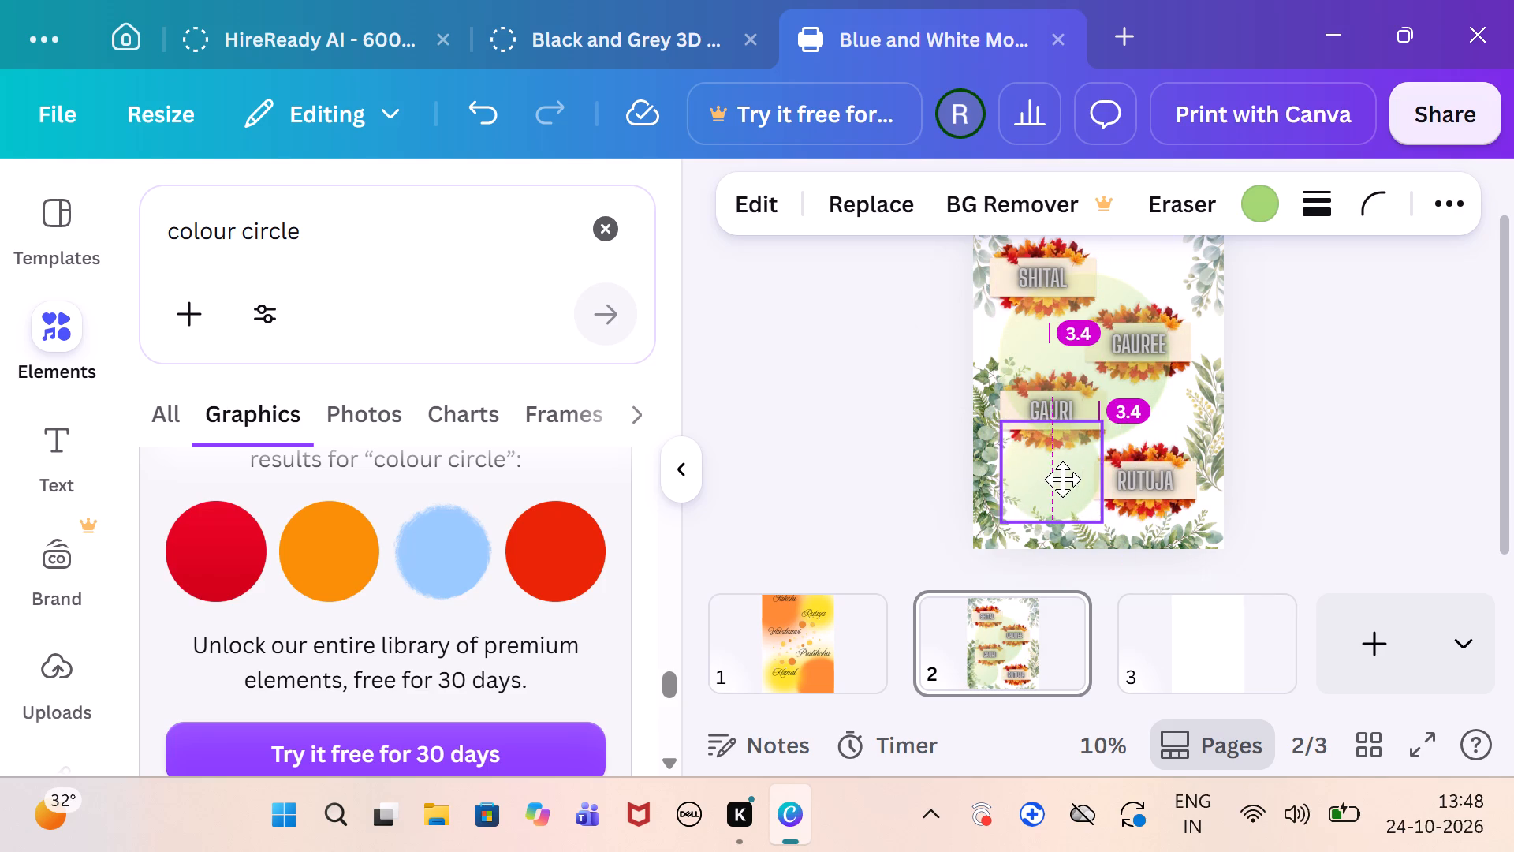
pyautogui.moveTo(1062, 479); pyautogui.dragTo(1060, 479)
pyautogui.click(1319, 361)
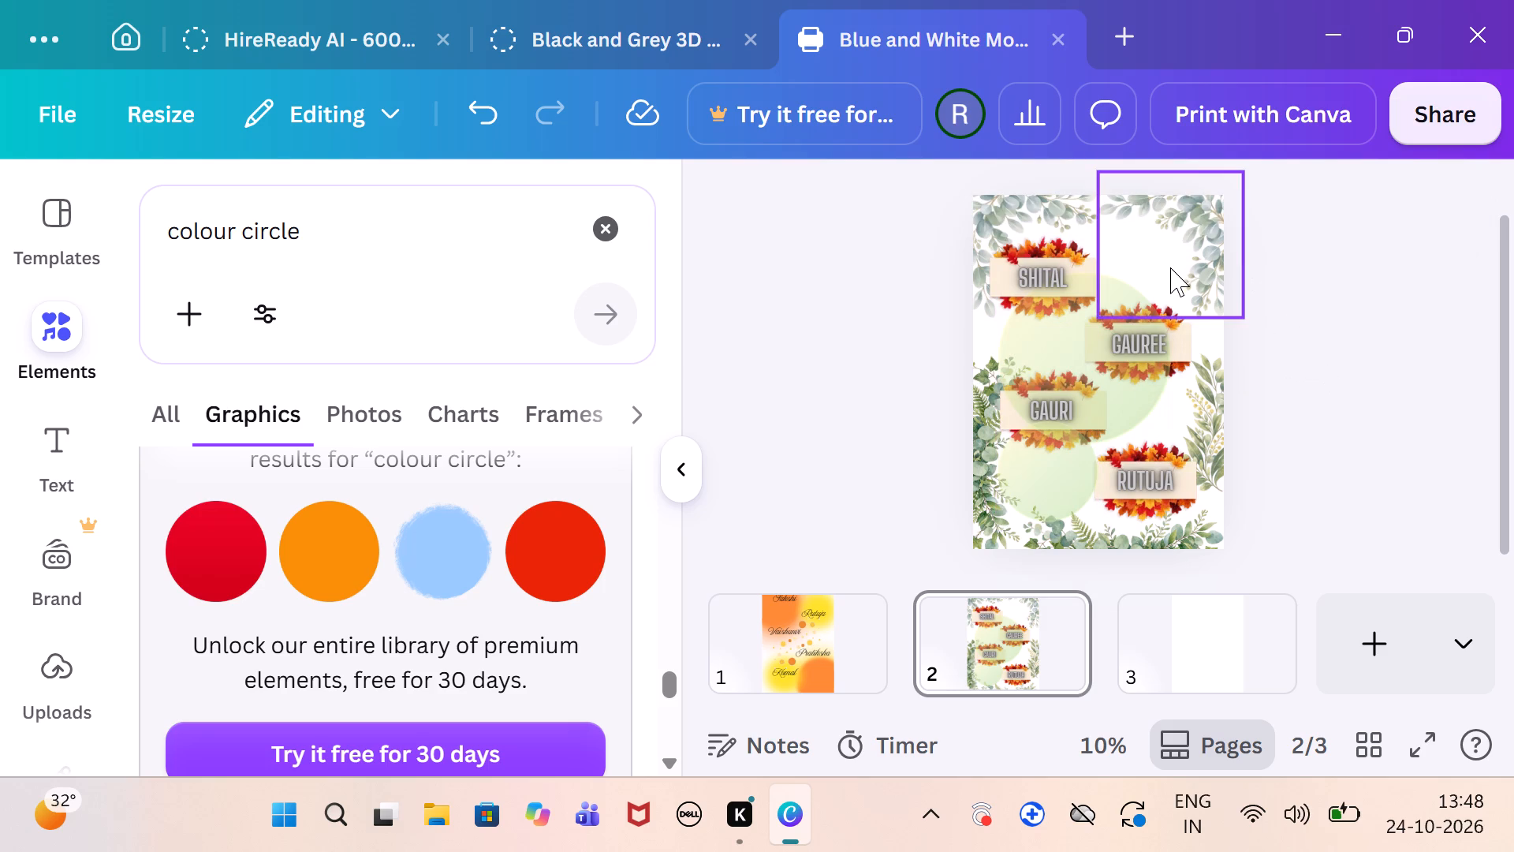
# Duplicate the small green circle and place the copy in the upper-right area of page 2, beside the SHITAL banner.
pyautogui.click(1046, 507)
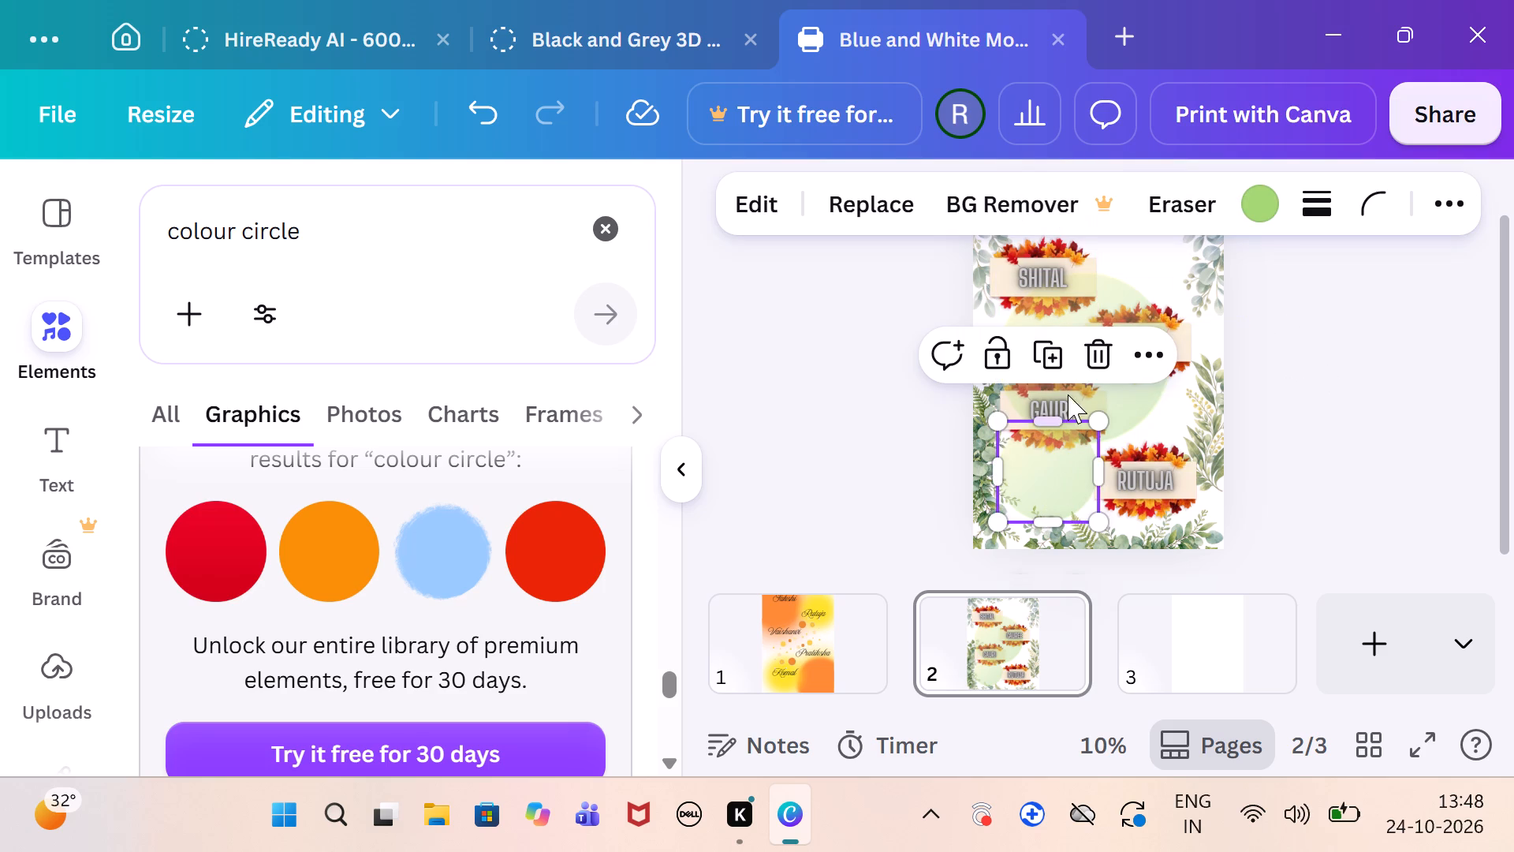
pyautogui.click(1049, 358)
pyautogui.moveTo(1053, 480); pyautogui.dragTo(1160, 264)
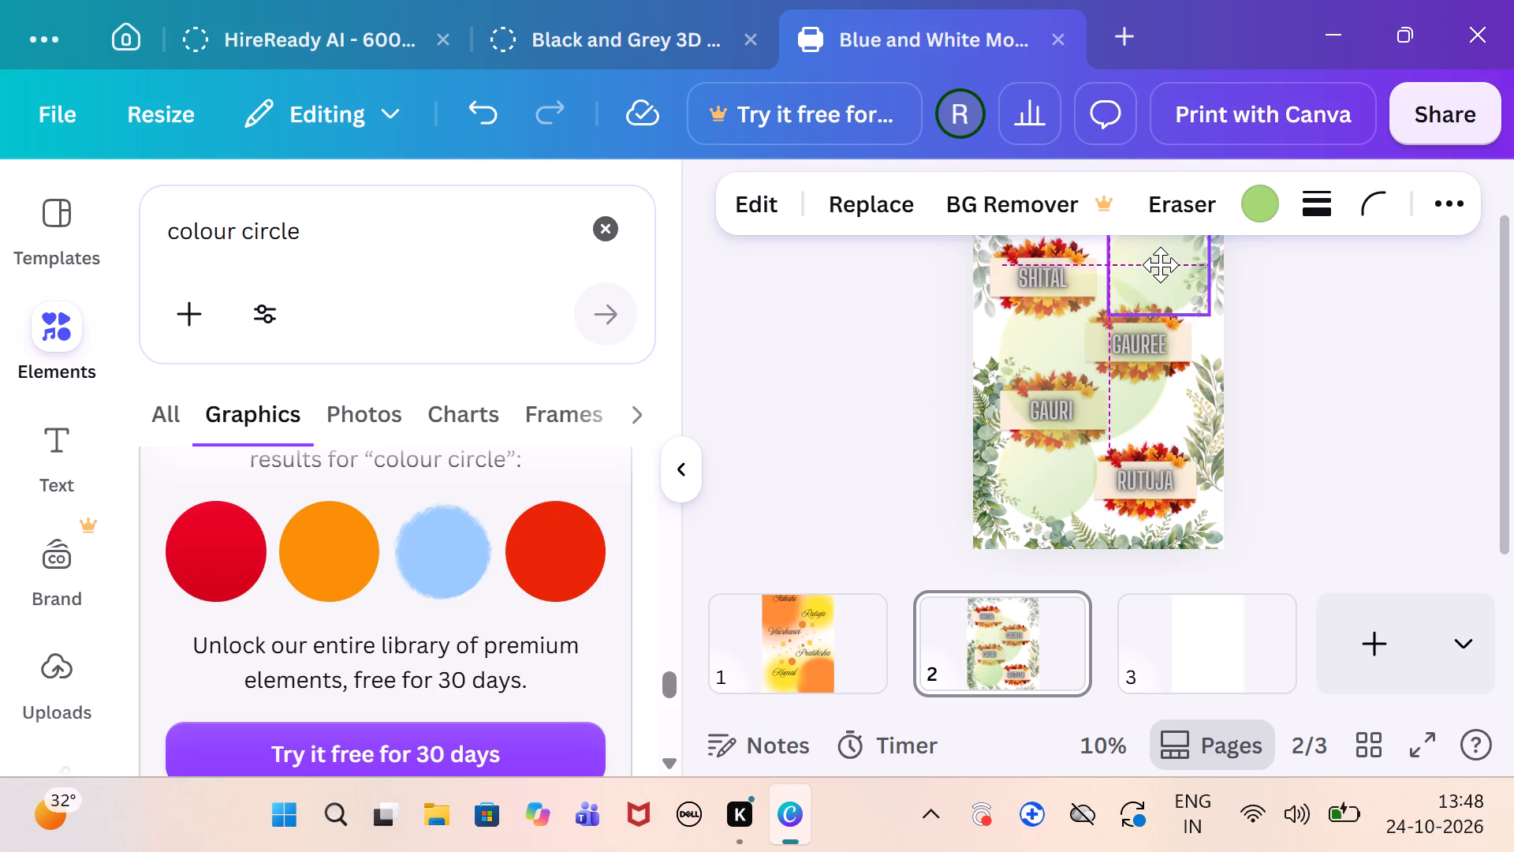
pyautogui.moveTo(1160, 264); pyautogui.dragTo(1145, 272)
pyautogui.click(1350, 447)
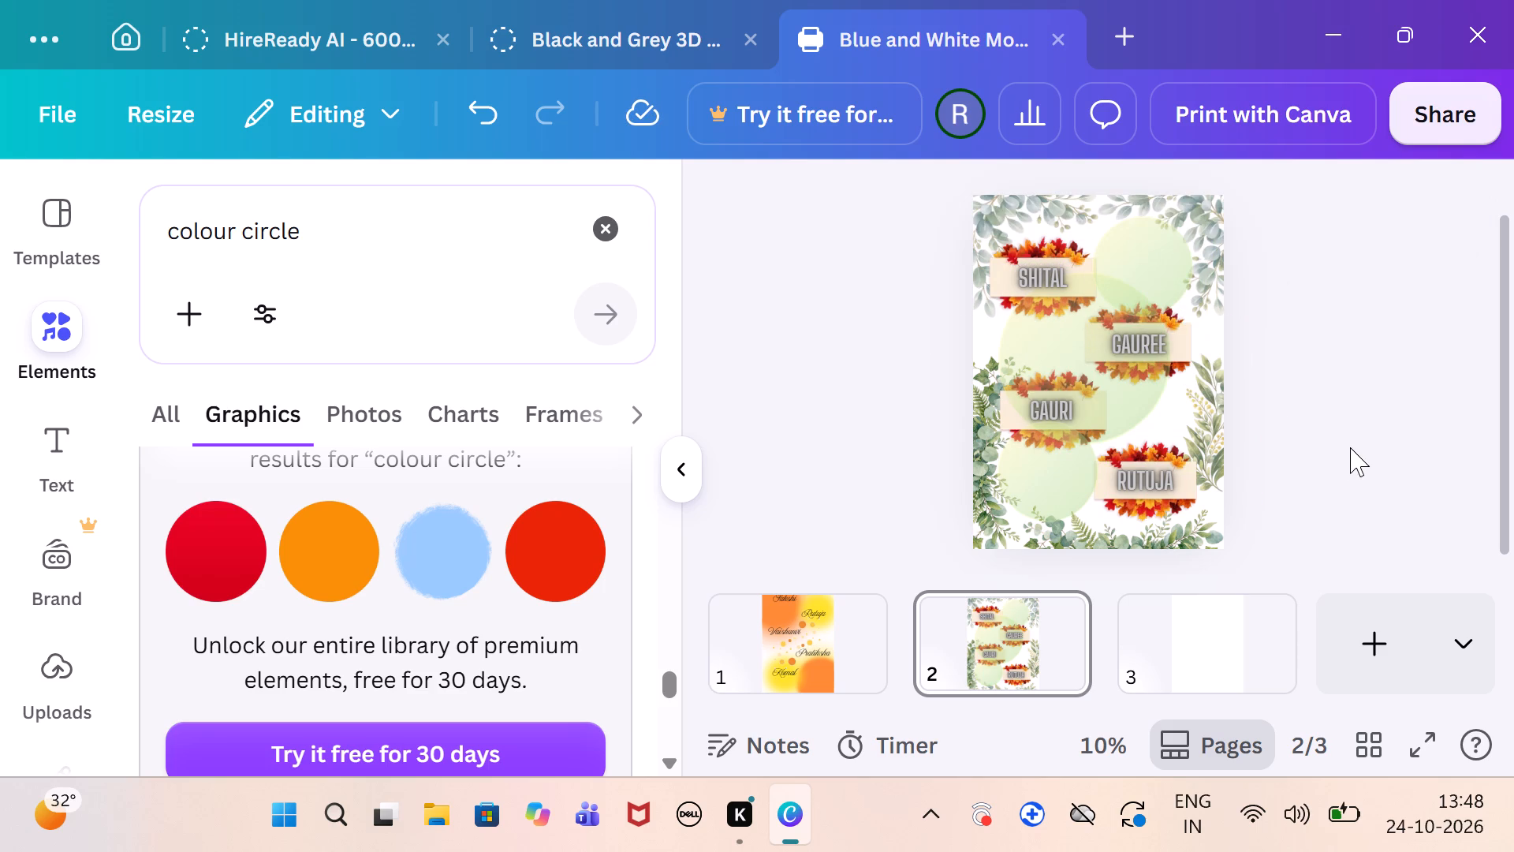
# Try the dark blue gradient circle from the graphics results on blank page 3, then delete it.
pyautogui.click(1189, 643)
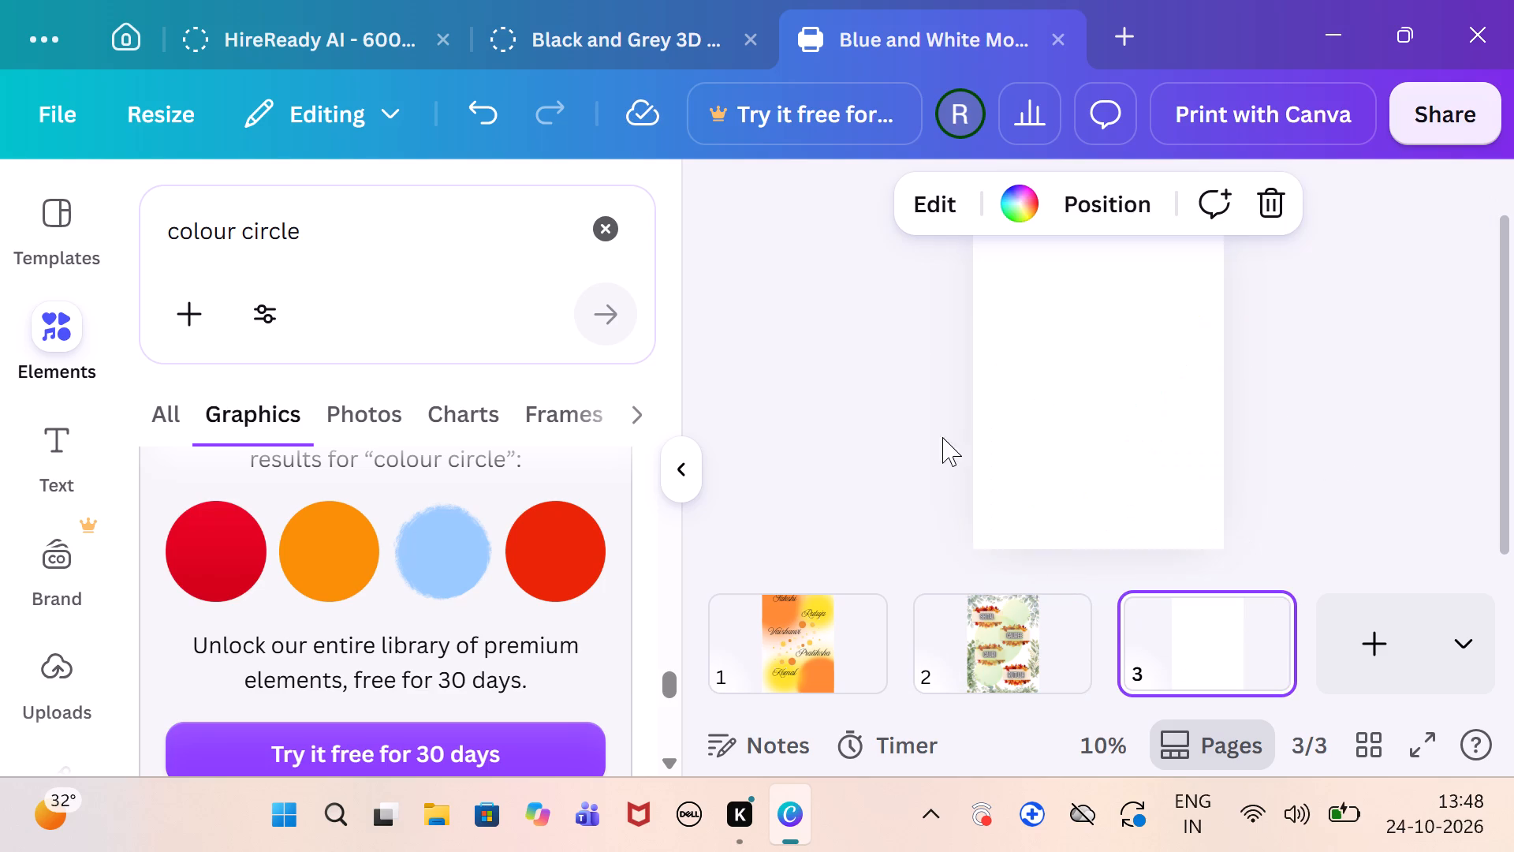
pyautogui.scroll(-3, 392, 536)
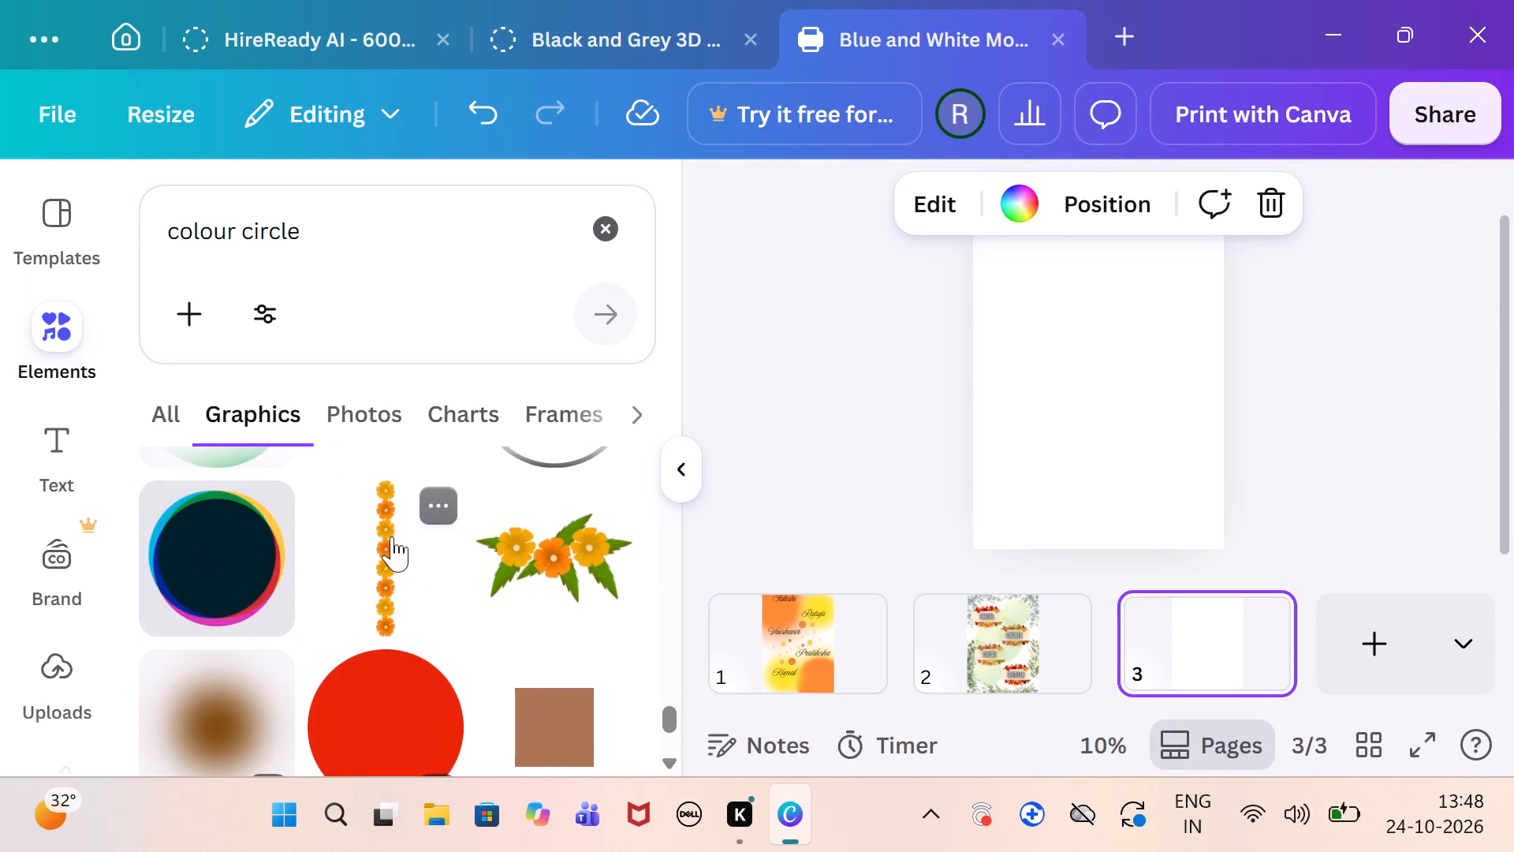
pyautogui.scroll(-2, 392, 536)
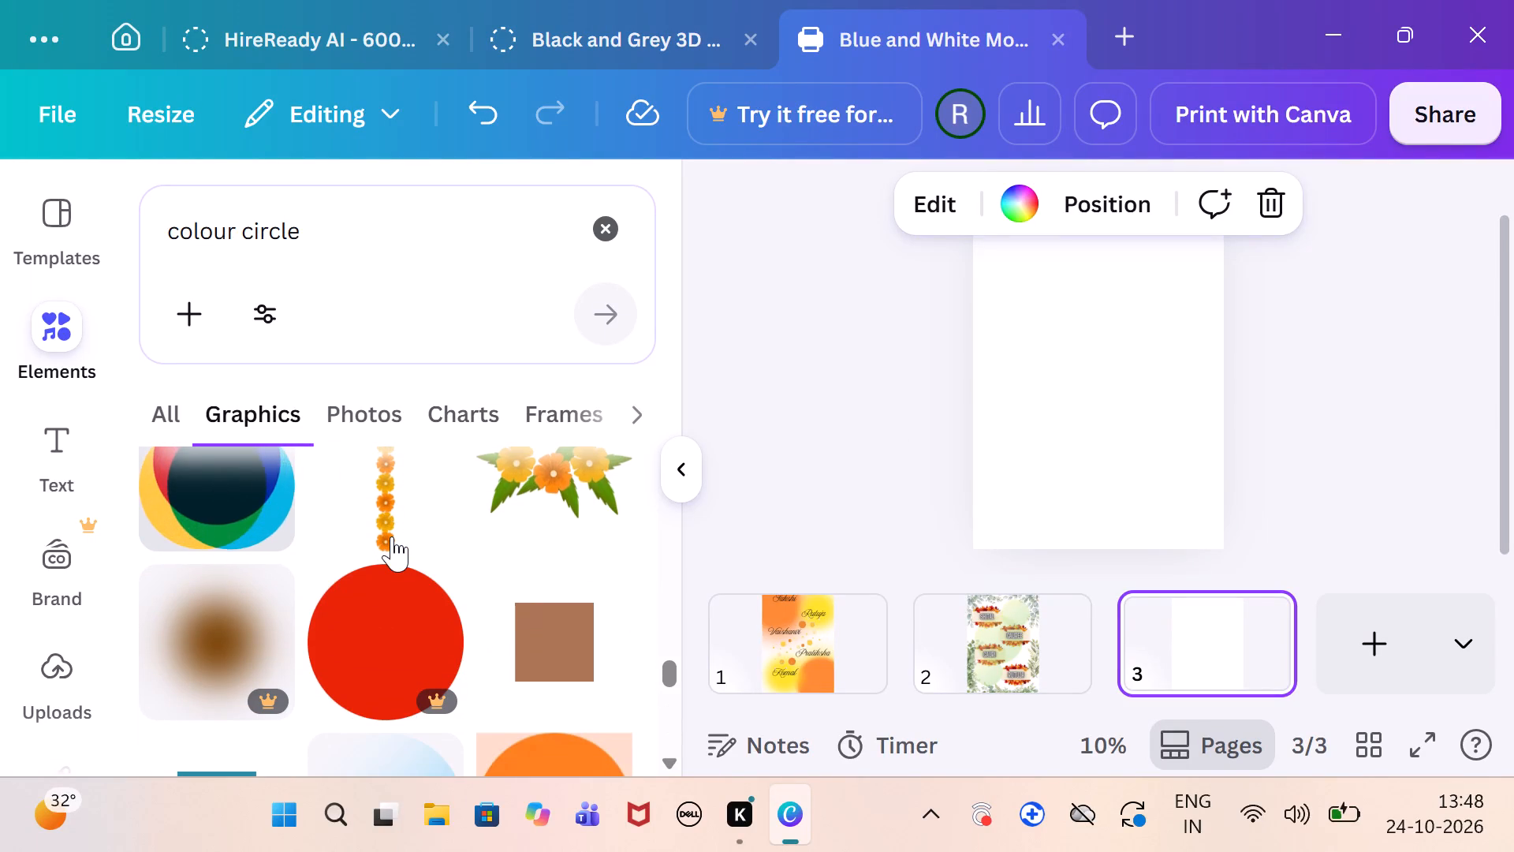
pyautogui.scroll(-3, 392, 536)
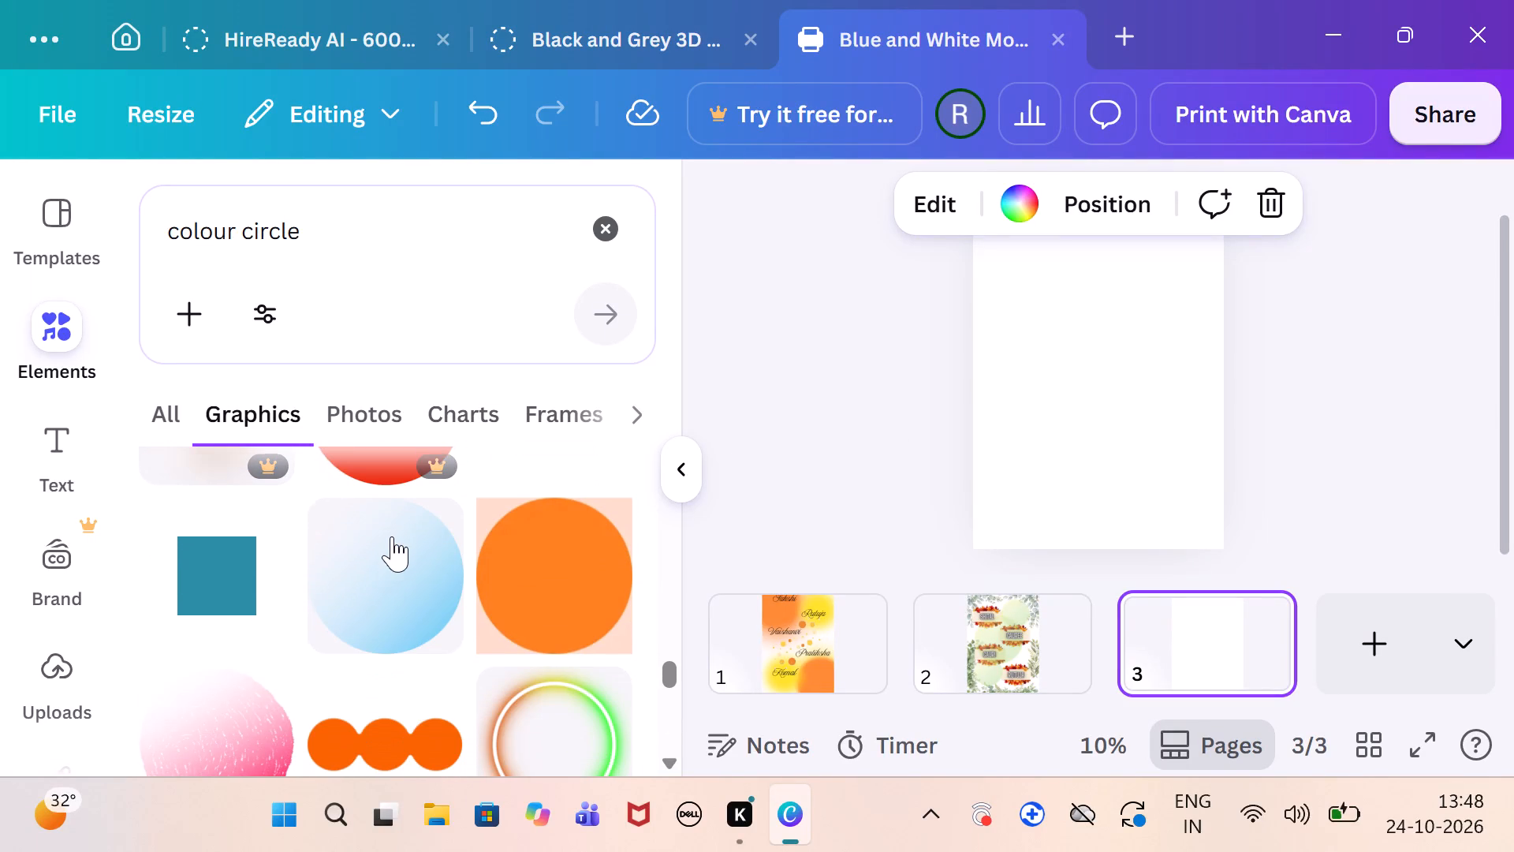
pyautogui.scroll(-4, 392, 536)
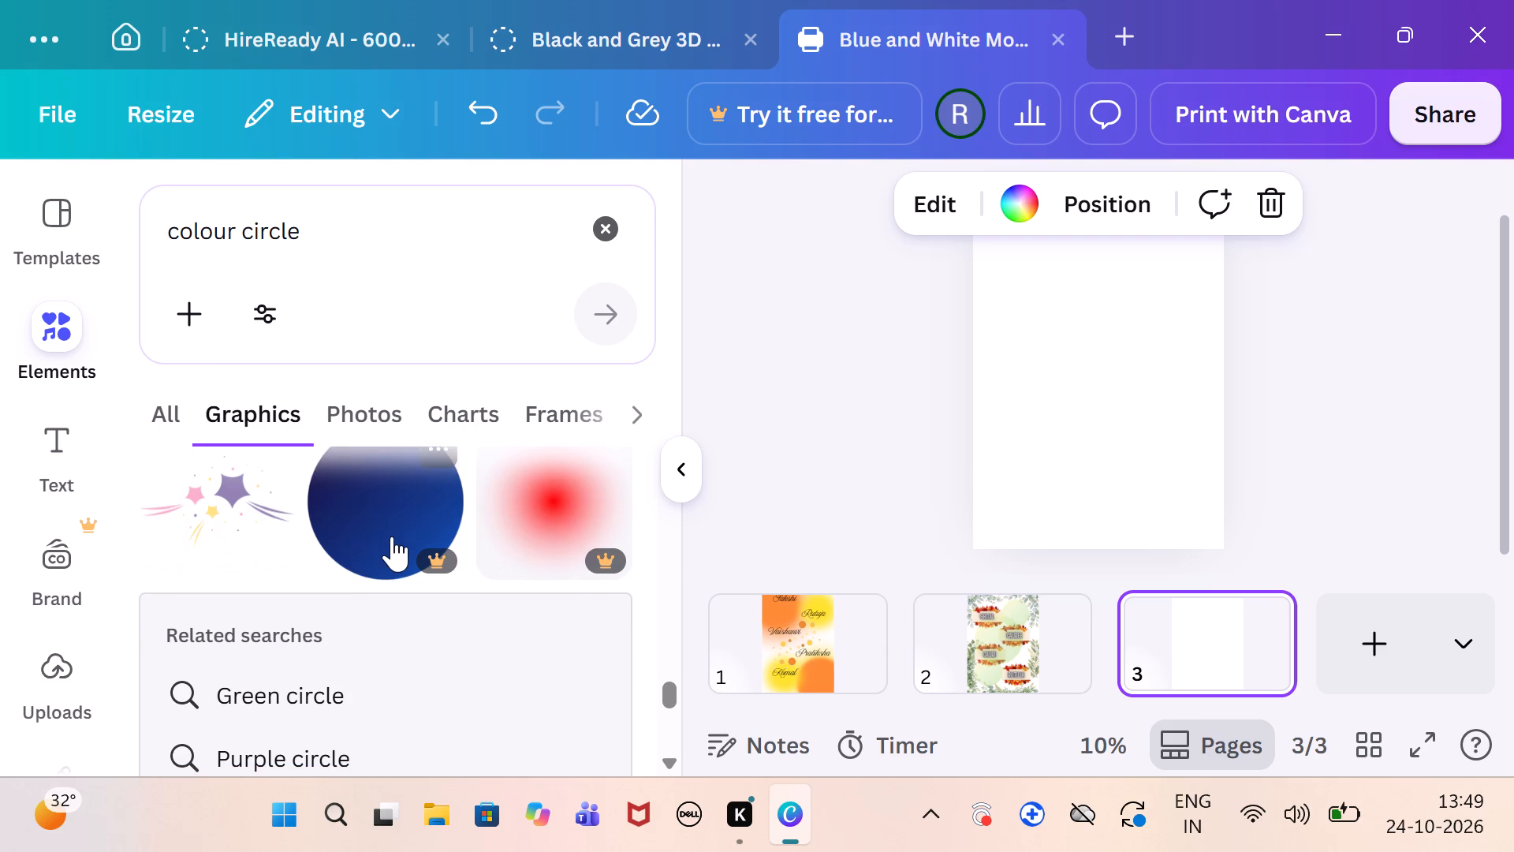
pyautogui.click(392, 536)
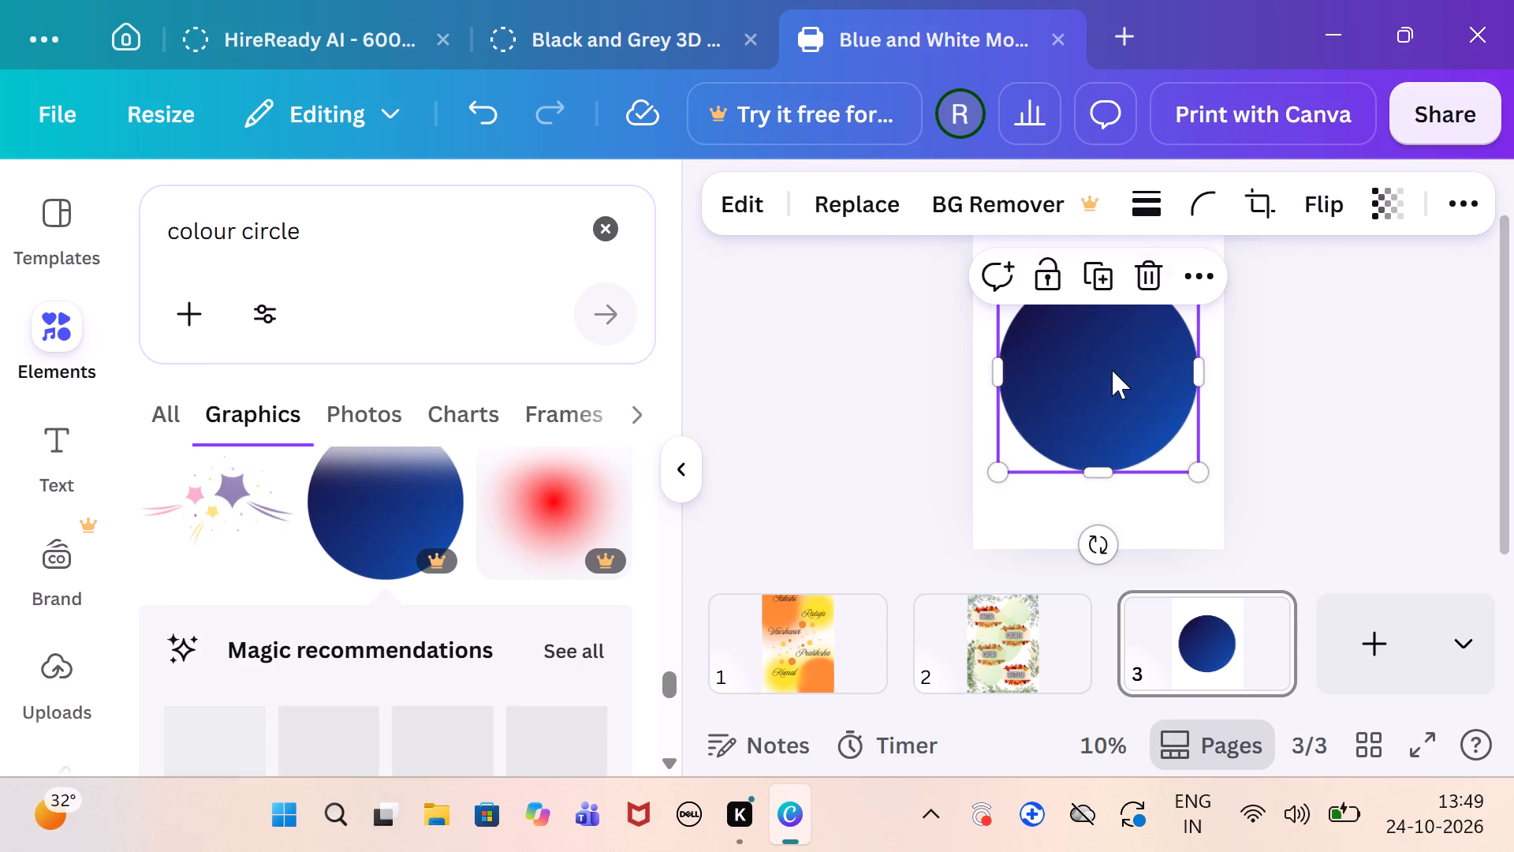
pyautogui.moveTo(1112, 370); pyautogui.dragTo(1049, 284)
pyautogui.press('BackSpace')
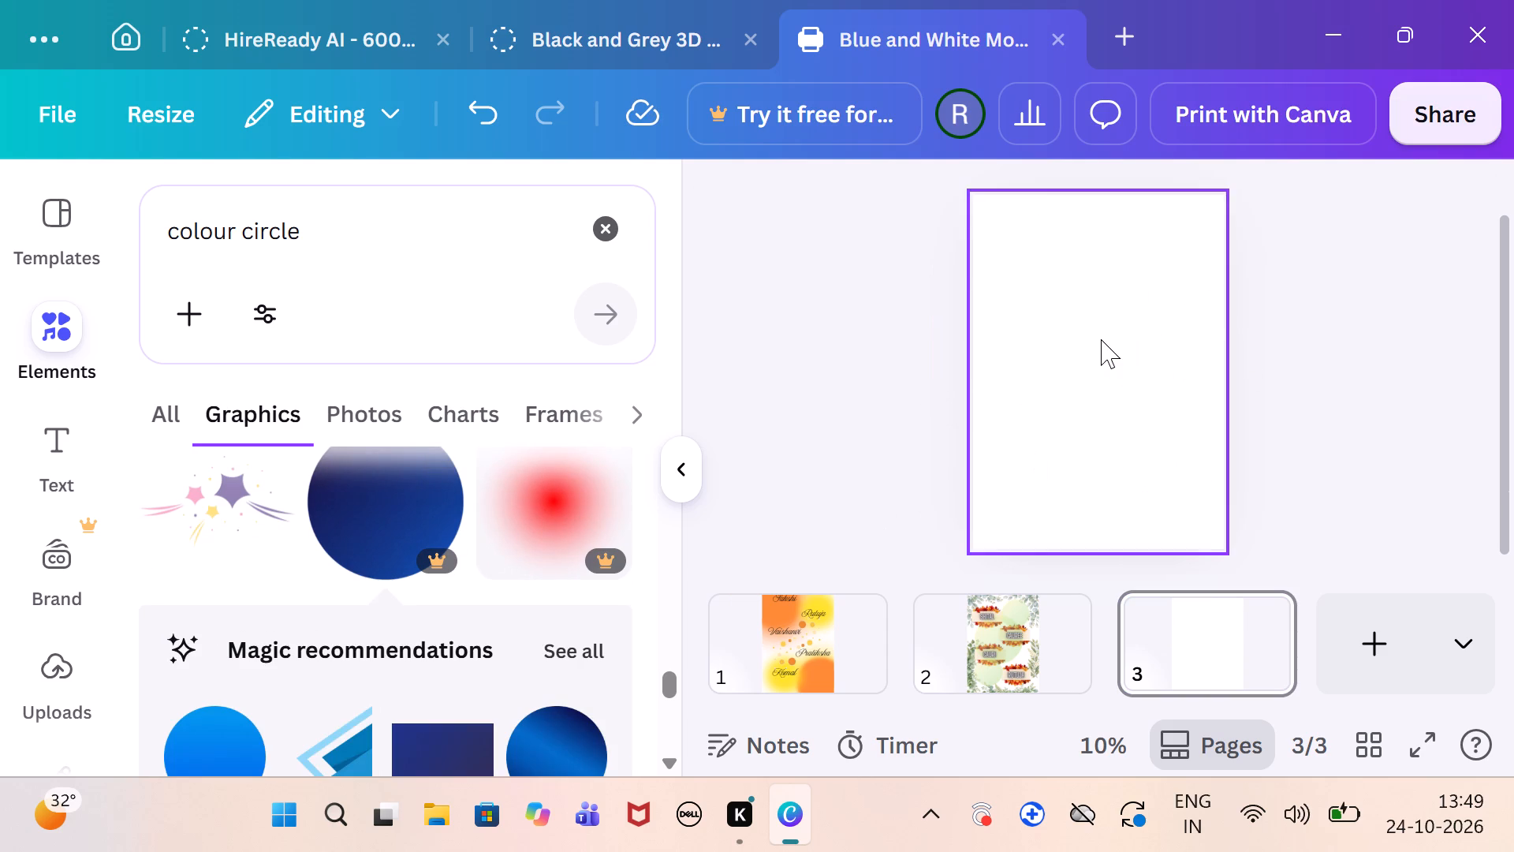
# Browse the colour circle graphics results for a circle graphic suited to blank page 3.
pyautogui.scroll(-3, 597, 617)
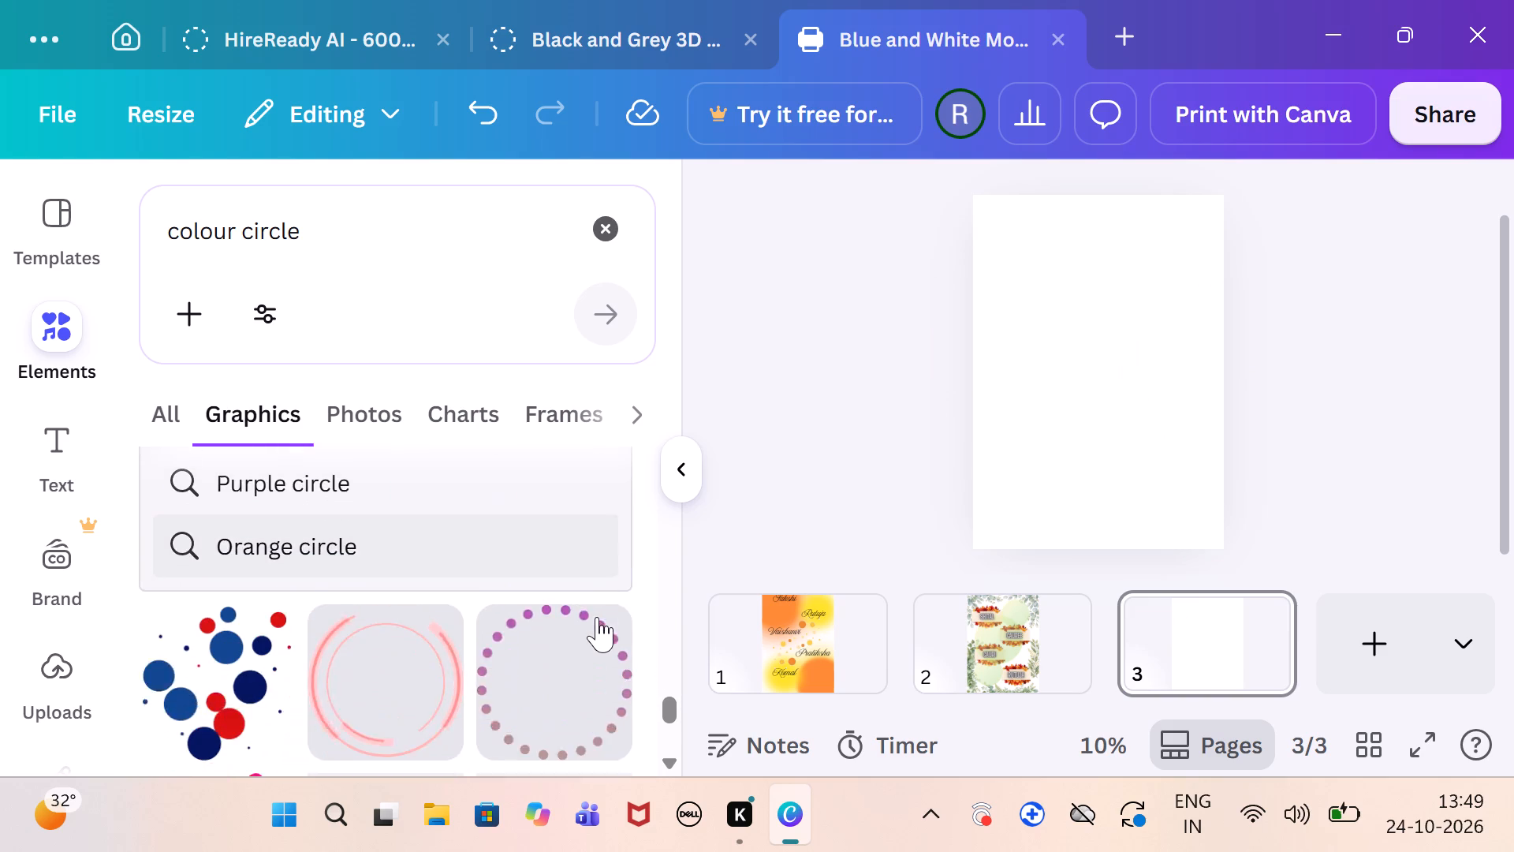
pyautogui.scroll(-1, 597, 617)
pyautogui.scroll(1, 597, 617)
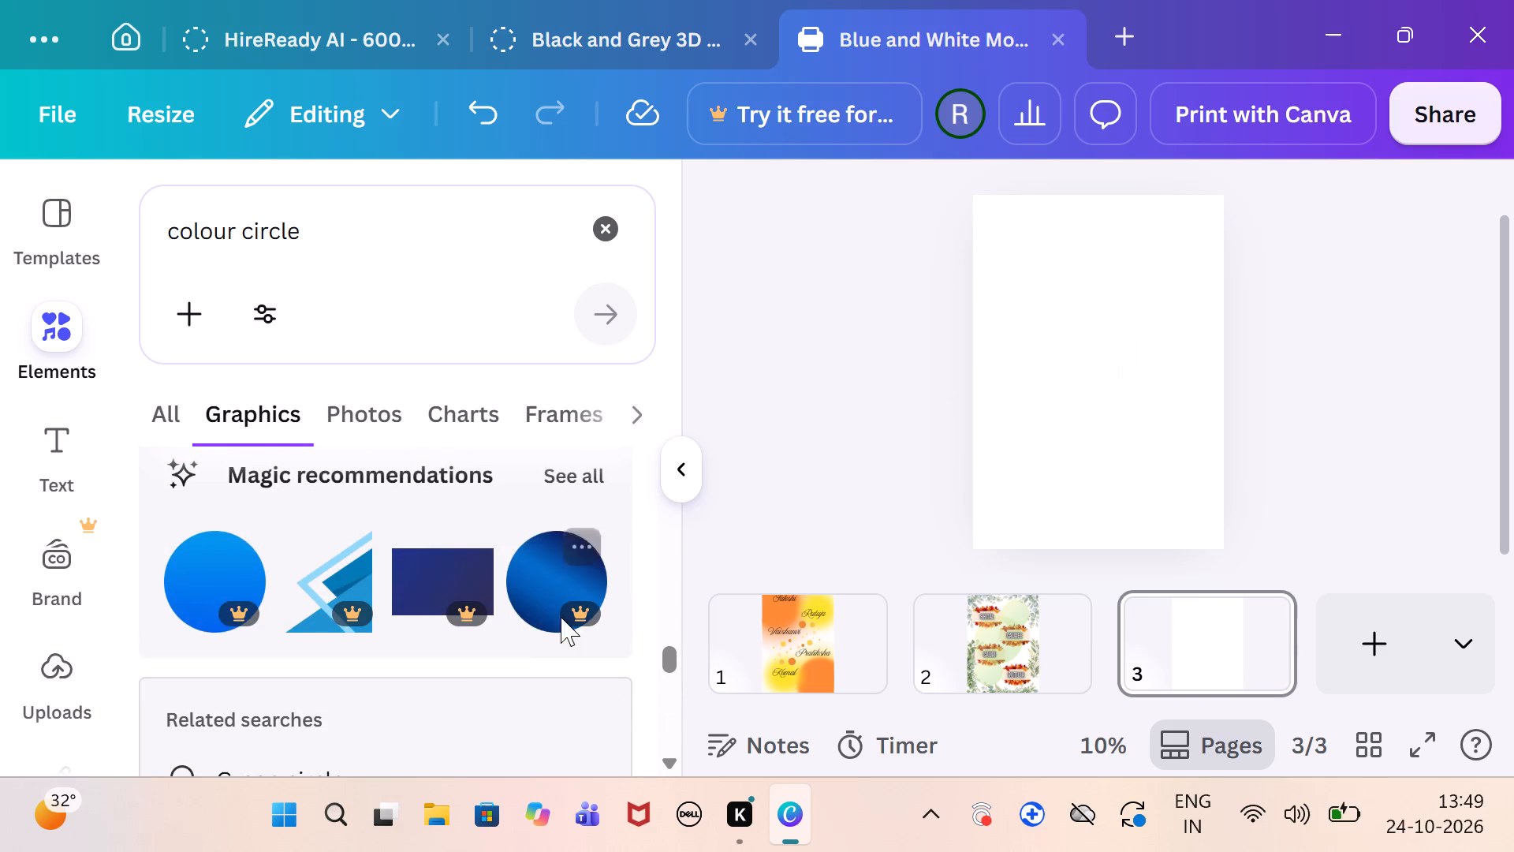
pyautogui.scroll(-3, 450, 651)
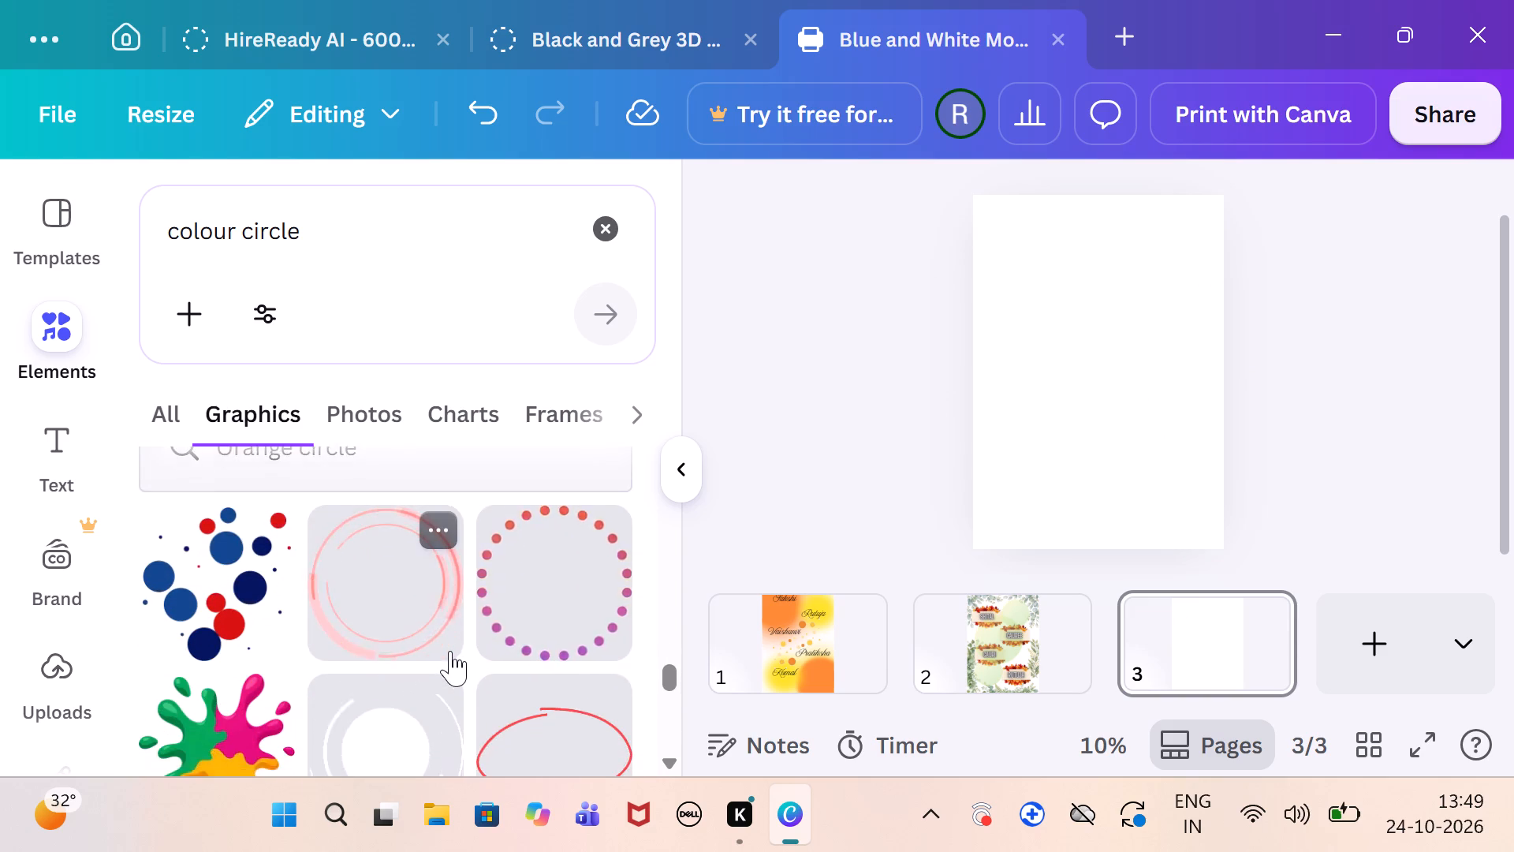
pyautogui.scroll(-2, 450, 651)
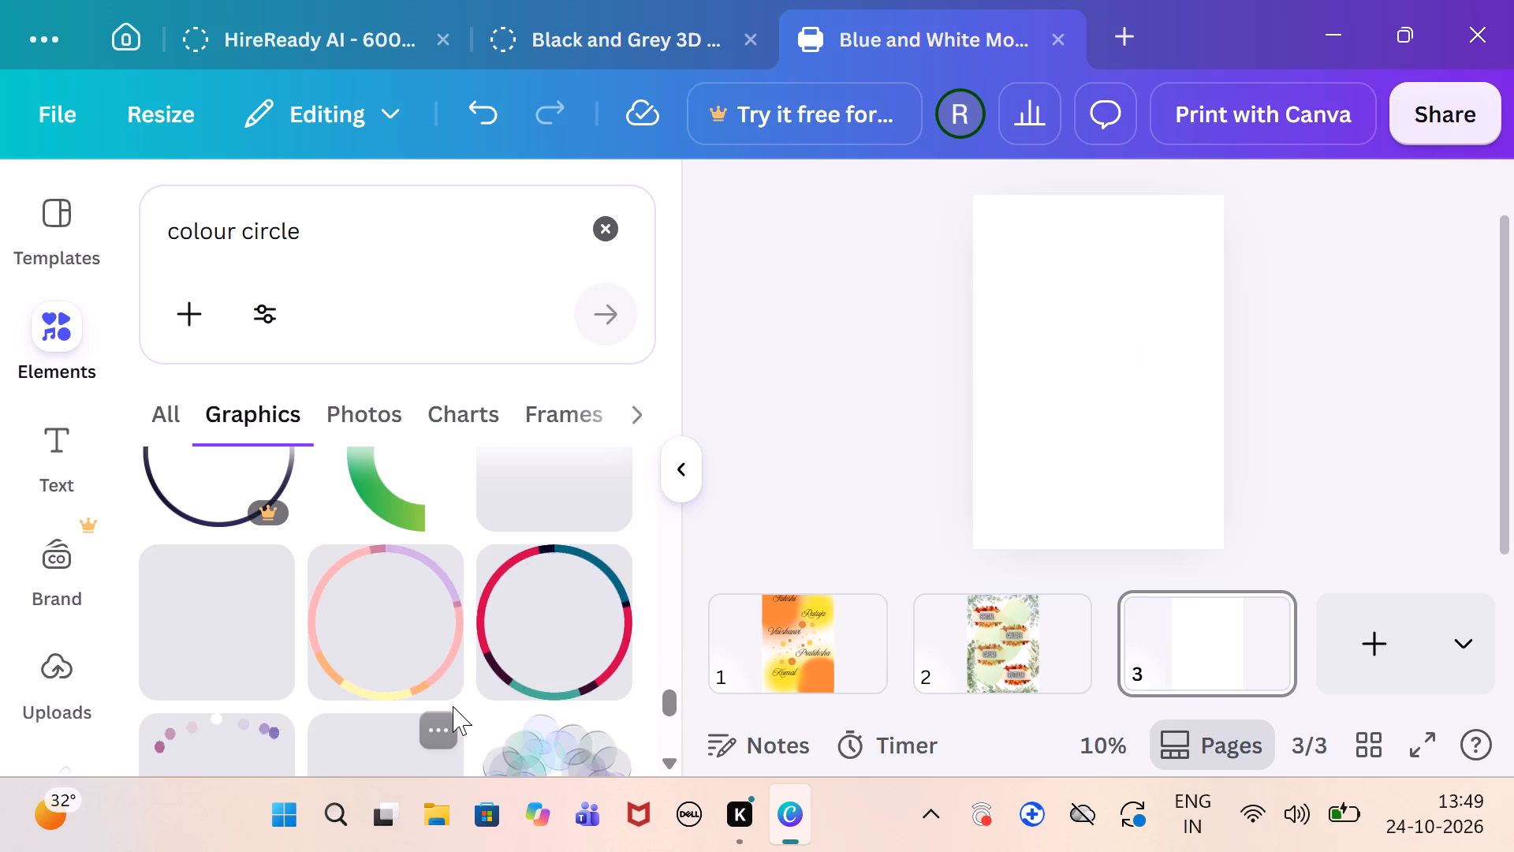
pyautogui.scroll(-2, 453, 706)
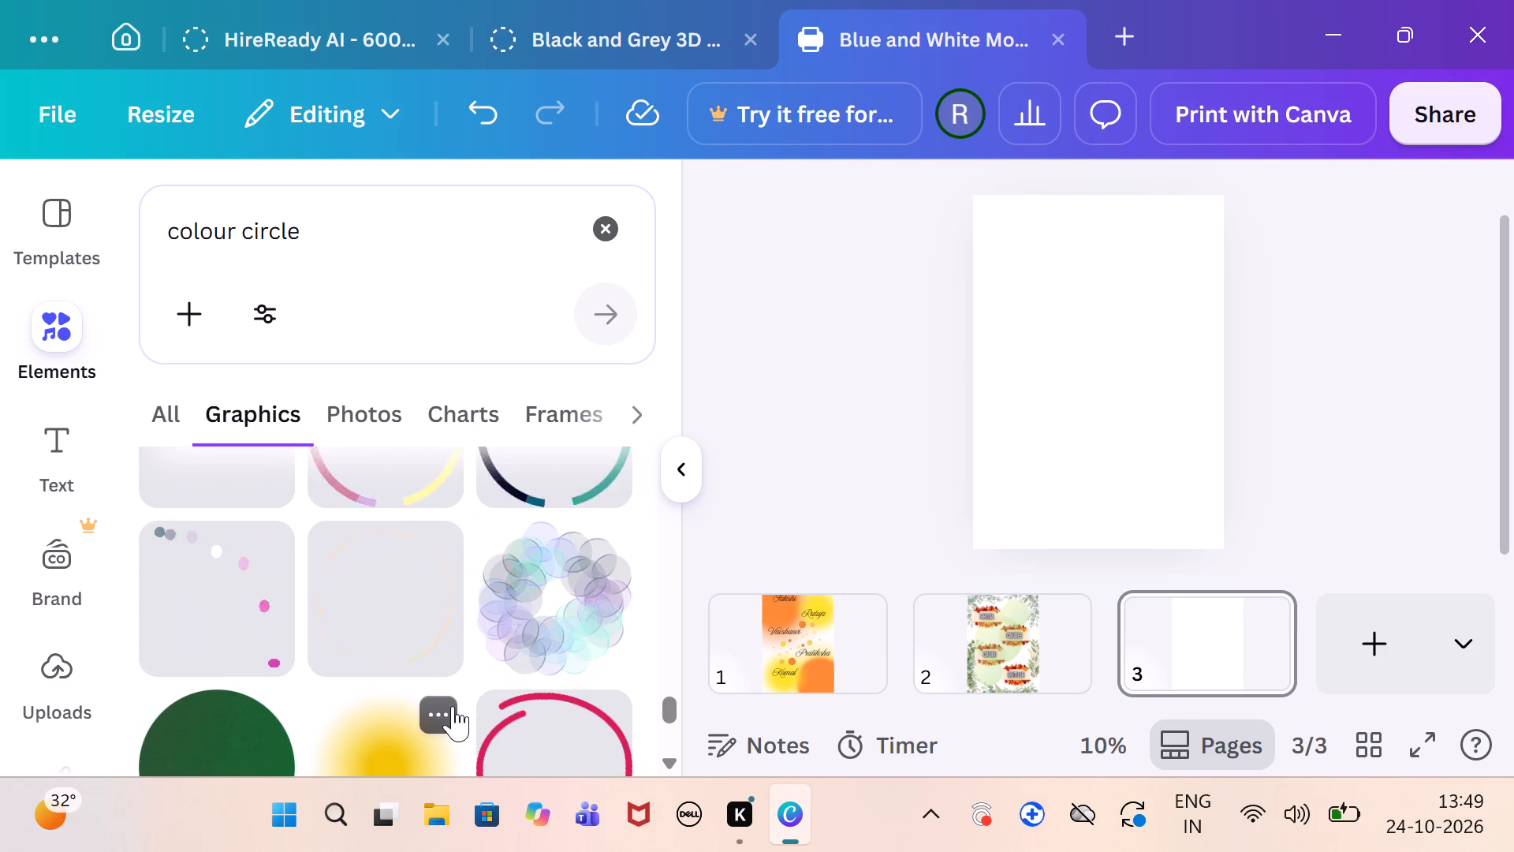
pyautogui.scroll(-2, 453, 706)
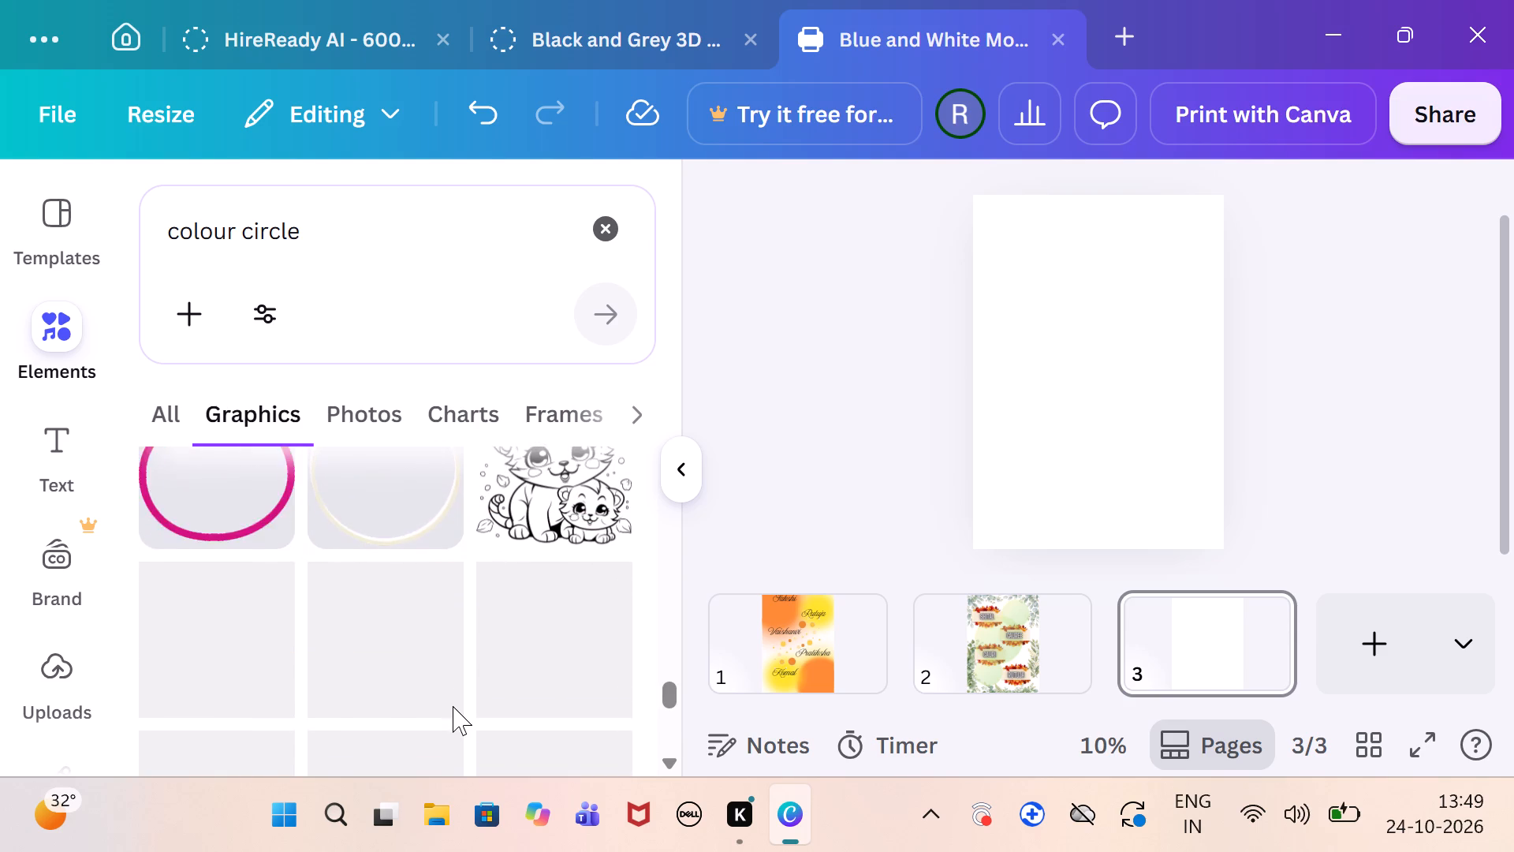
pyautogui.scroll(-1, 453, 706)
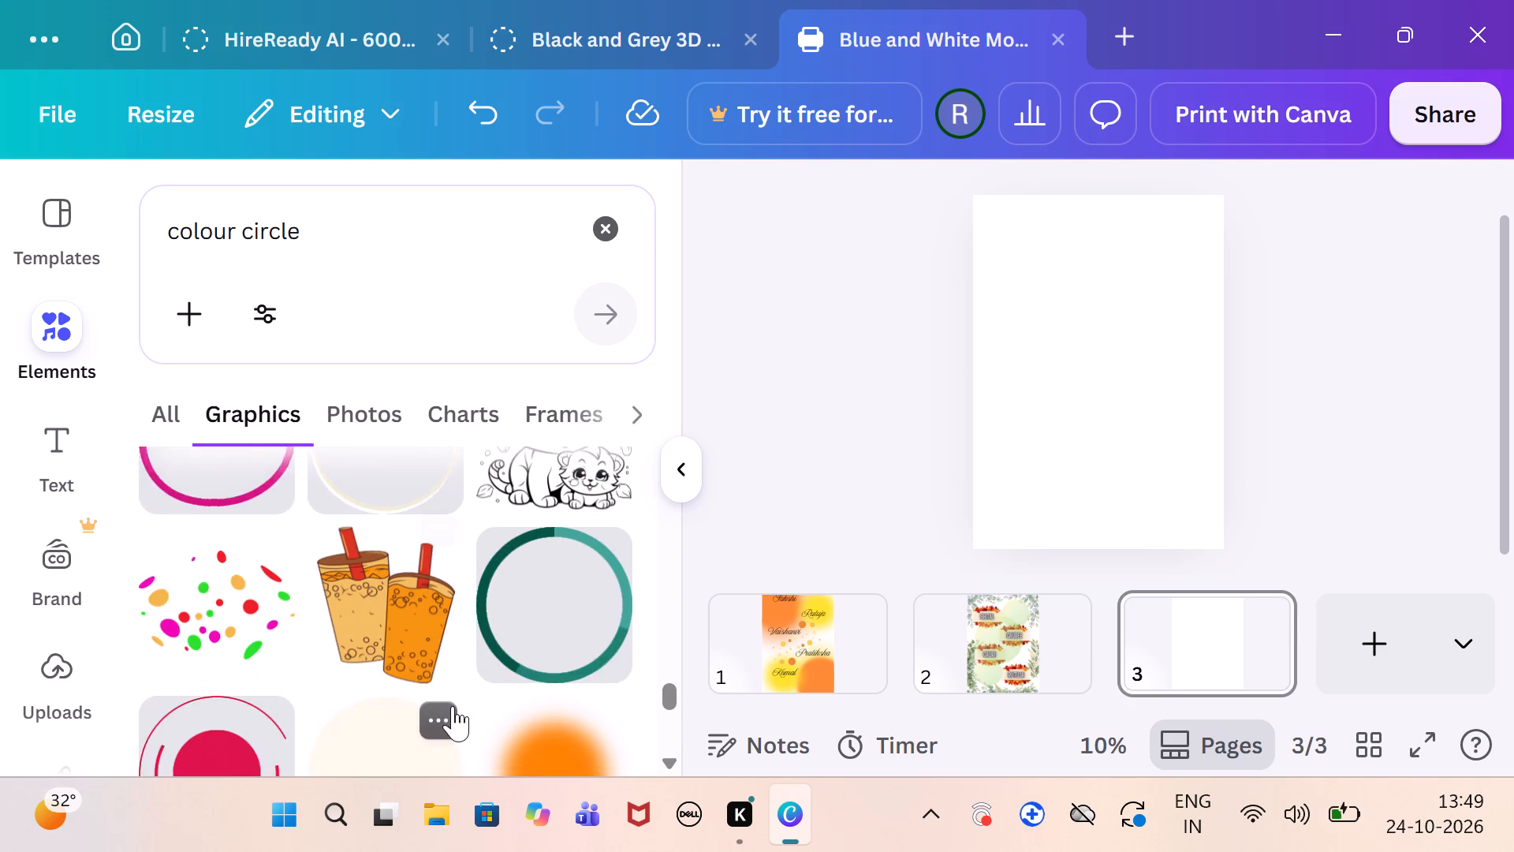
pyautogui.scroll(-3, 453, 706)
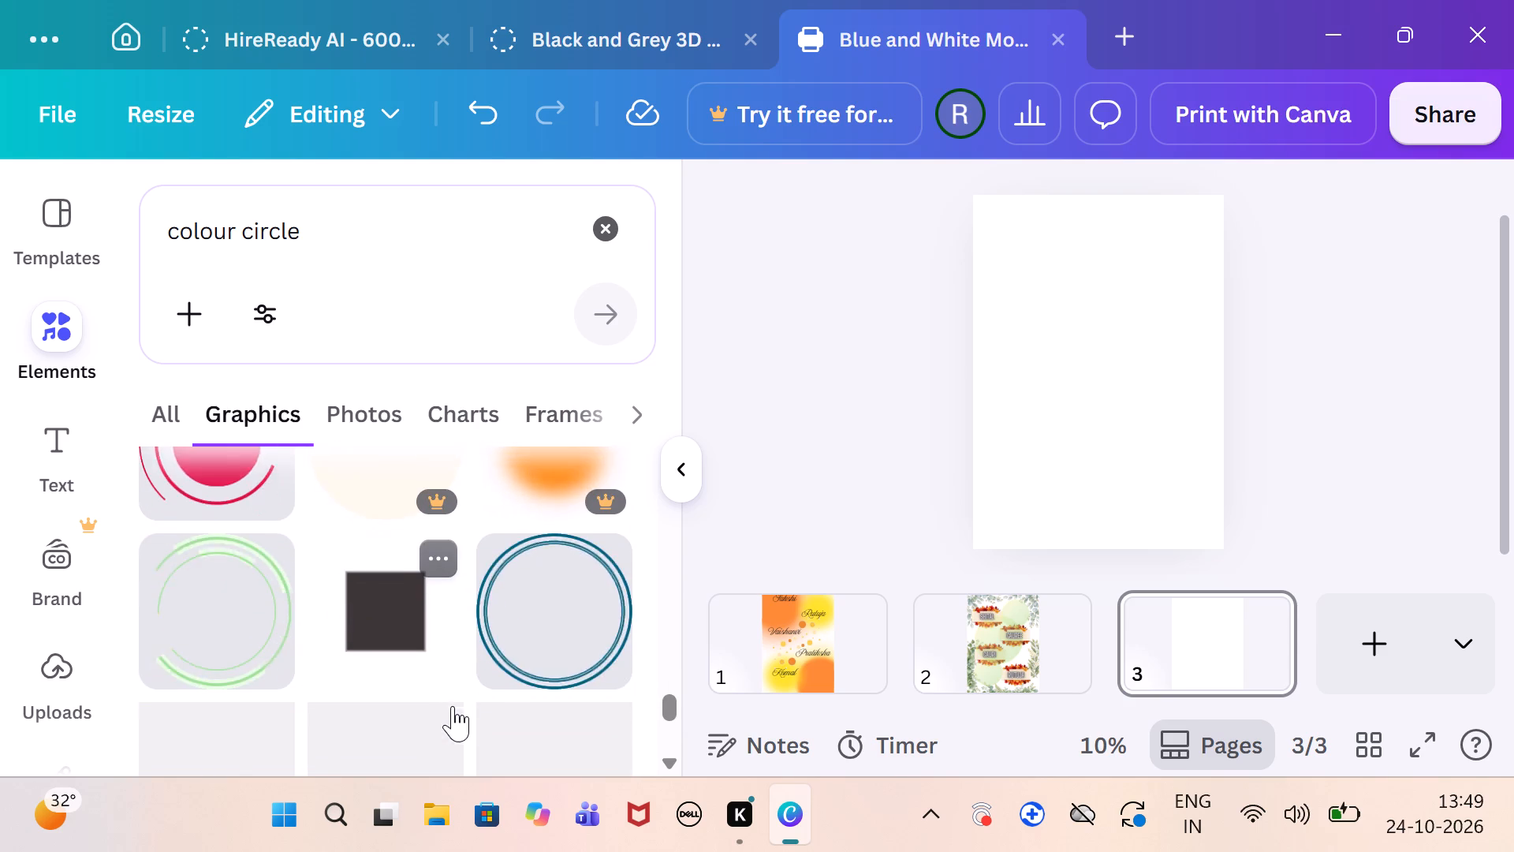
pyautogui.scroll(-1, 453, 706)
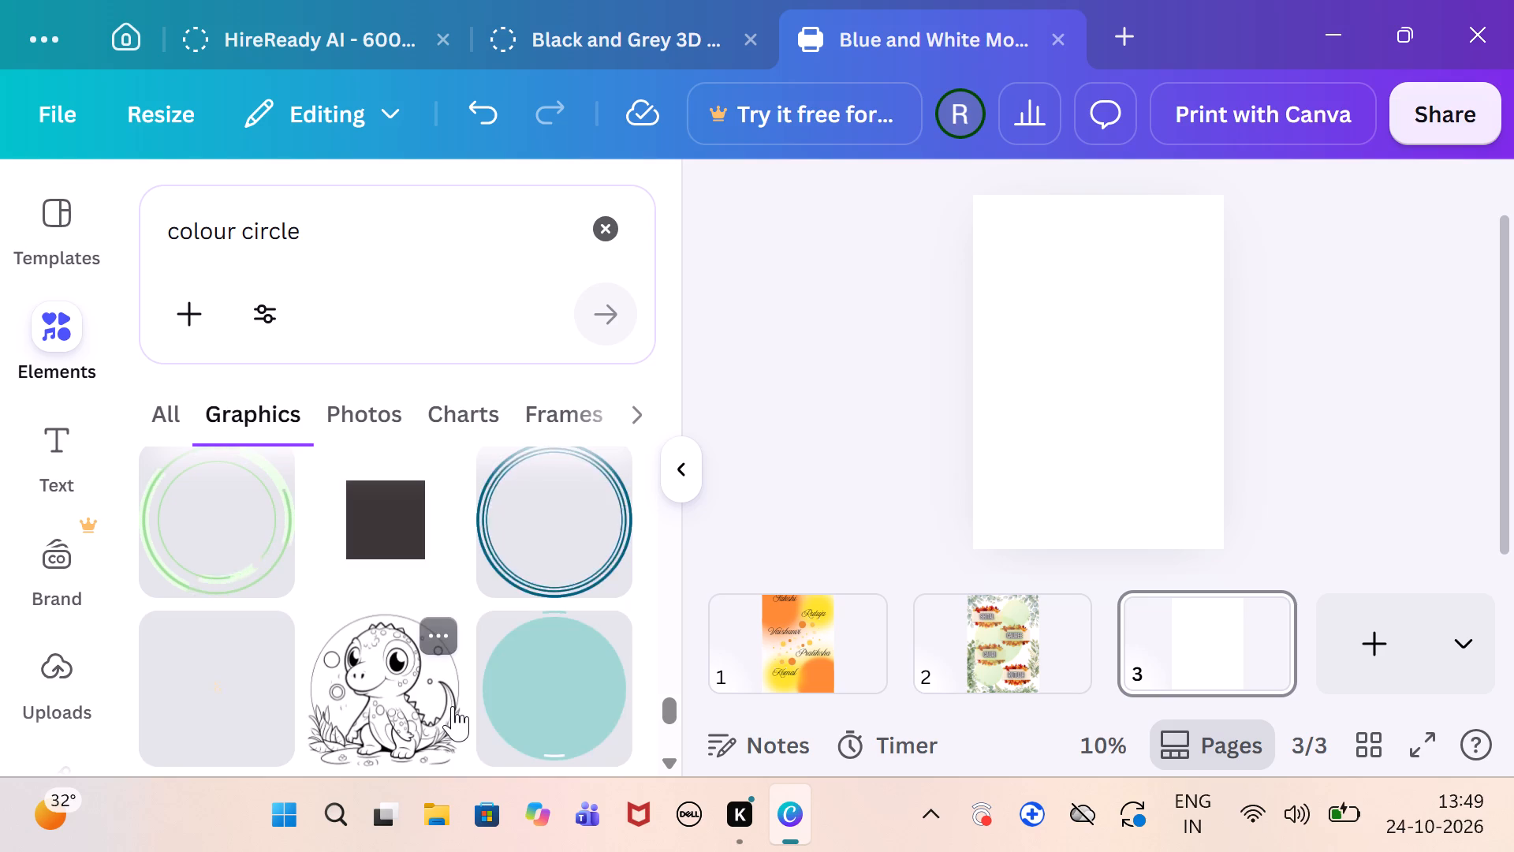
pyautogui.scroll(-3, 453, 706)
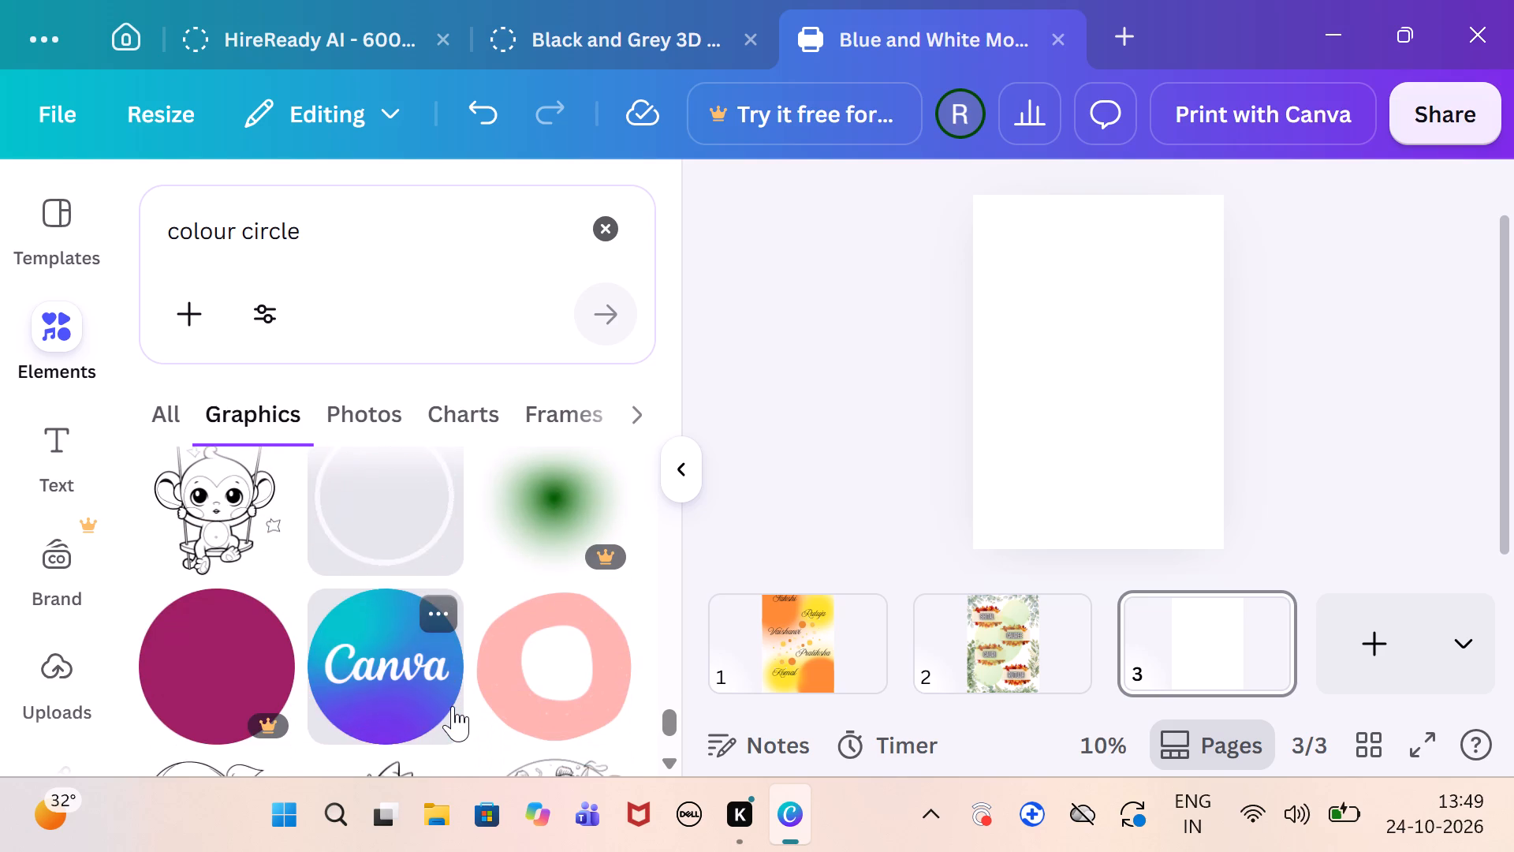
pyautogui.scroll(-3, 453, 706)
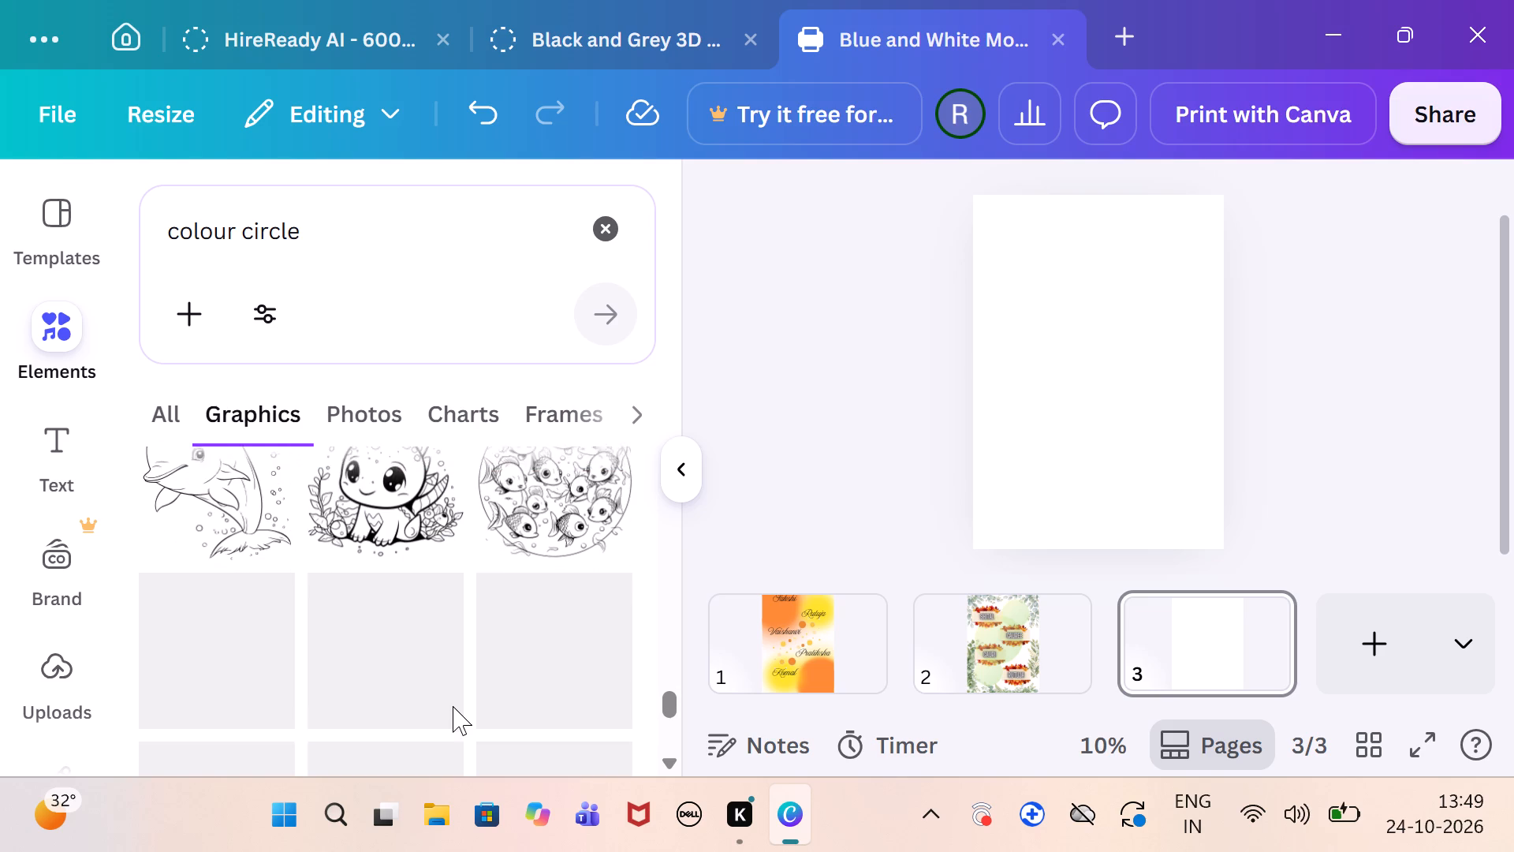
pyautogui.scroll(-1, 453, 706)
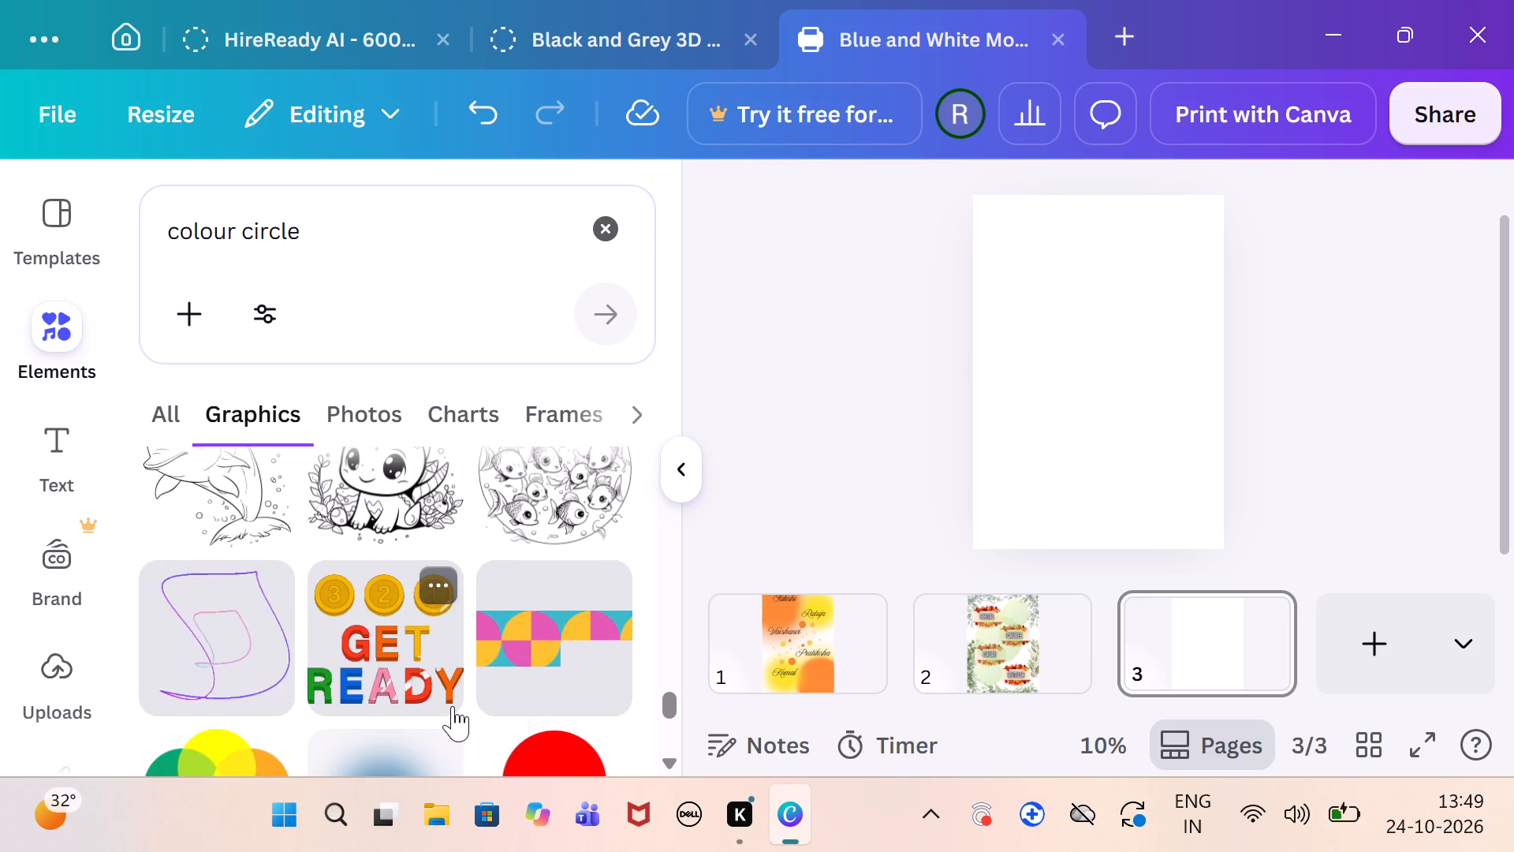
pyautogui.scroll(-1, 453, 706)
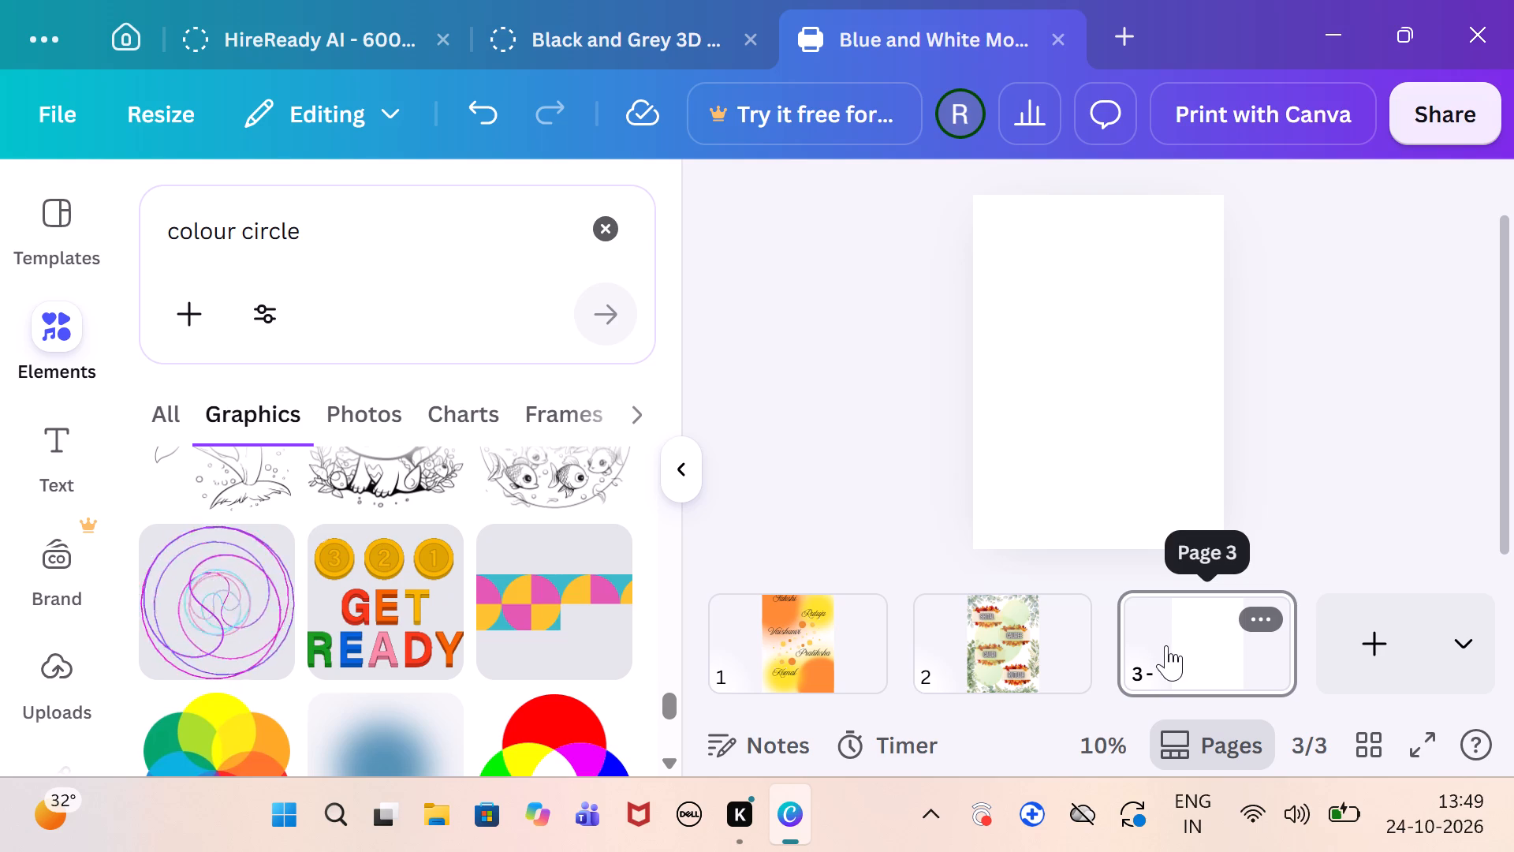
pyautogui.scroll(-1, 425, 753)
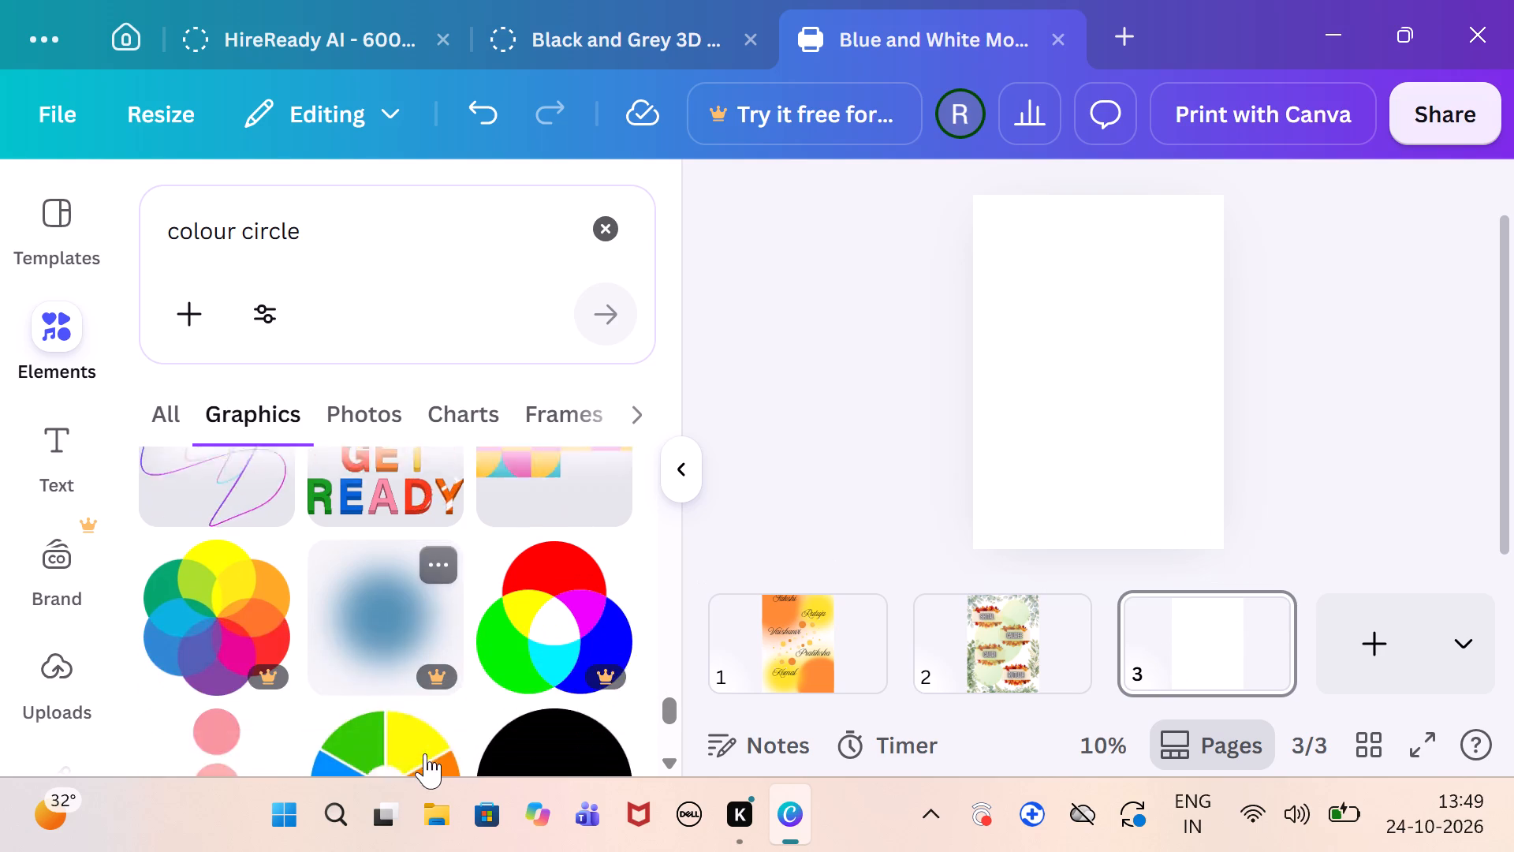
pyautogui.scroll(-5, 425, 753)
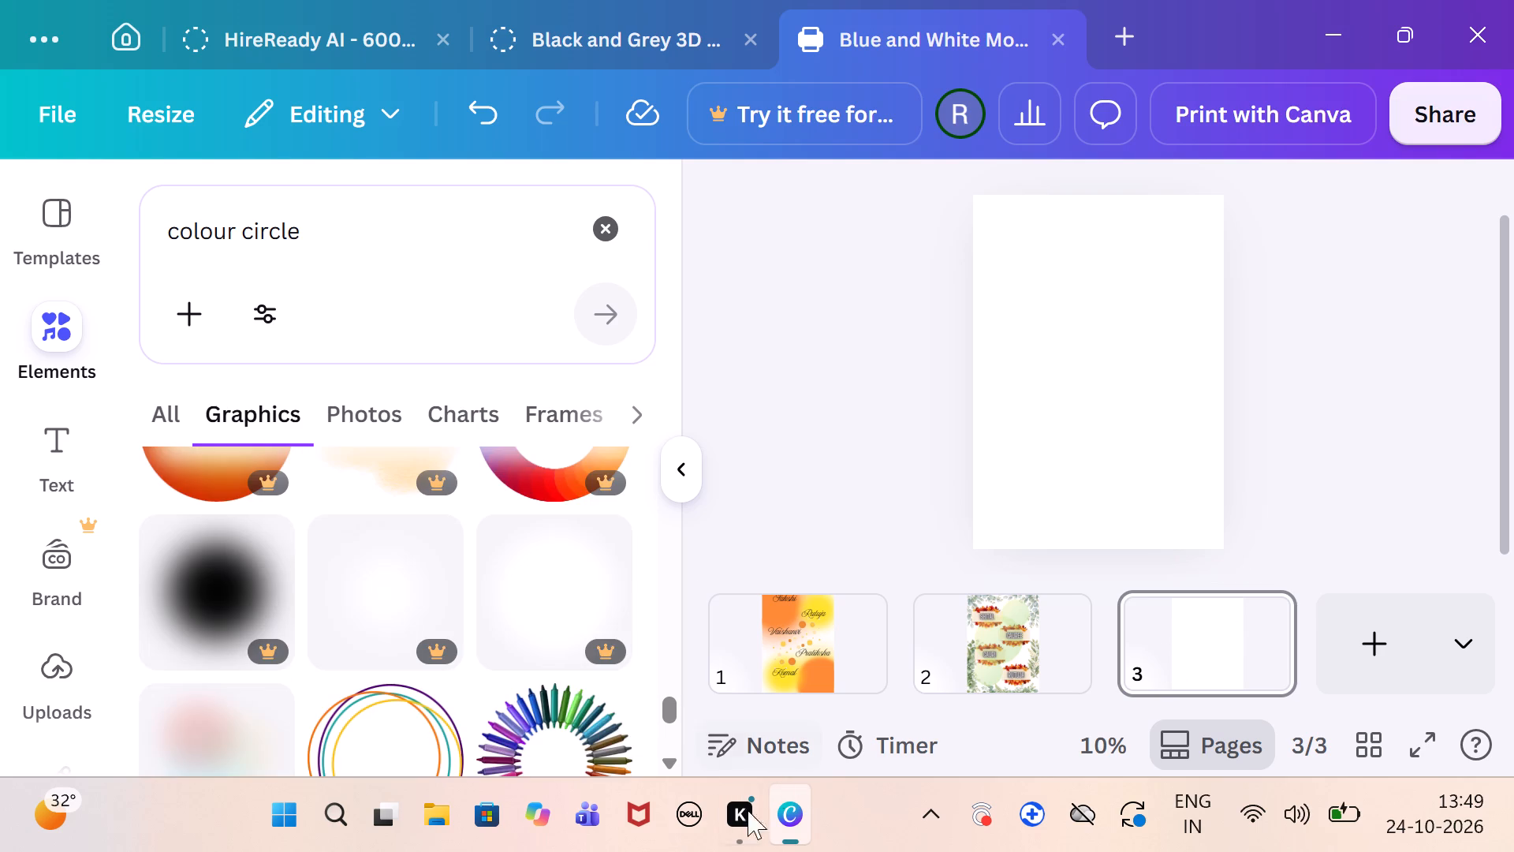
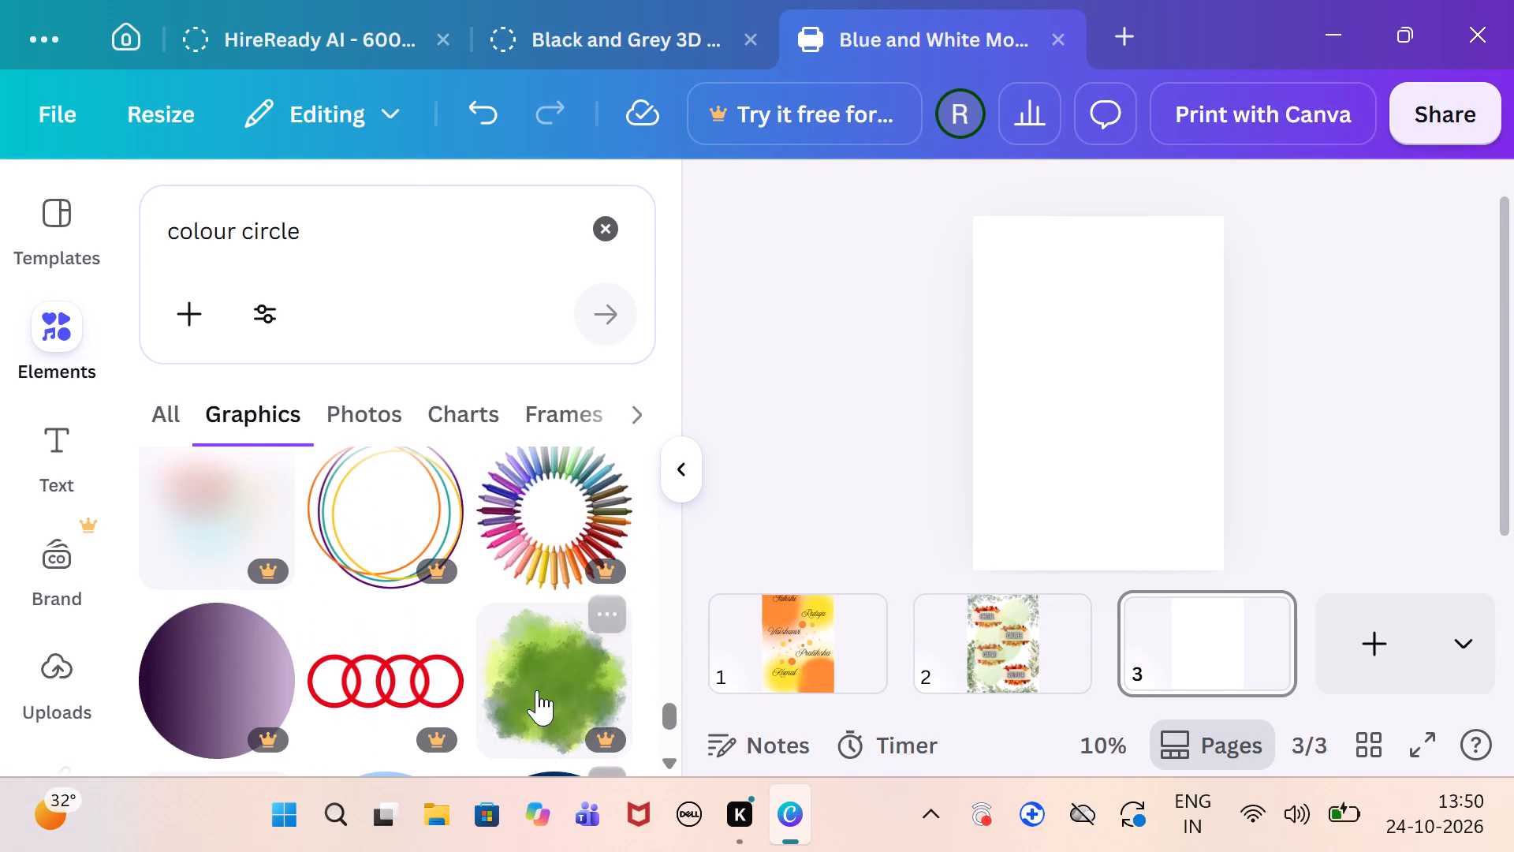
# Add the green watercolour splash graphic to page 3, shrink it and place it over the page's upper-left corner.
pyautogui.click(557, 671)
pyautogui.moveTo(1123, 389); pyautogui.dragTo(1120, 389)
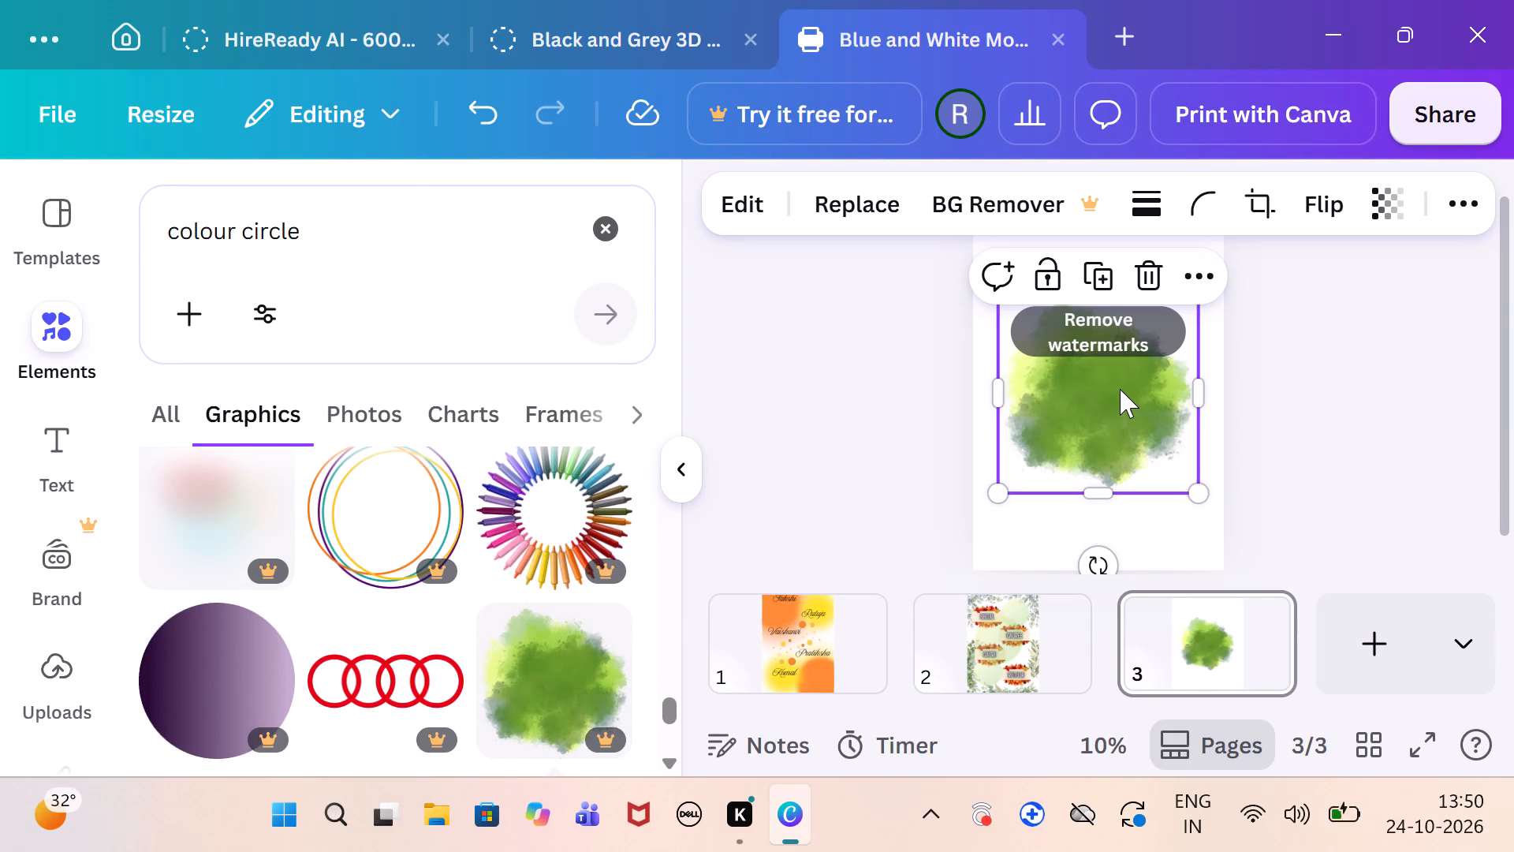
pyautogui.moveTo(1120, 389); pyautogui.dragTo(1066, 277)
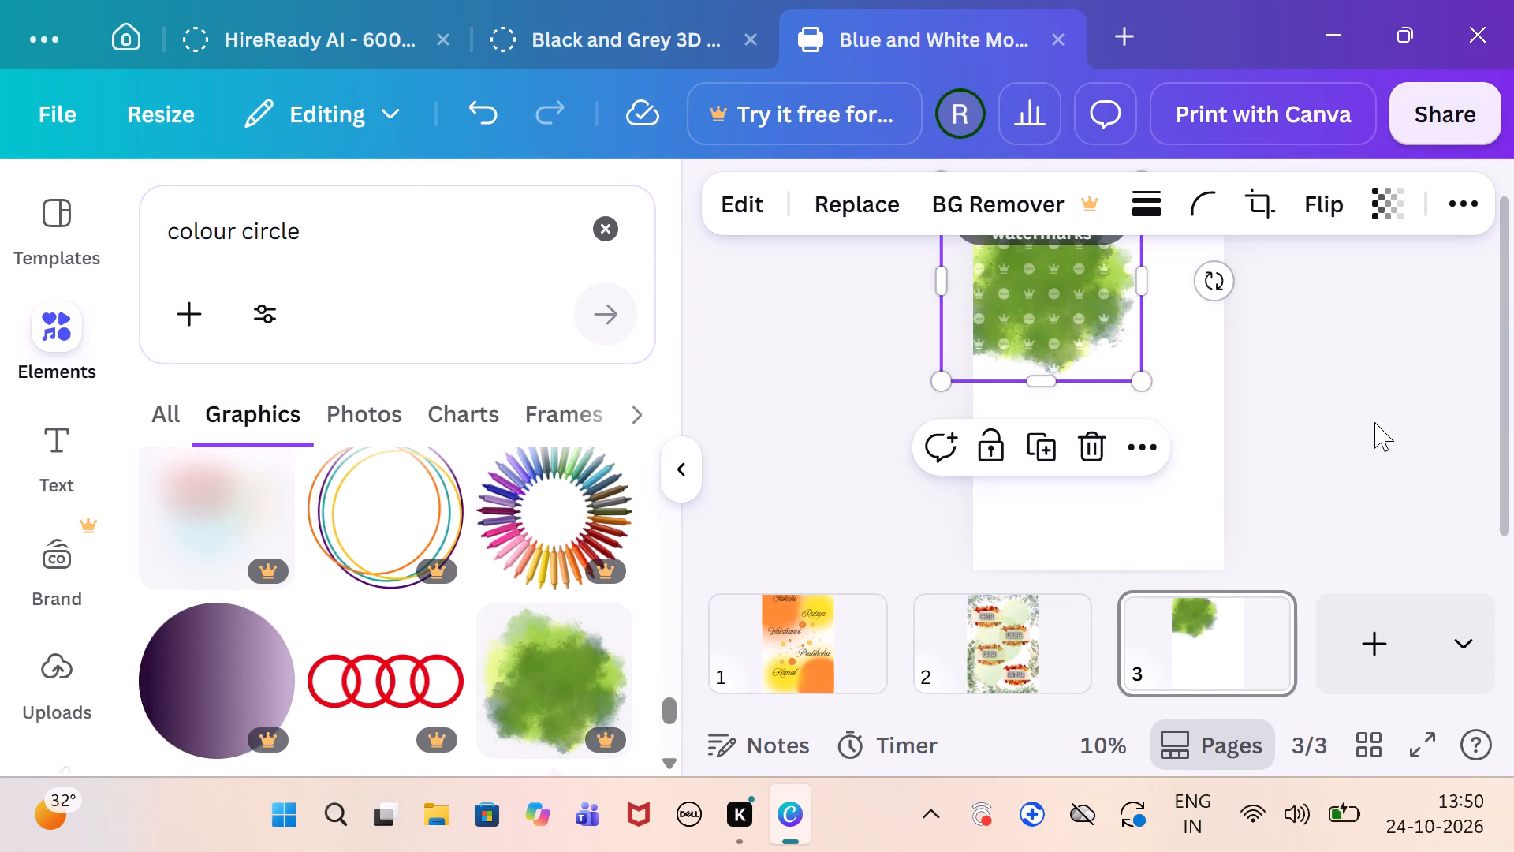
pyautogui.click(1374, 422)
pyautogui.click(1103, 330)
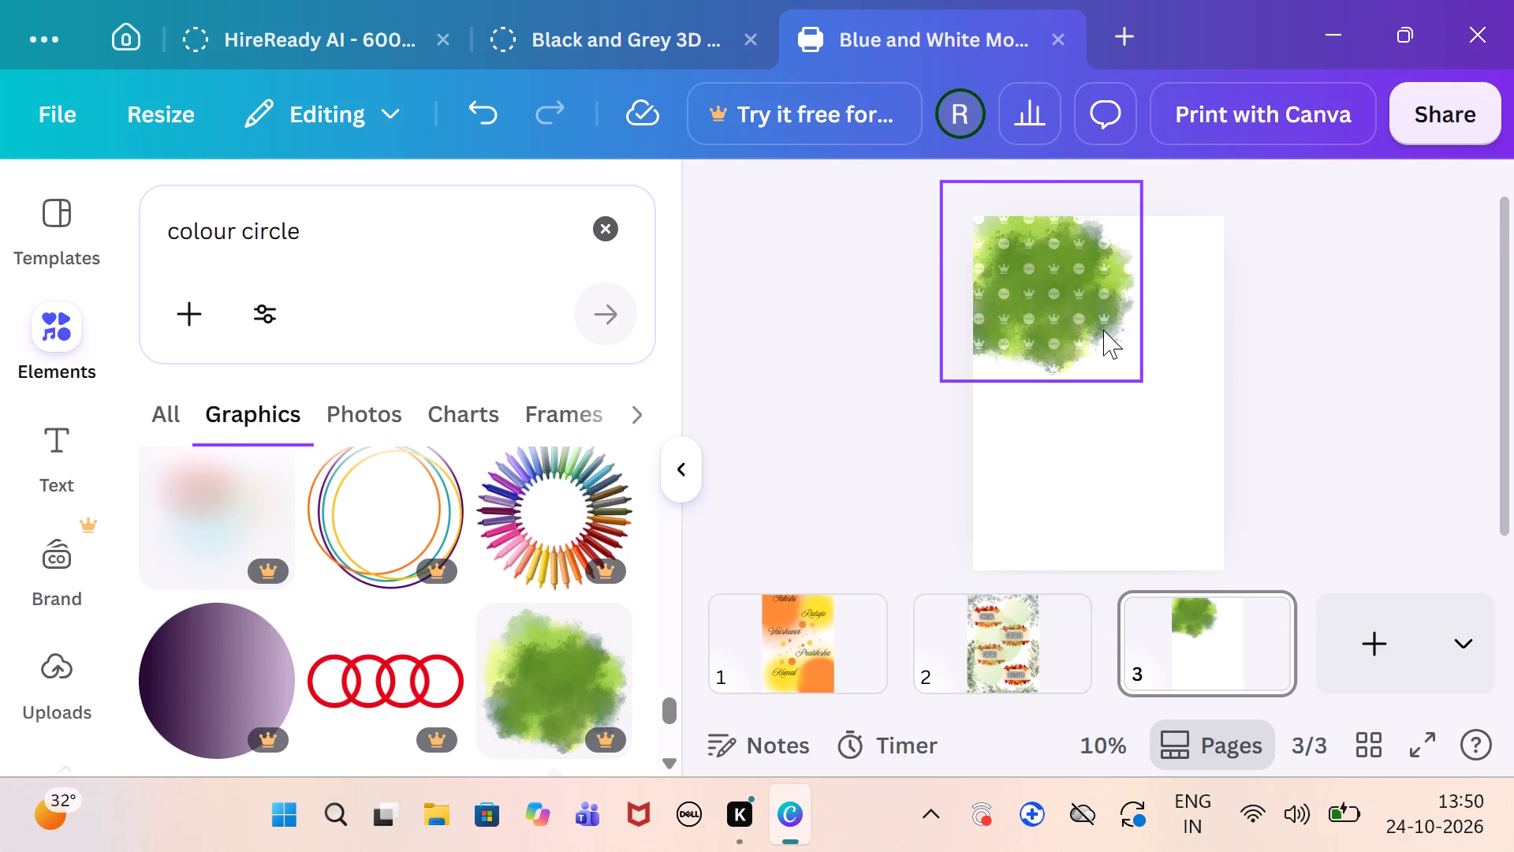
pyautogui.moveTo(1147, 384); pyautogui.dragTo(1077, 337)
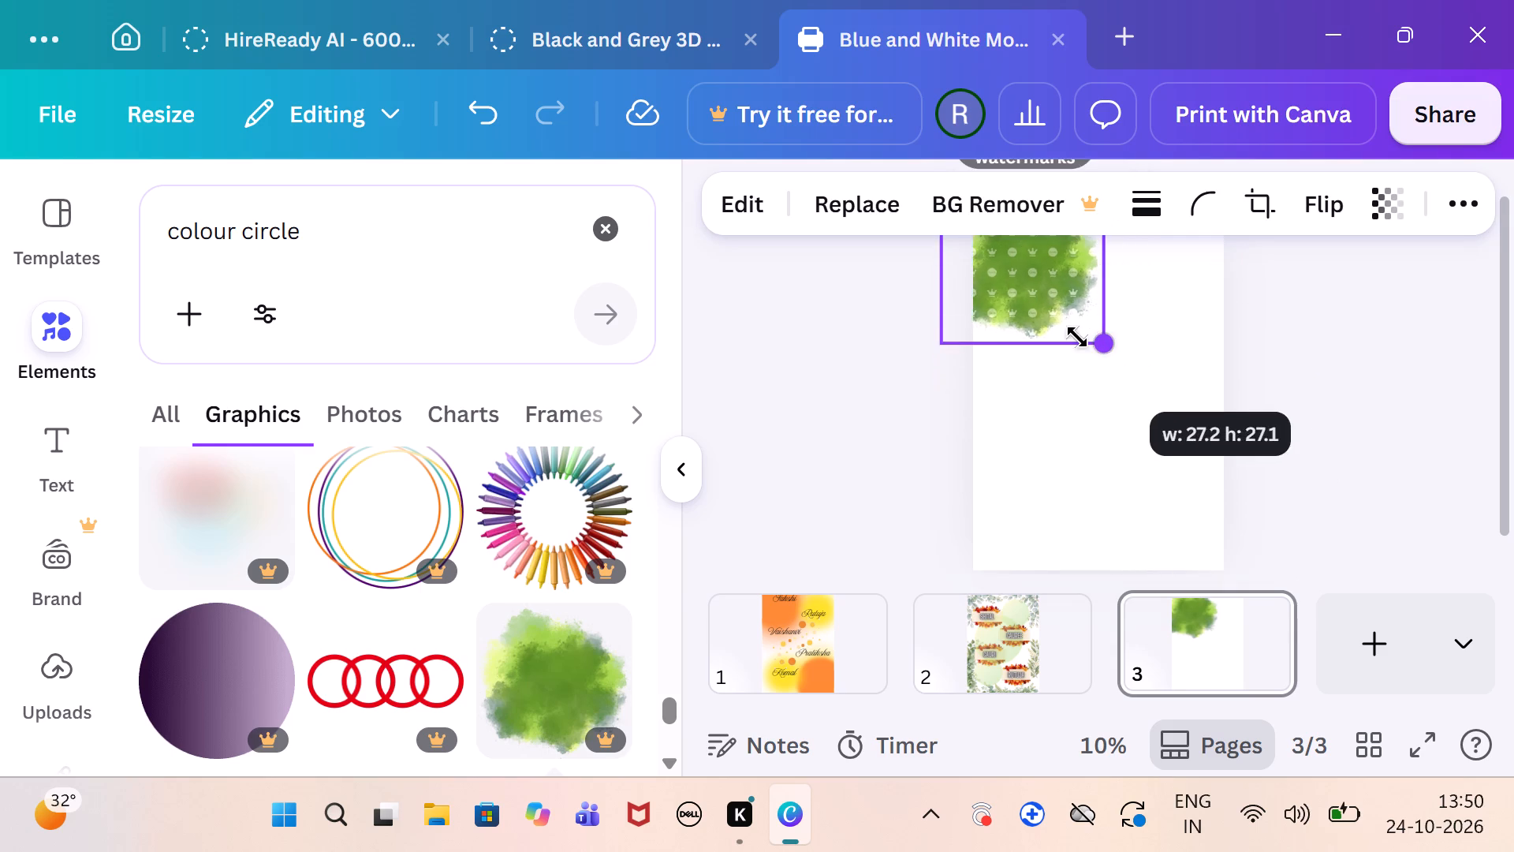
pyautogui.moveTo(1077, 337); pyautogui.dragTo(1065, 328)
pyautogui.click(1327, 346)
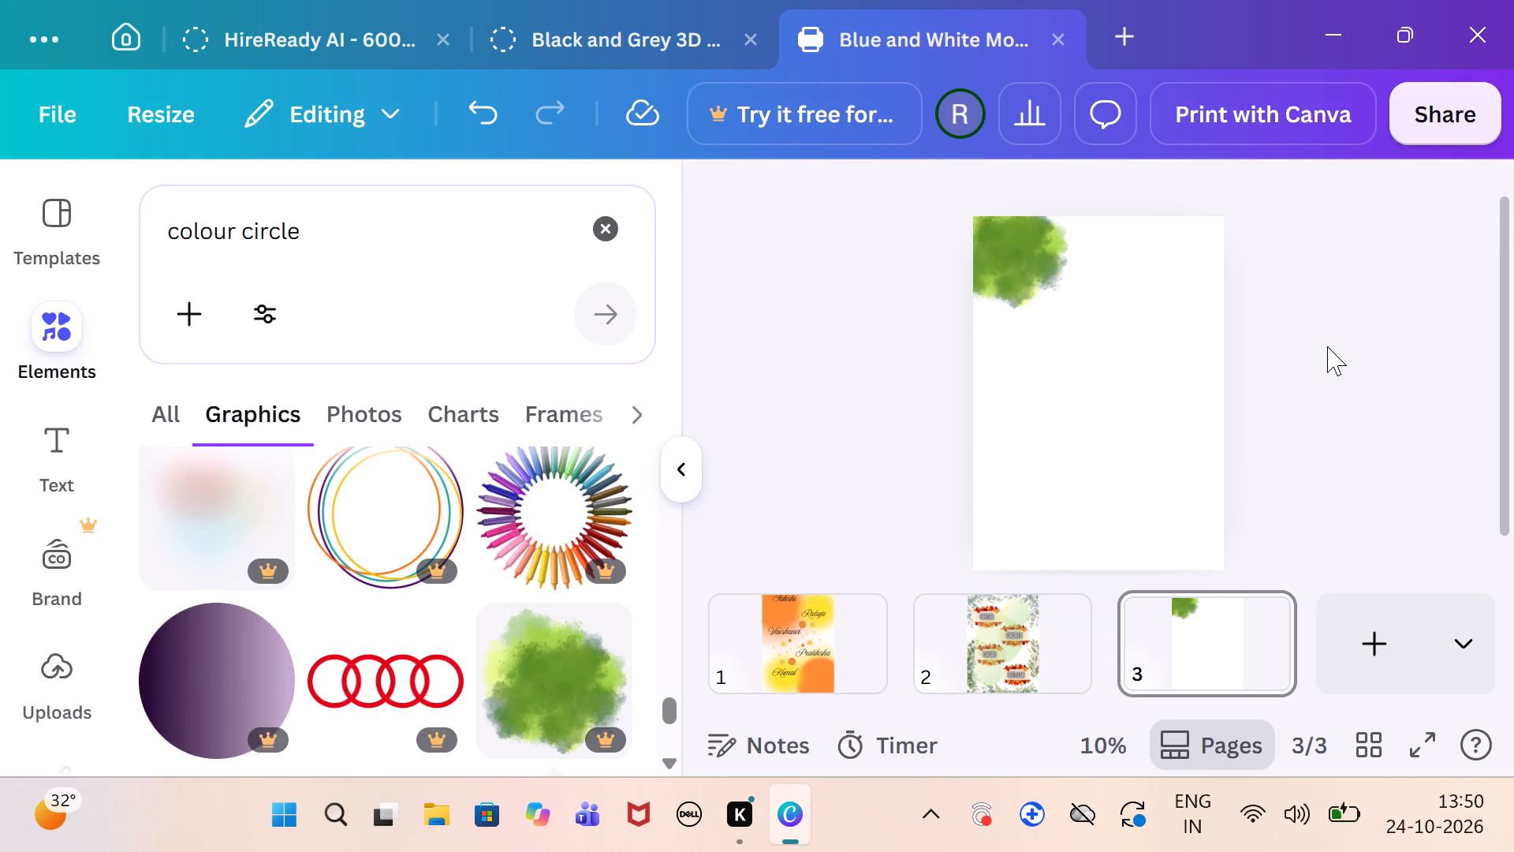
# Browse further through the colour circle graphics for another circle design that suits page 3.
pyautogui.scroll(-3, 536, 711)
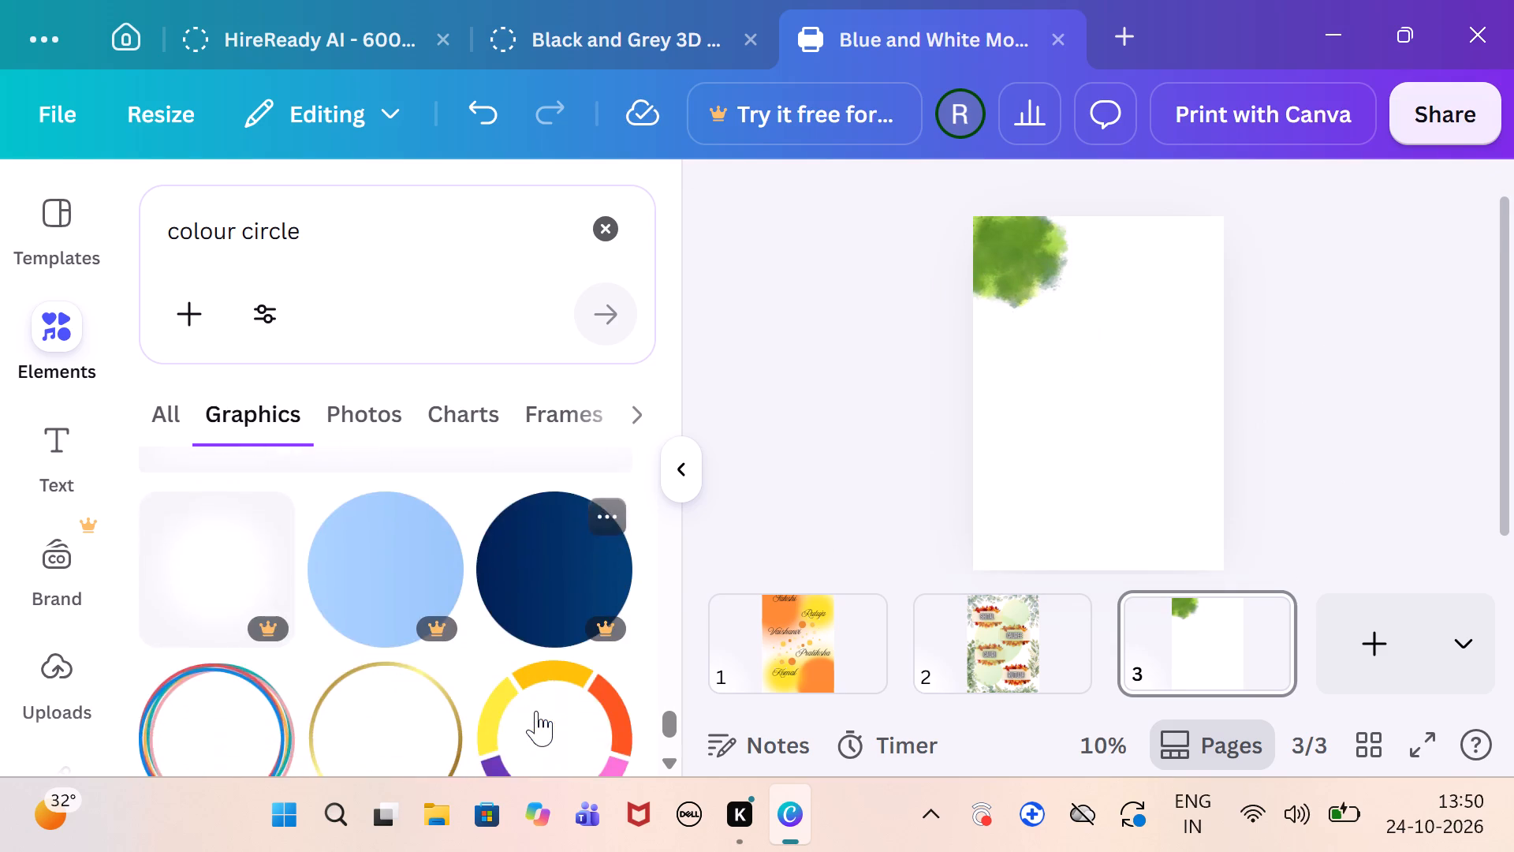
pyautogui.scroll(-4, 536, 711)
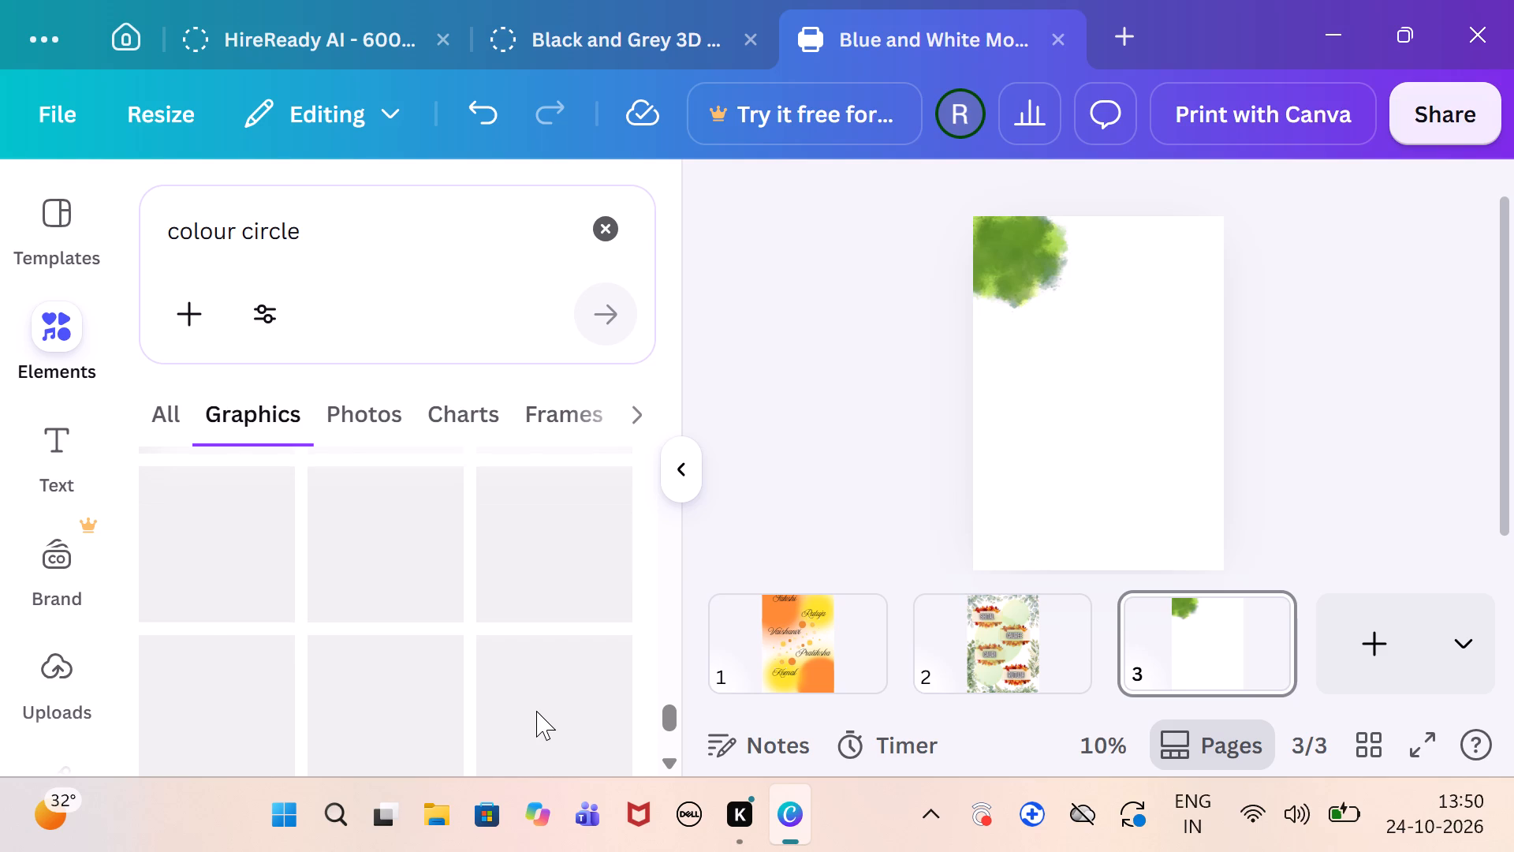
pyautogui.scroll(-3, 536, 711)
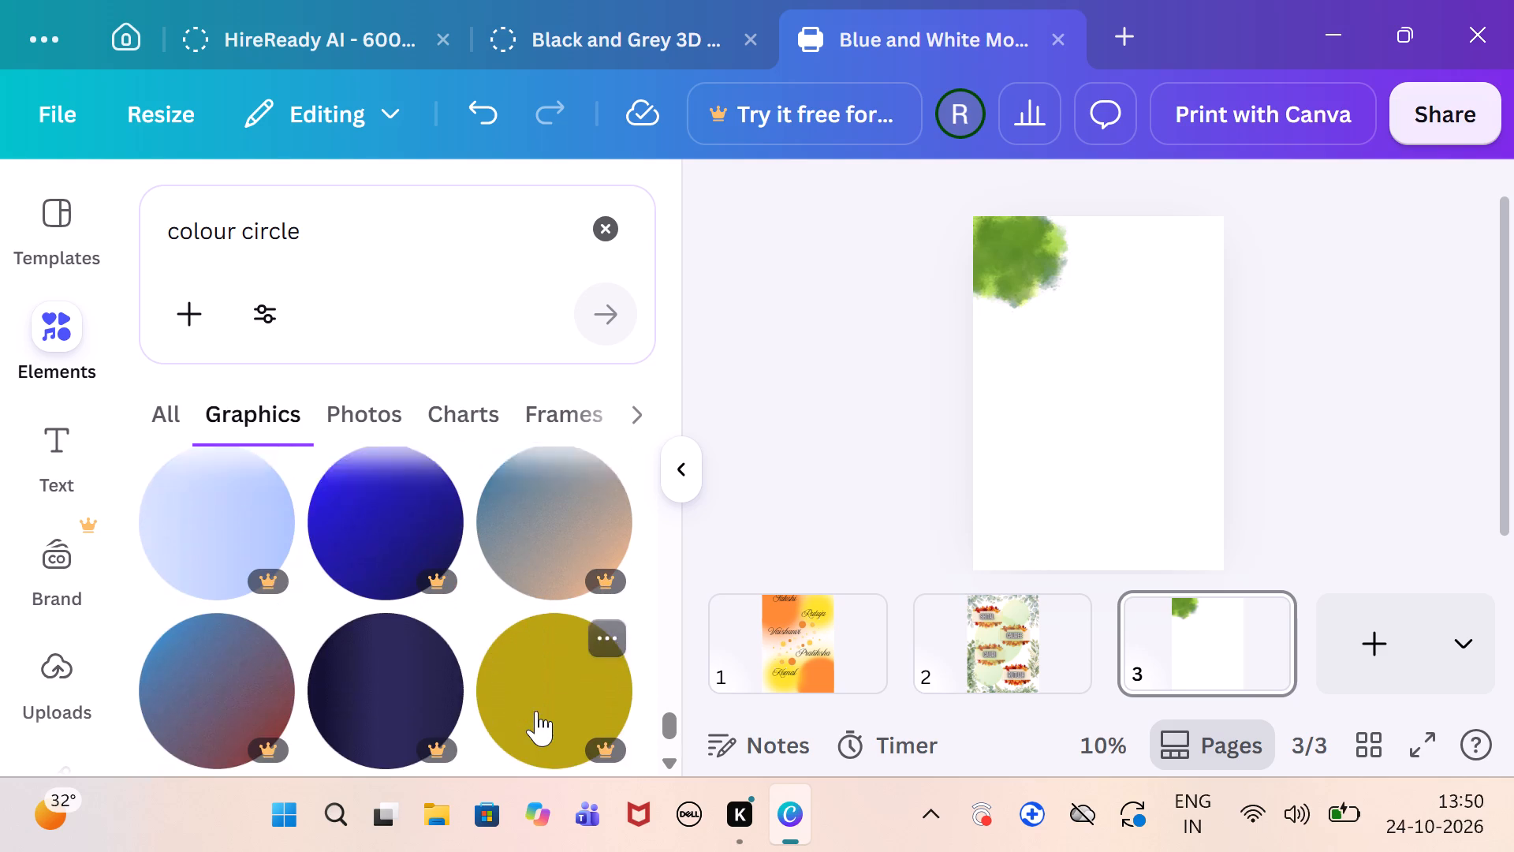
pyautogui.scroll(-2, 536, 711)
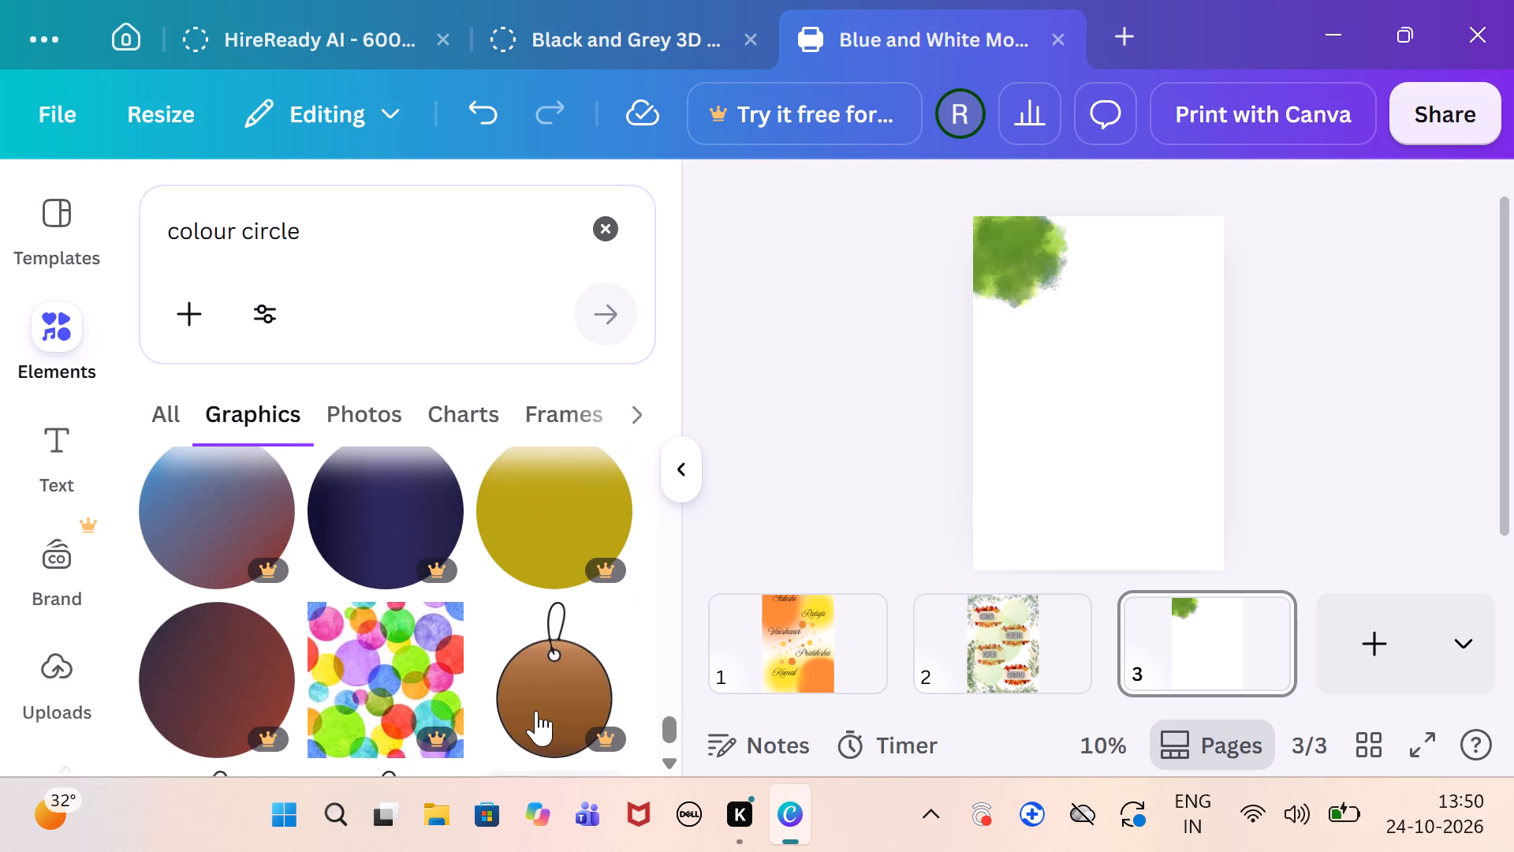
pyautogui.scroll(-2, 536, 711)
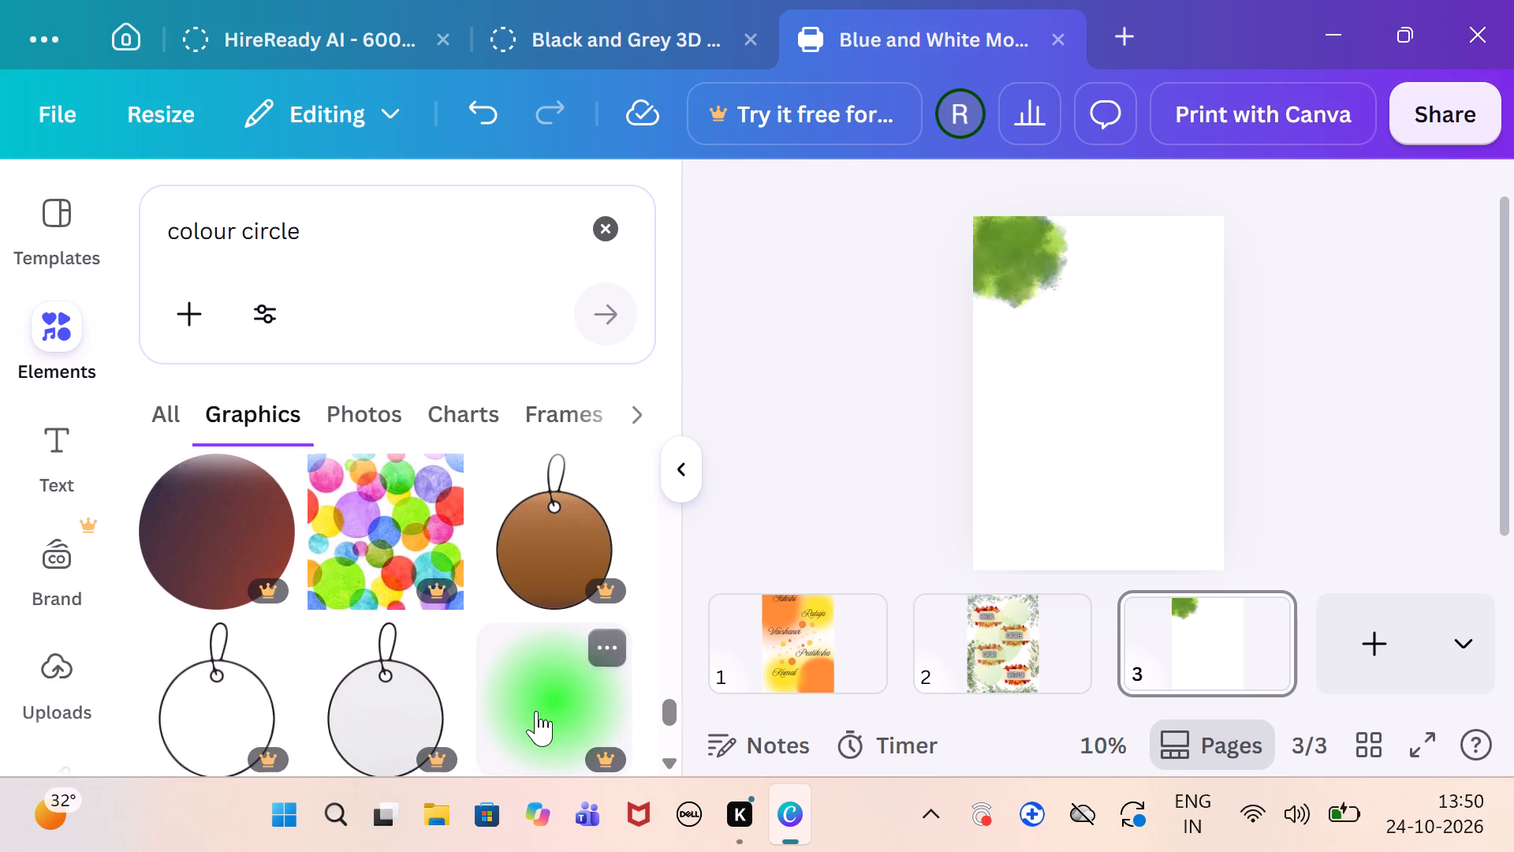
pyautogui.scroll(-3, 536, 711)
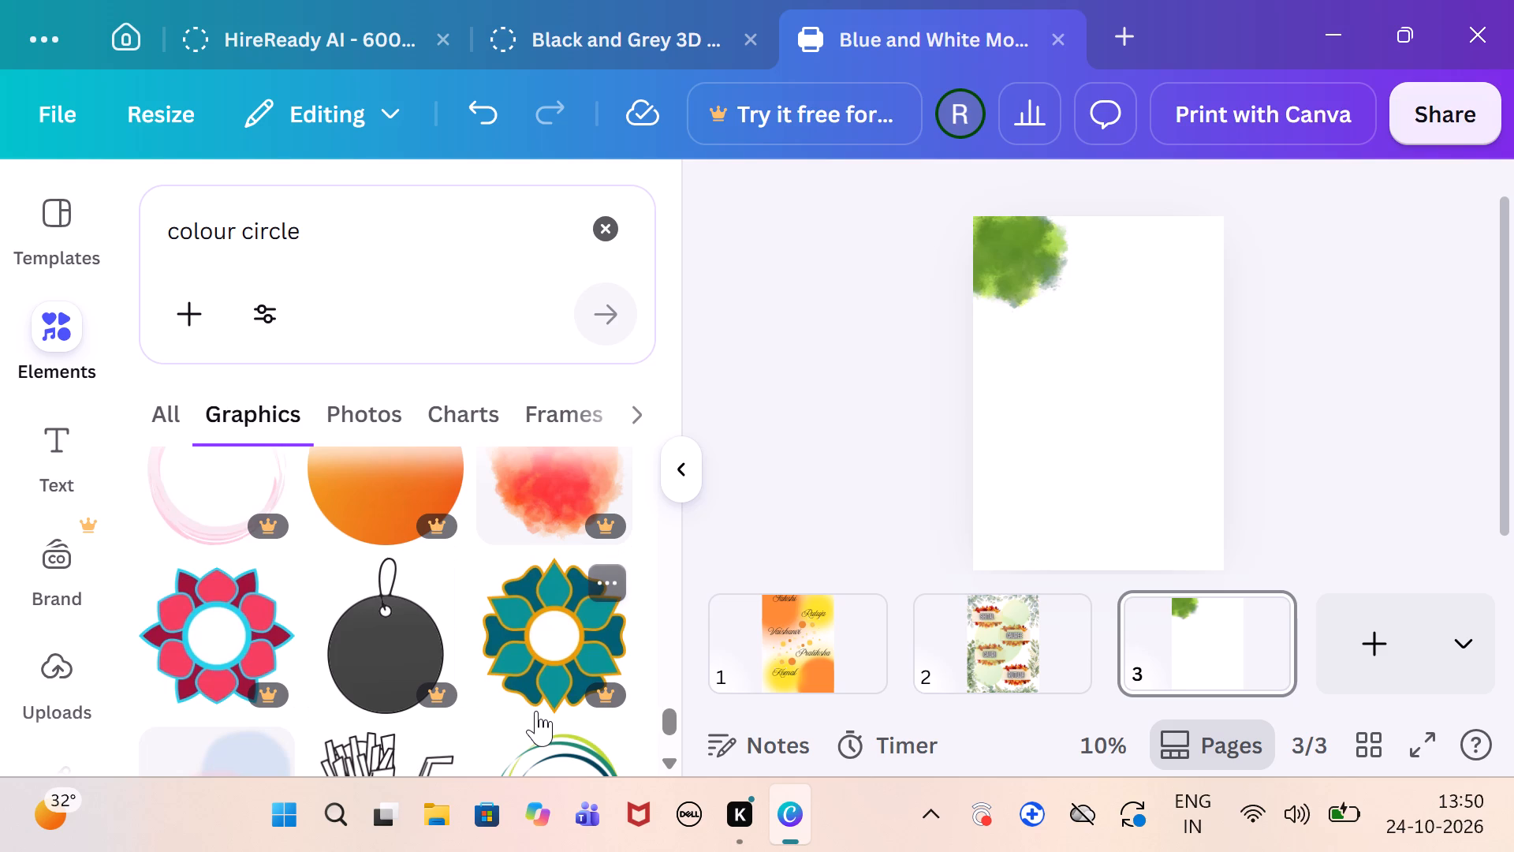
pyautogui.scroll(-1, 513, 688)
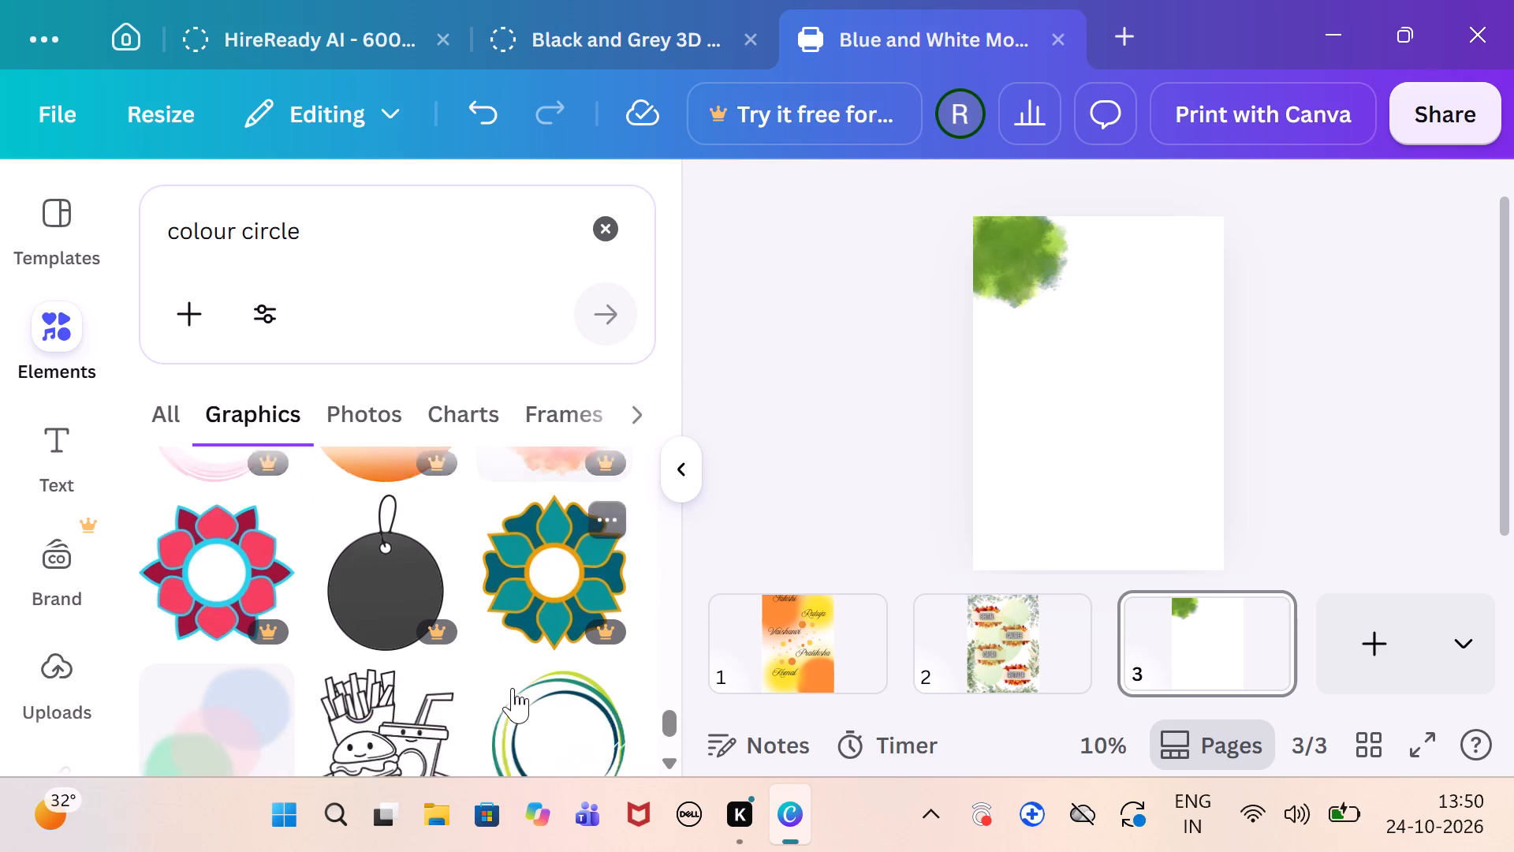
pyautogui.scroll(-4, 513, 688)
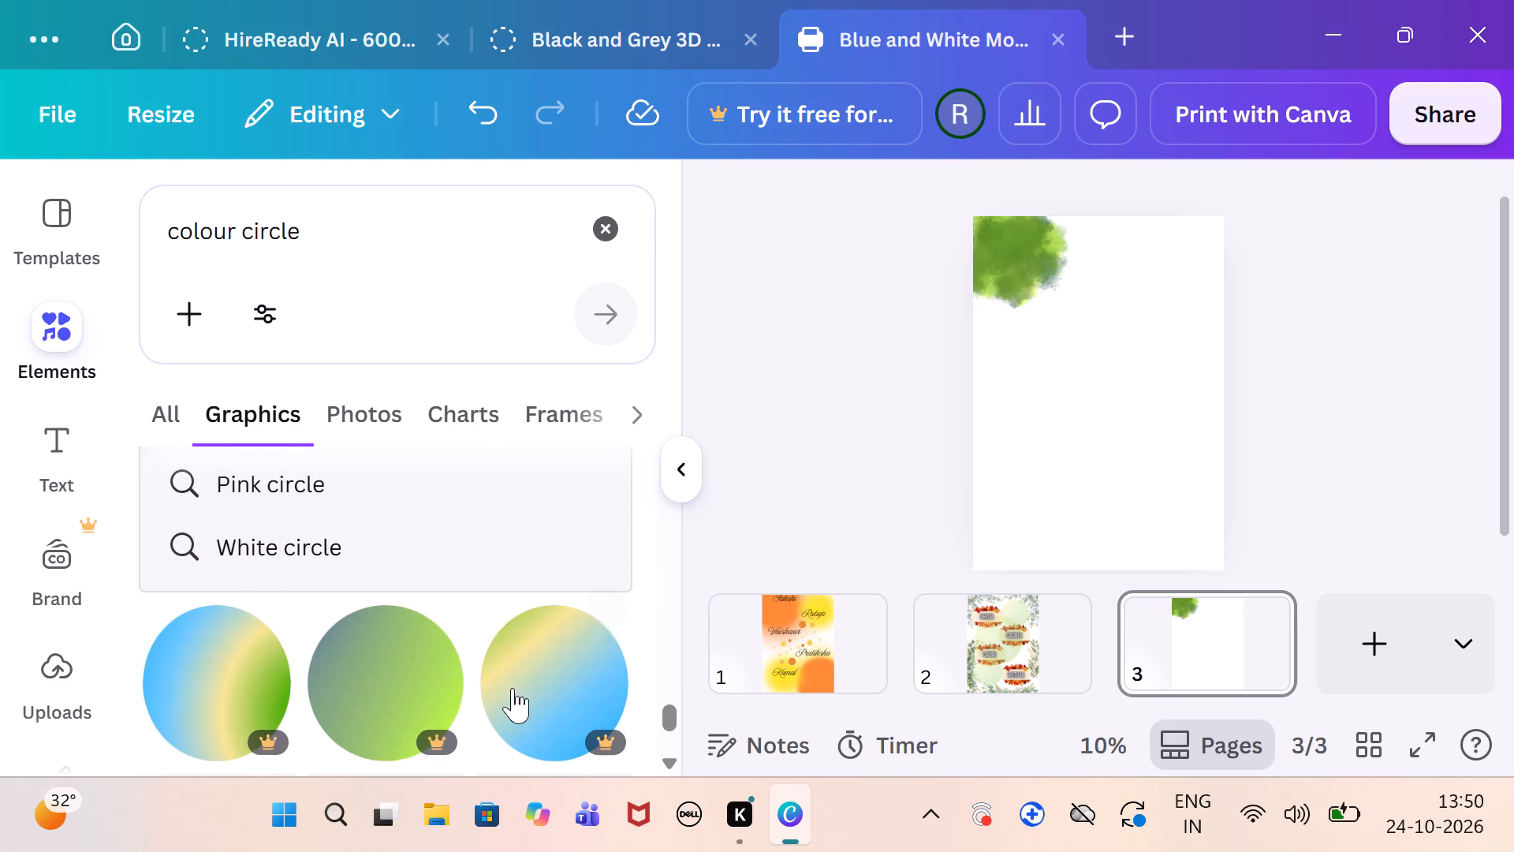
# Replace the colour circle query with a graphics search for "flowers".
pyautogui.moveTo(341, 225); pyautogui.dragTo(166, 211)
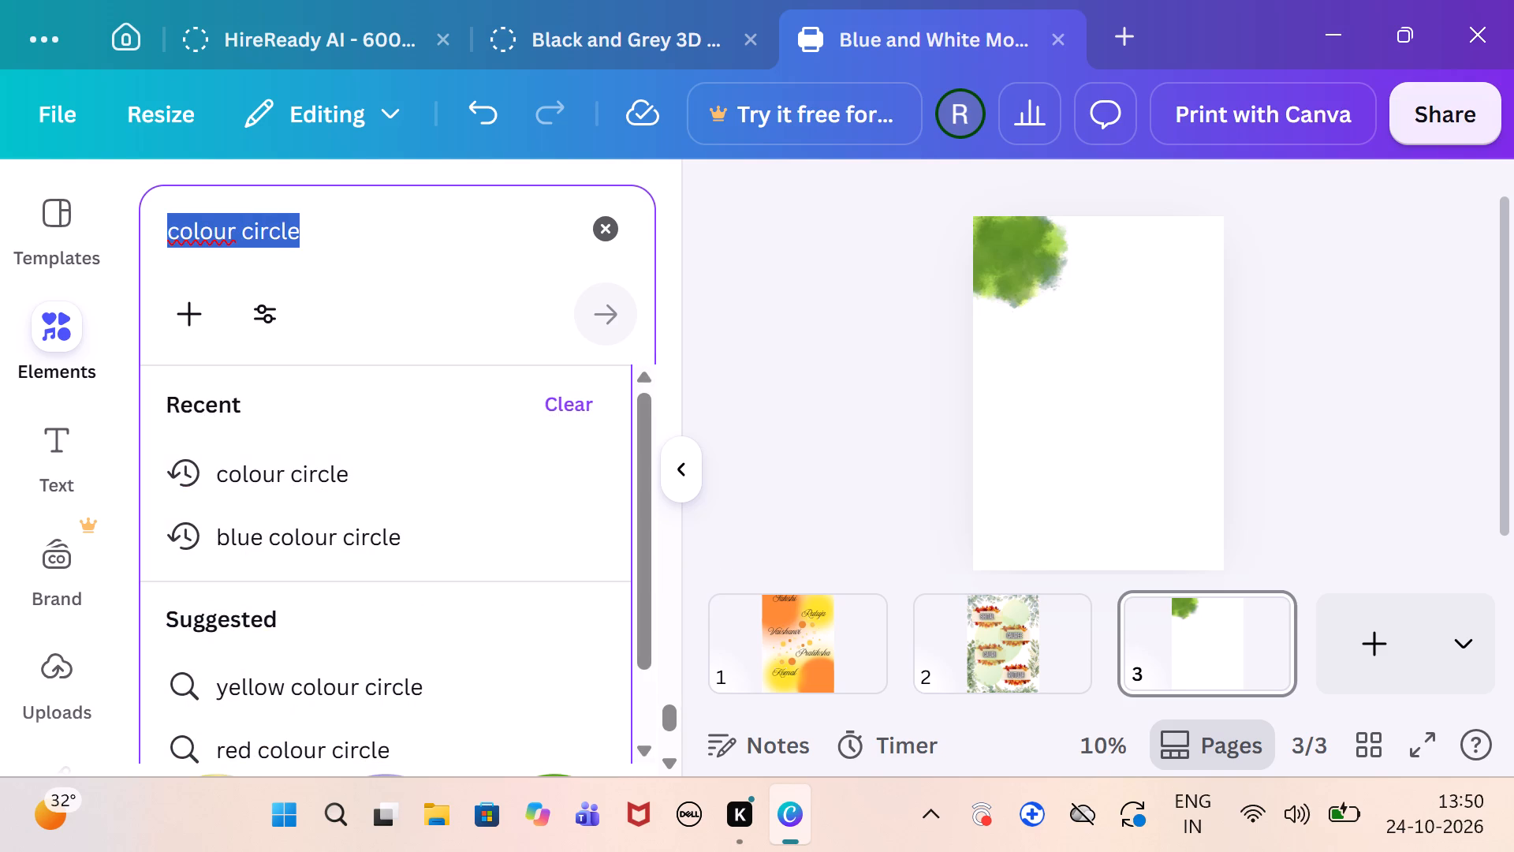
pyautogui.moveTo(166, 211); pyautogui.dragTo(139, 209)
pyautogui.press('BackSpace')
pyautogui.write('flo')
pyautogui.write('wers')
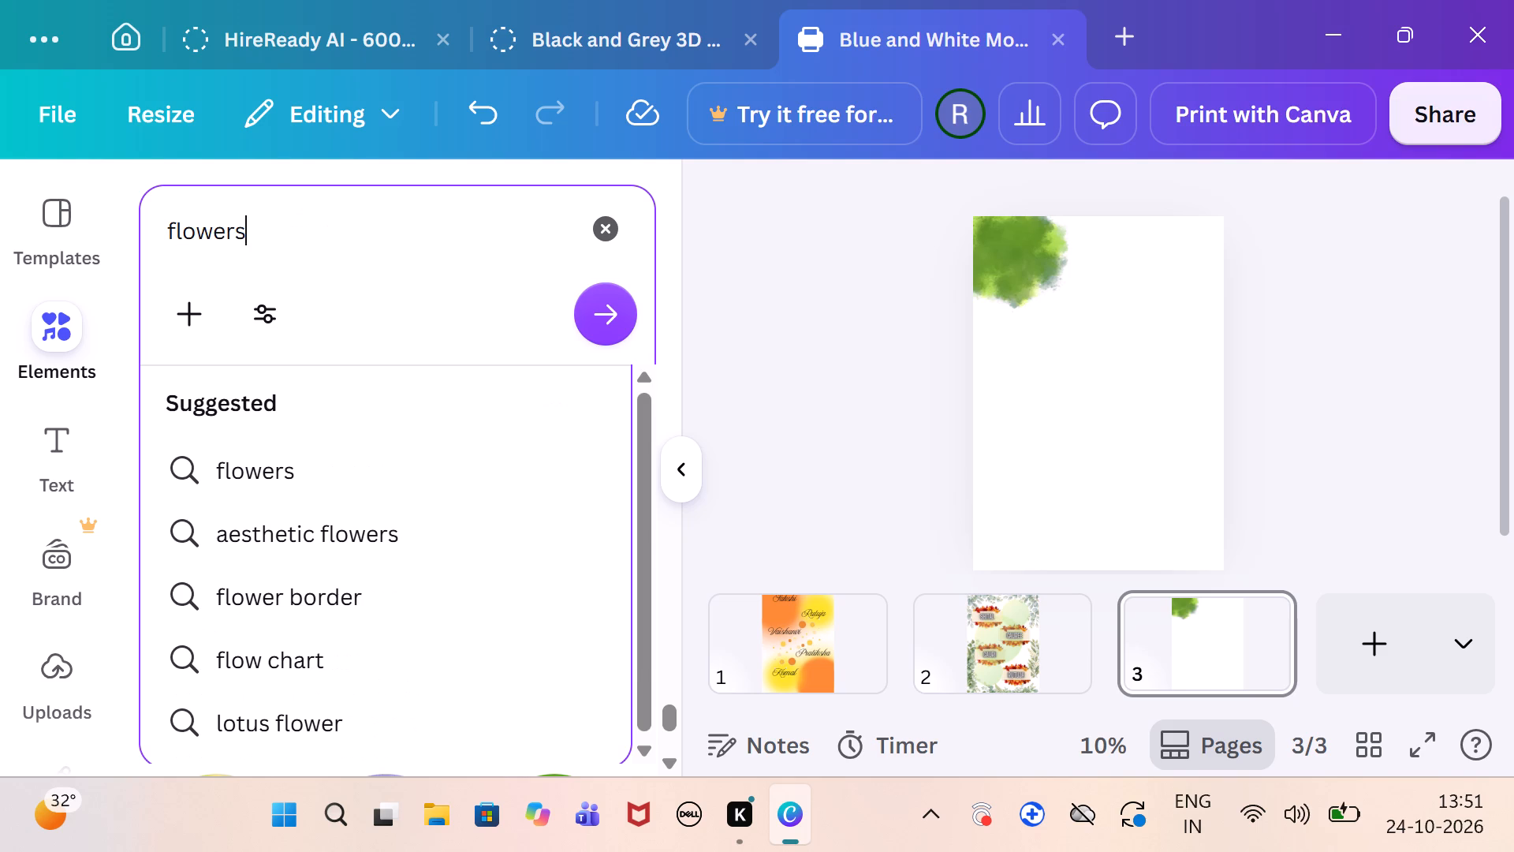
pyautogui.press('Return')
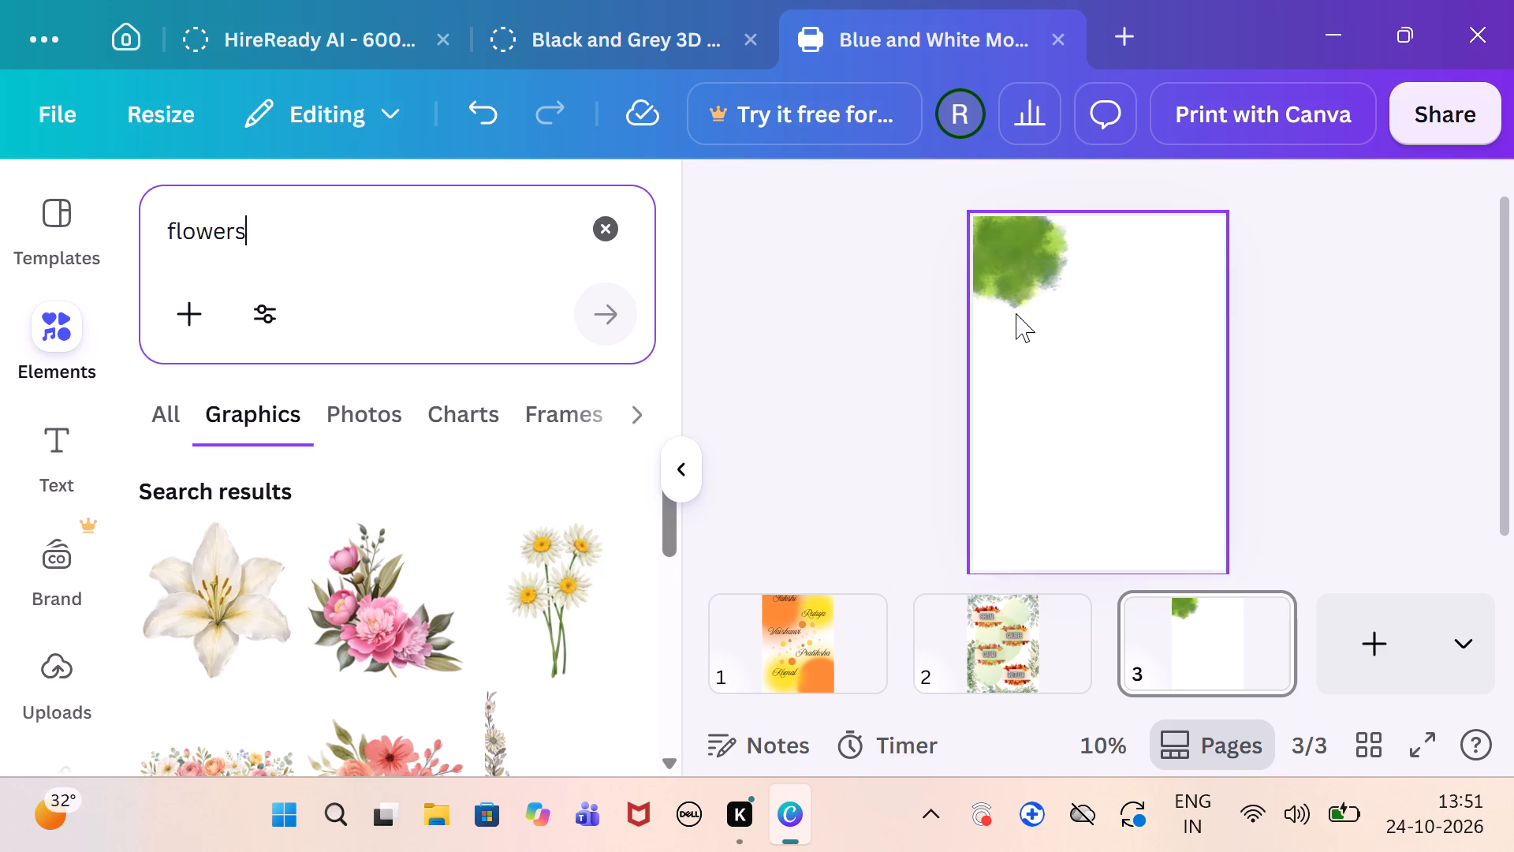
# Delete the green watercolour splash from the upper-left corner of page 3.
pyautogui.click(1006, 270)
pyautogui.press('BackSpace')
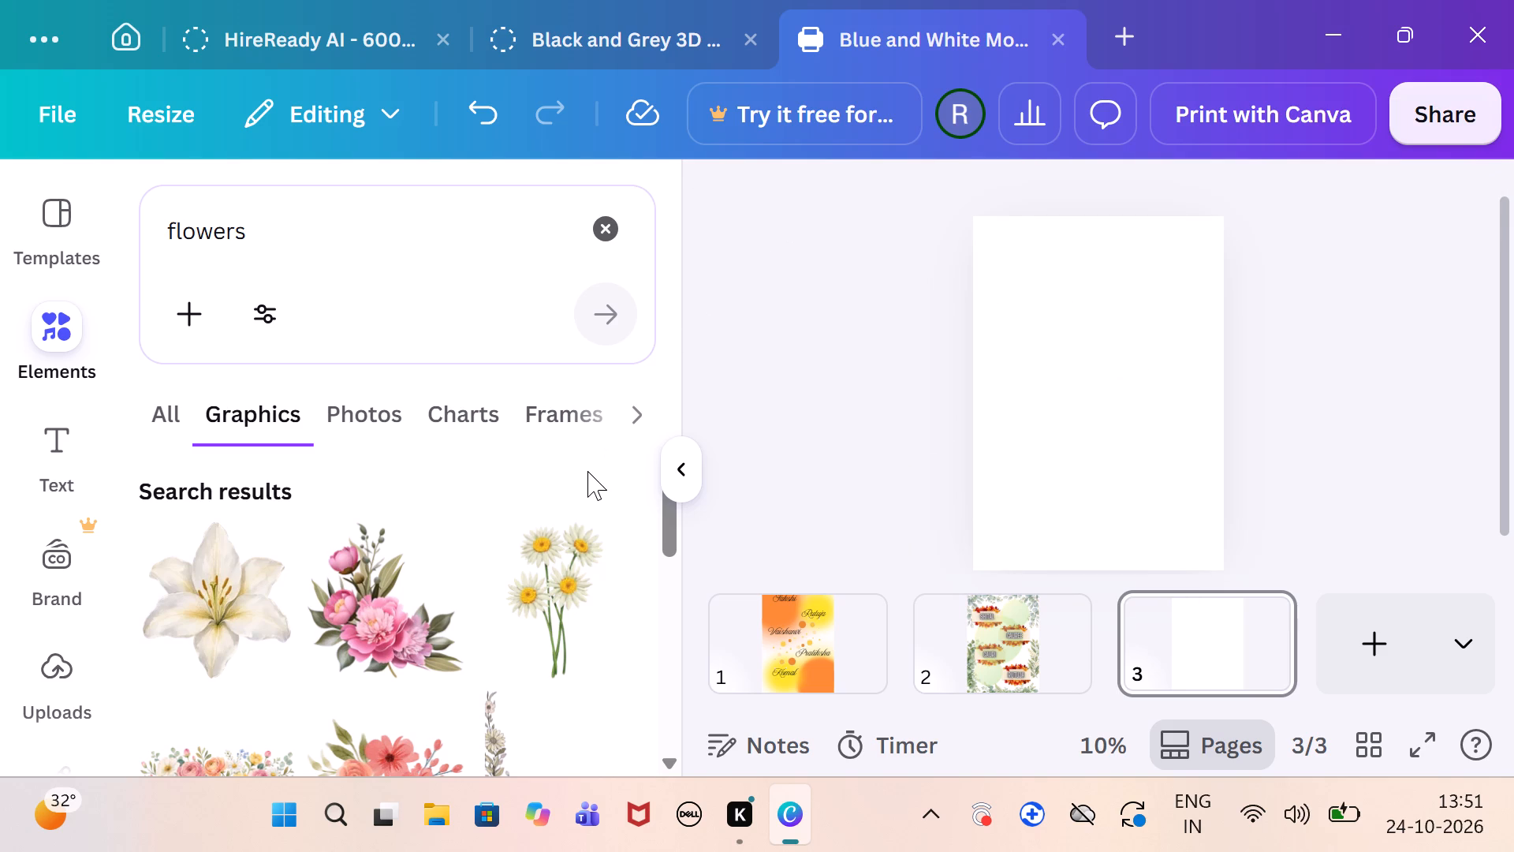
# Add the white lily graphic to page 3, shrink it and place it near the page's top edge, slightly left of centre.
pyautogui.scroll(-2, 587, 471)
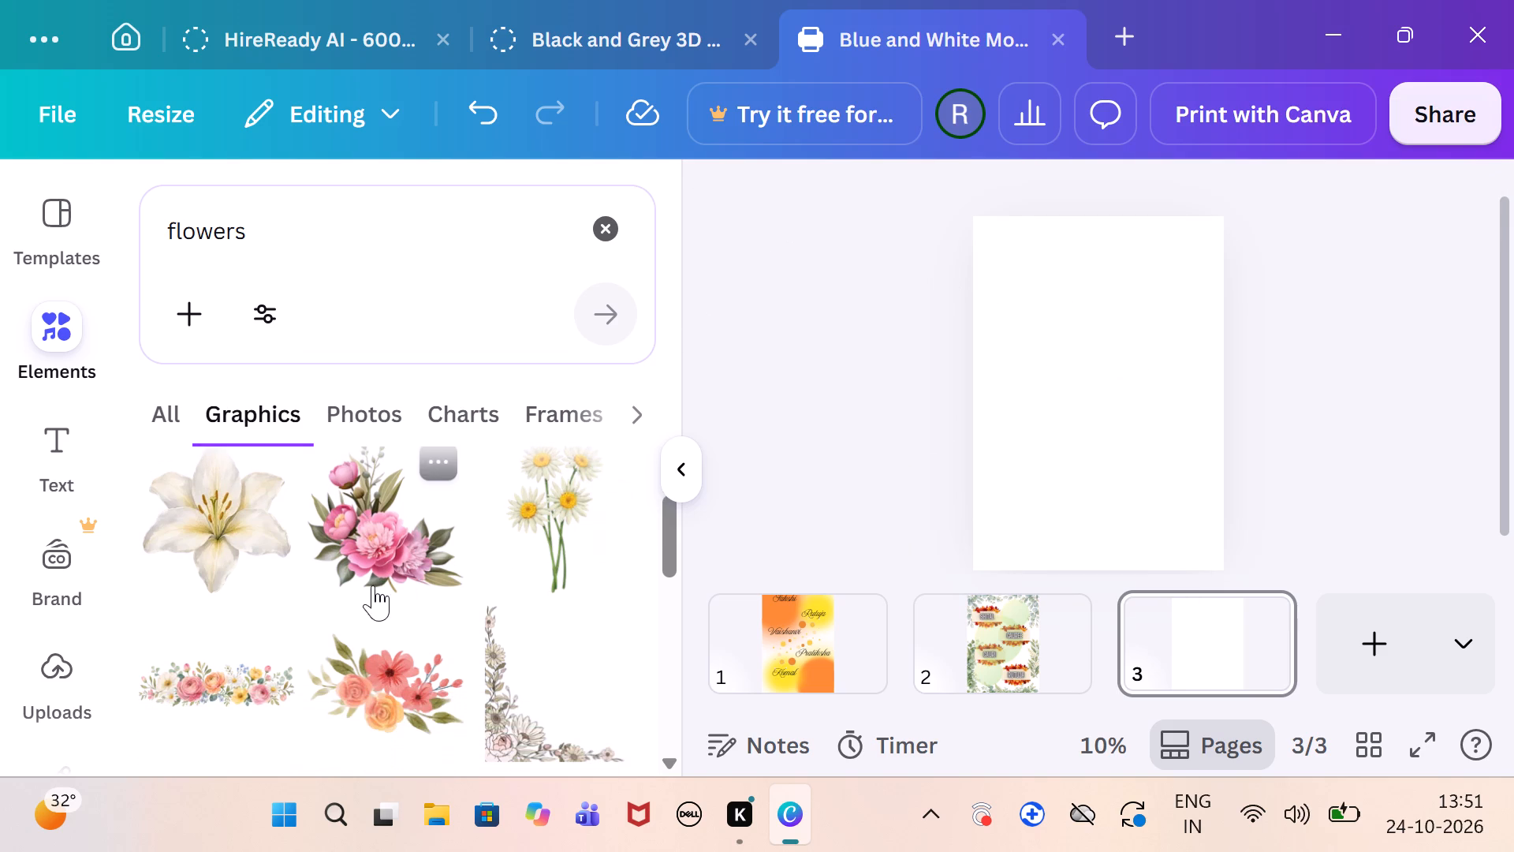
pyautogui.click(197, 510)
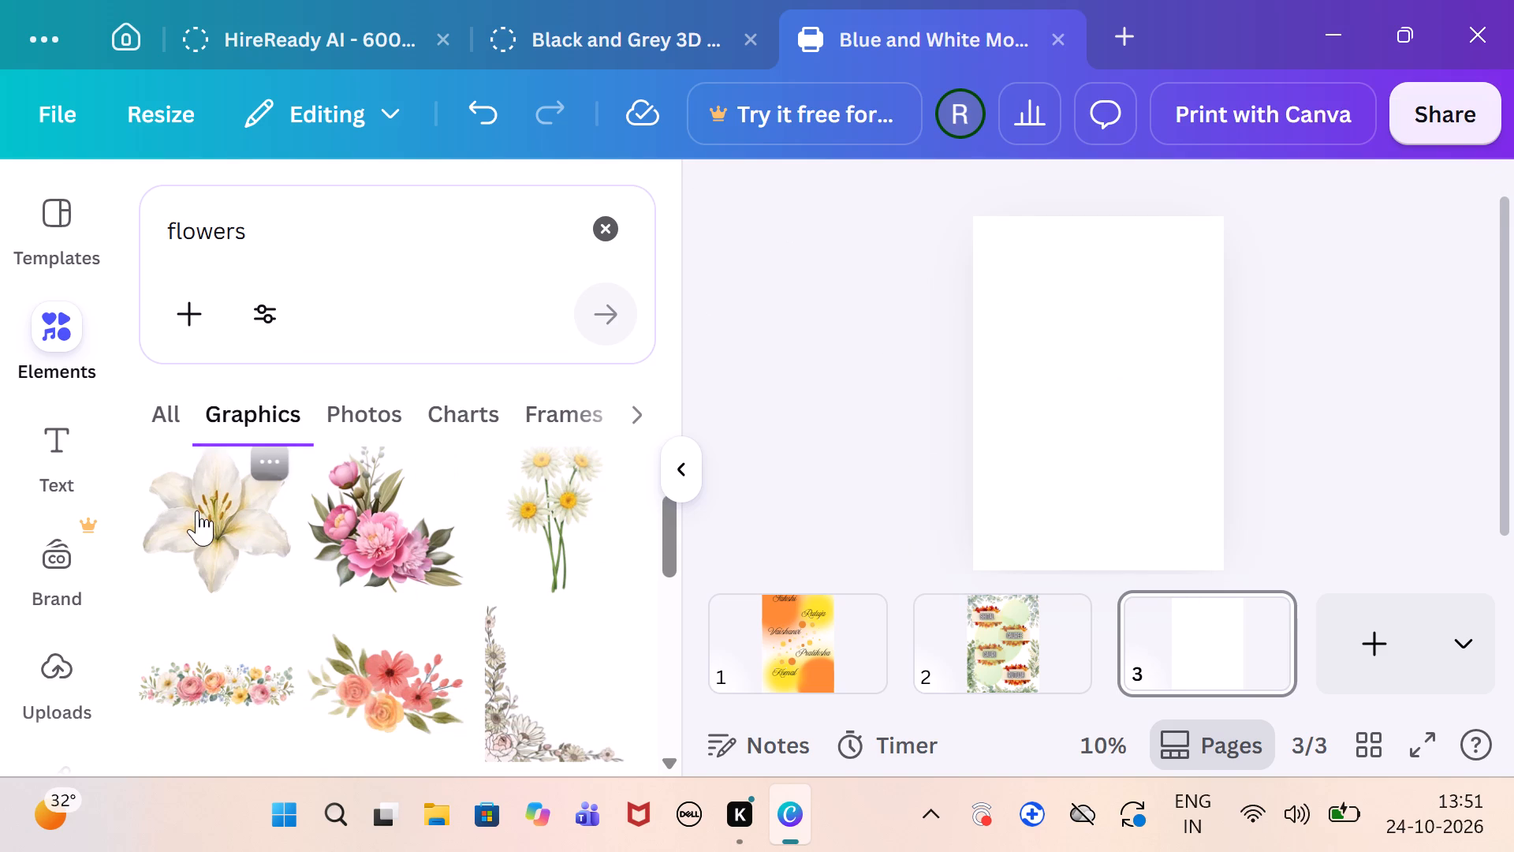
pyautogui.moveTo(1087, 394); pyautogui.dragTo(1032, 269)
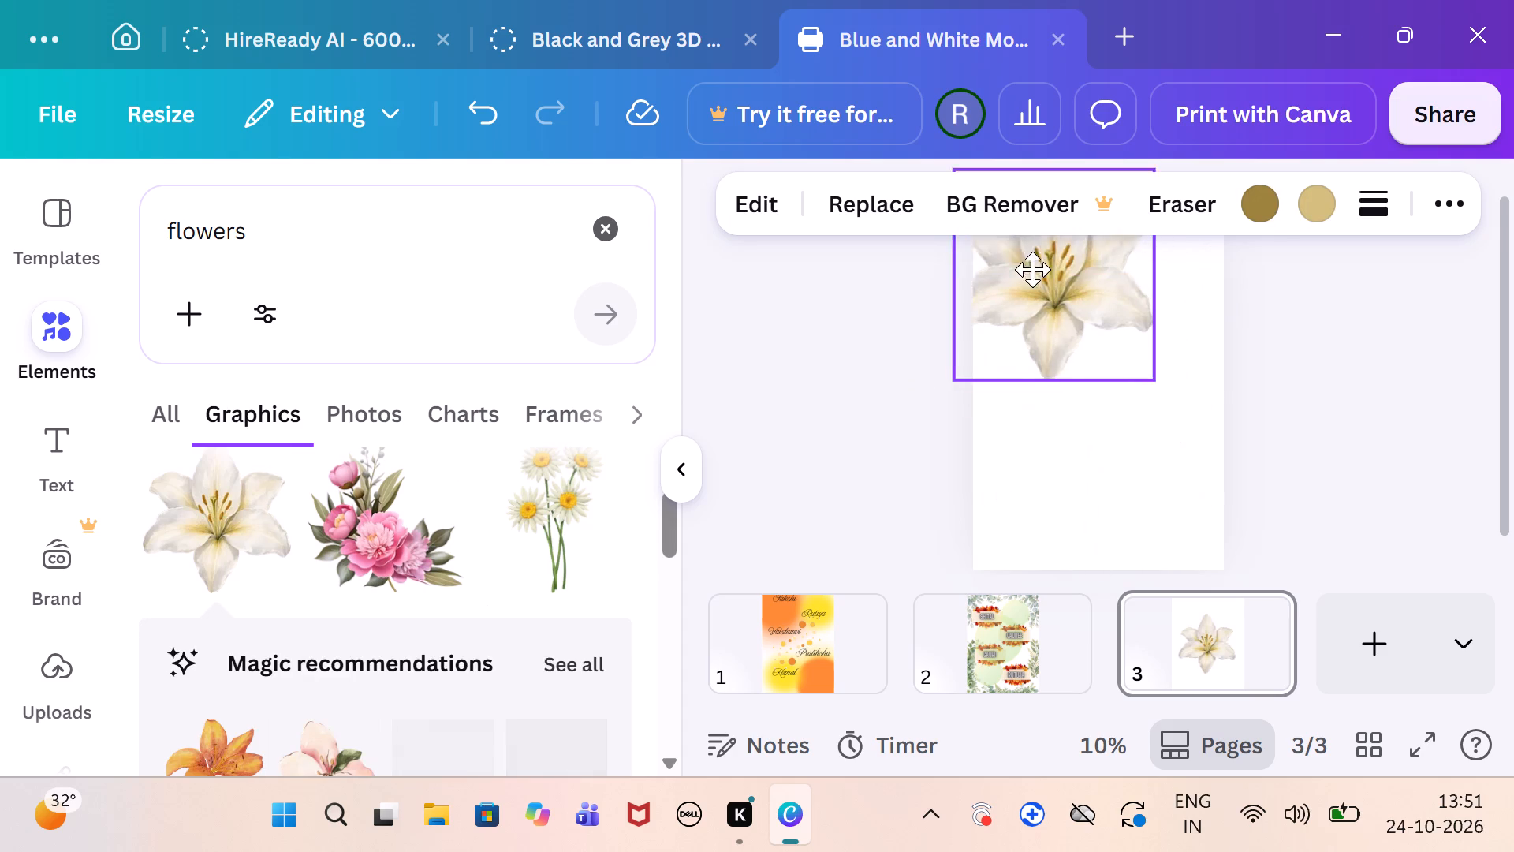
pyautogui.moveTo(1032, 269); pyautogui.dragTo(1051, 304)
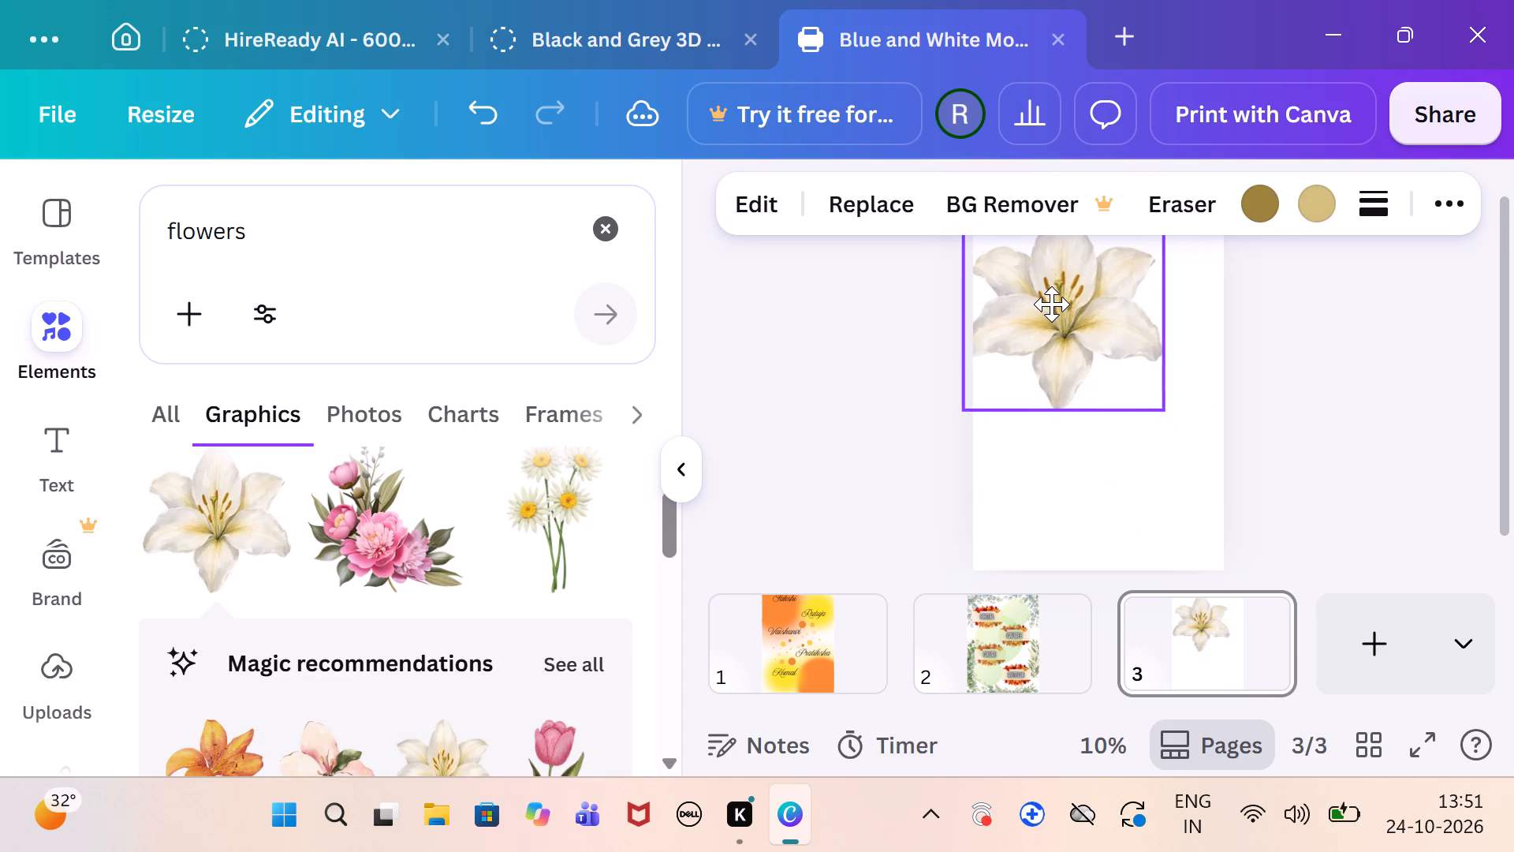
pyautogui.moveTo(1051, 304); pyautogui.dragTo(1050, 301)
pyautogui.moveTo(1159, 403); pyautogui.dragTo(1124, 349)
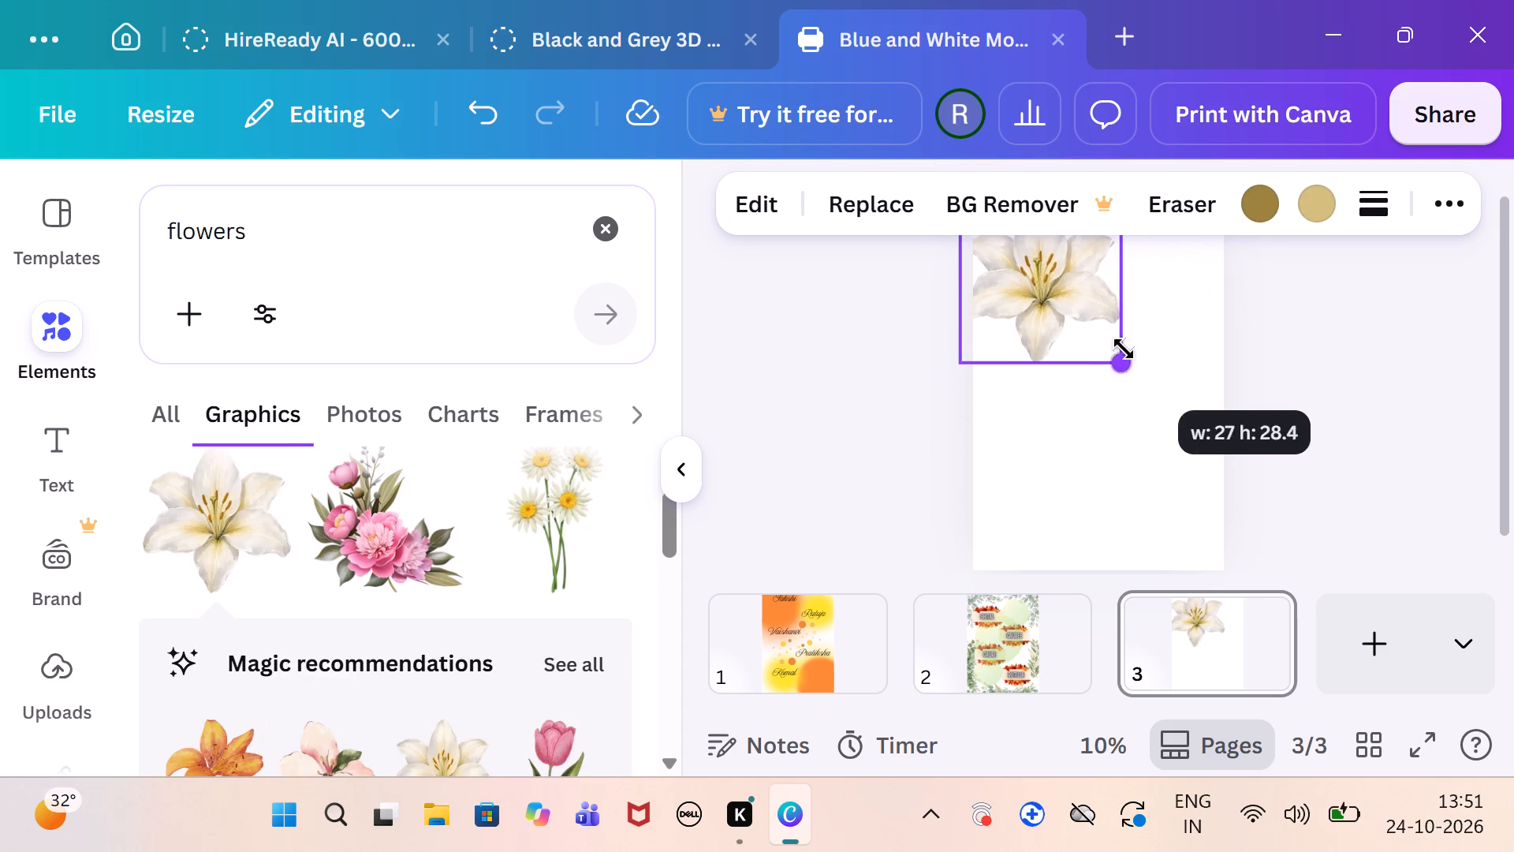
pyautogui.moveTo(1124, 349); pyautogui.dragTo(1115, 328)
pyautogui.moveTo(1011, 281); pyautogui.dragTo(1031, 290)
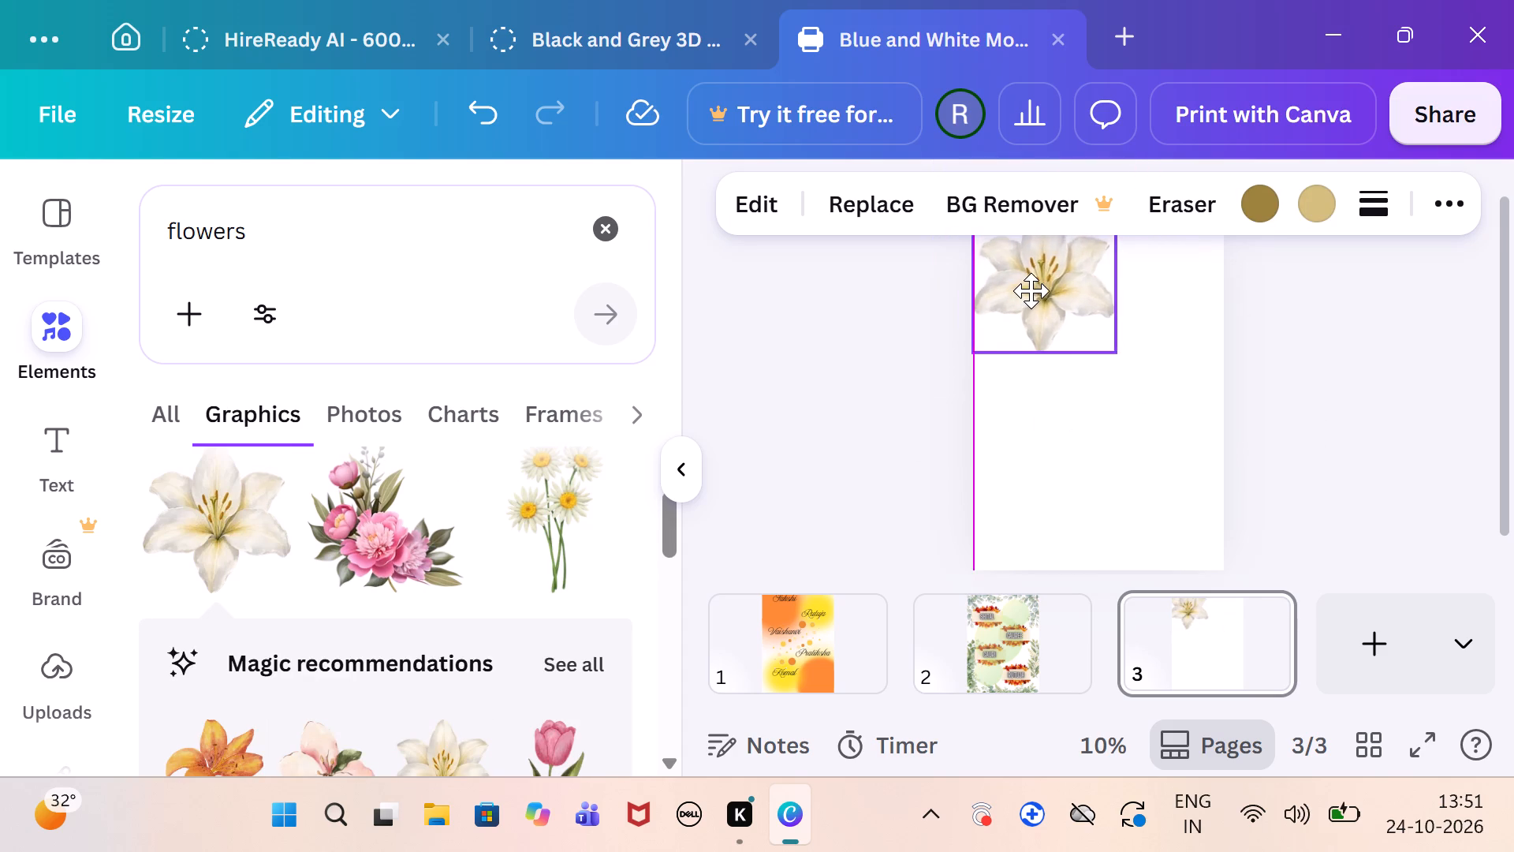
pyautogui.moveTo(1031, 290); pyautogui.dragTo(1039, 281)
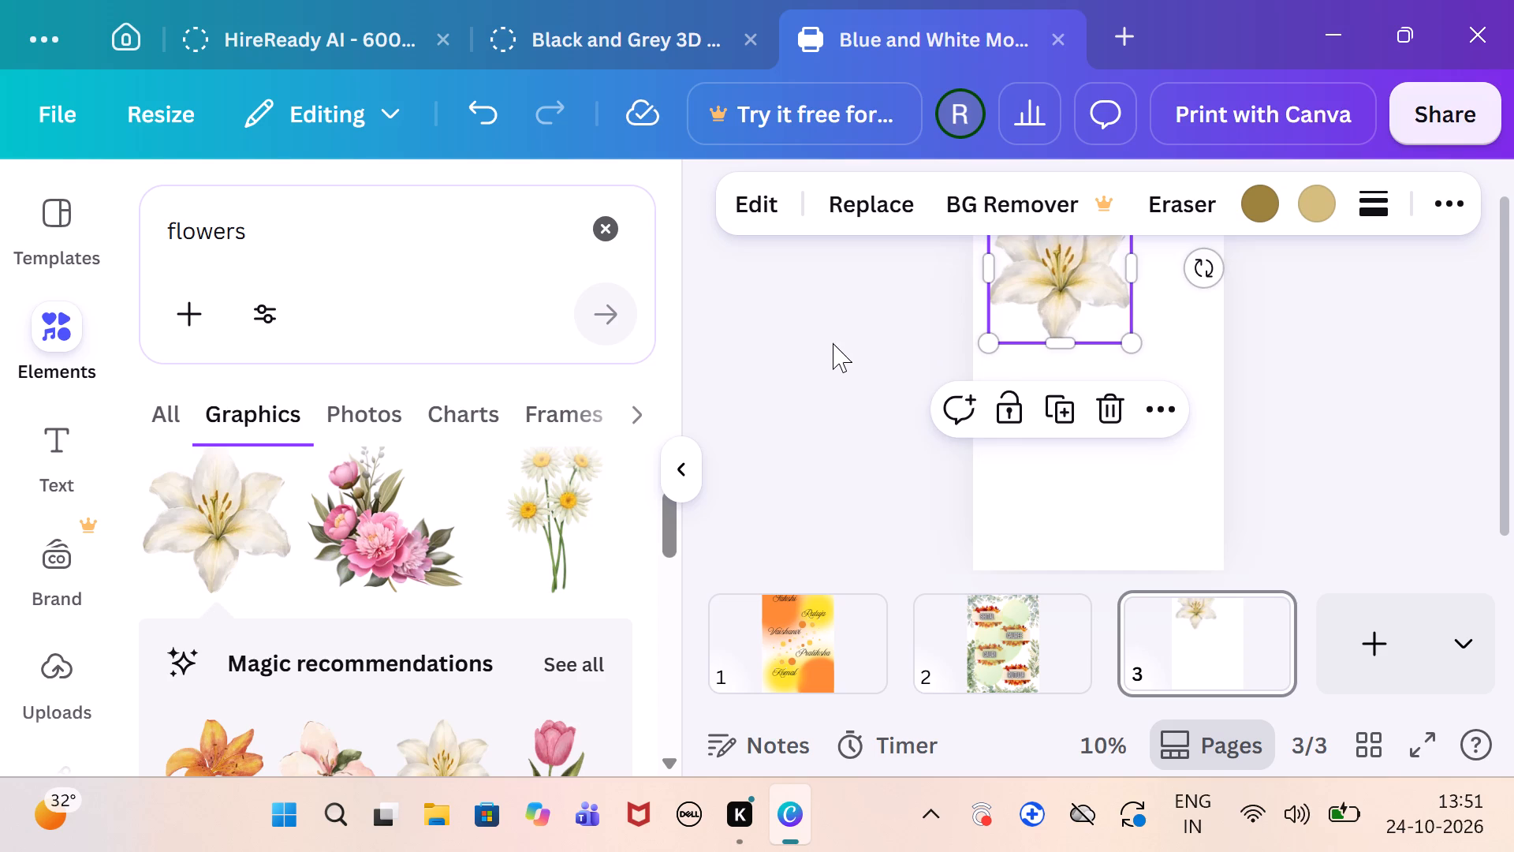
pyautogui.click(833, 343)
# Add the pink peony bouquet graphic to page 3 and place it in the lower-left corner, extending past the page edges.
pyautogui.click(399, 525)
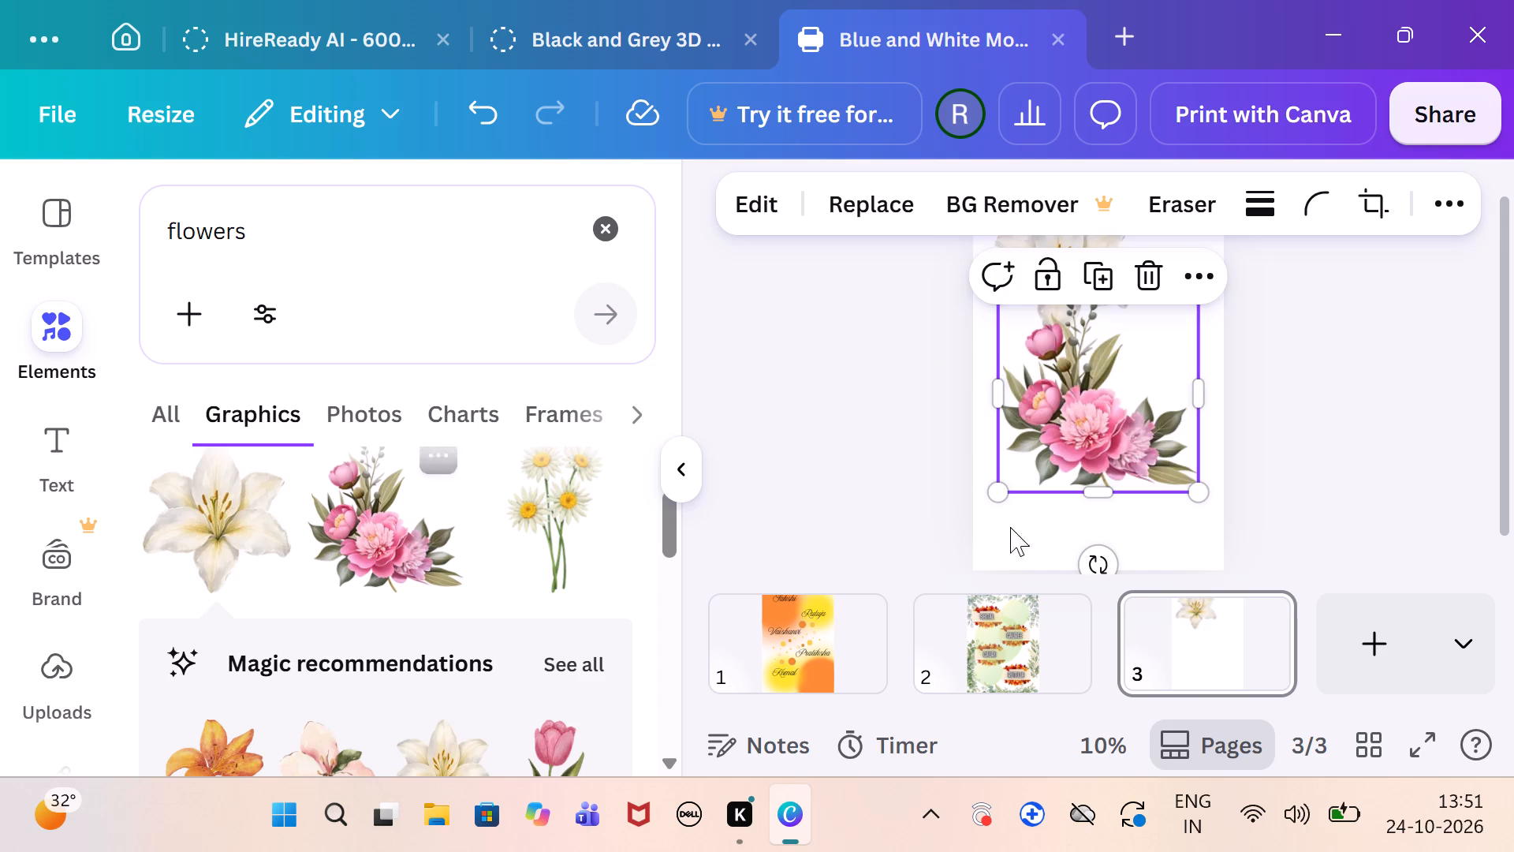
pyautogui.moveTo(1080, 450); pyautogui.dragTo(1040, 559)
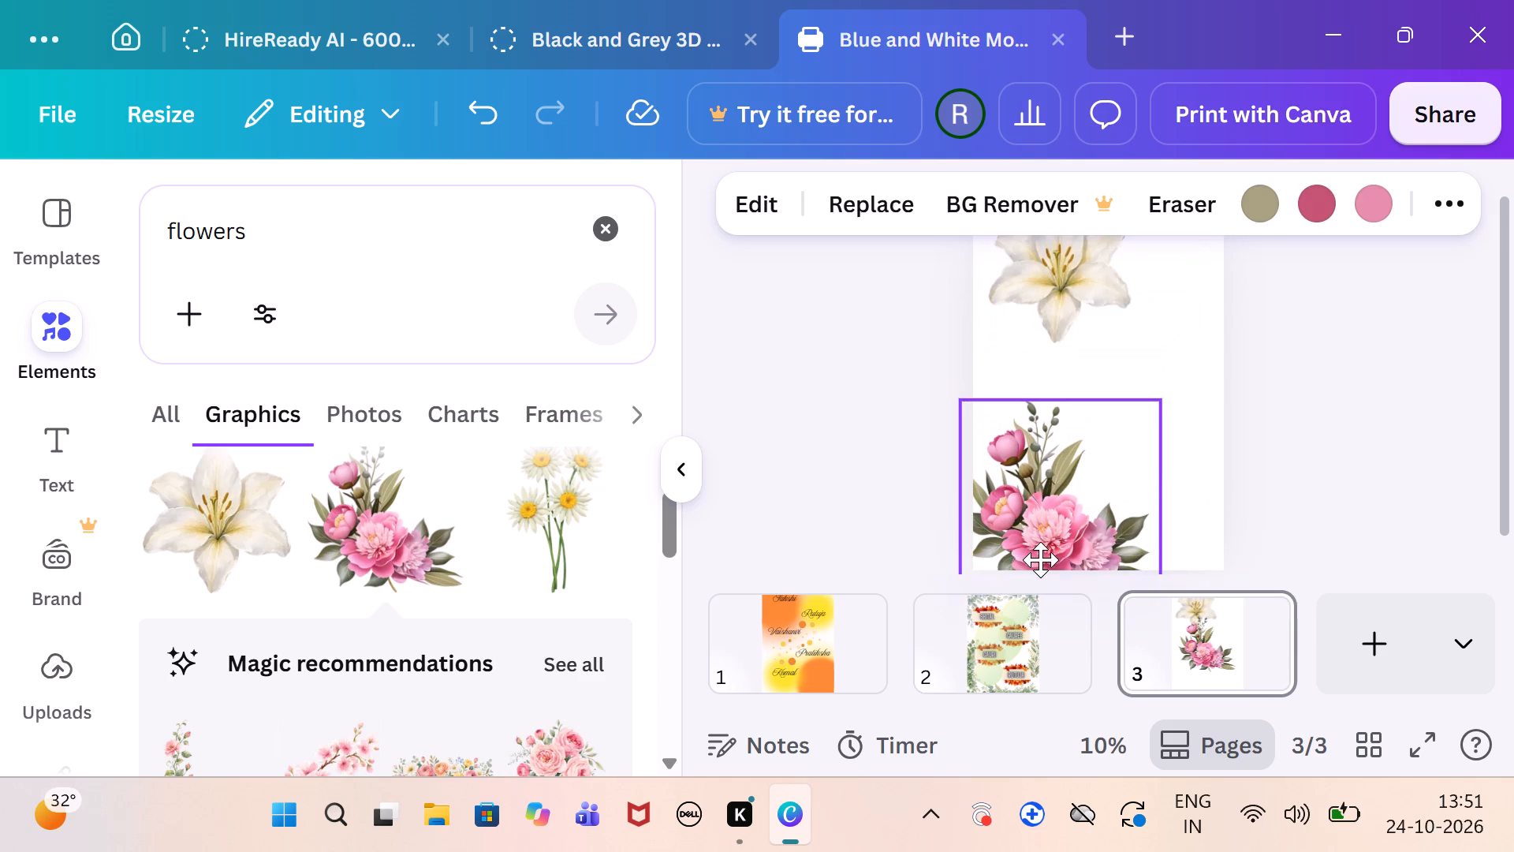
pyautogui.moveTo(1040, 559); pyautogui.dragTo(1009, 557)
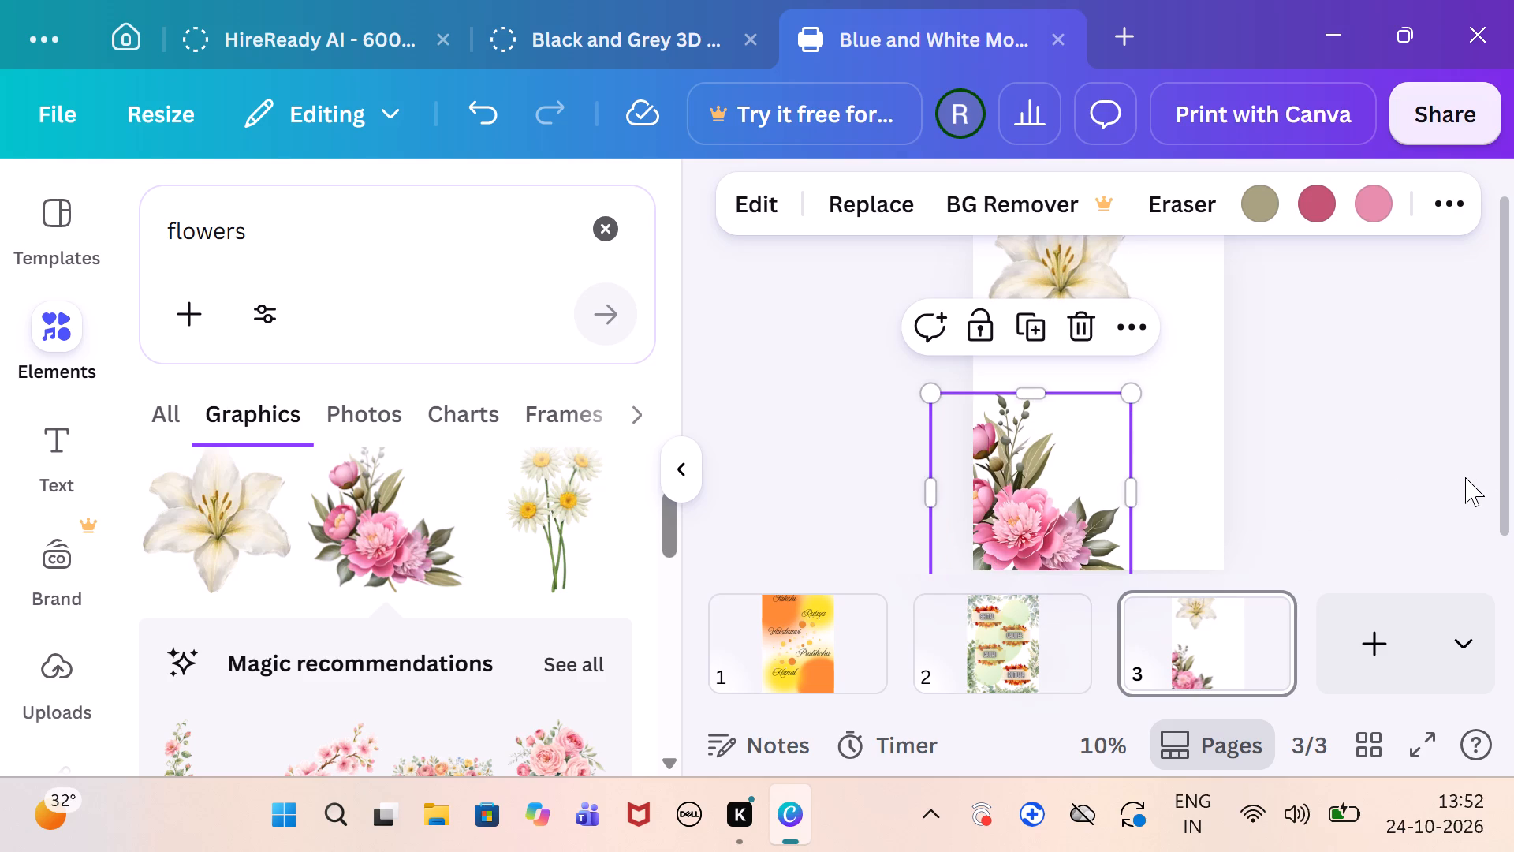
pyautogui.click(1367, 433)
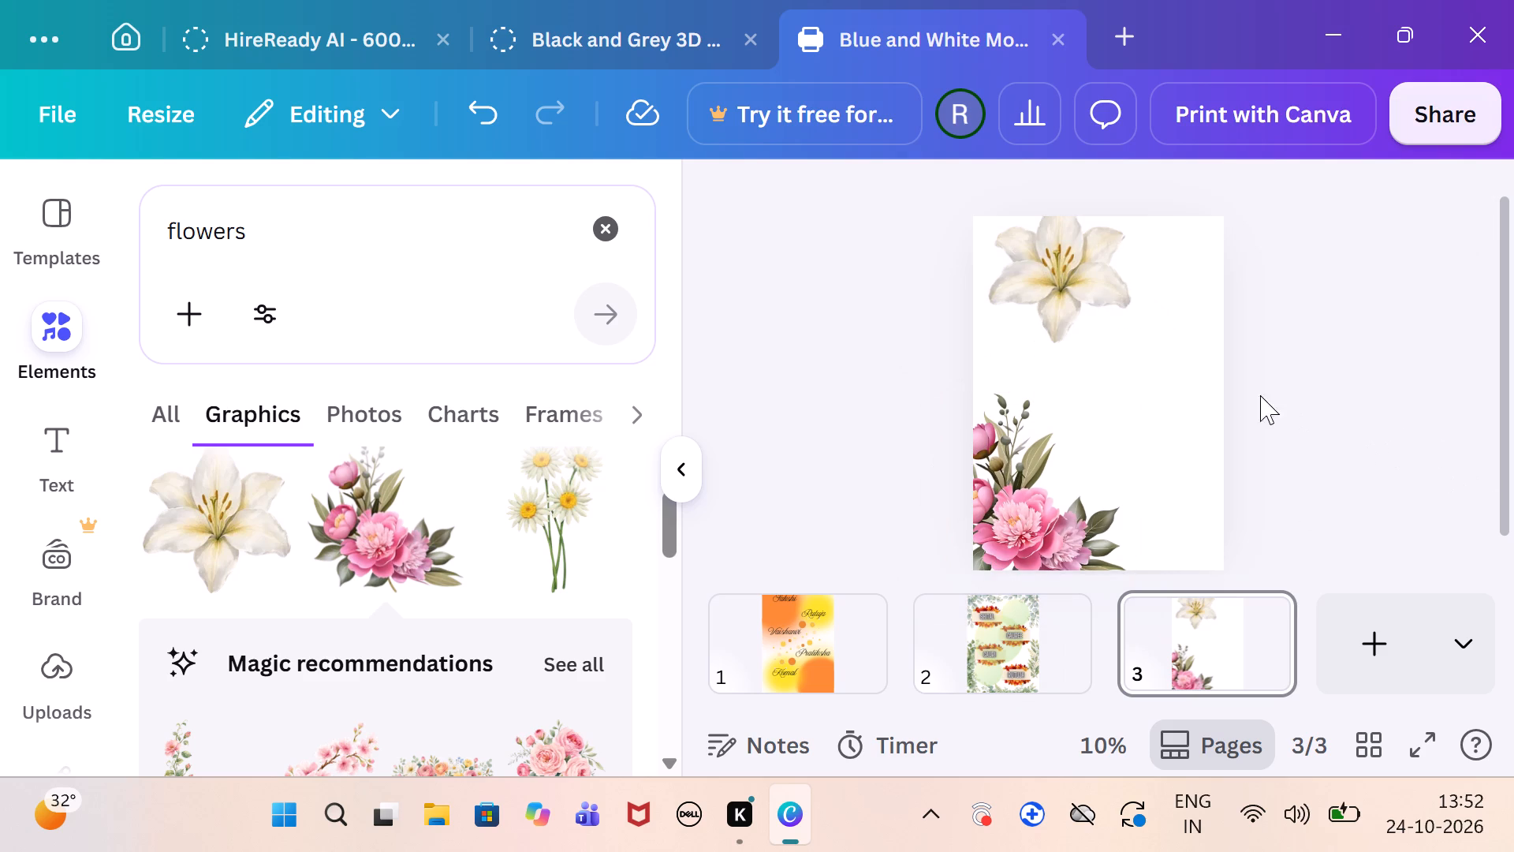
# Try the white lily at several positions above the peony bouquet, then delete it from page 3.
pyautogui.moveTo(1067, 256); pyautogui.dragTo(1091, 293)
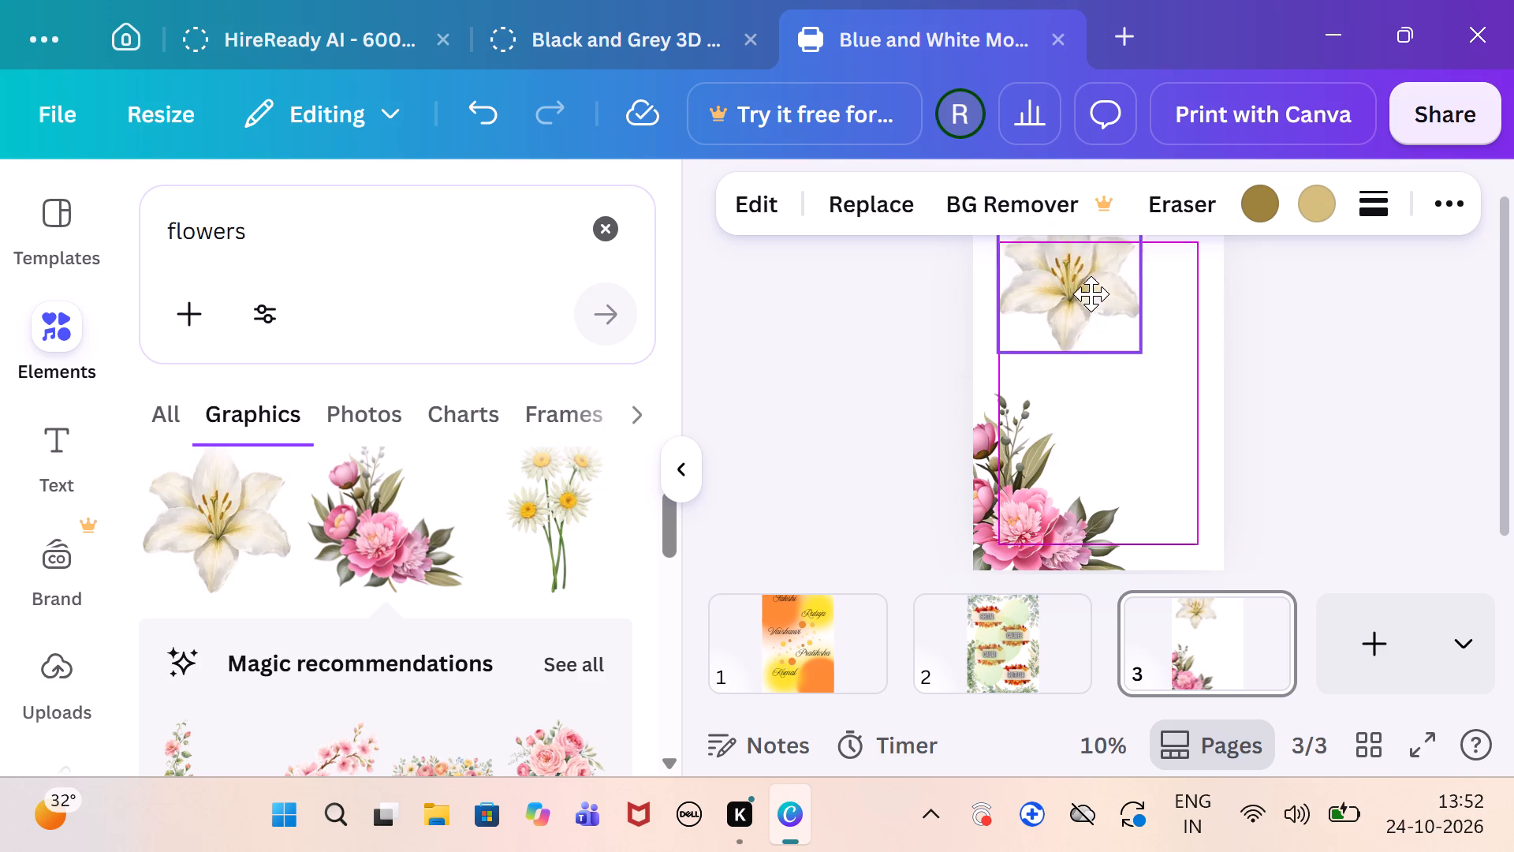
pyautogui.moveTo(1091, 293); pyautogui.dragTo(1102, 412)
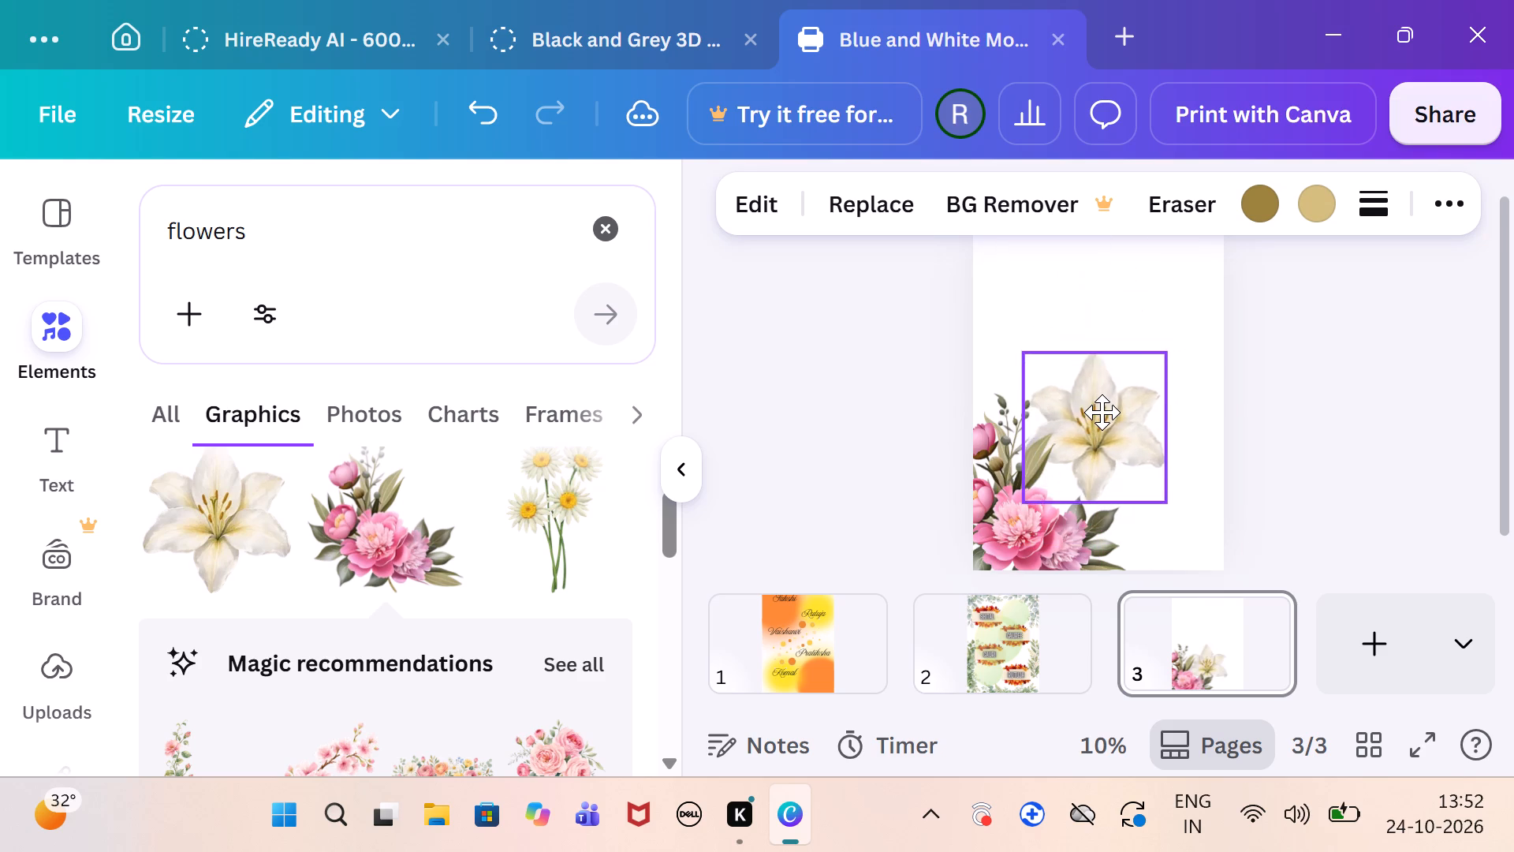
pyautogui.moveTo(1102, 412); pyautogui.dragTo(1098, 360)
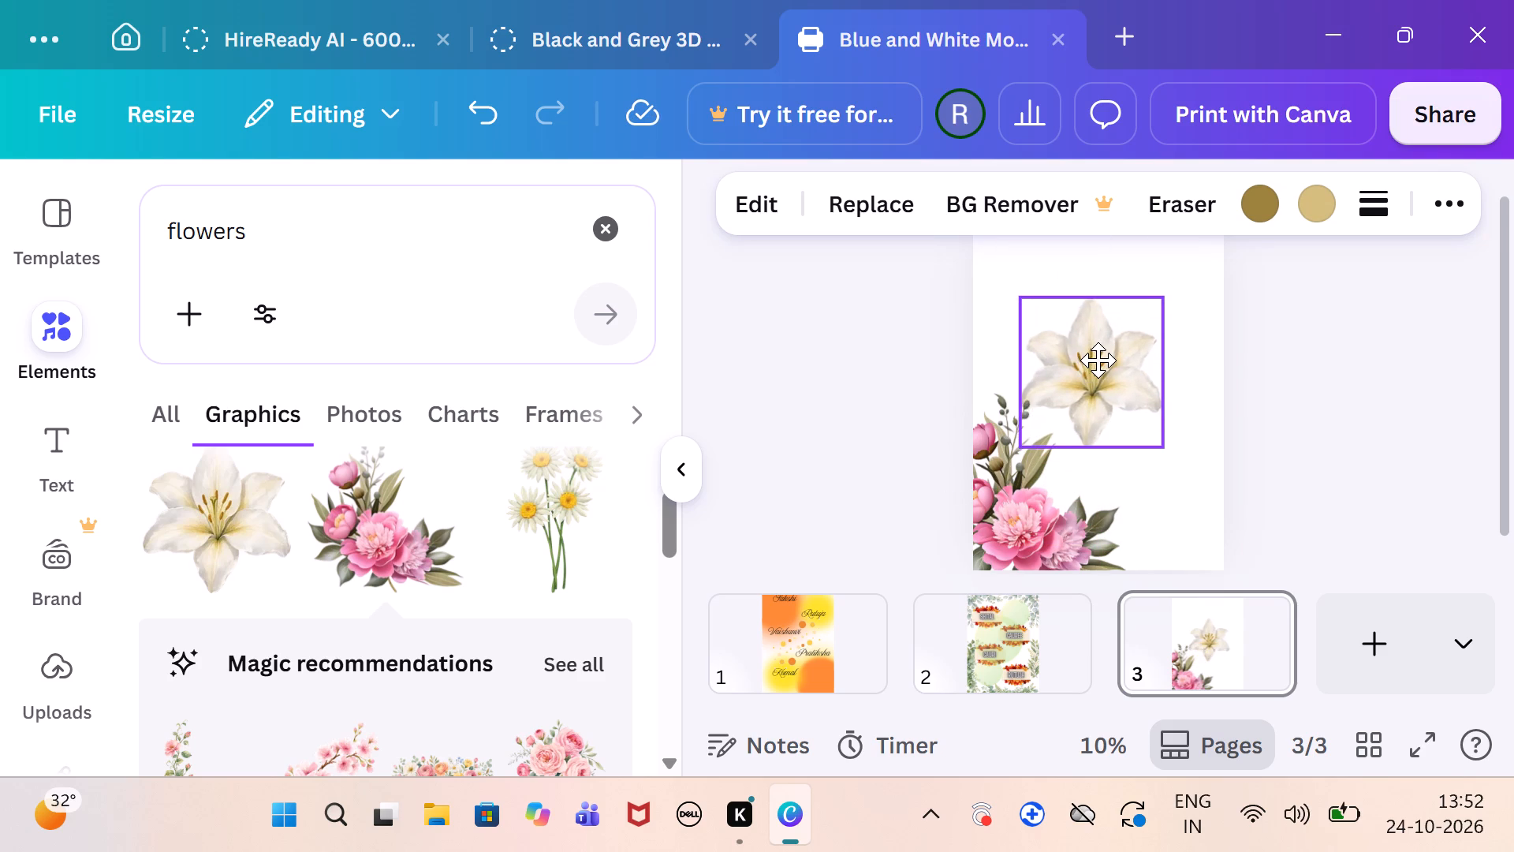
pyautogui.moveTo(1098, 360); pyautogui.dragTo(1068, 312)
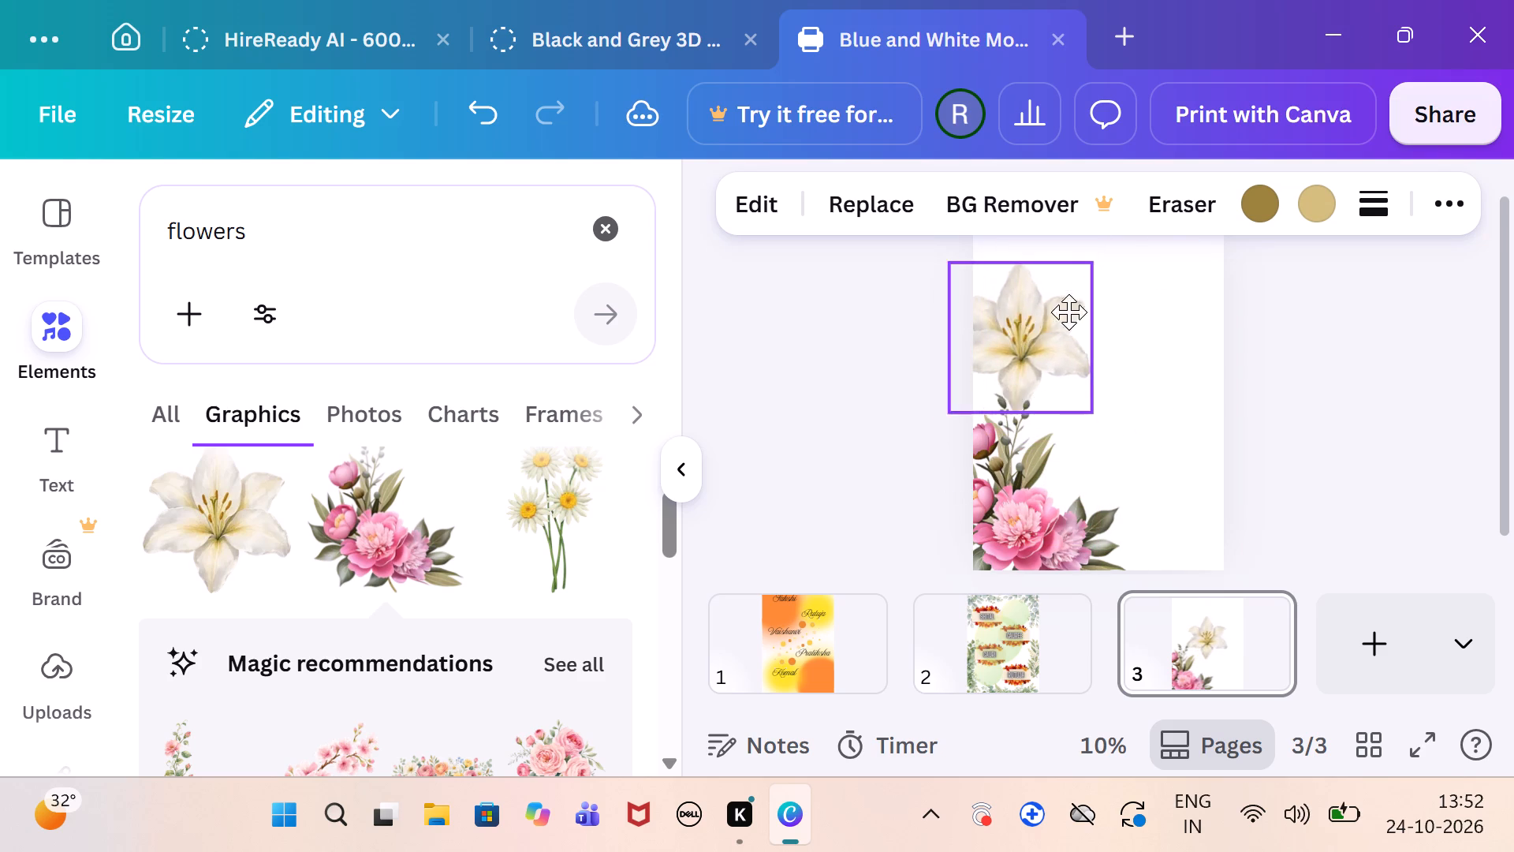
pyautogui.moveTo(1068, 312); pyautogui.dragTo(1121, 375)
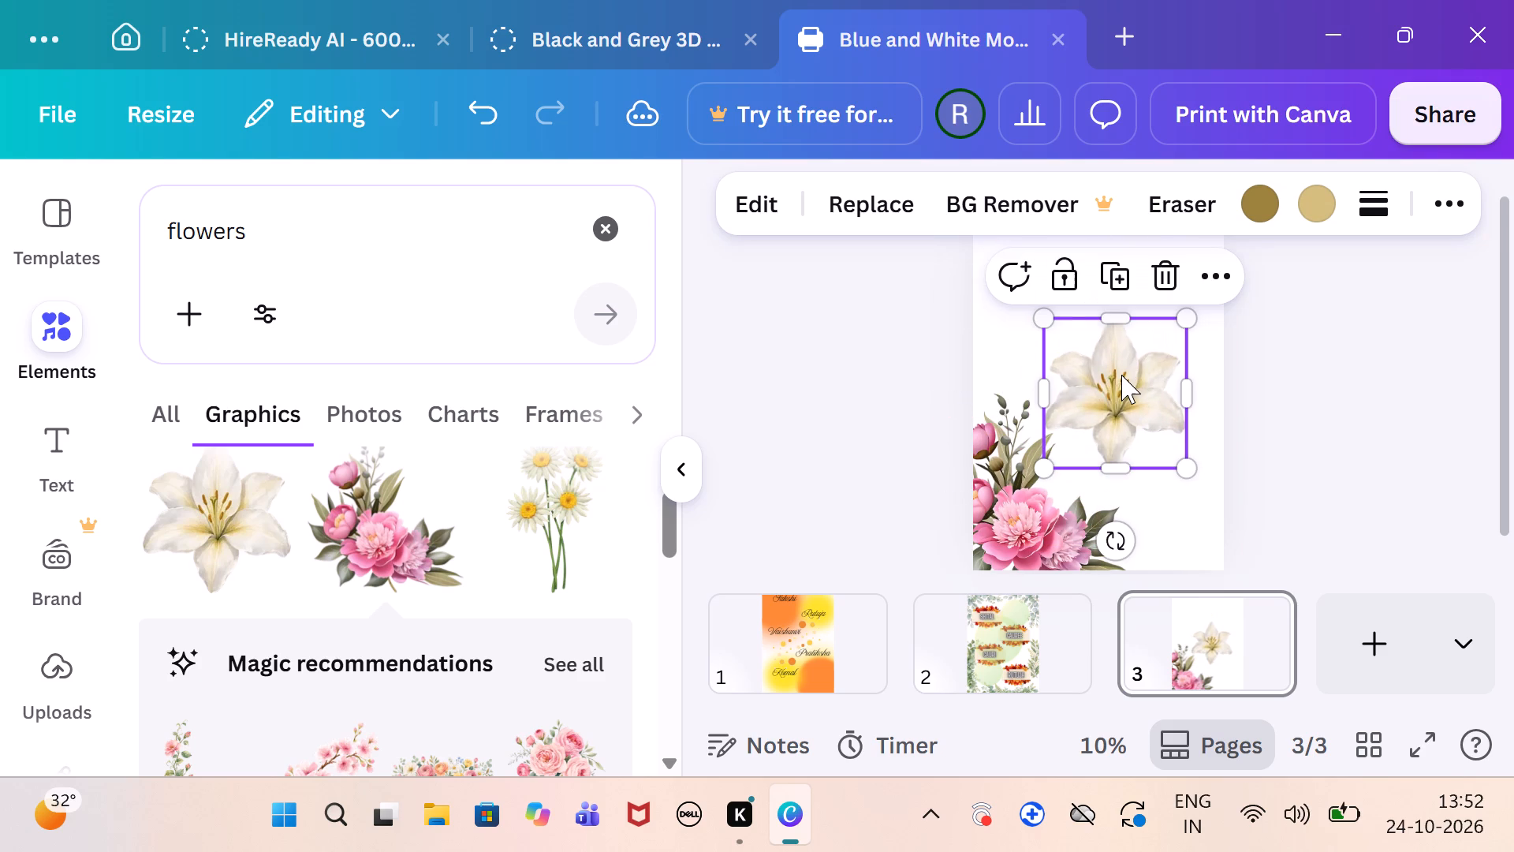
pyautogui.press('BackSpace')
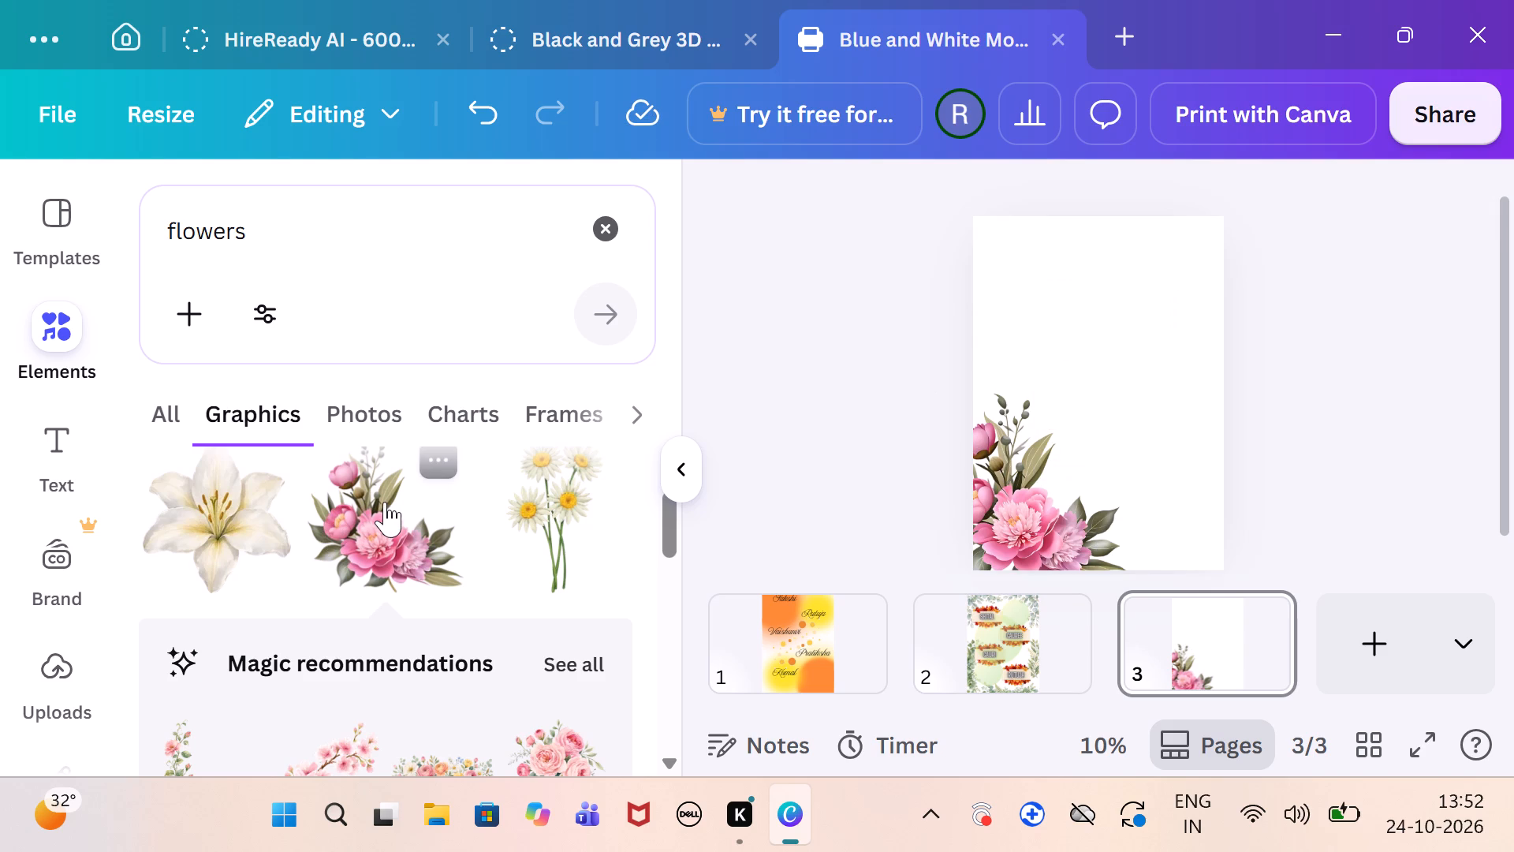
# Add a second pink peony bouquet to page 3, rotate it upside down and place it in the page's upper-right corner, extending past the edges.
pyautogui.click(385, 502)
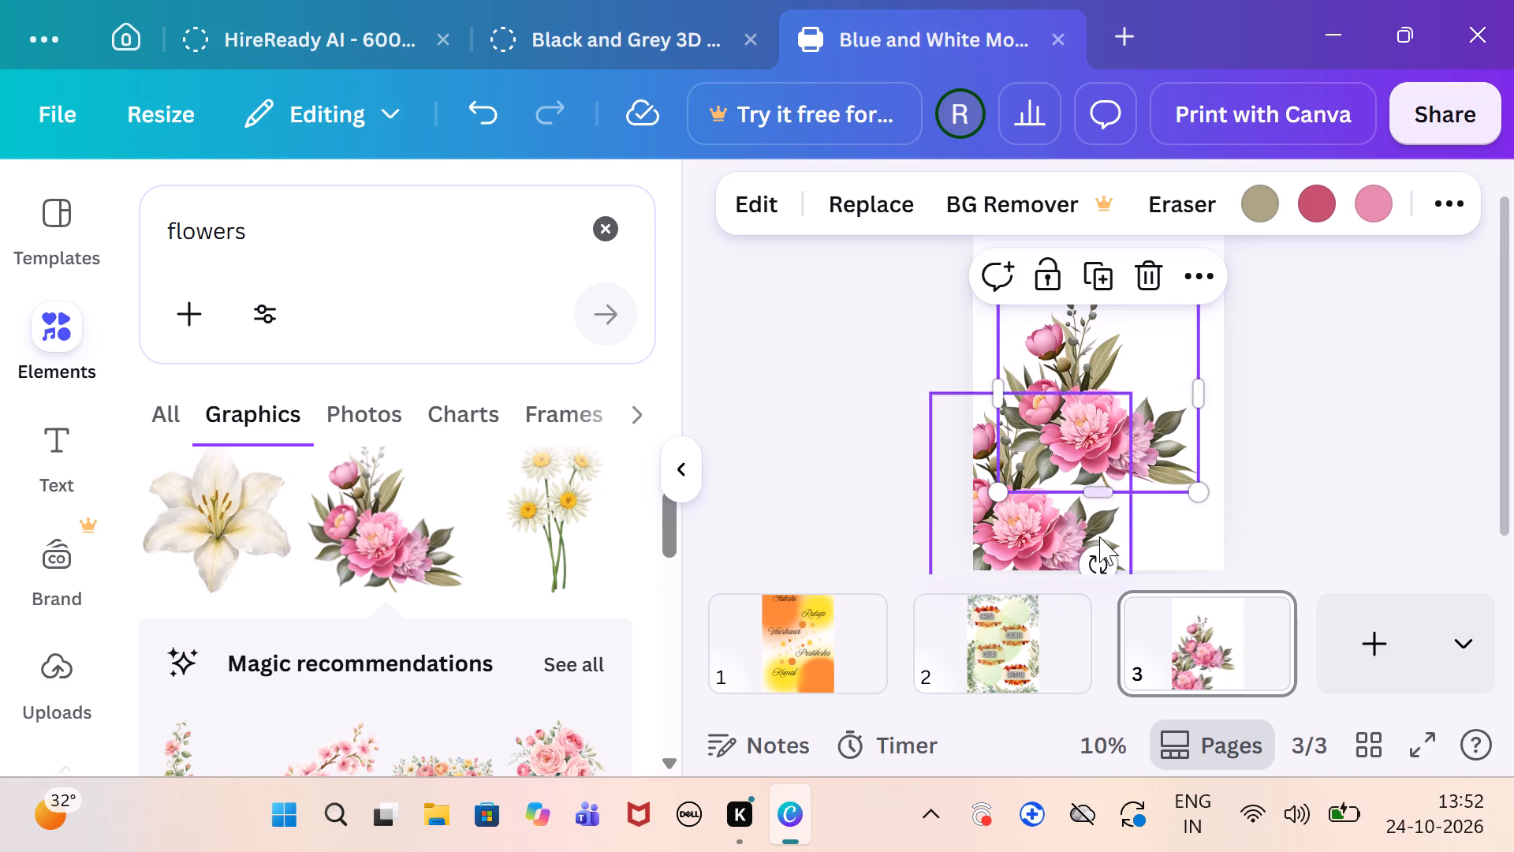
pyautogui.moveTo(1094, 560); pyautogui.dragTo(1018, 237)
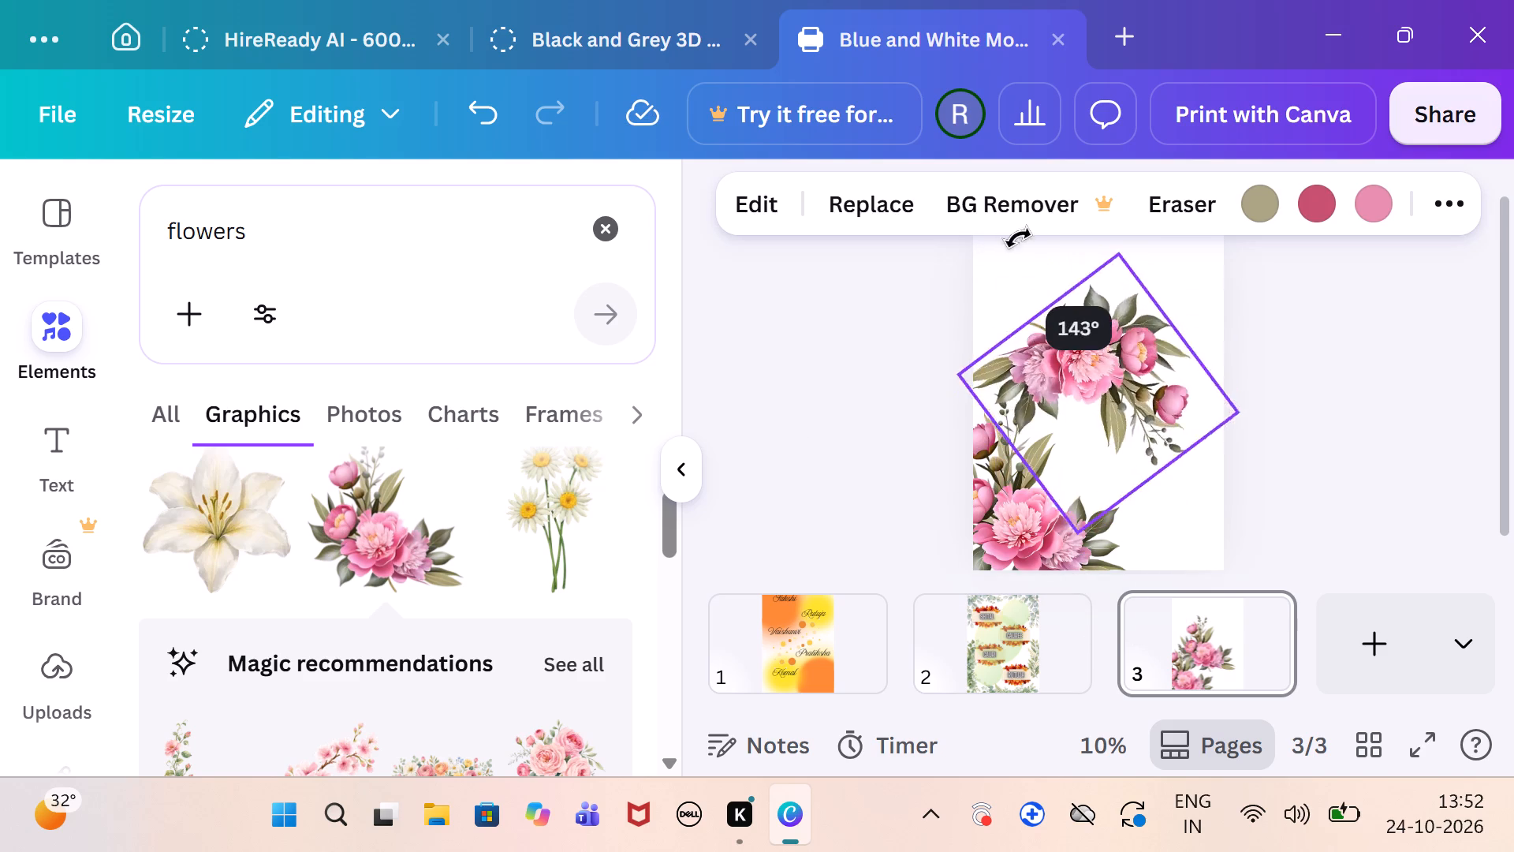
pyautogui.moveTo(1018, 237); pyautogui.dragTo(1087, 226)
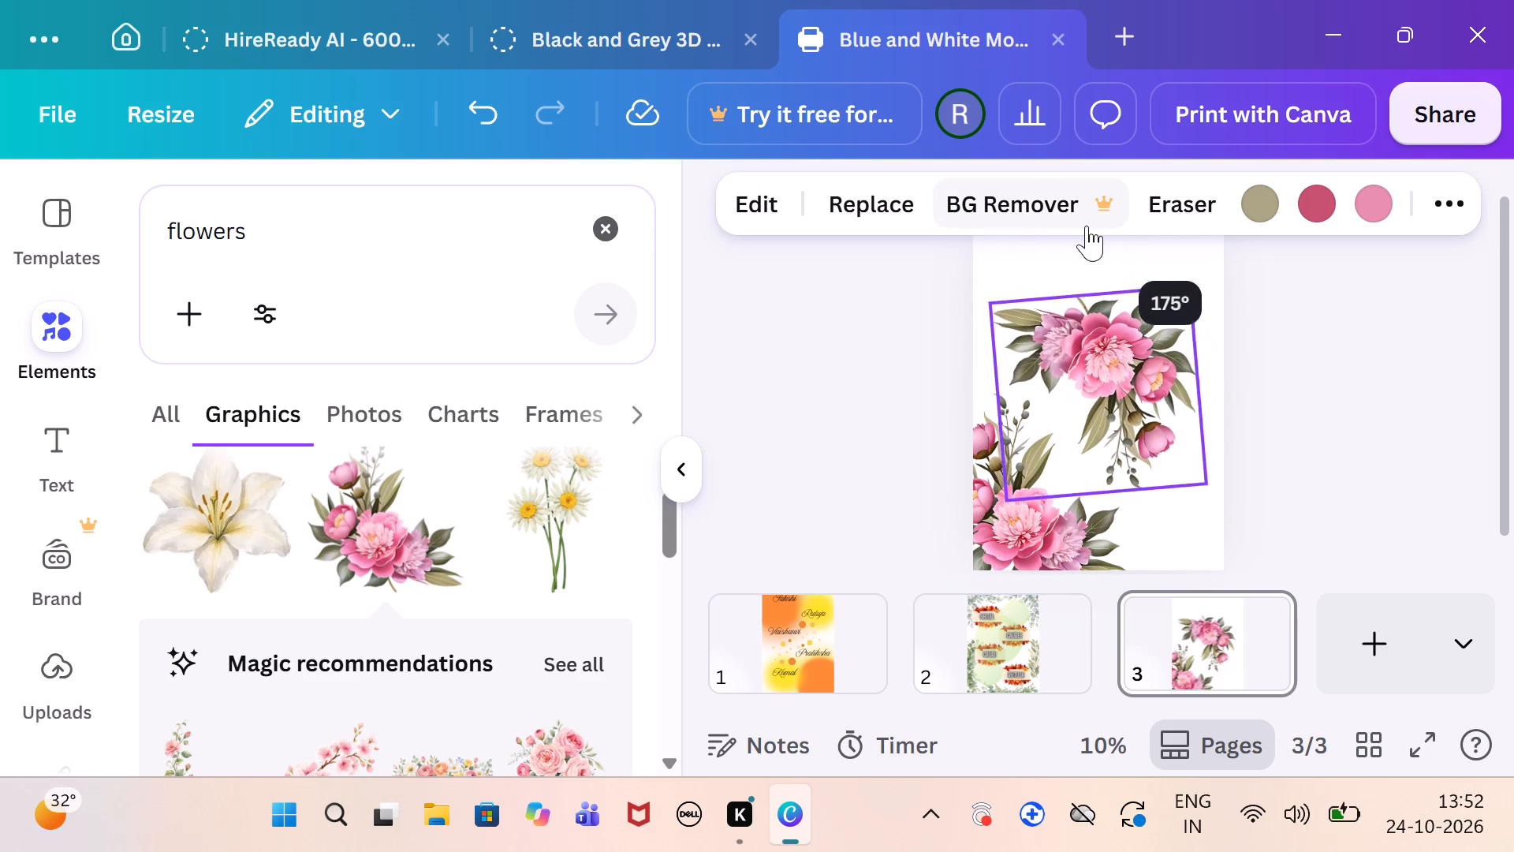
pyautogui.moveTo(1087, 226); pyautogui.dragTo(1103, 222)
pyautogui.click(1355, 390)
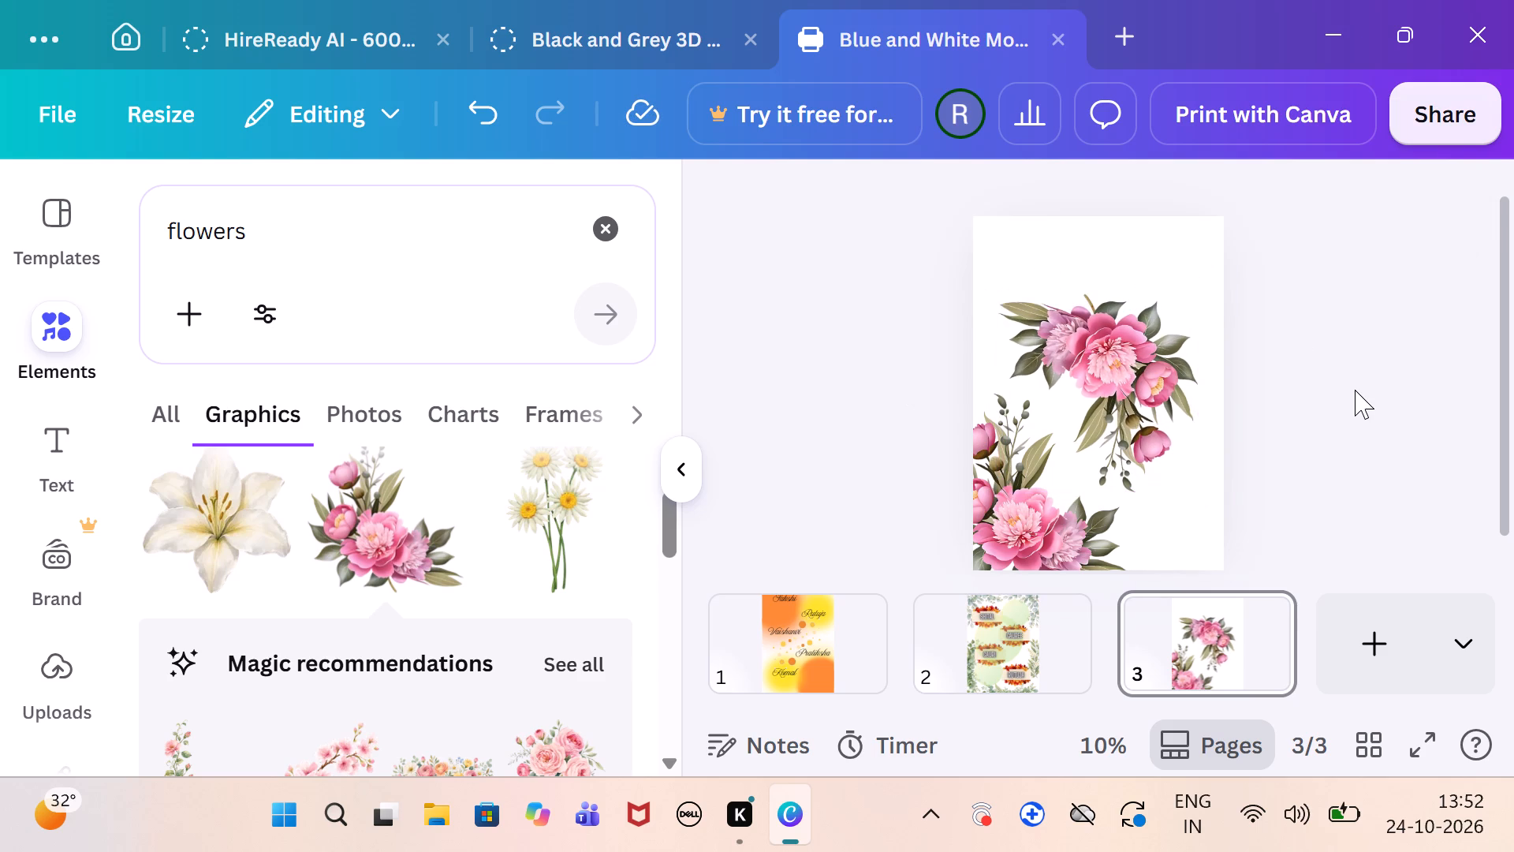
pyautogui.moveTo(1175, 353); pyautogui.dragTo(1211, 263)
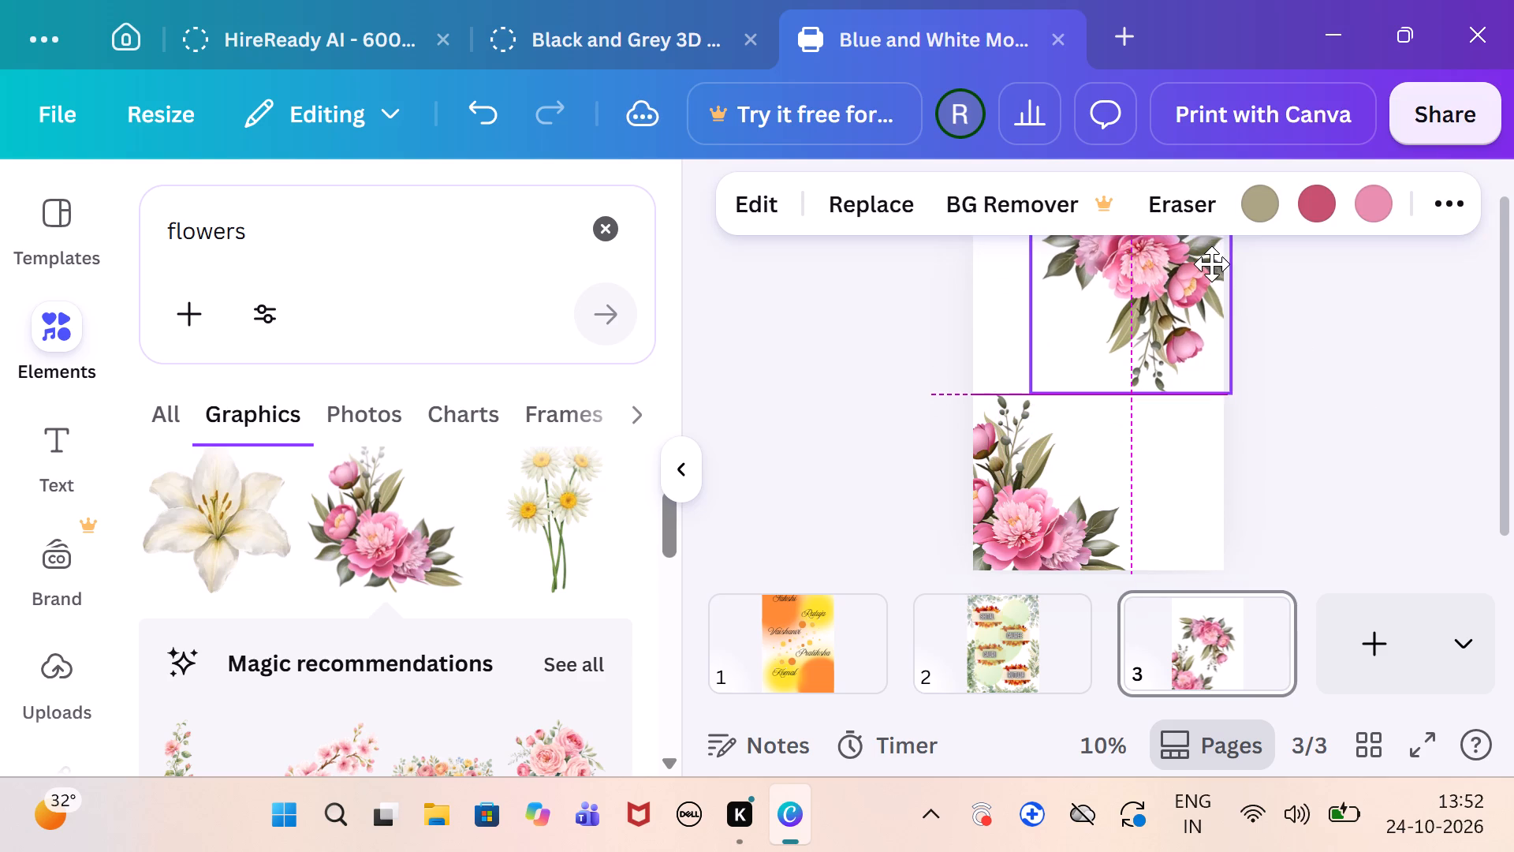
pyautogui.moveTo(1211, 263); pyautogui.dragTo(1231, 248)
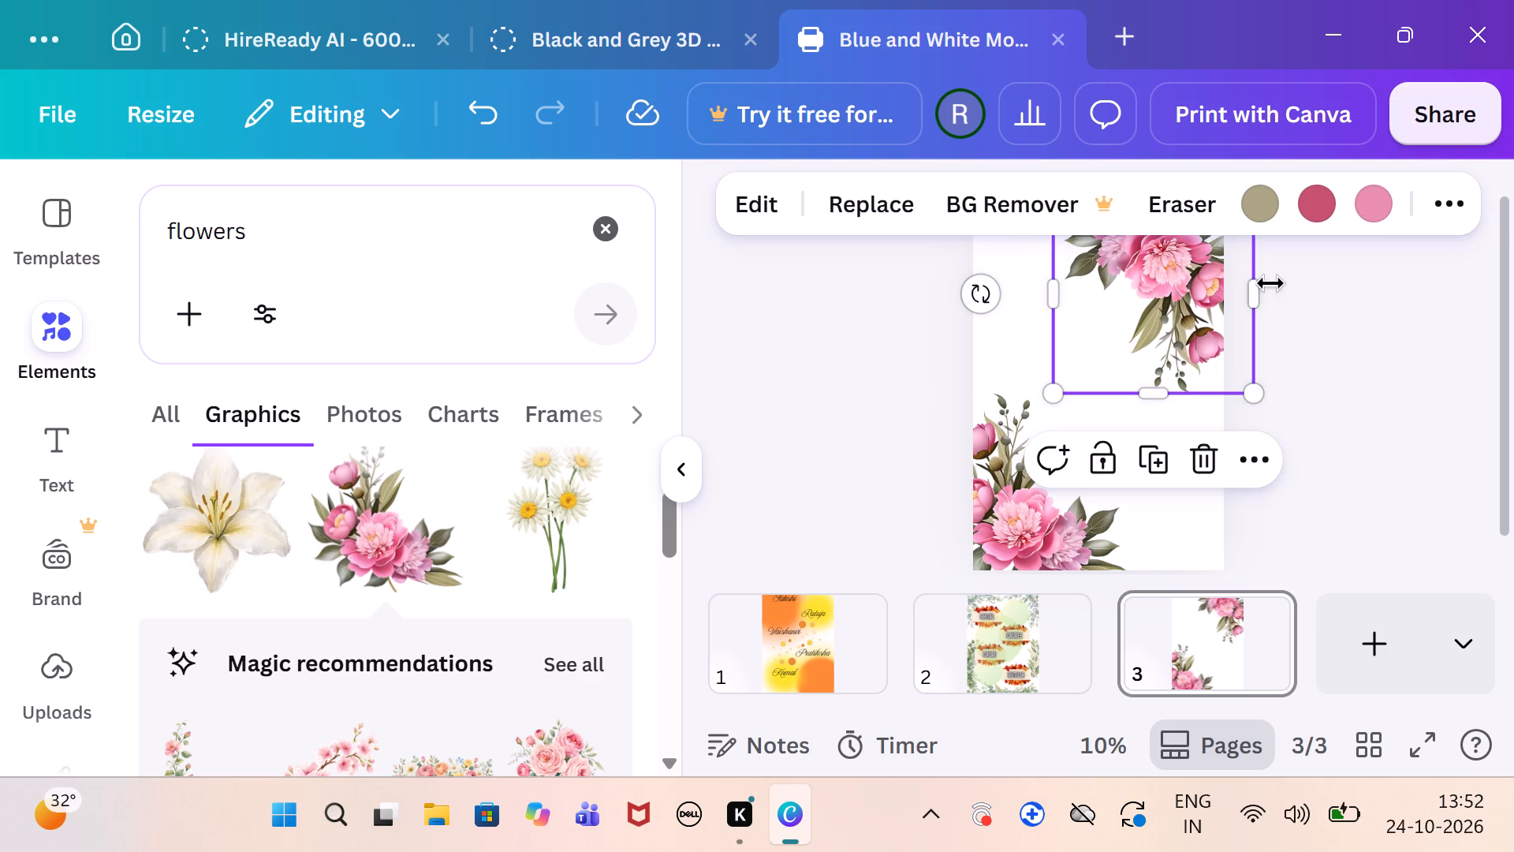
pyautogui.click(1429, 438)
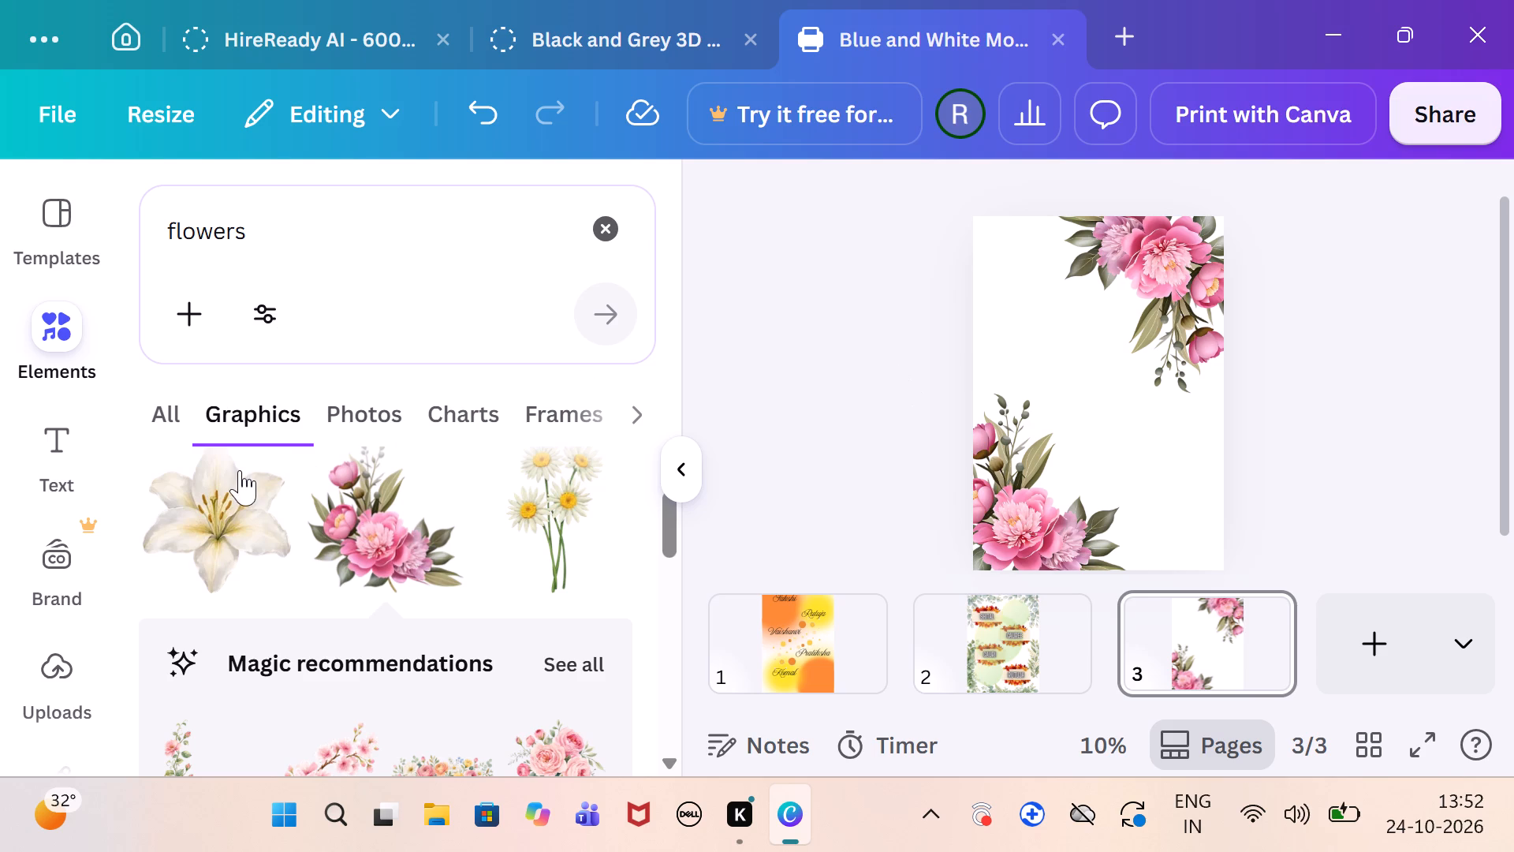
# Browse the ready-made font combinations for a decorative text style that suits the floral page 3.
pyautogui.click(47, 432)
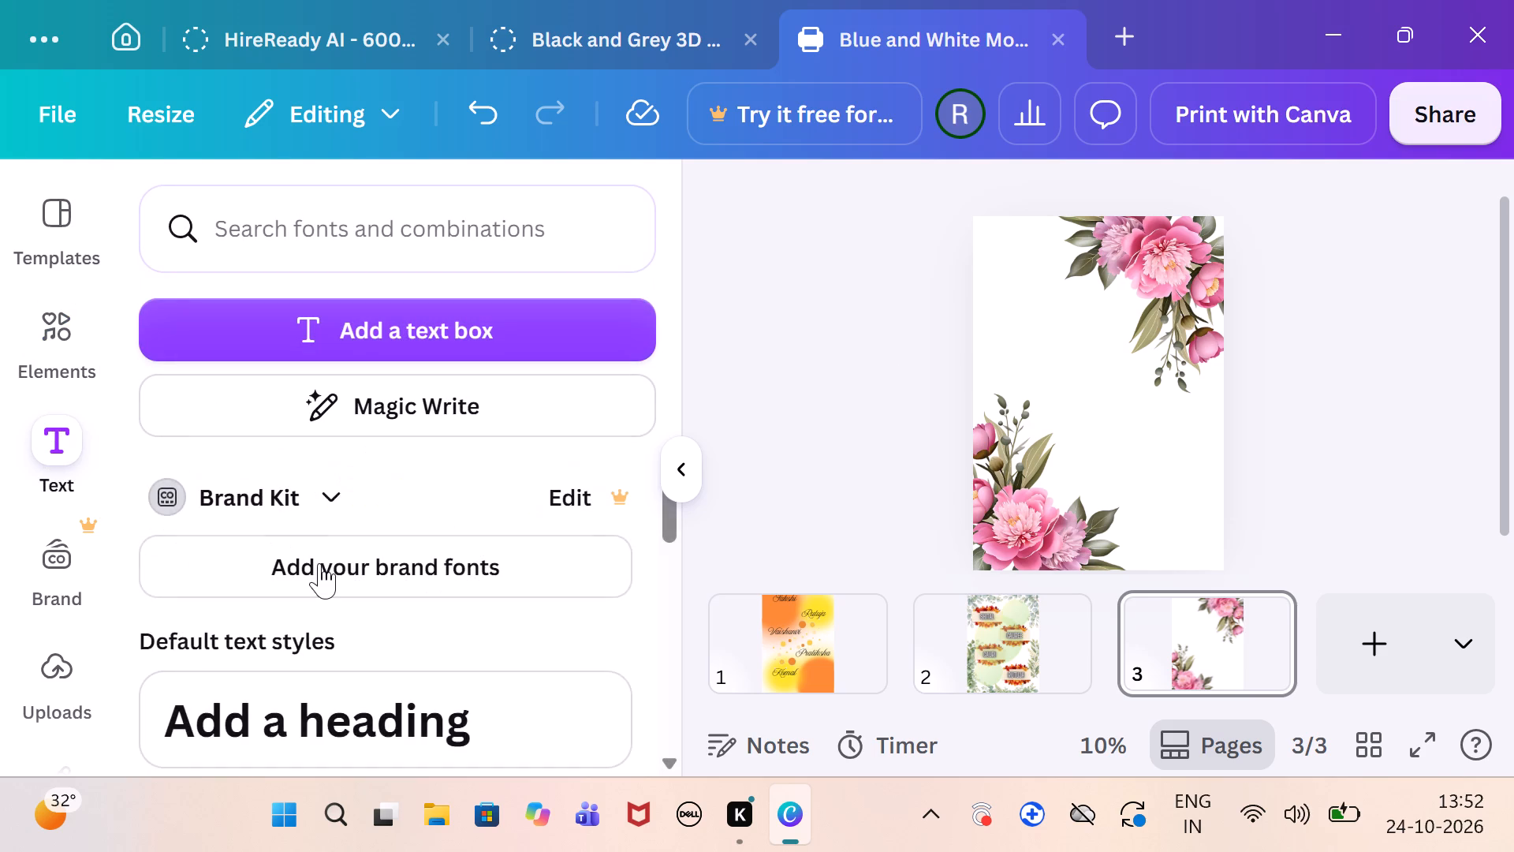
pyautogui.scroll(-6, 319, 563)
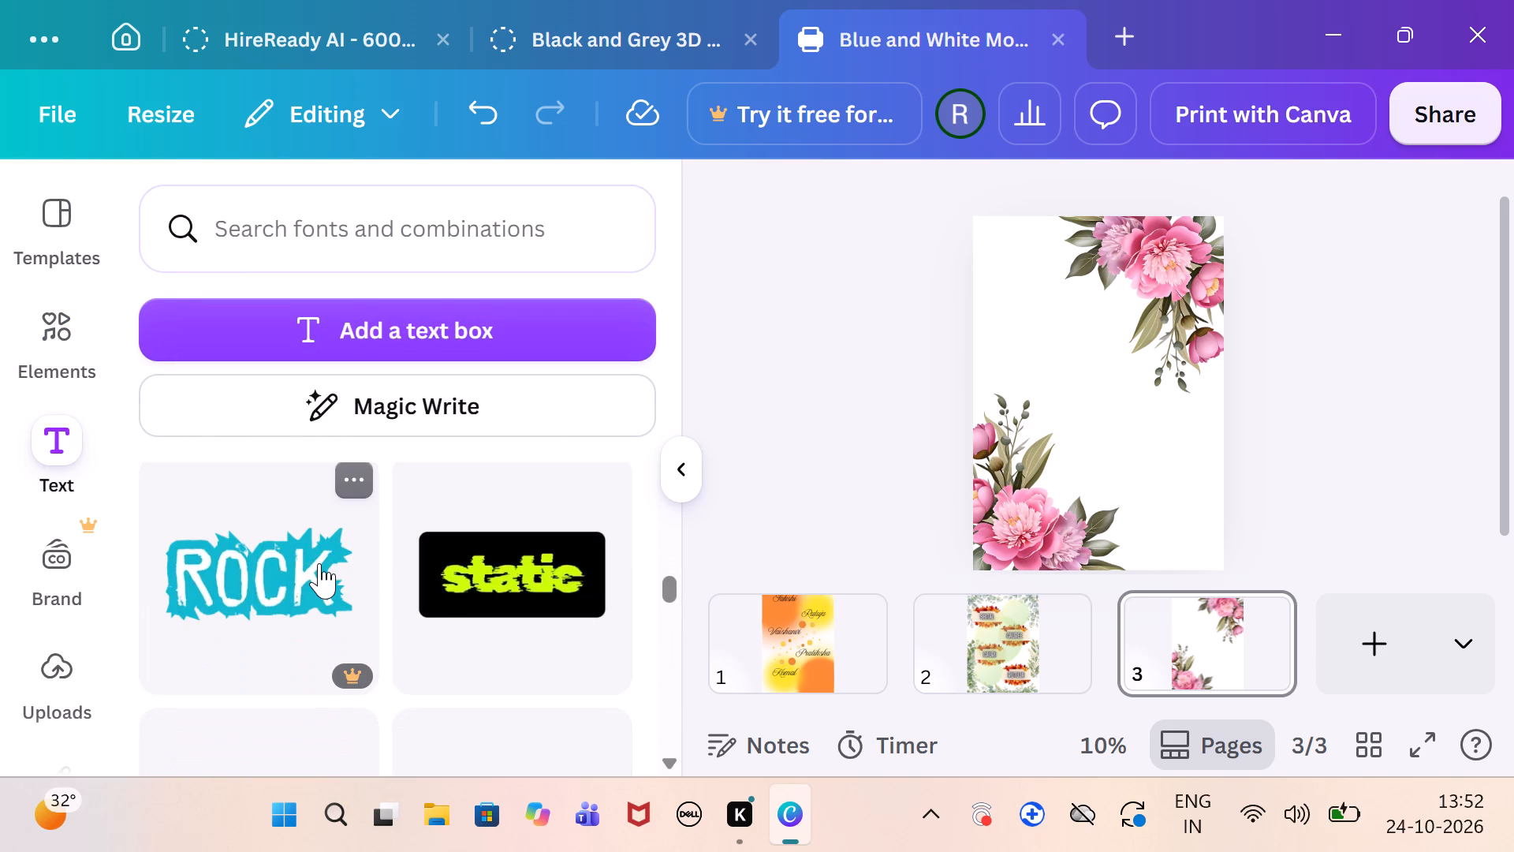
pyautogui.scroll(-3, 319, 563)
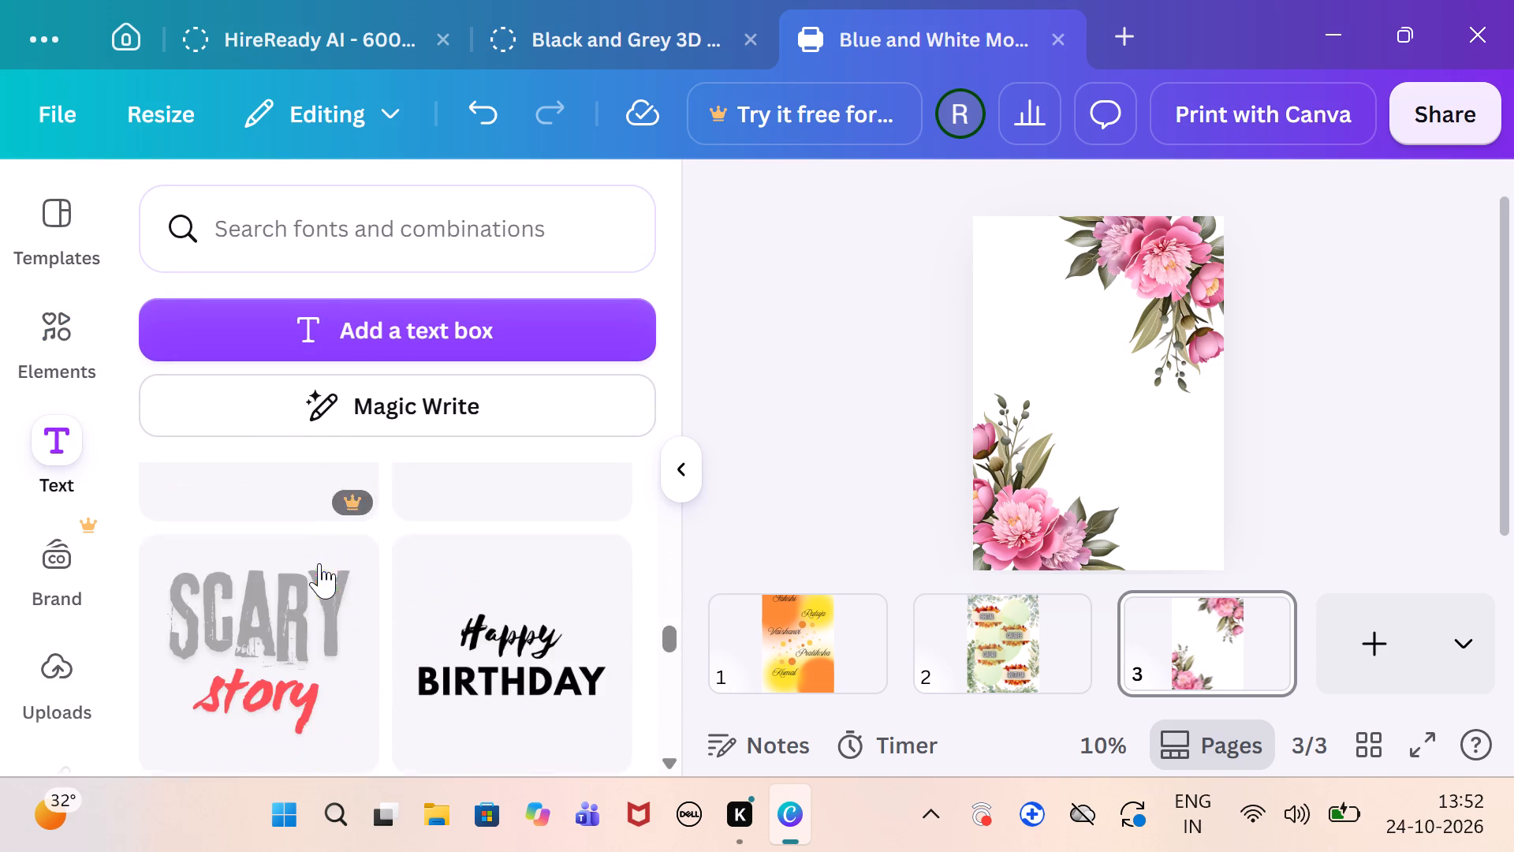
pyautogui.scroll(-3, 319, 563)
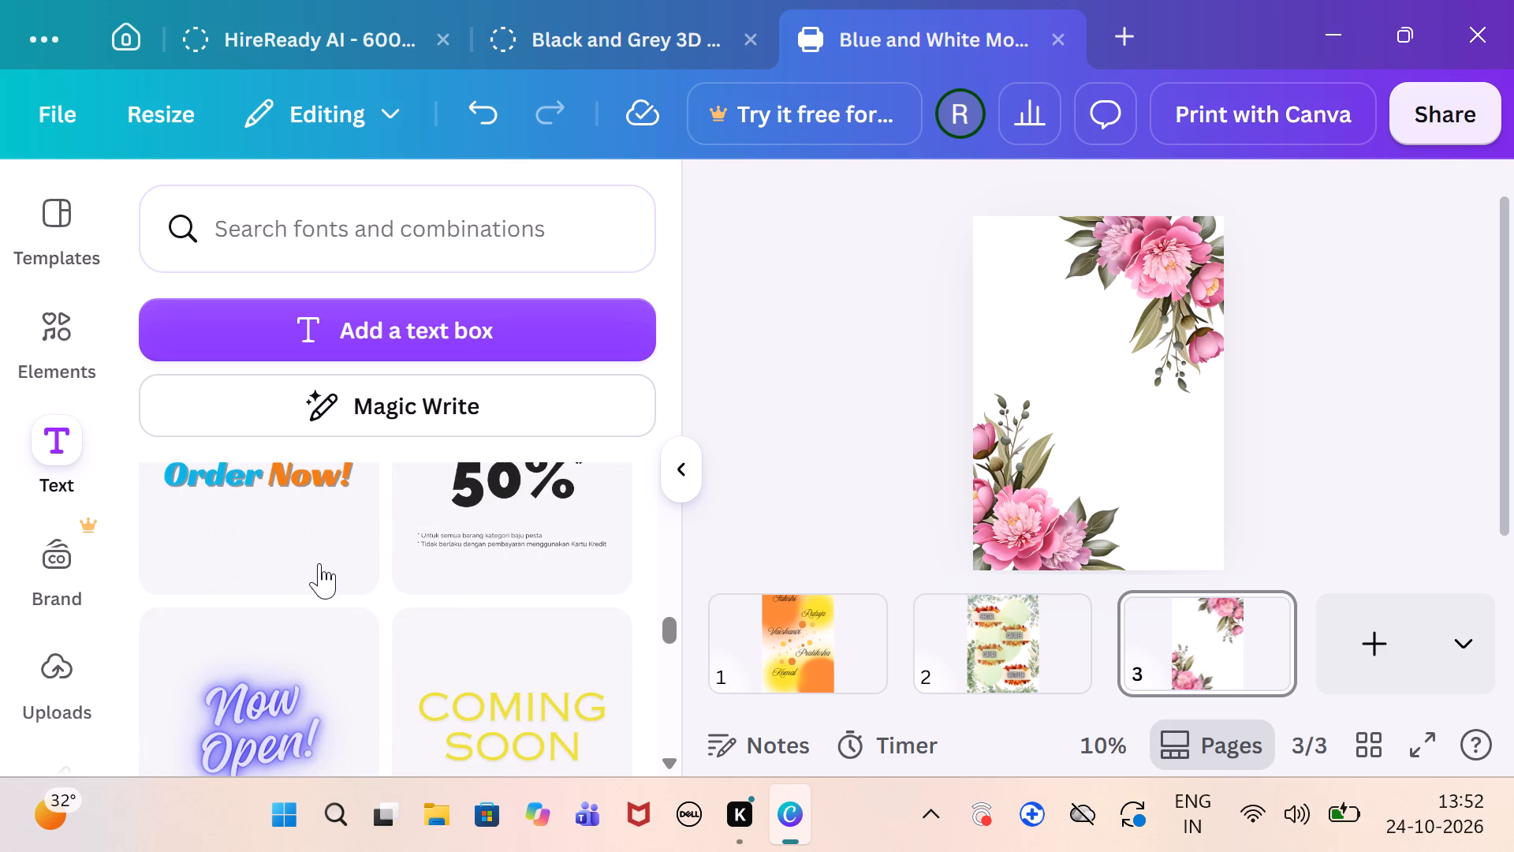
pyautogui.scroll(-4, 319, 563)
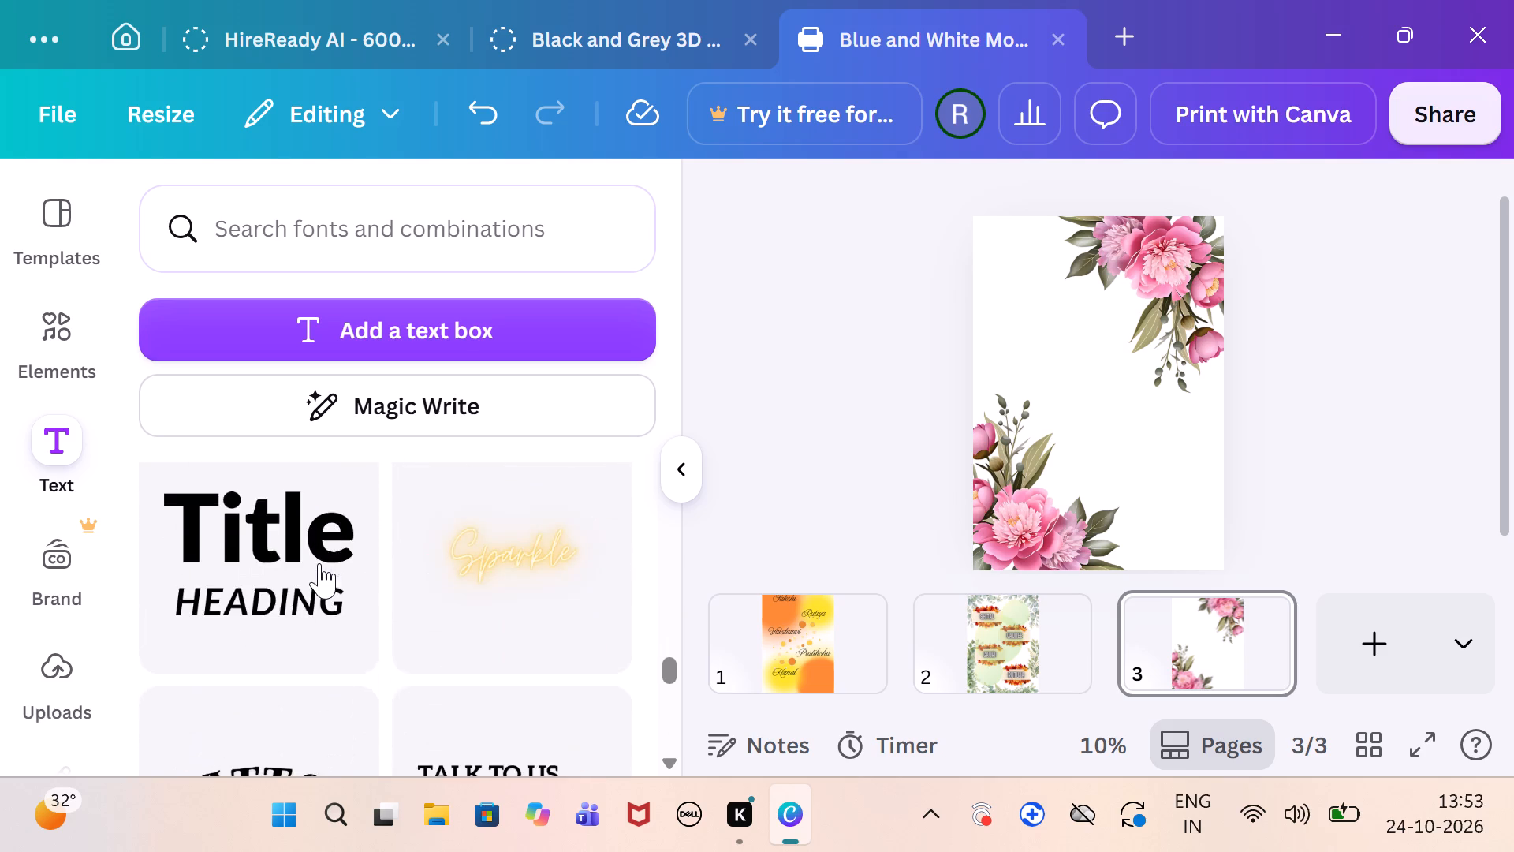
pyautogui.scroll(-3, 319, 563)
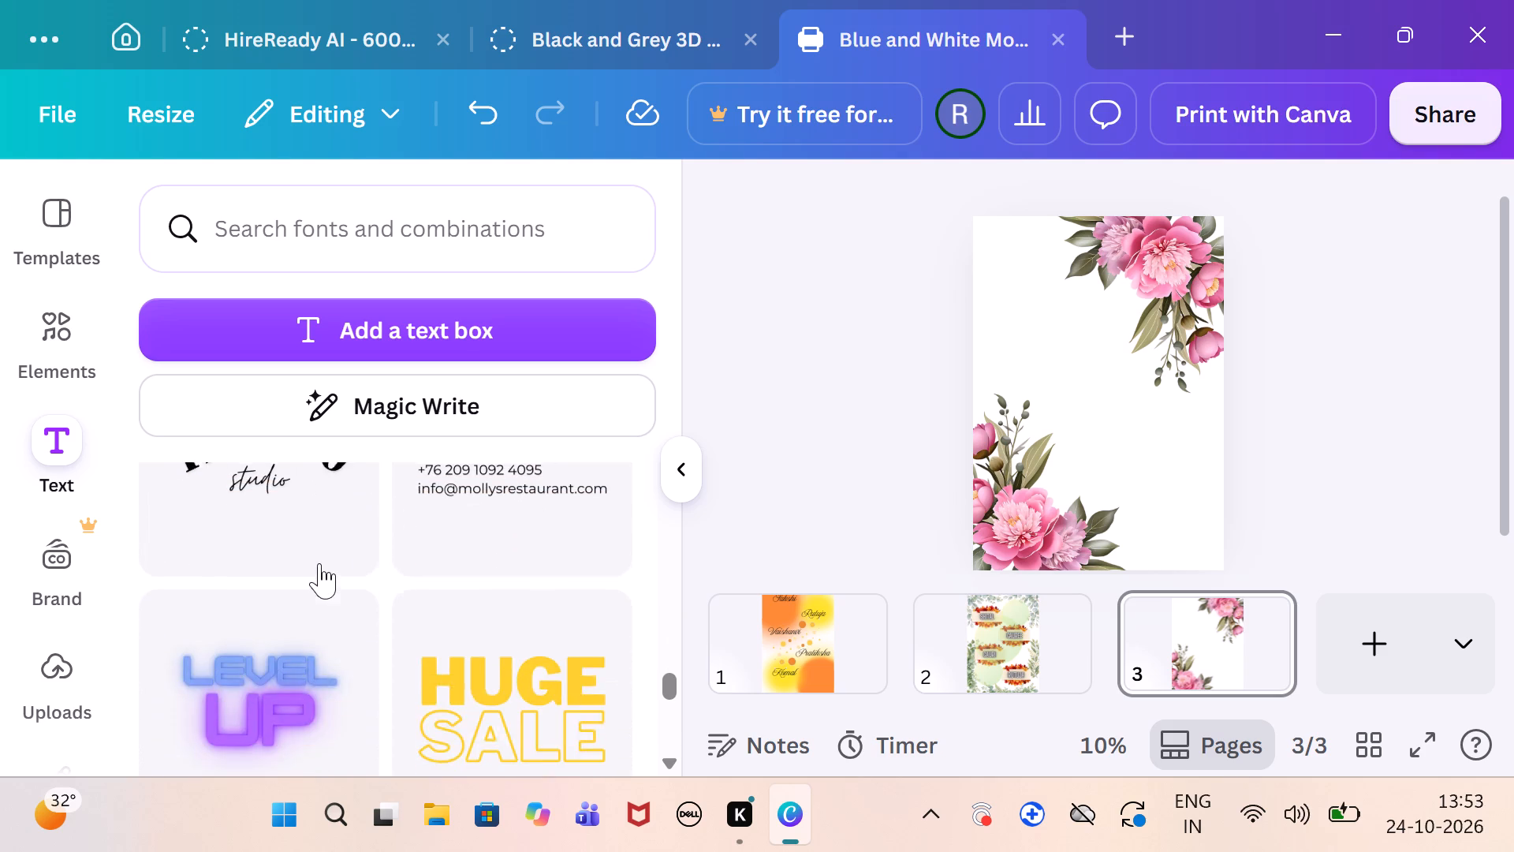
pyautogui.scroll(-3, 319, 563)
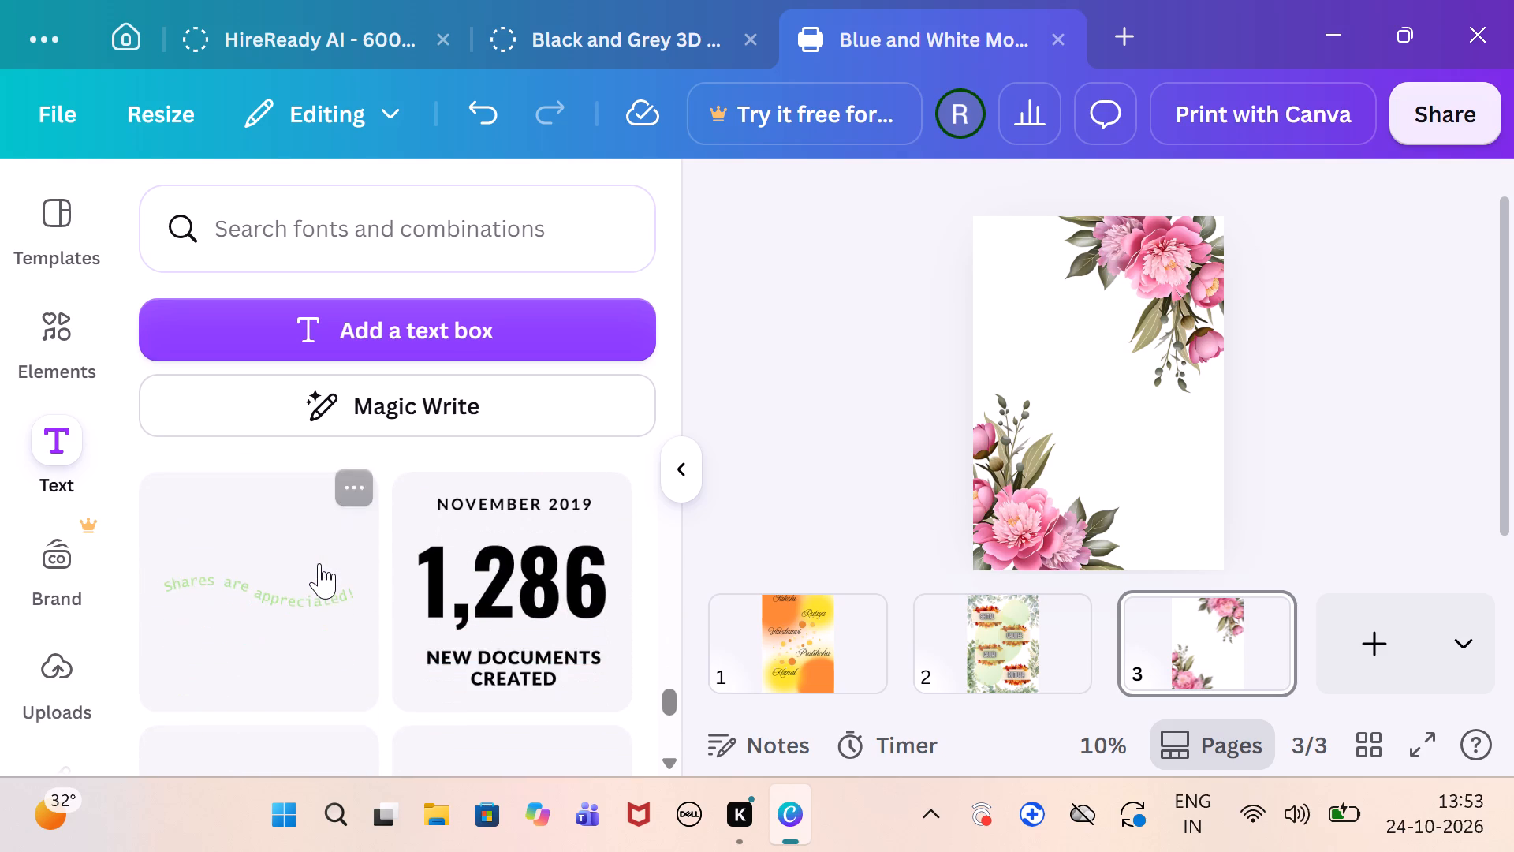
pyautogui.scroll(-4, 319, 563)
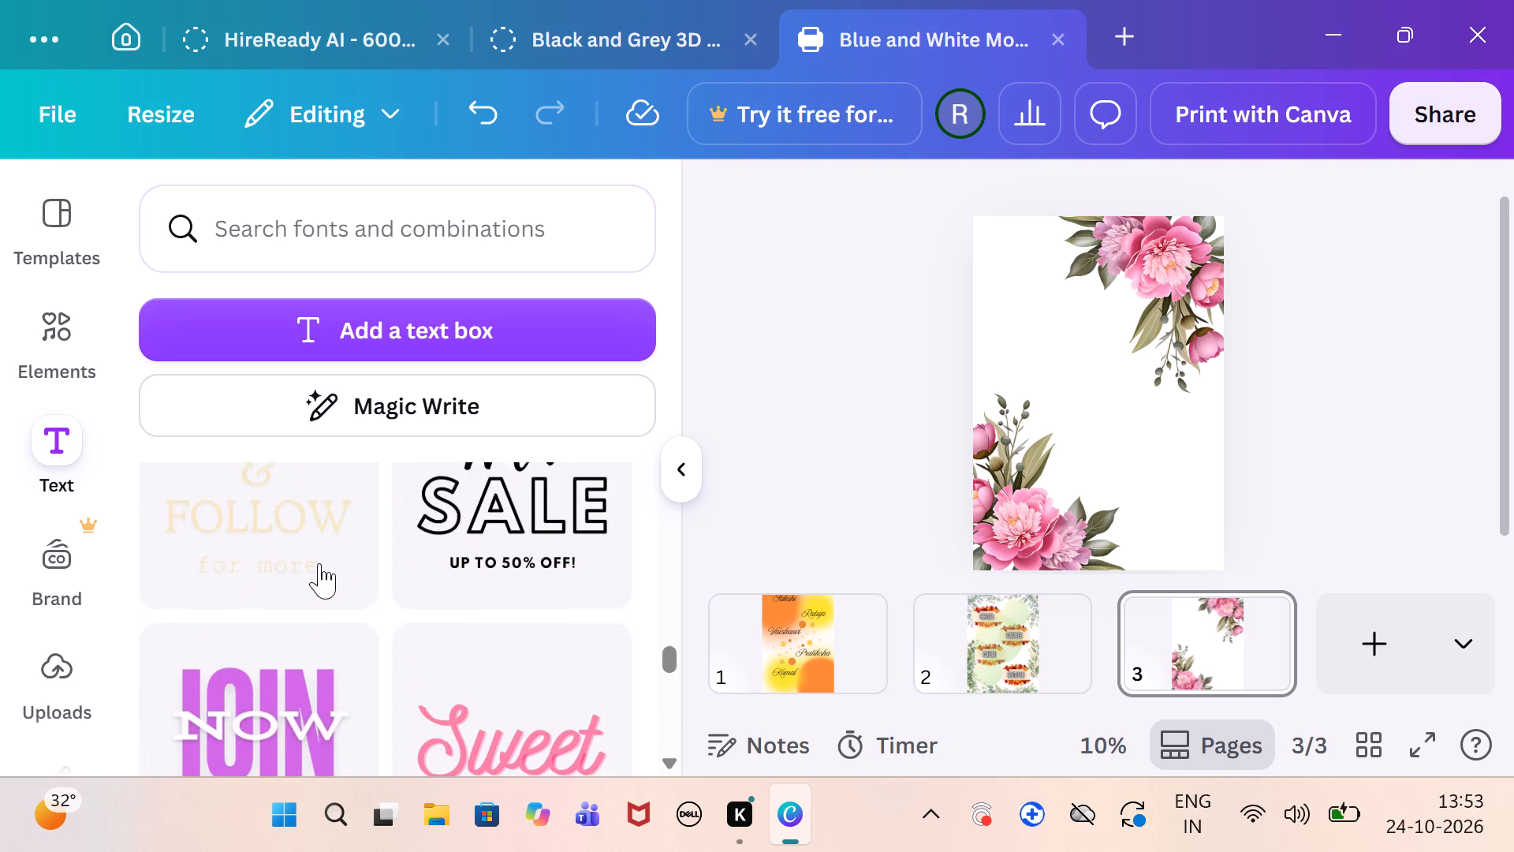
pyautogui.scroll(-4, 319, 563)
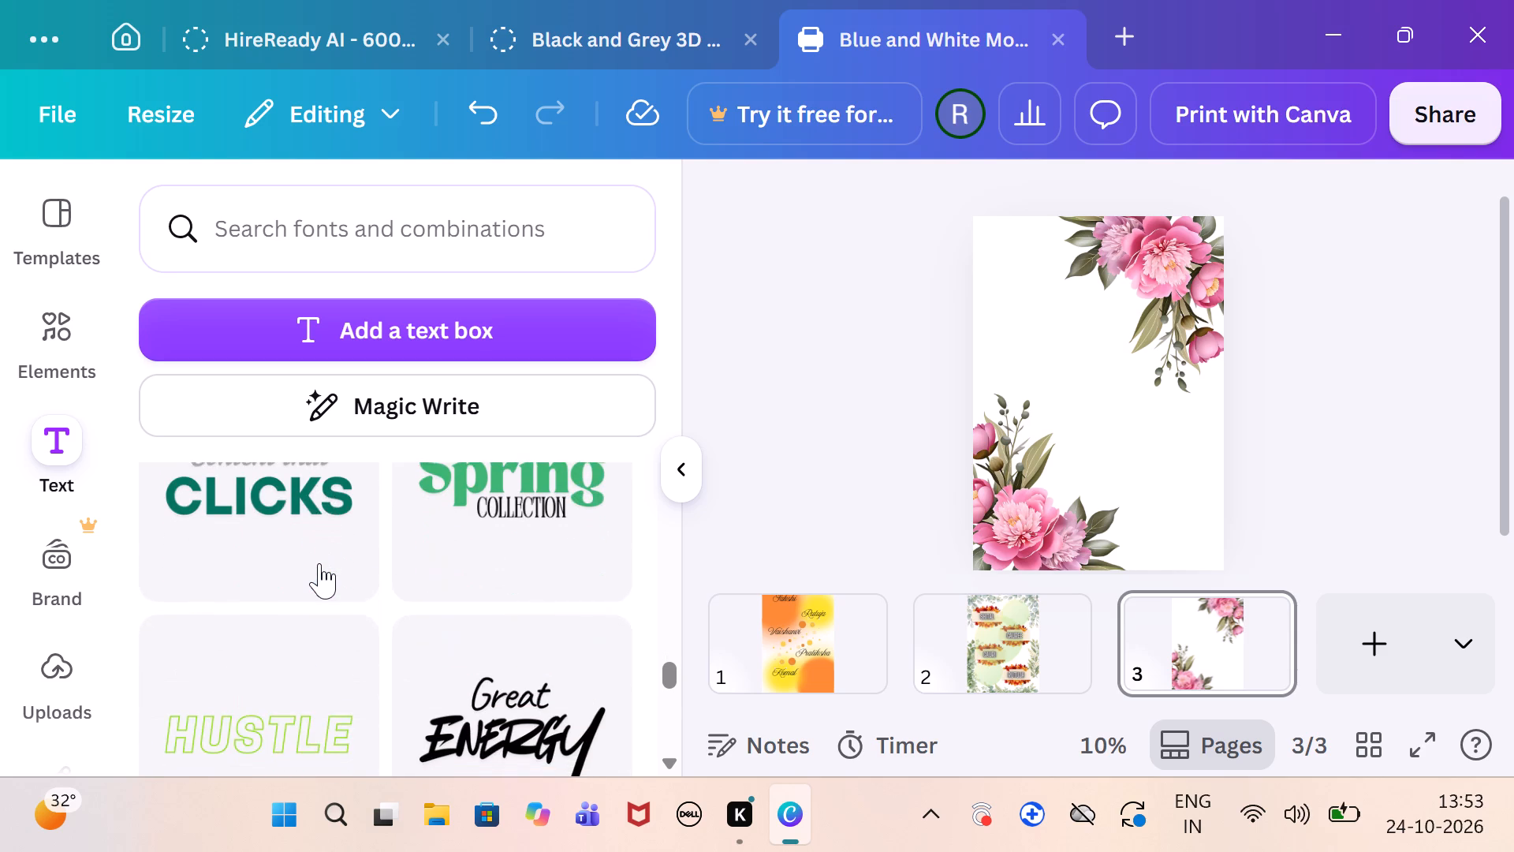
pyautogui.scroll(-2, 319, 563)
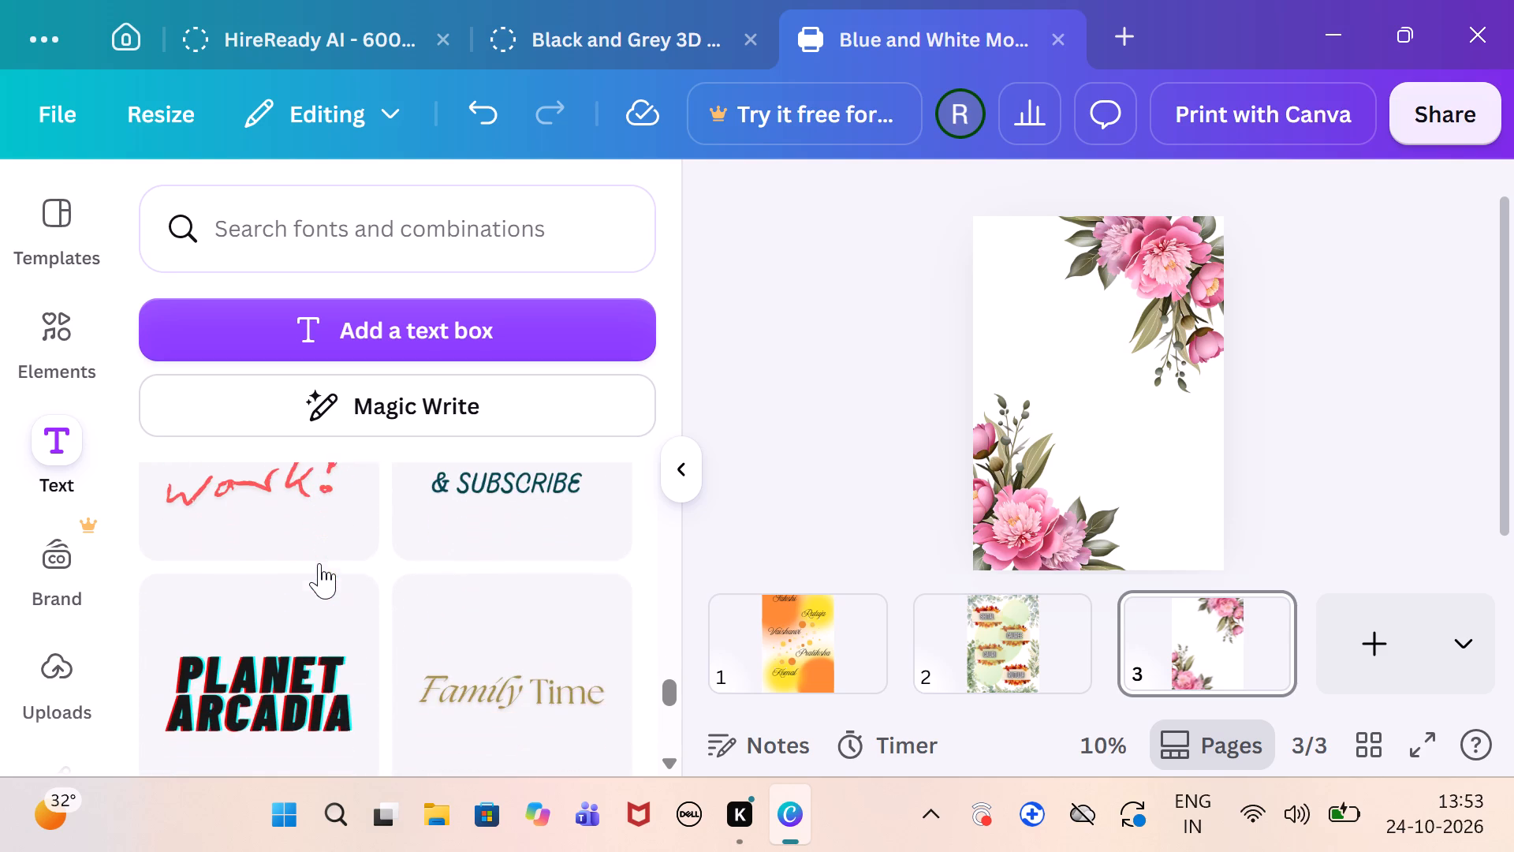
pyautogui.scroll(-3, 319, 563)
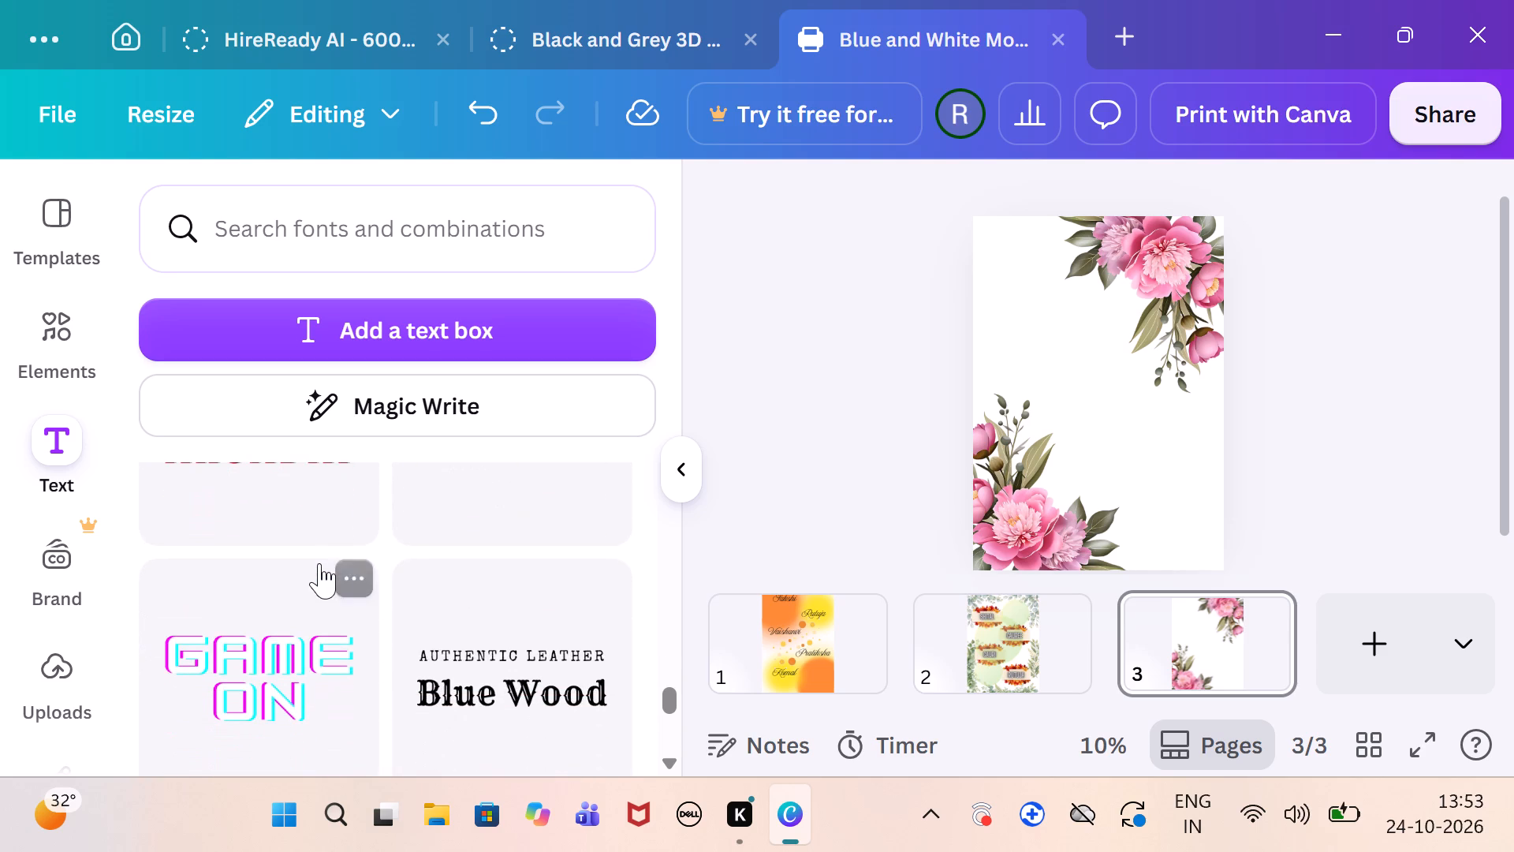
pyautogui.scroll(-1, 319, 563)
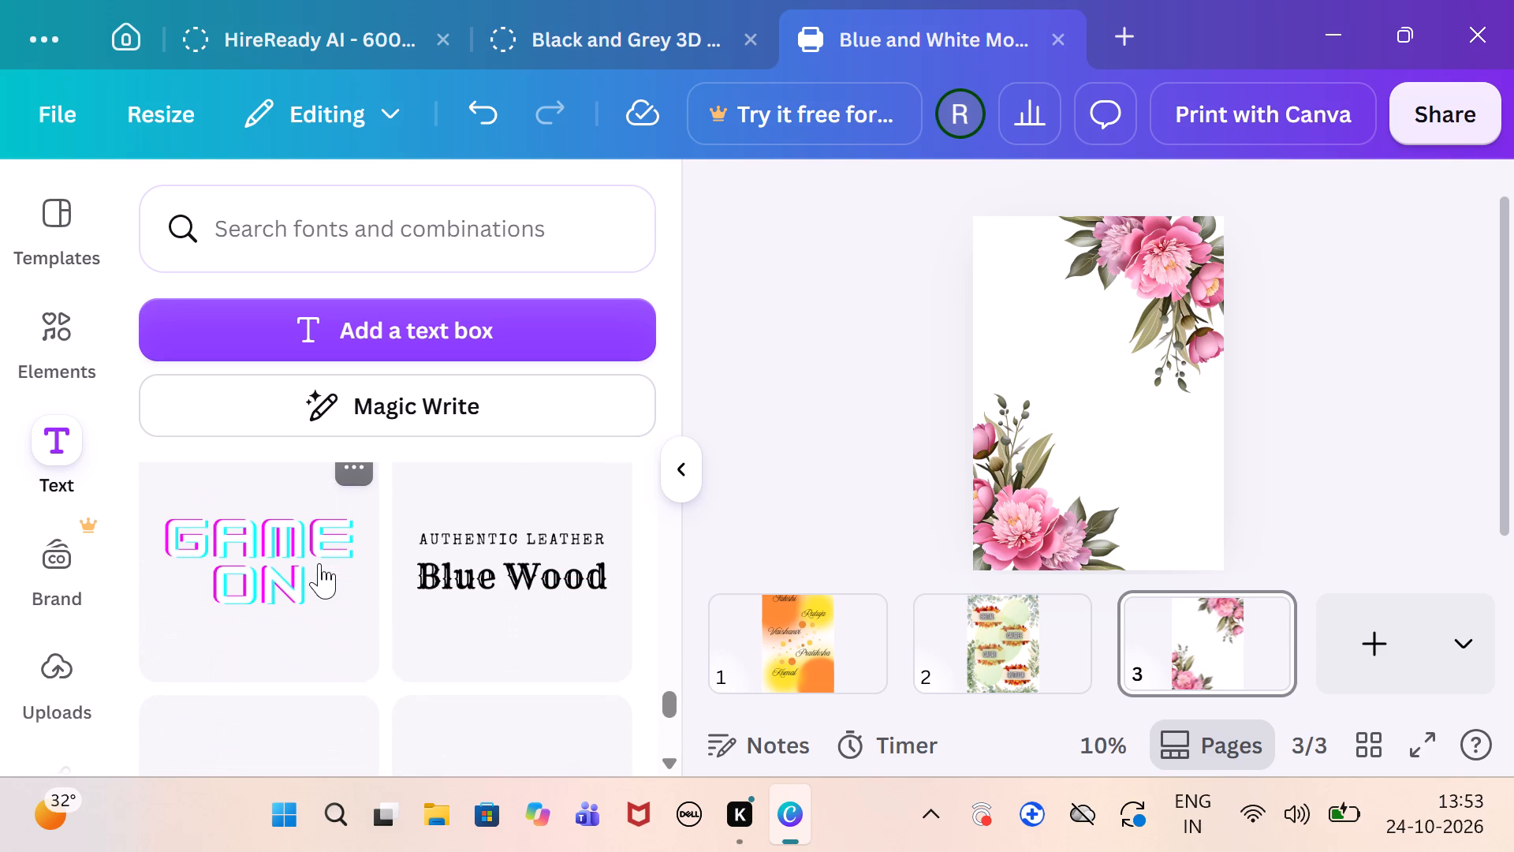
pyautogui.scroll(-3, 319, 563)
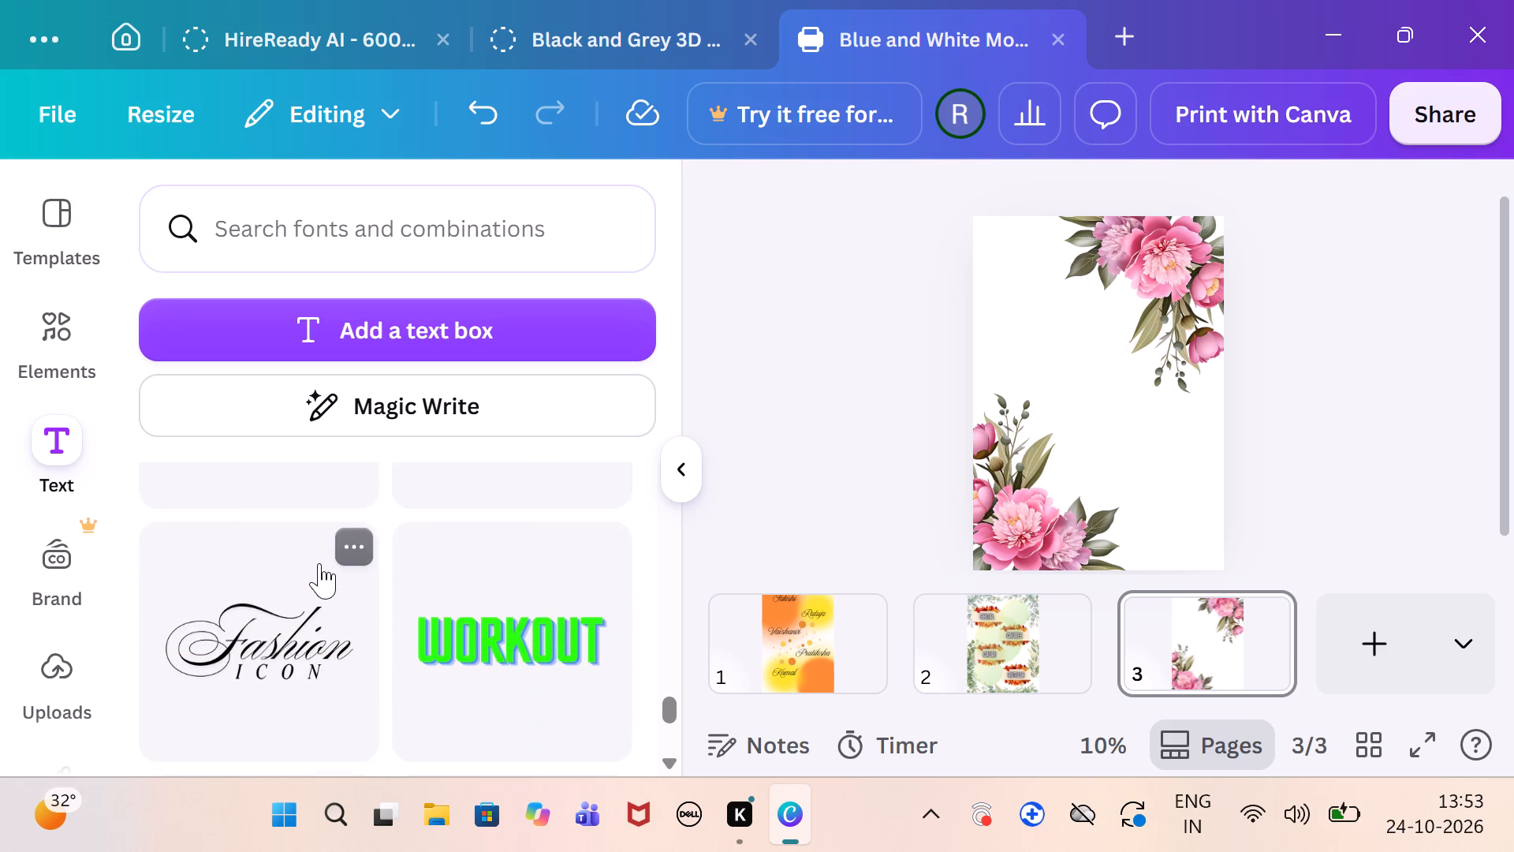
pyautogui.scroll(-1, 319, 563)
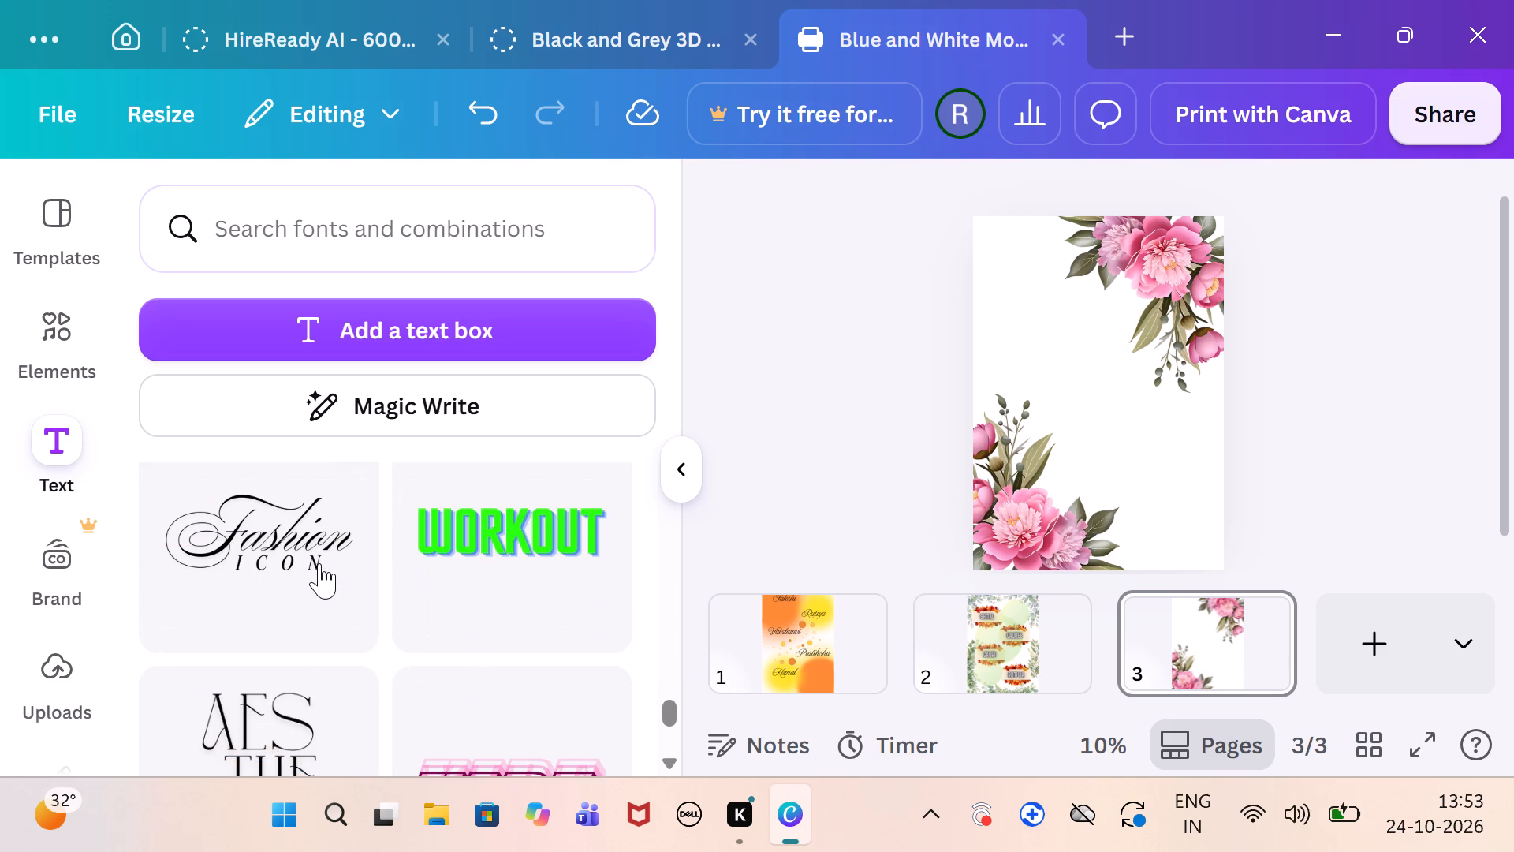
pyautogui.scroll(-1, 323, 420)
pyautogui.scroll(-3, 349, 648)
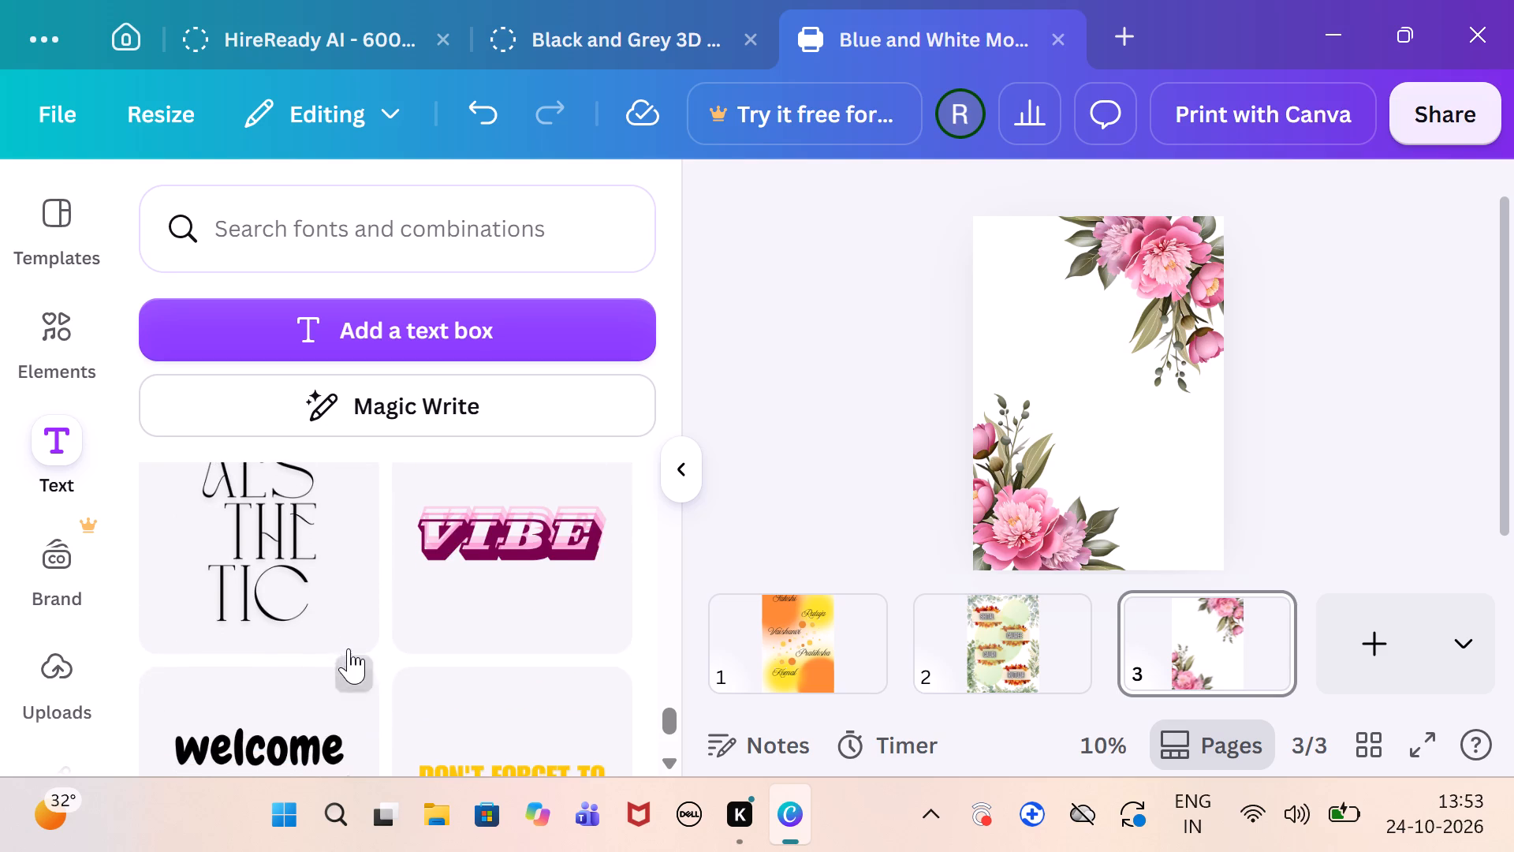
pyautogui.scroll(-1, 349, 648)
pyautogui.scroll(1, 349, 648)
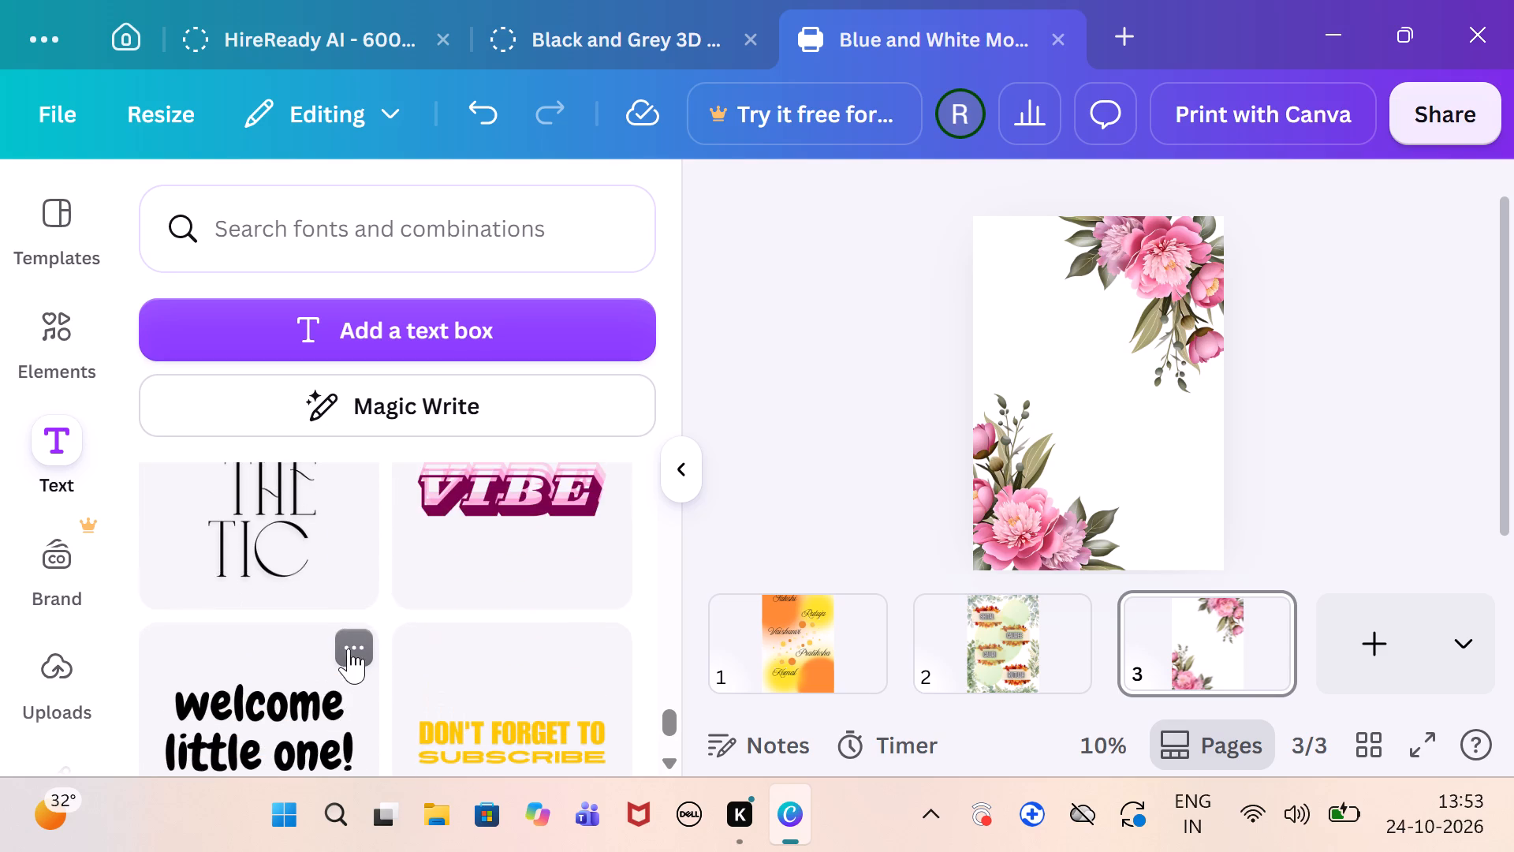
pyautogui.scroll(2, 349, 648)
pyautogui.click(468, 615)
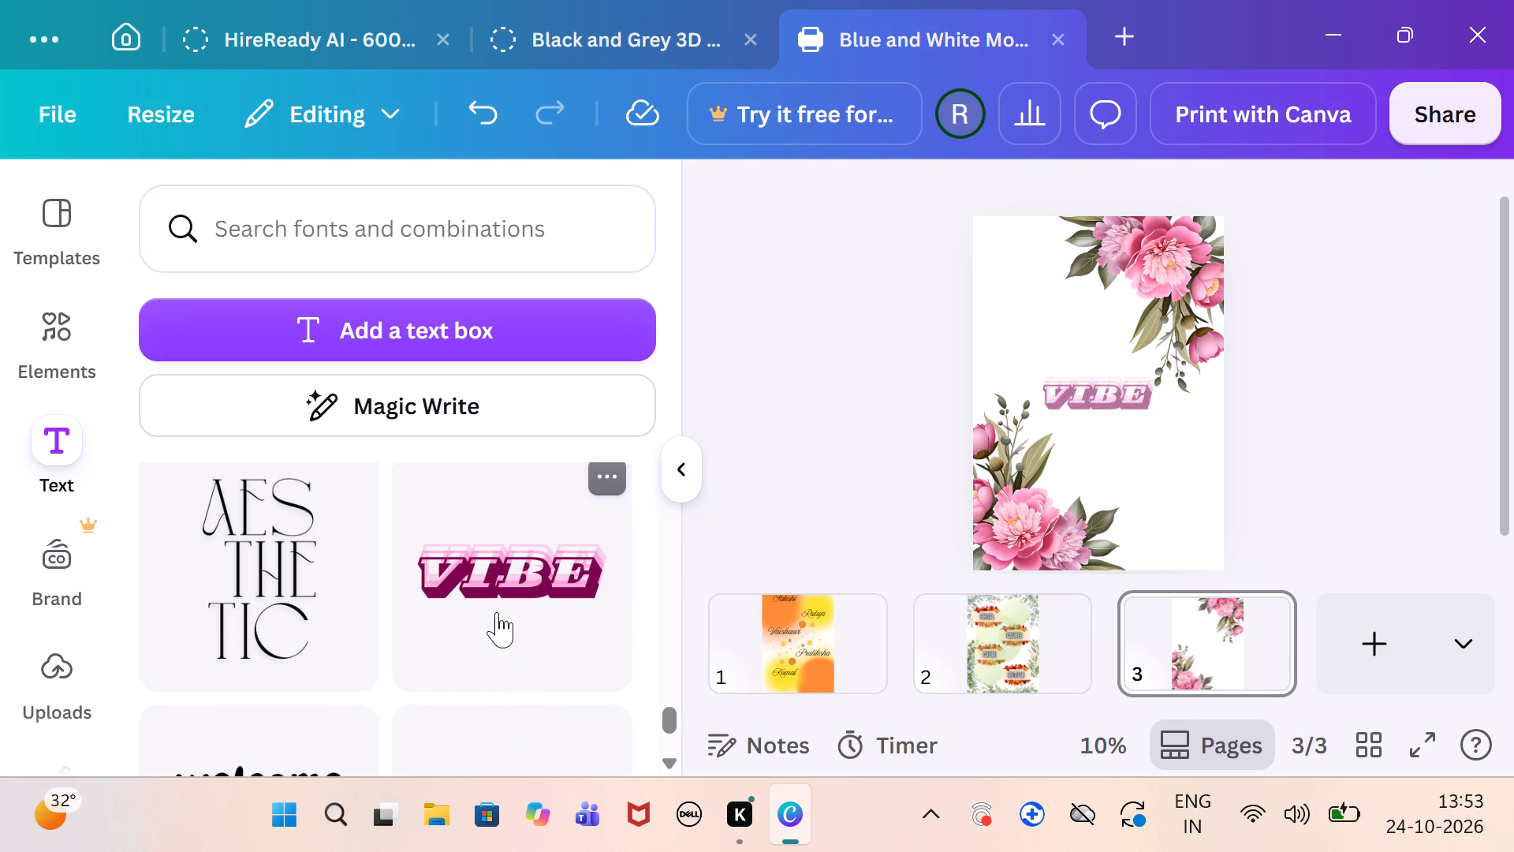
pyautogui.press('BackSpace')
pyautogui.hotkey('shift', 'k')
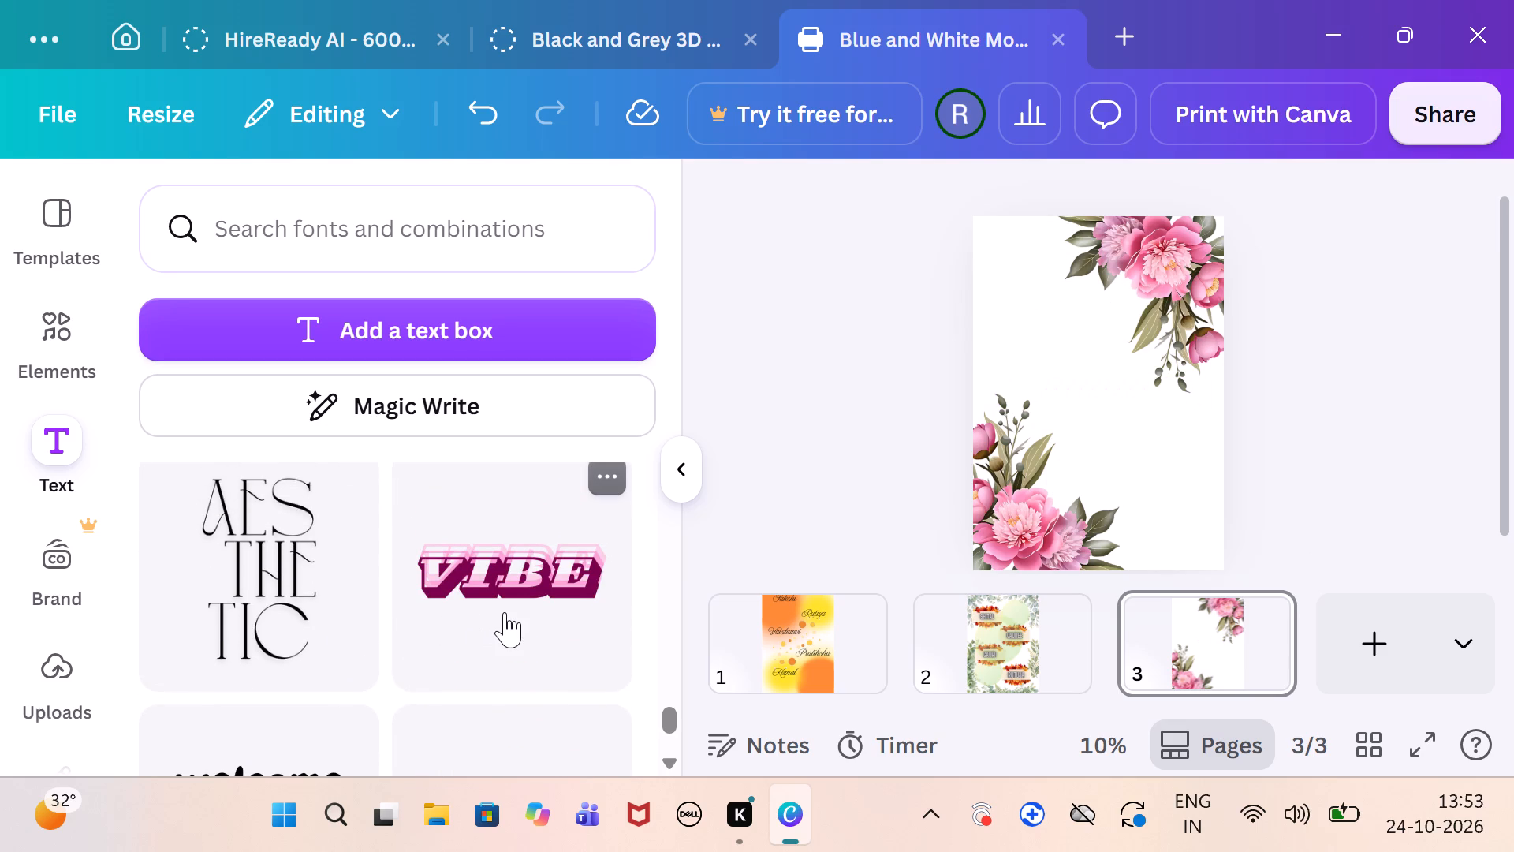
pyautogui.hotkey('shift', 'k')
# Add the pink "VIBE" font combination to page 3 and replace its text with "Krishna".
pyautogui.click(486, 581)
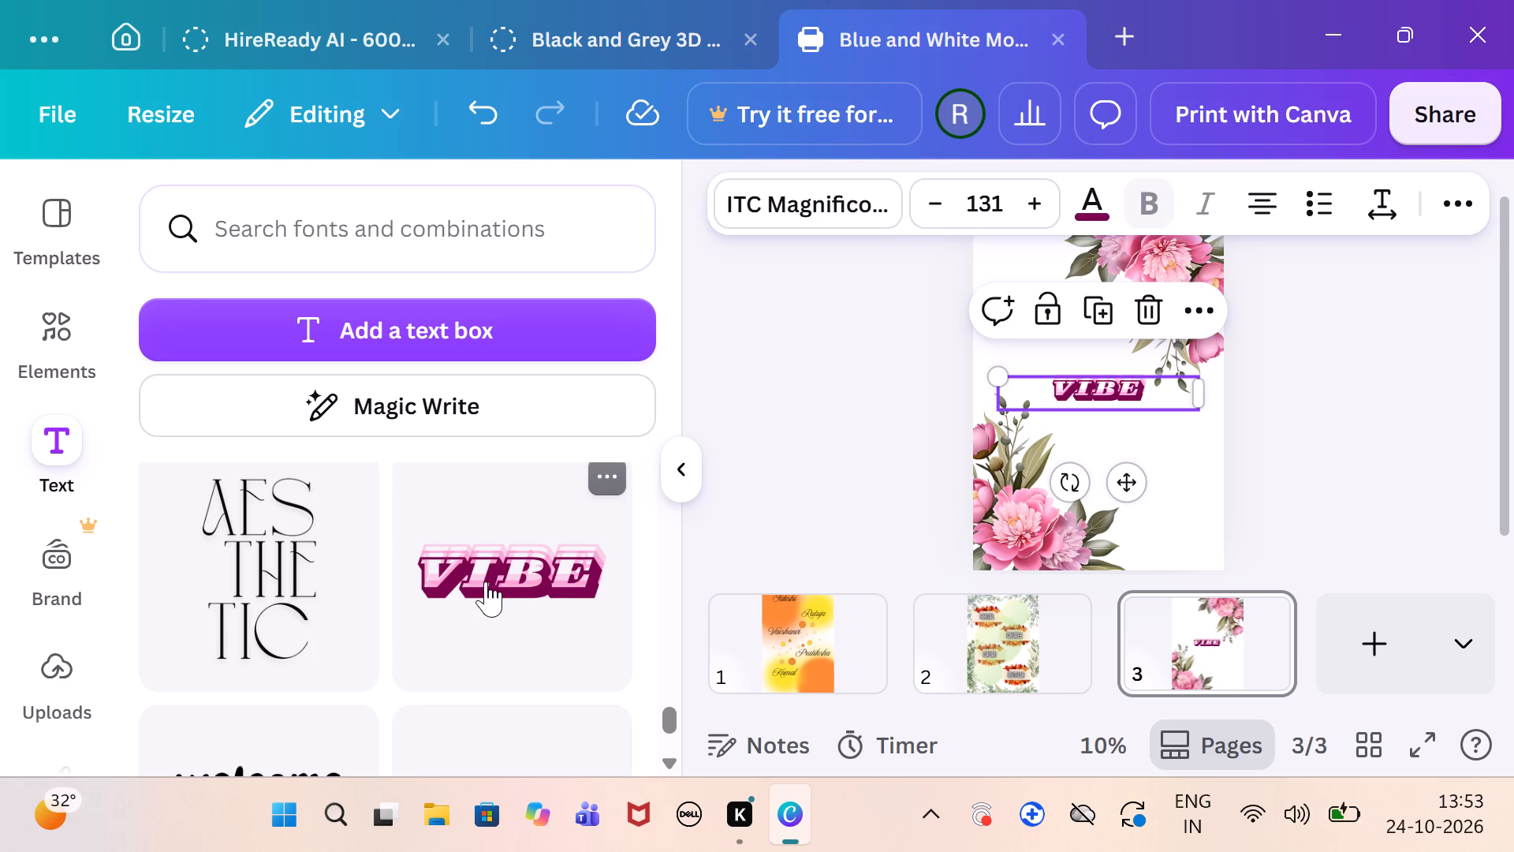
pyautogui.doubleClick(1098, 386)
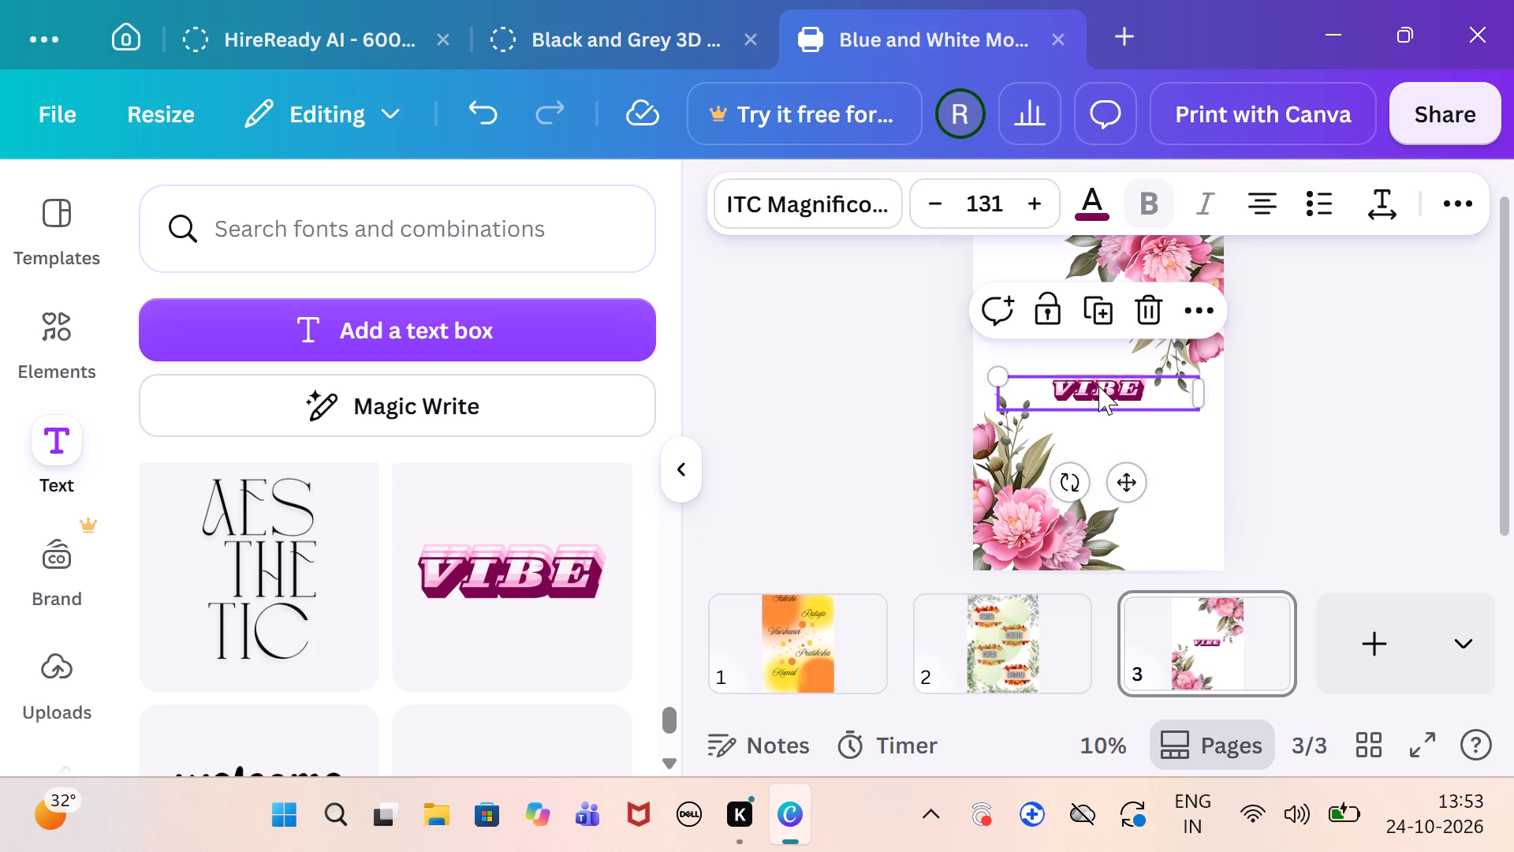
pyautogui.press('BackSpace')
pyautogui.hotkey('shift', 'k')
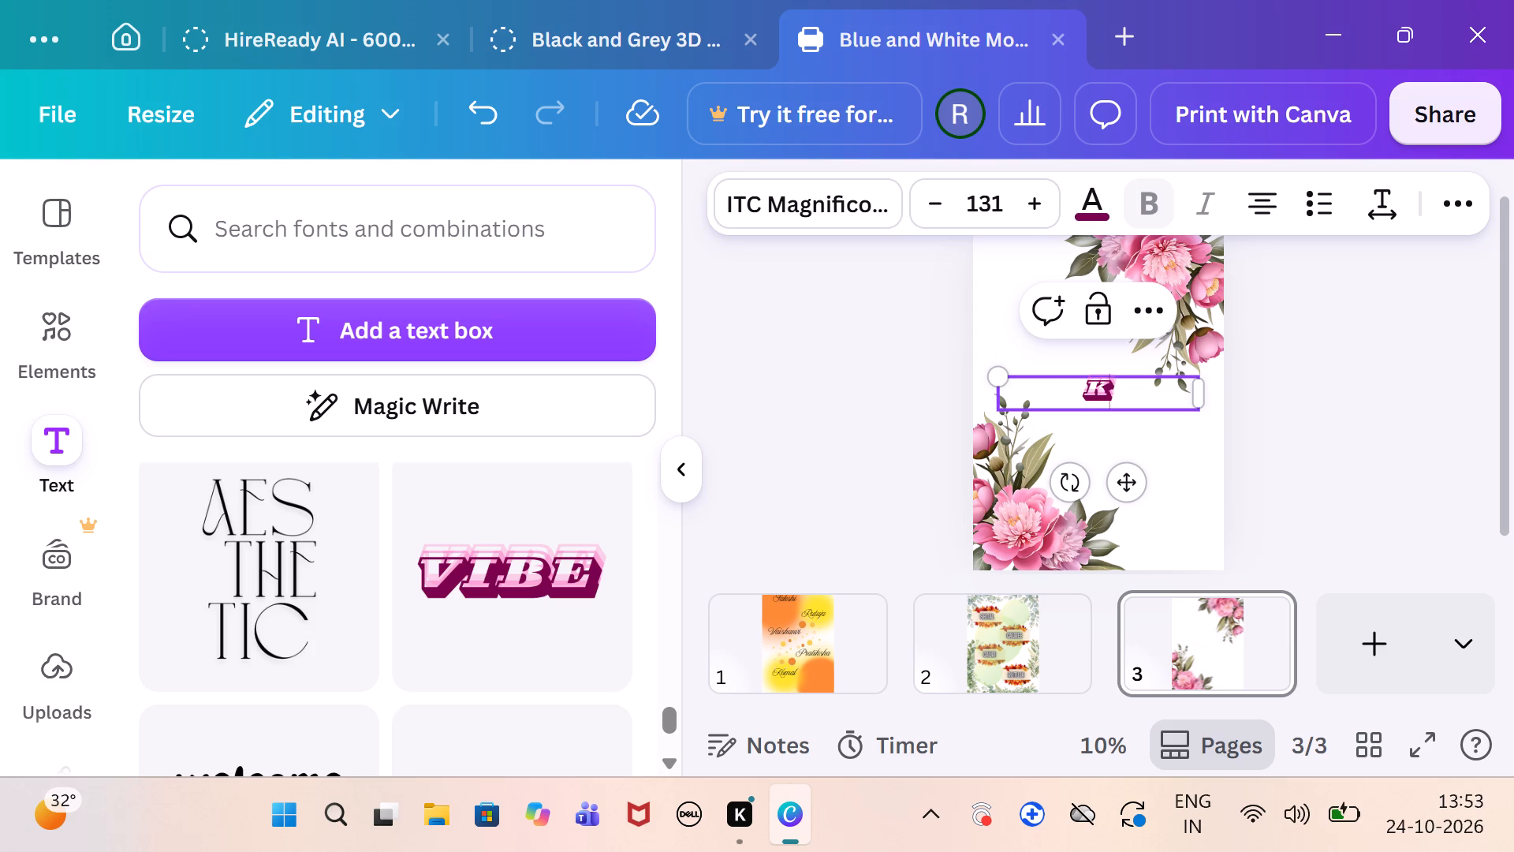
pyautogui.press('r')
pyautogui.write('ish')
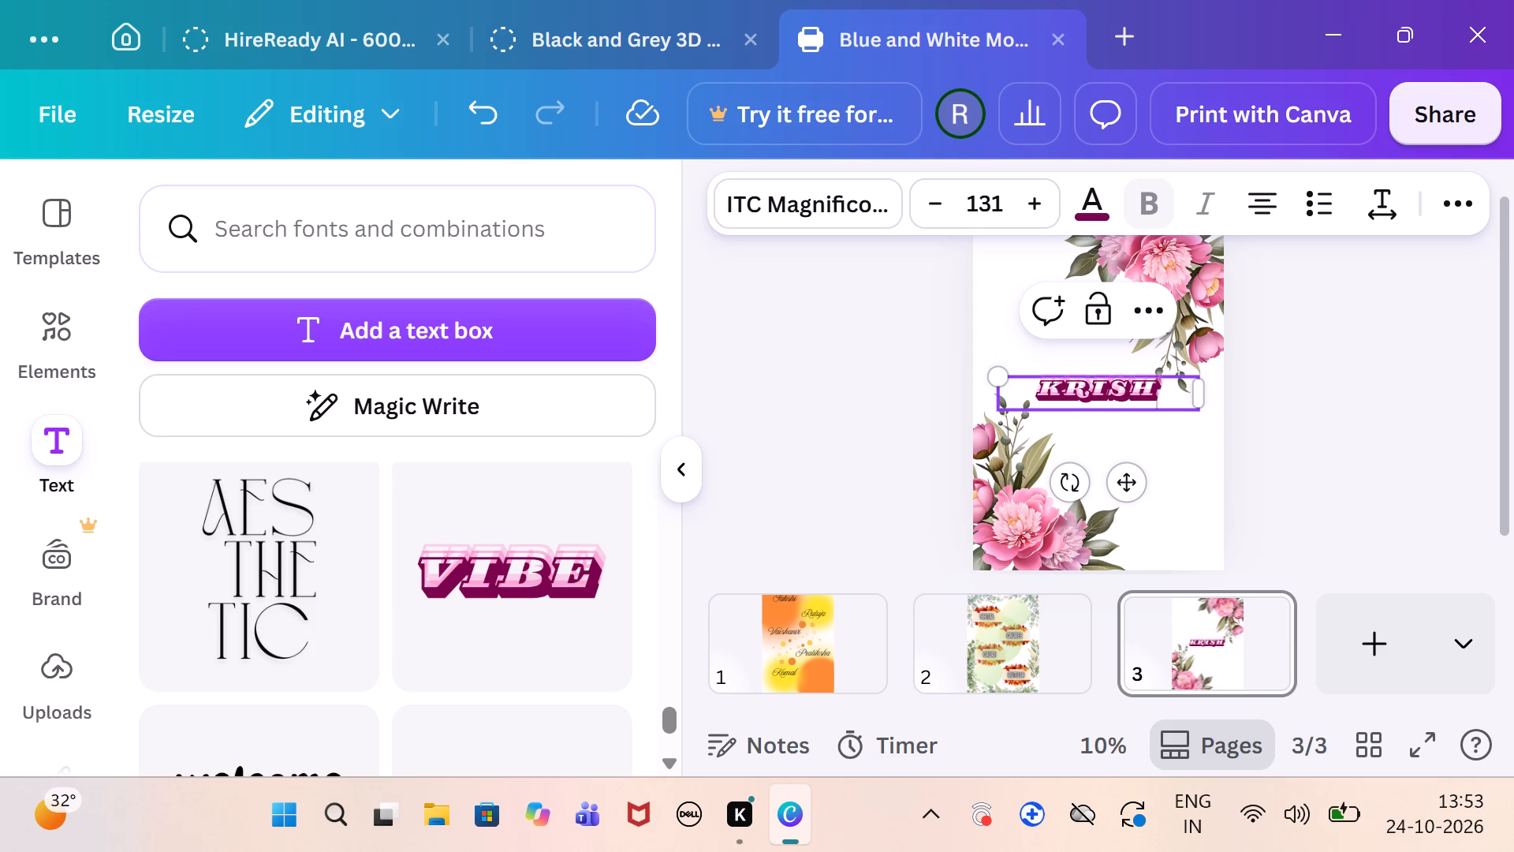
pyautogui.press('n')
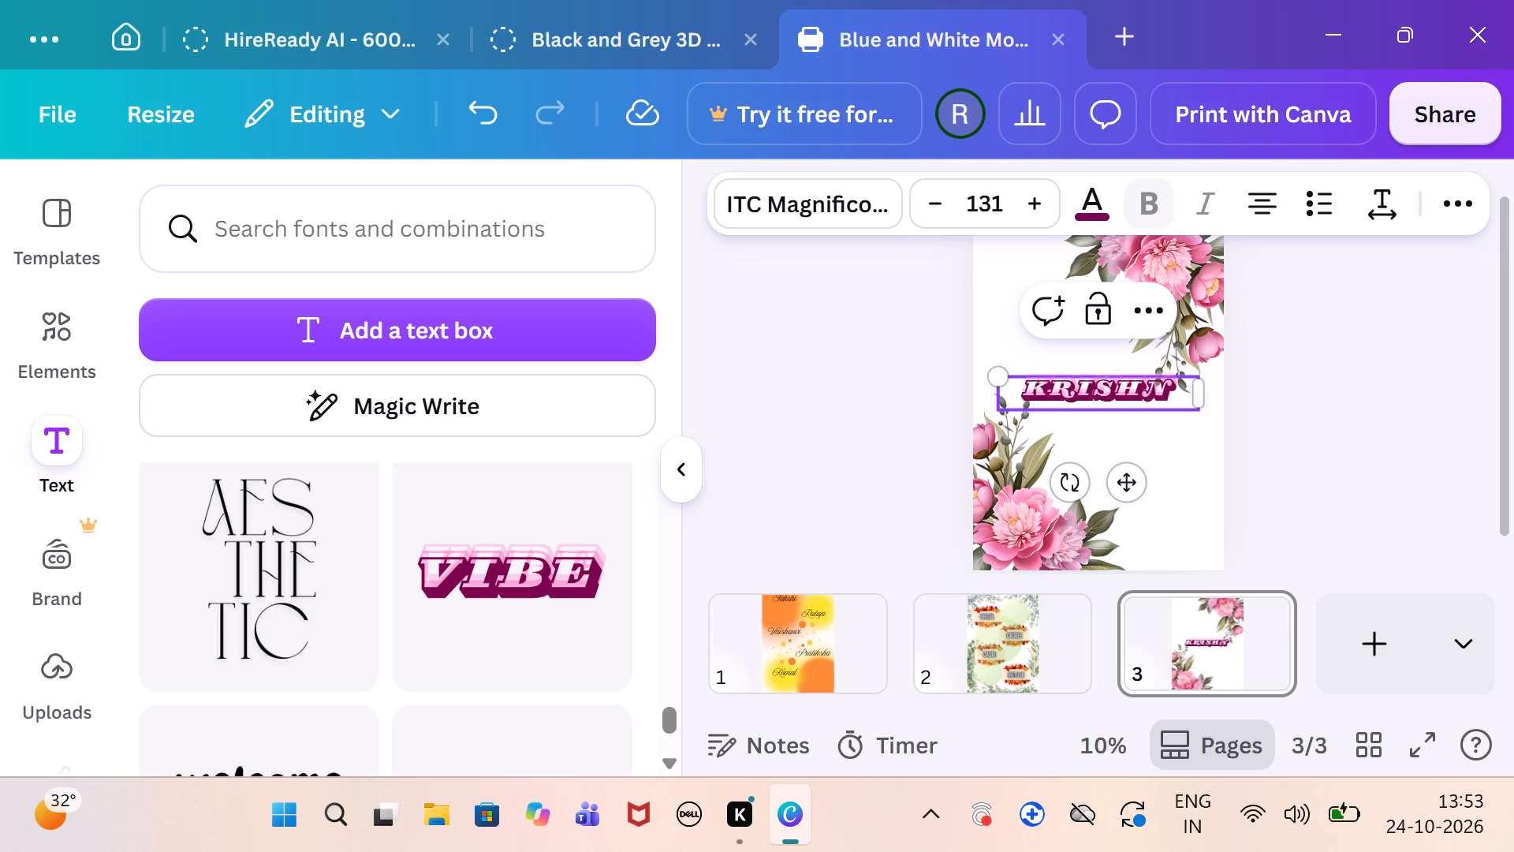
pyautogui.press('a')
pyautogui.click(1375, 400)
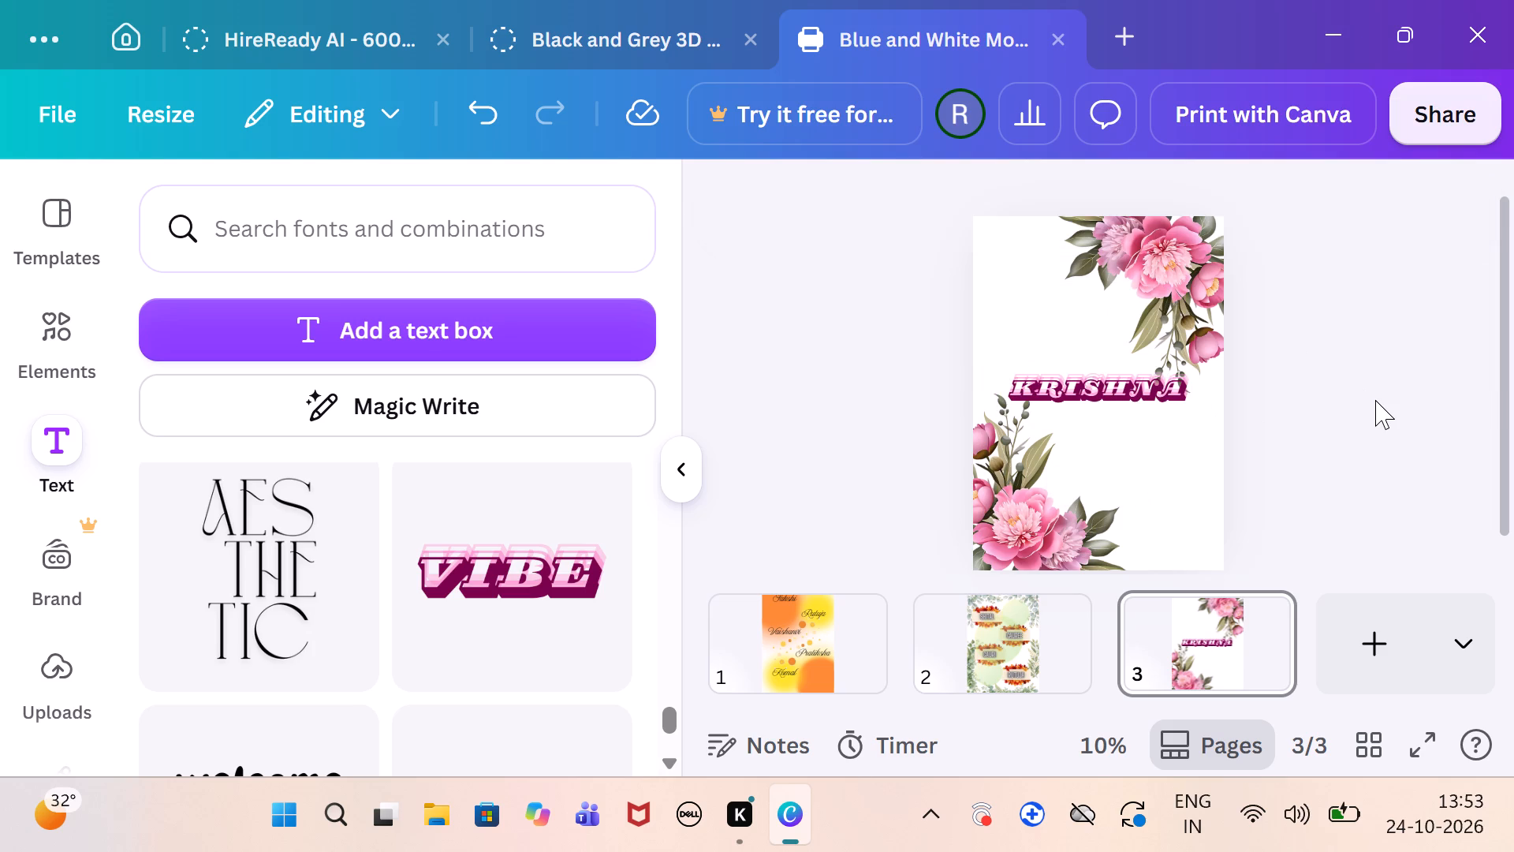
# Move the "Krishna" text to the upper-left area of page 3, beside the upper-right peony bouquet.
pyautogui.moveTo(1106, 390); pyautogui.dragTo(1081, 347)
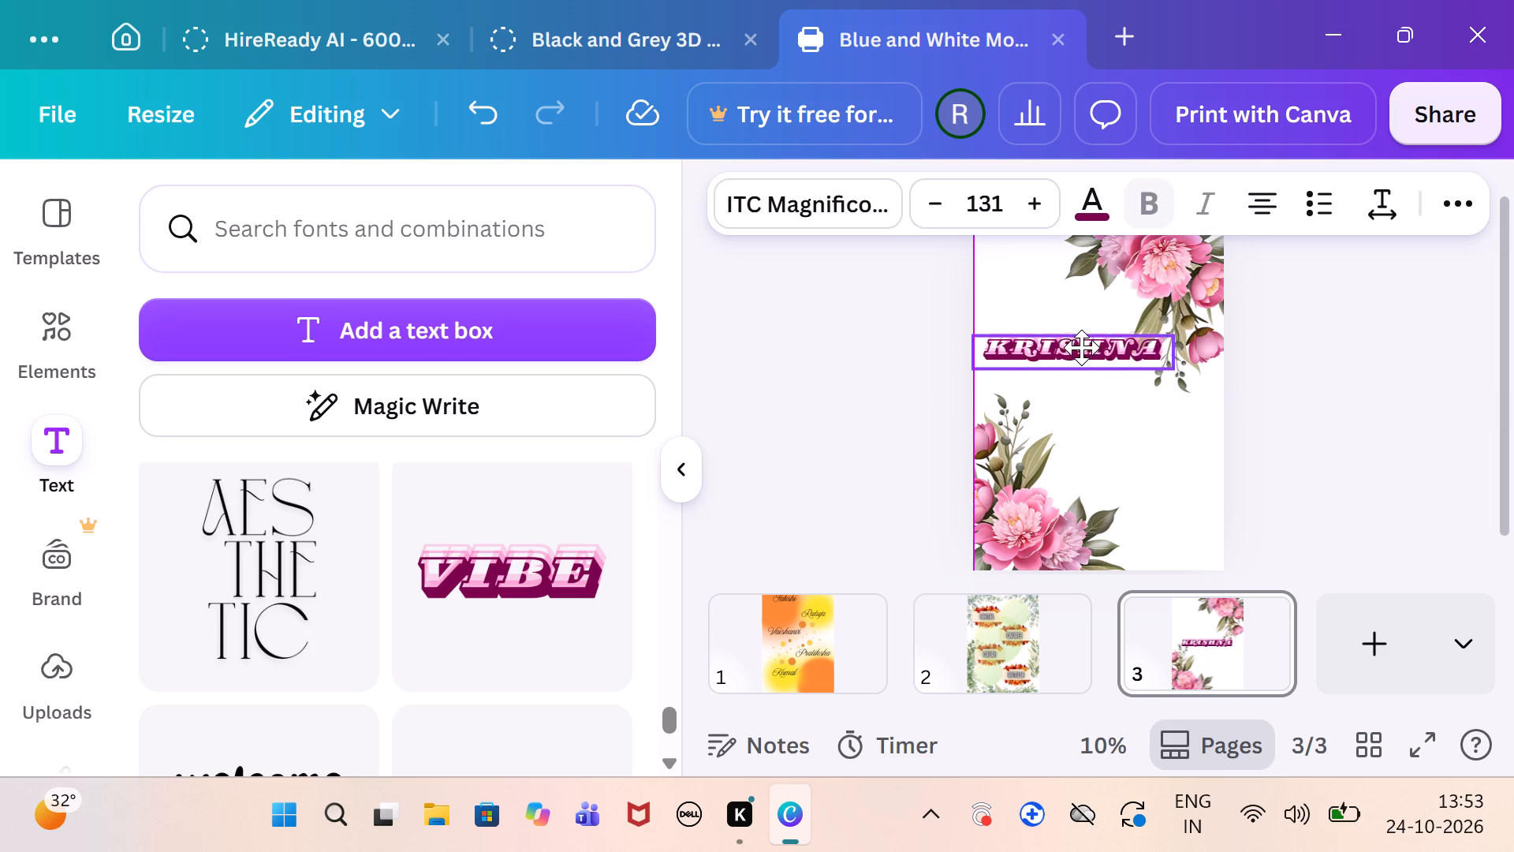
pyautogui.moveTo(1081, 347); pyautogui.dragTo(1072, 316)
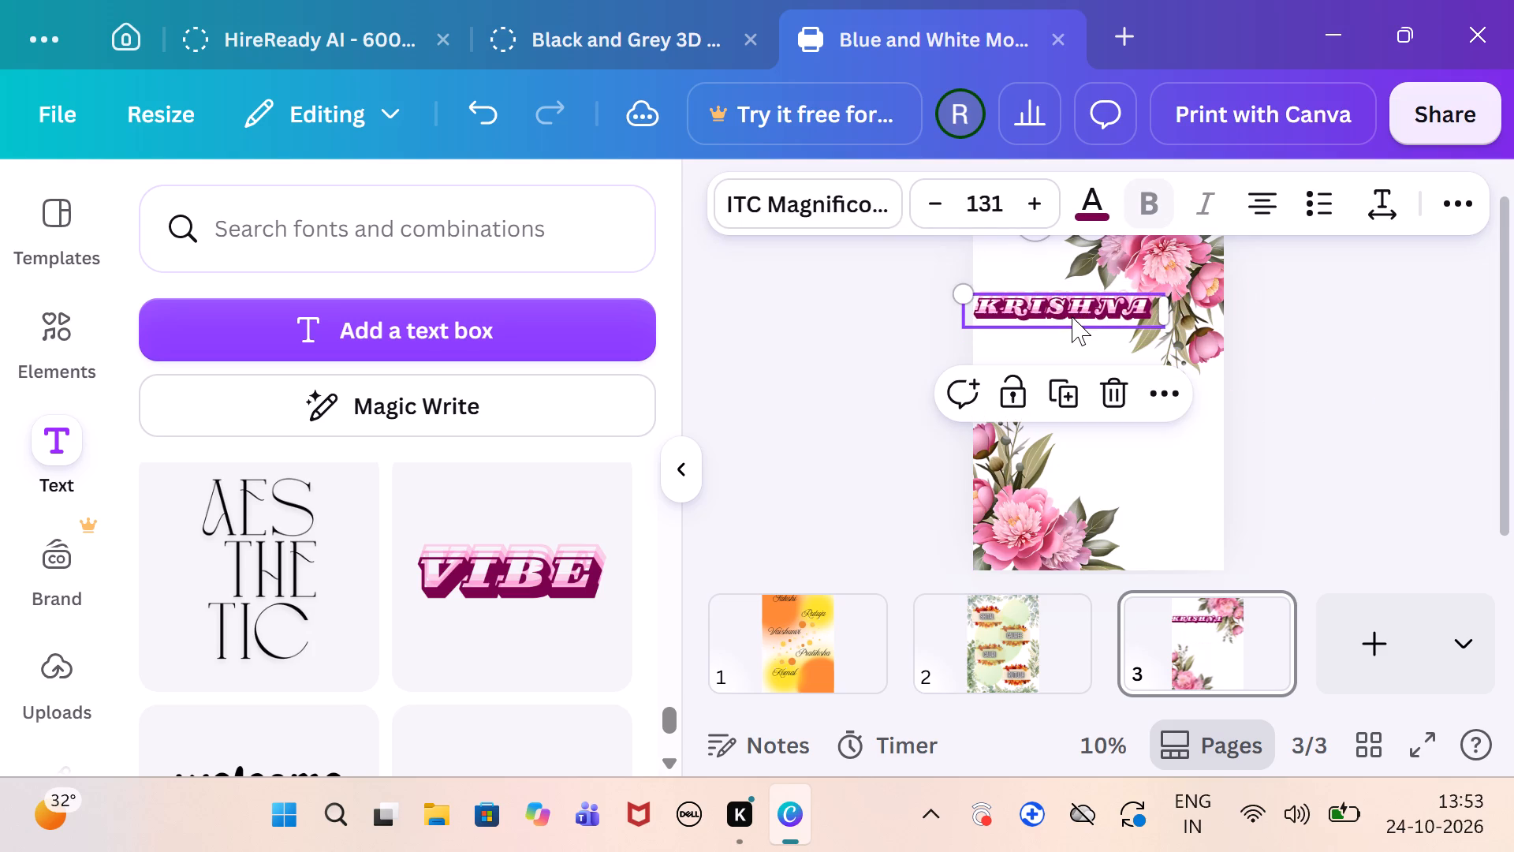
pyautogui.click(1361, 427)
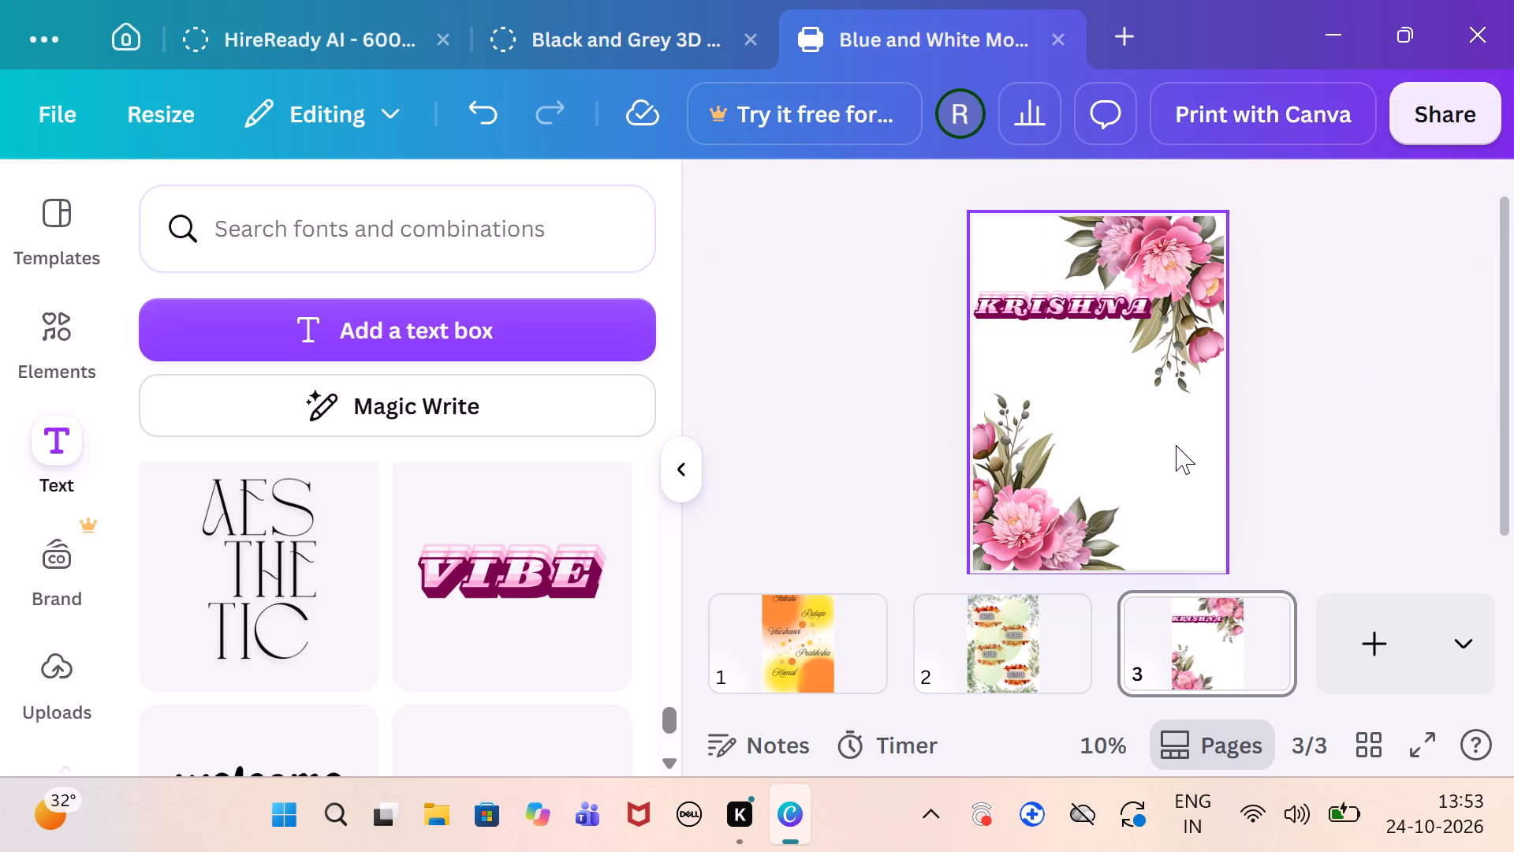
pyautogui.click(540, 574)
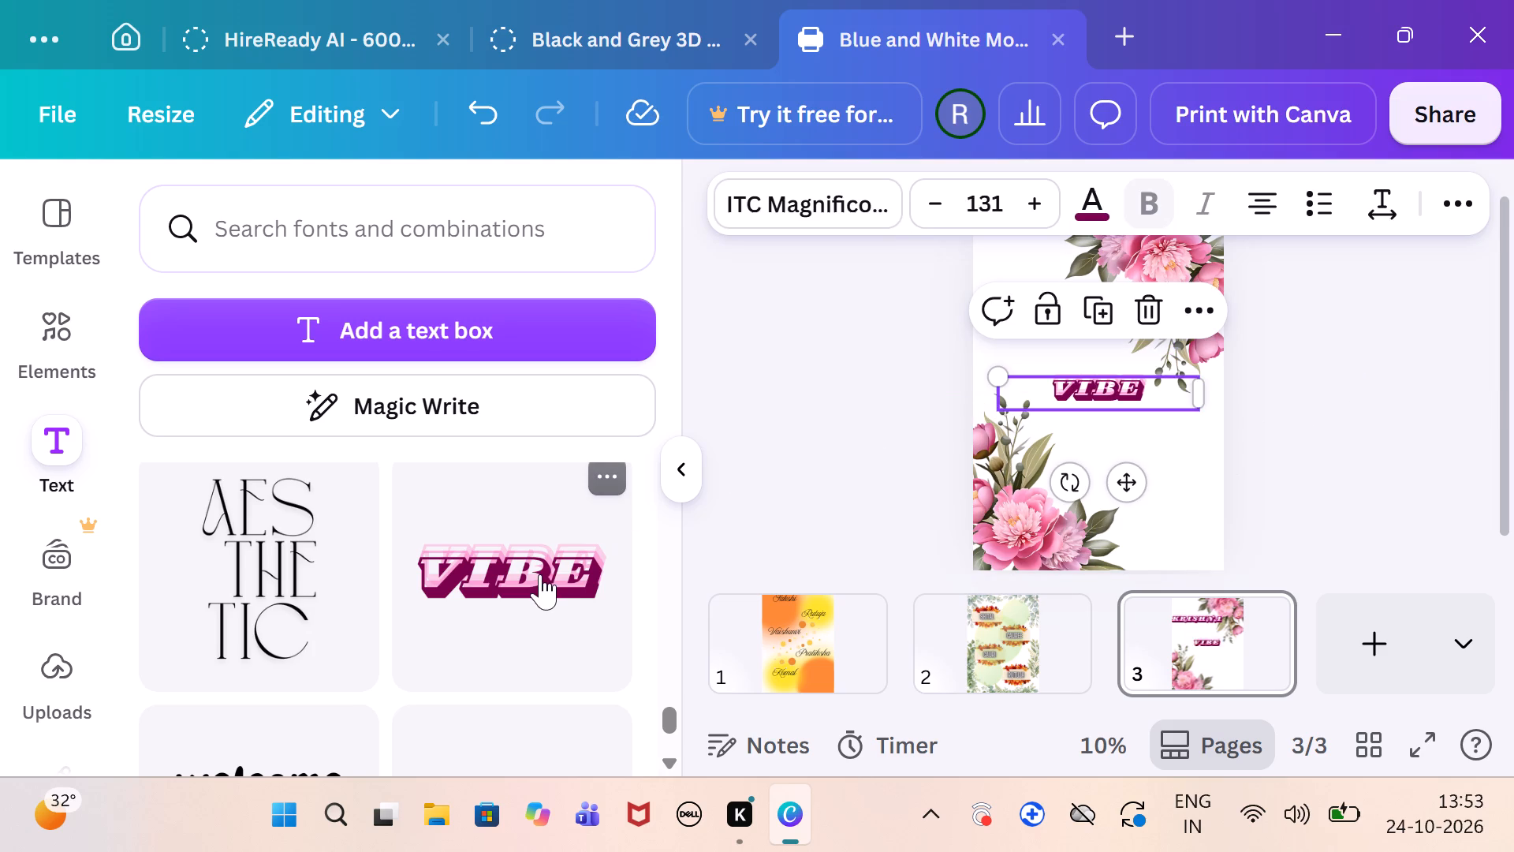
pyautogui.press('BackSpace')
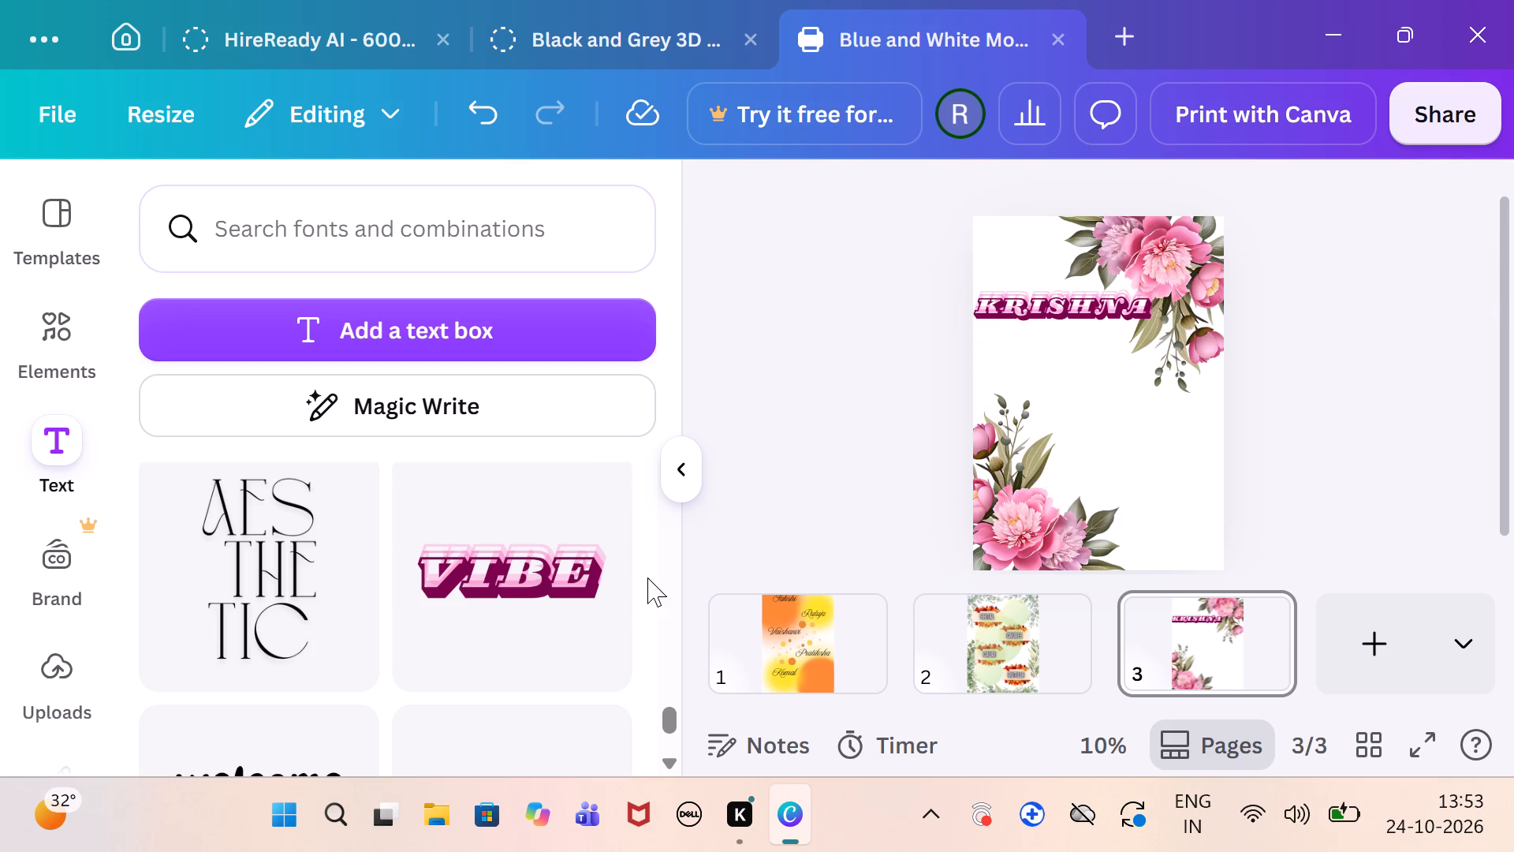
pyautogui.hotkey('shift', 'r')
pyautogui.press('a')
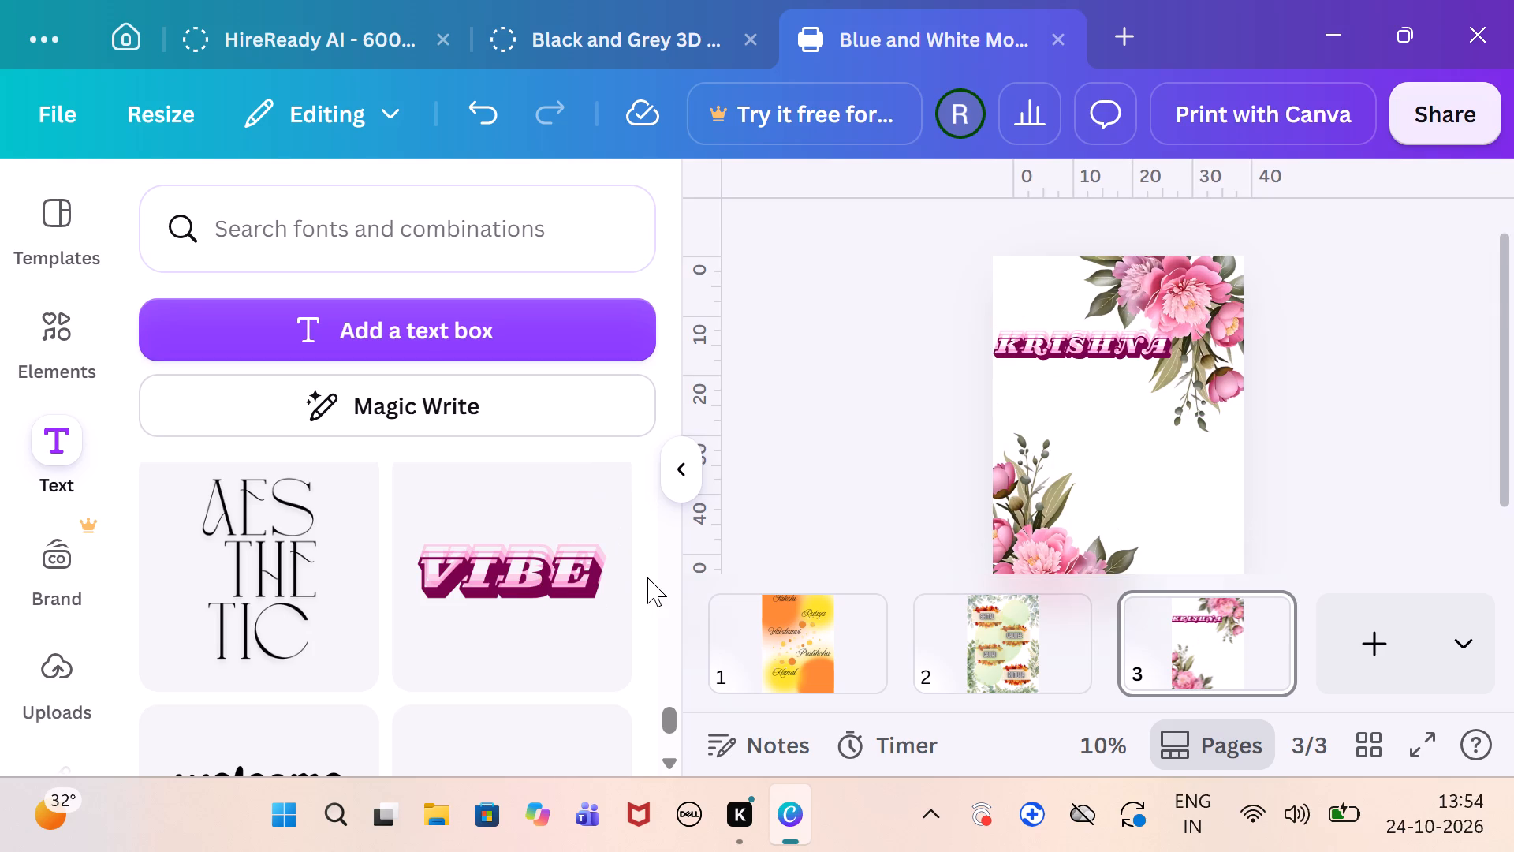
# Add another "VIBE" font combination to page 3, replace its text with "Radha" and place it beside the lower-left bouquet, toward the page's right edge.
pyautogui.click(507, 578)
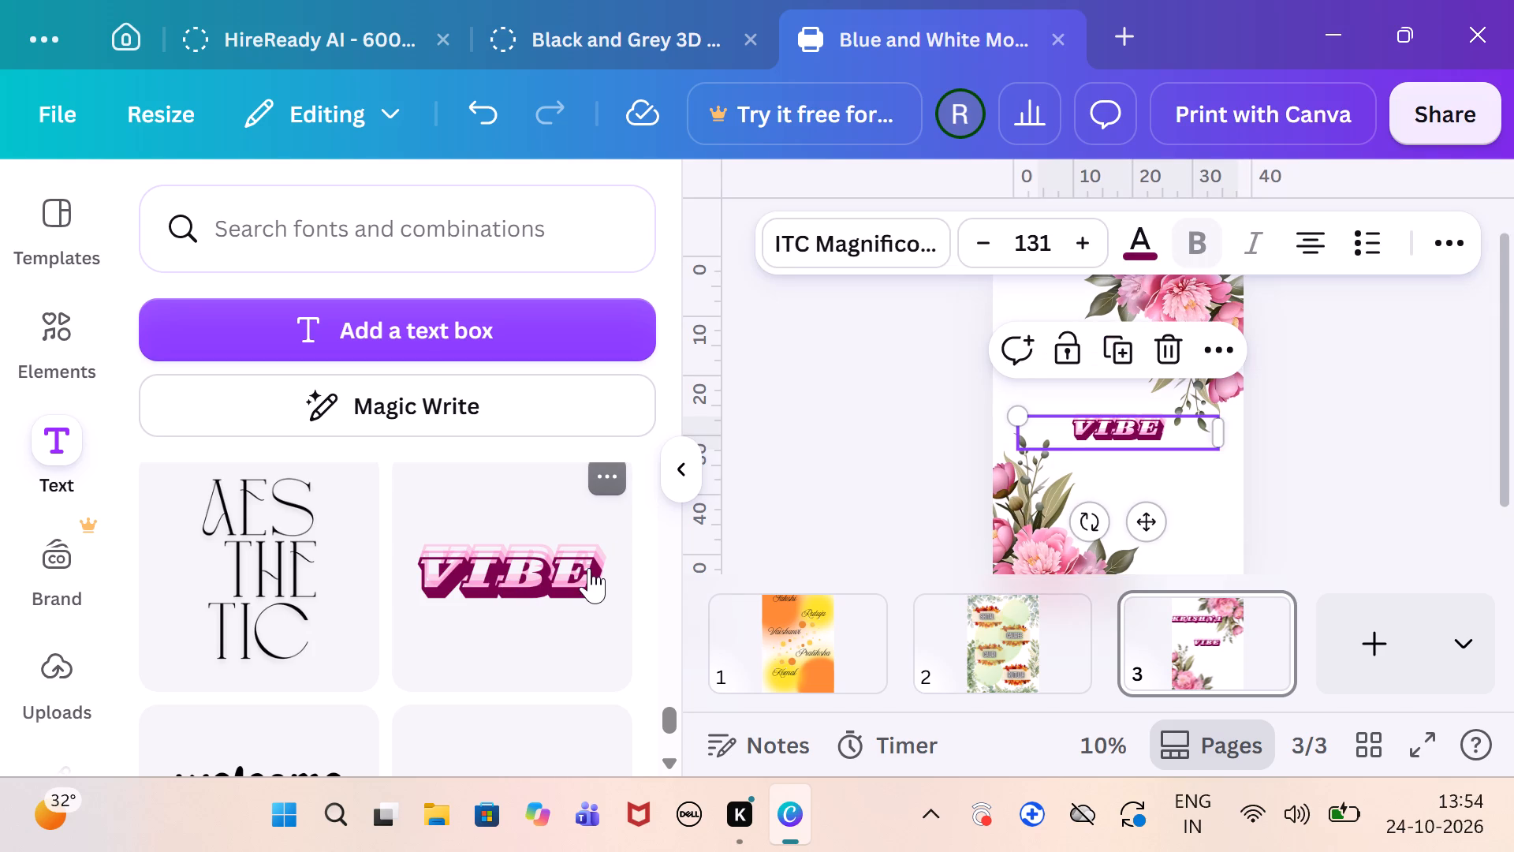
pyautogui.tripleClick(1115, 429)
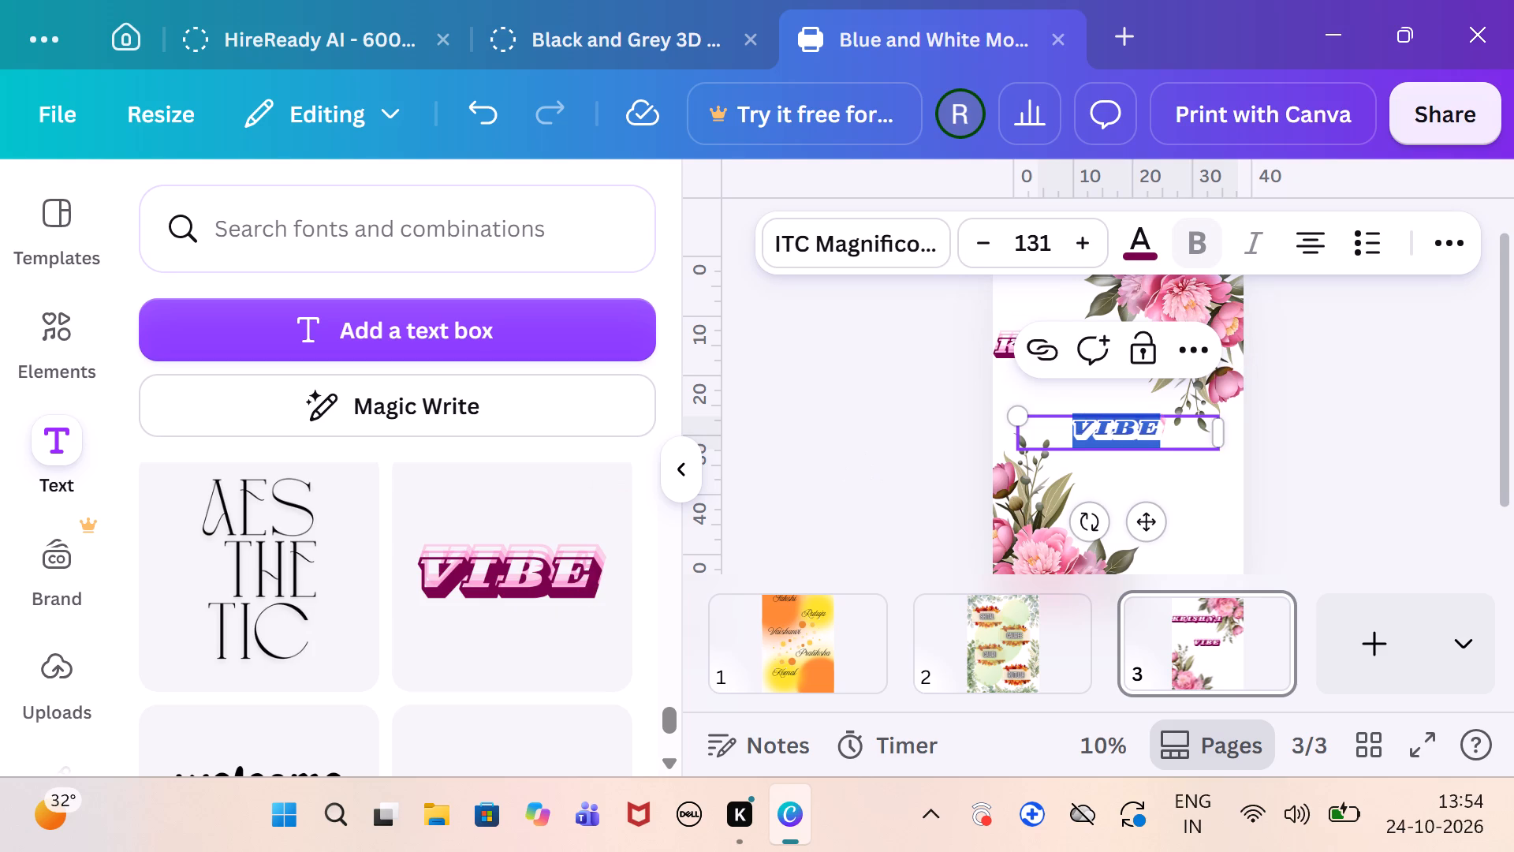
pyautogui.hotkey('shift', 'r')
pyautogui.write('adha')
pyautogui.click(1342, 523)
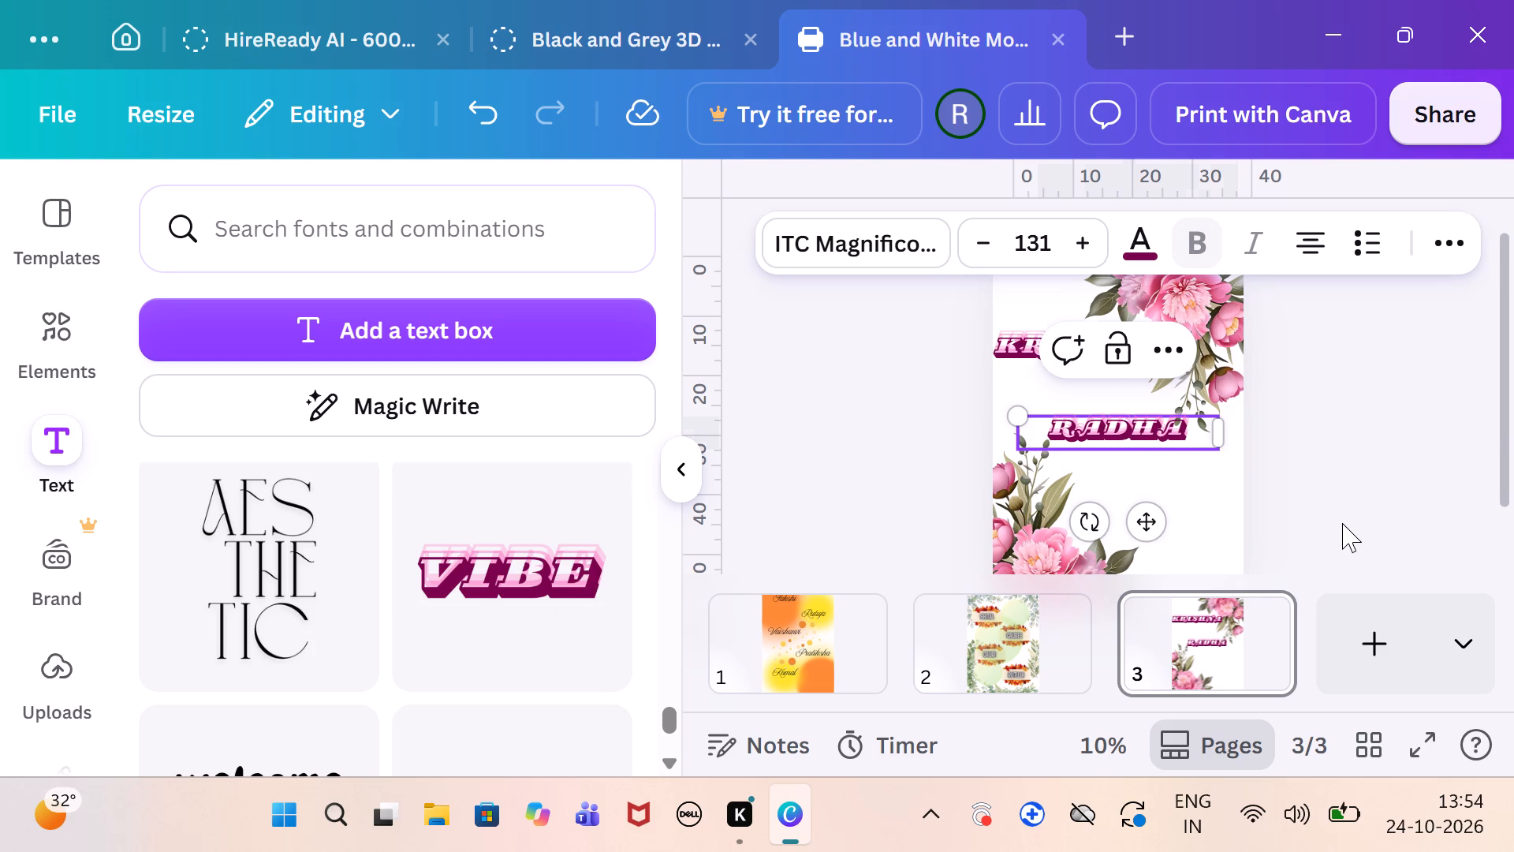
pyautogui.moveTo(1138, 424); pyautogui.dragTo(1189, 455)
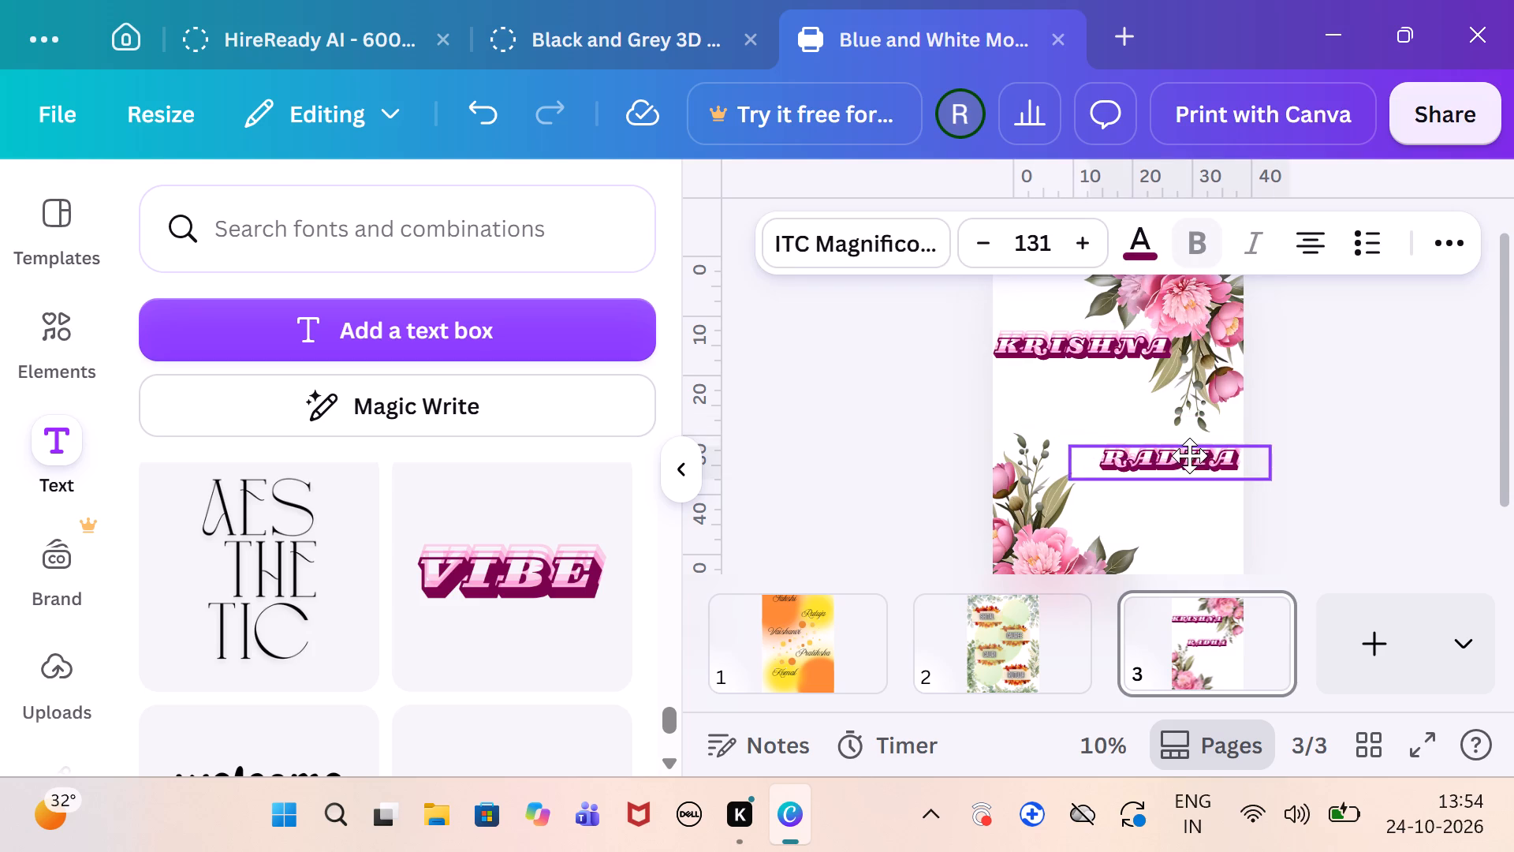
pyautogui.moveTo(1189, 455); pyautogui.dragTo(1180, 462)
# Nudge the "Krishna" text slightly left, against the page's left edge.
pyautogui.click(1053, 338)
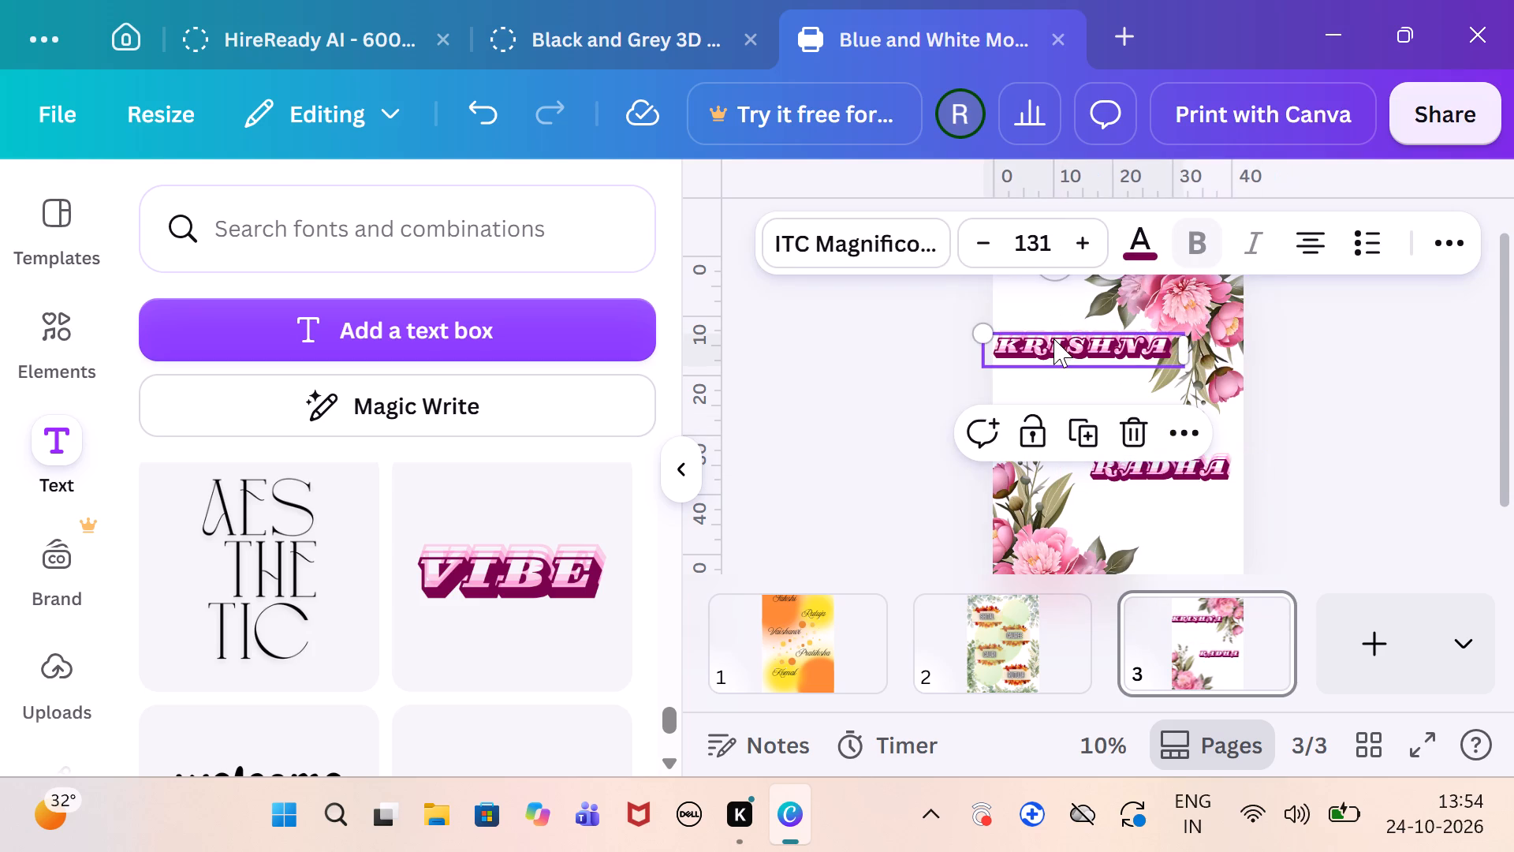
pyautogui.click(1313, 448)
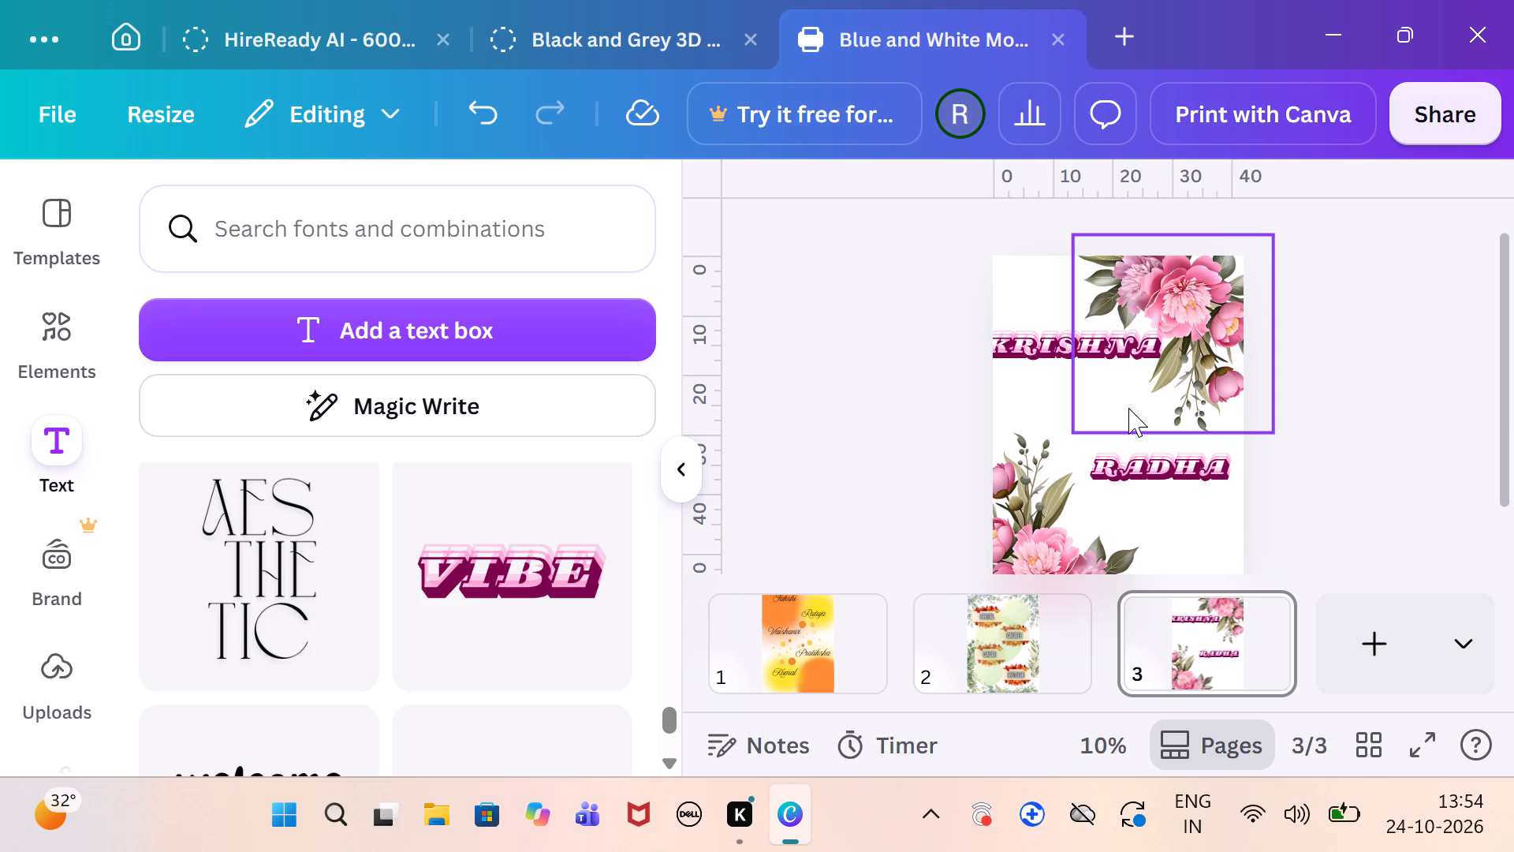
# Browse further through the ready-made font combinations for another decorative text style for page 3.
pyautogui.scroll(-3, 498, 637)
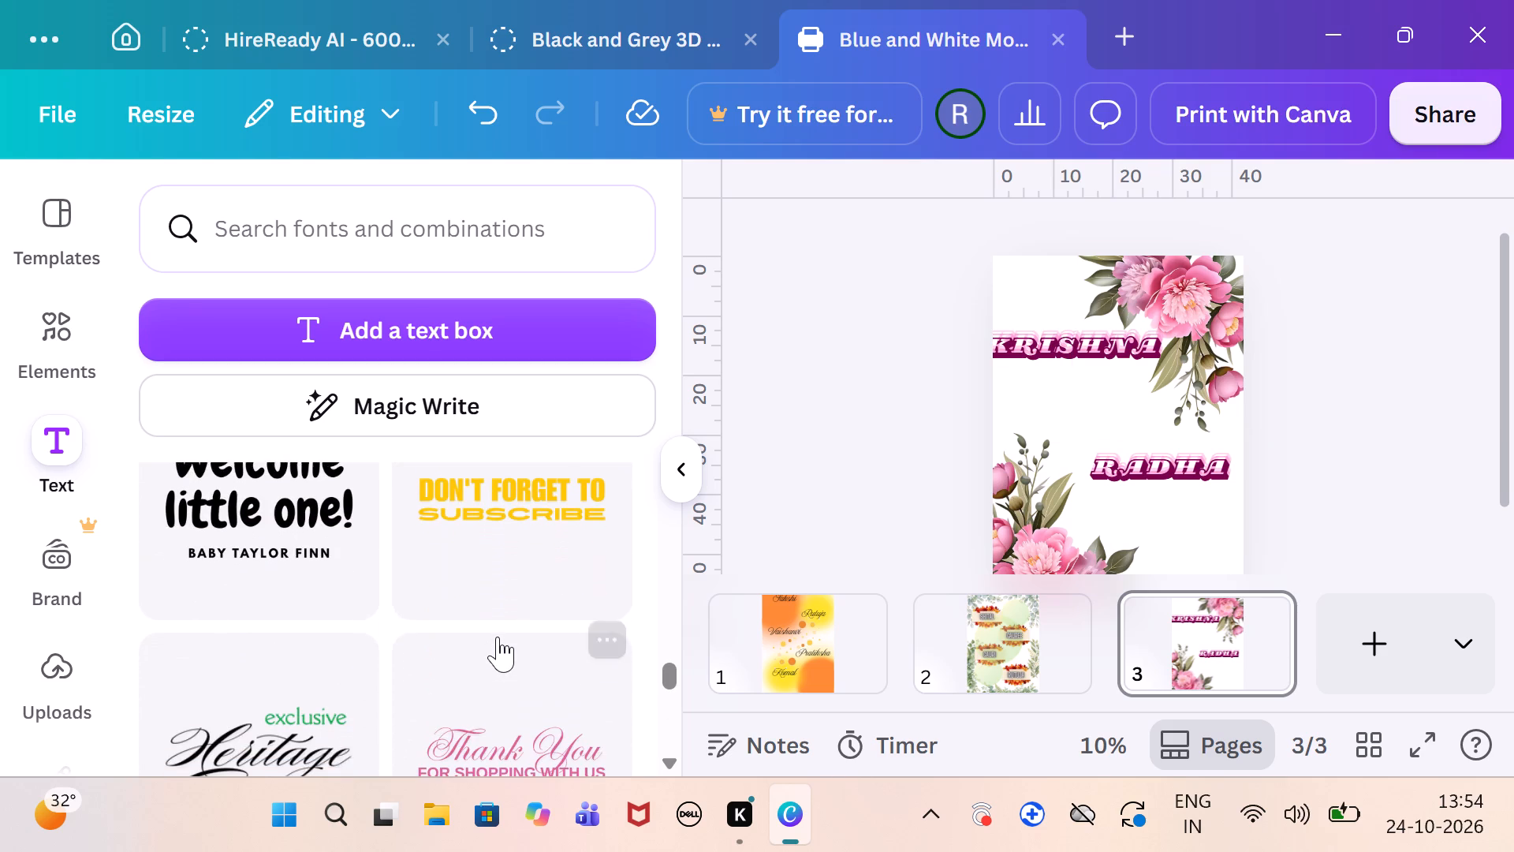
pyautogui.scroll(-3, 498, 637)
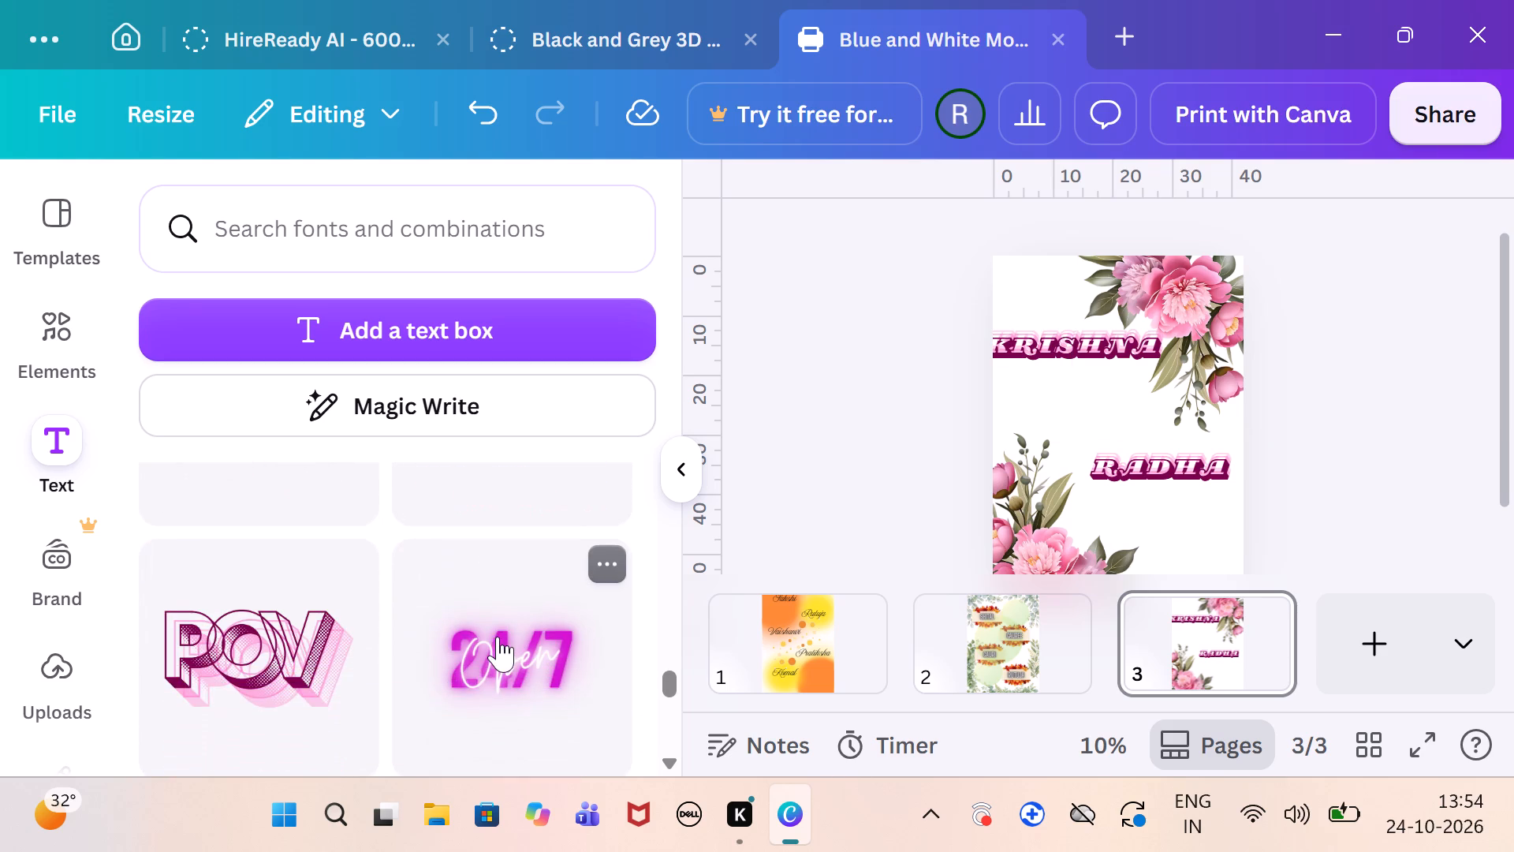
pyautogui.scroll(-3, 498, 637)
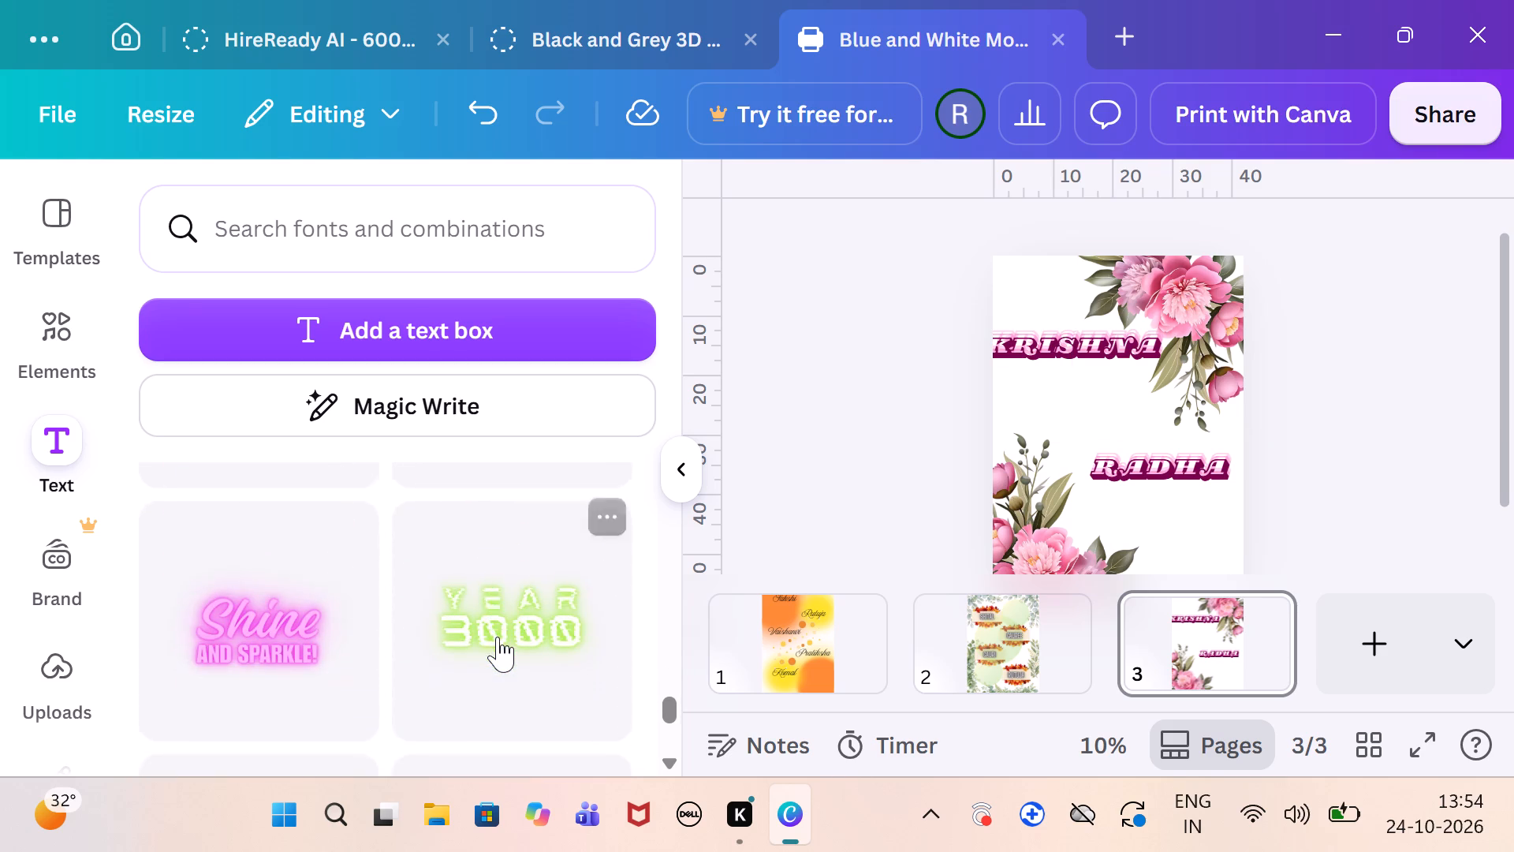
pyautogui.scroll(-5, 498, 637)
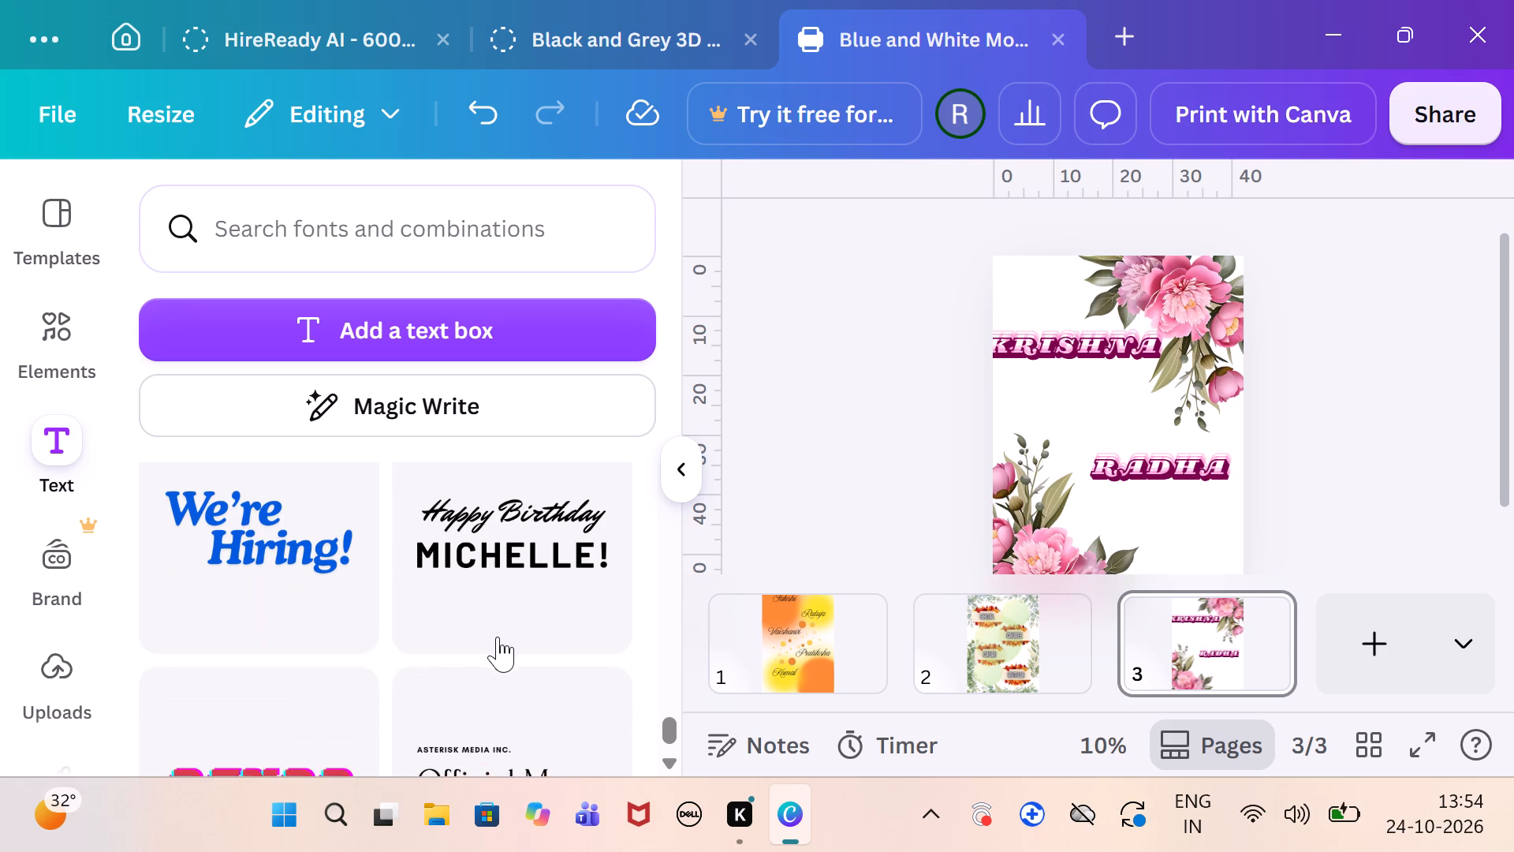
pyautogui.scroll(-4, 498, 637)
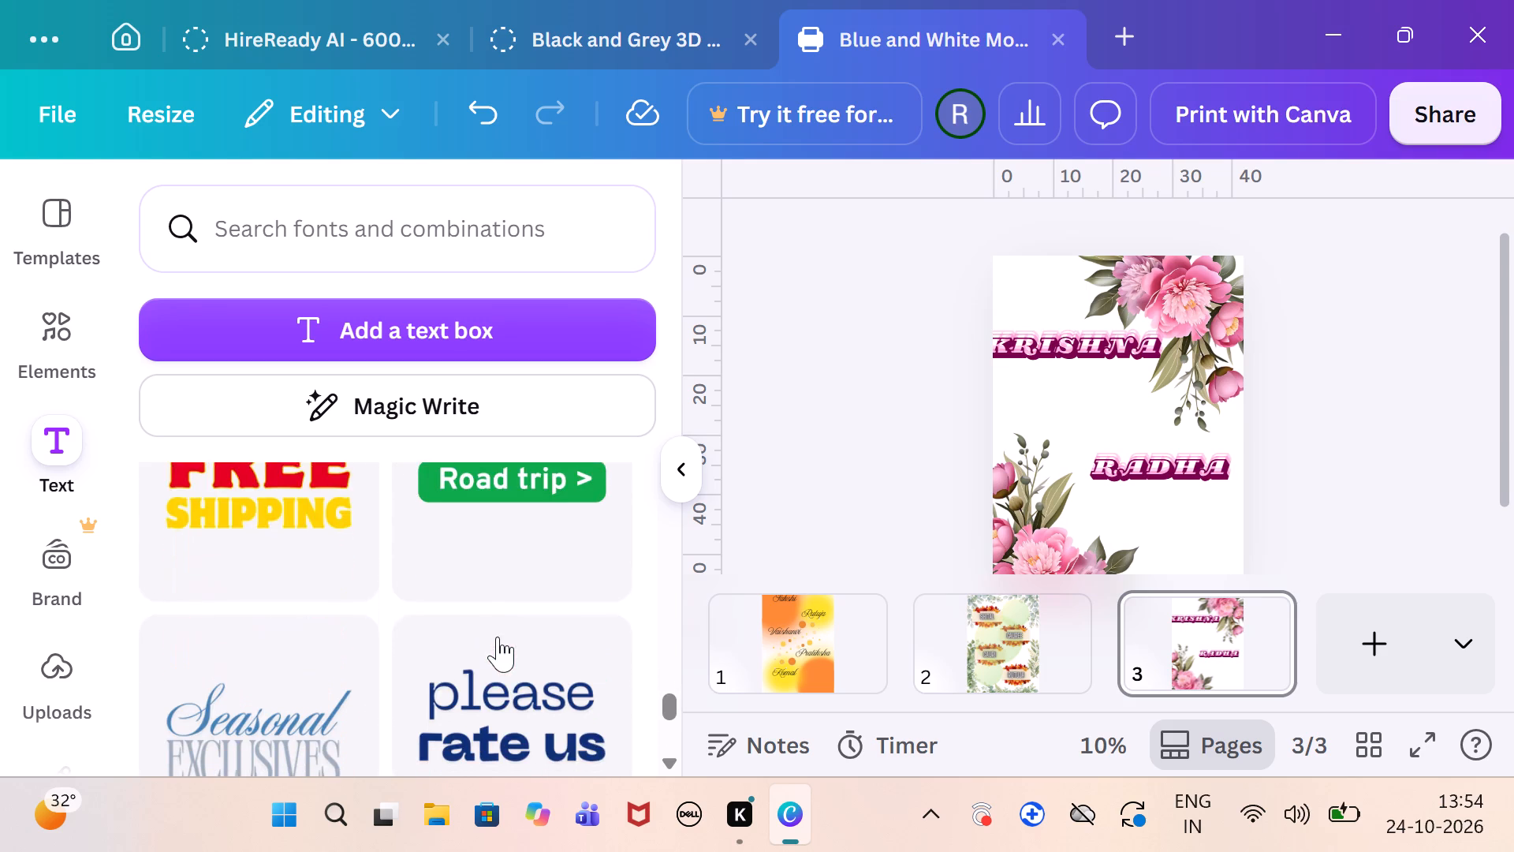
pyautogui.scroll(-1, 498, 637)
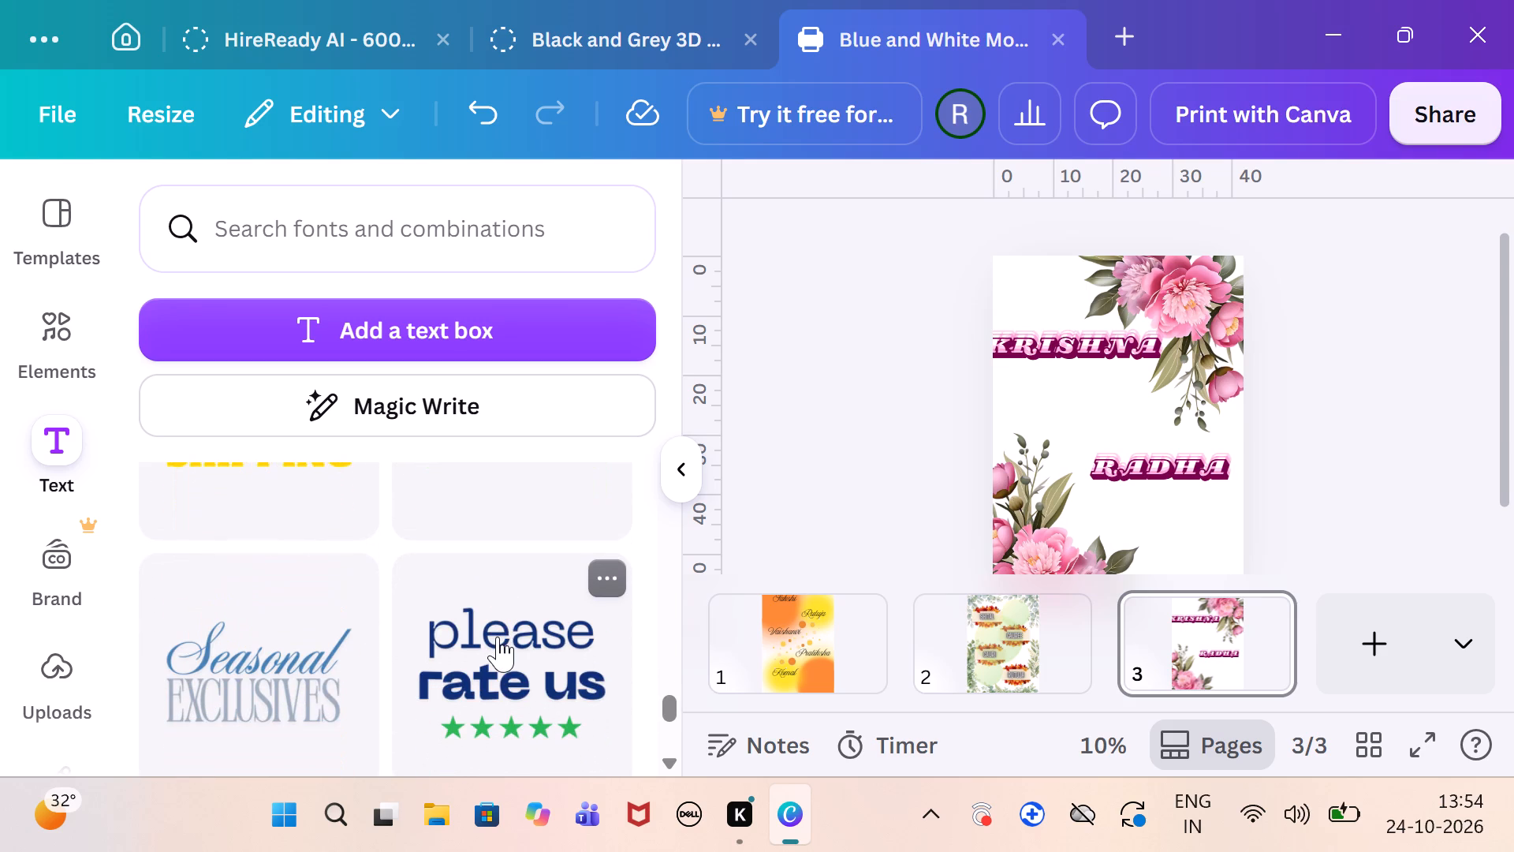
pyautogui.scroll(-1, 498, 637)
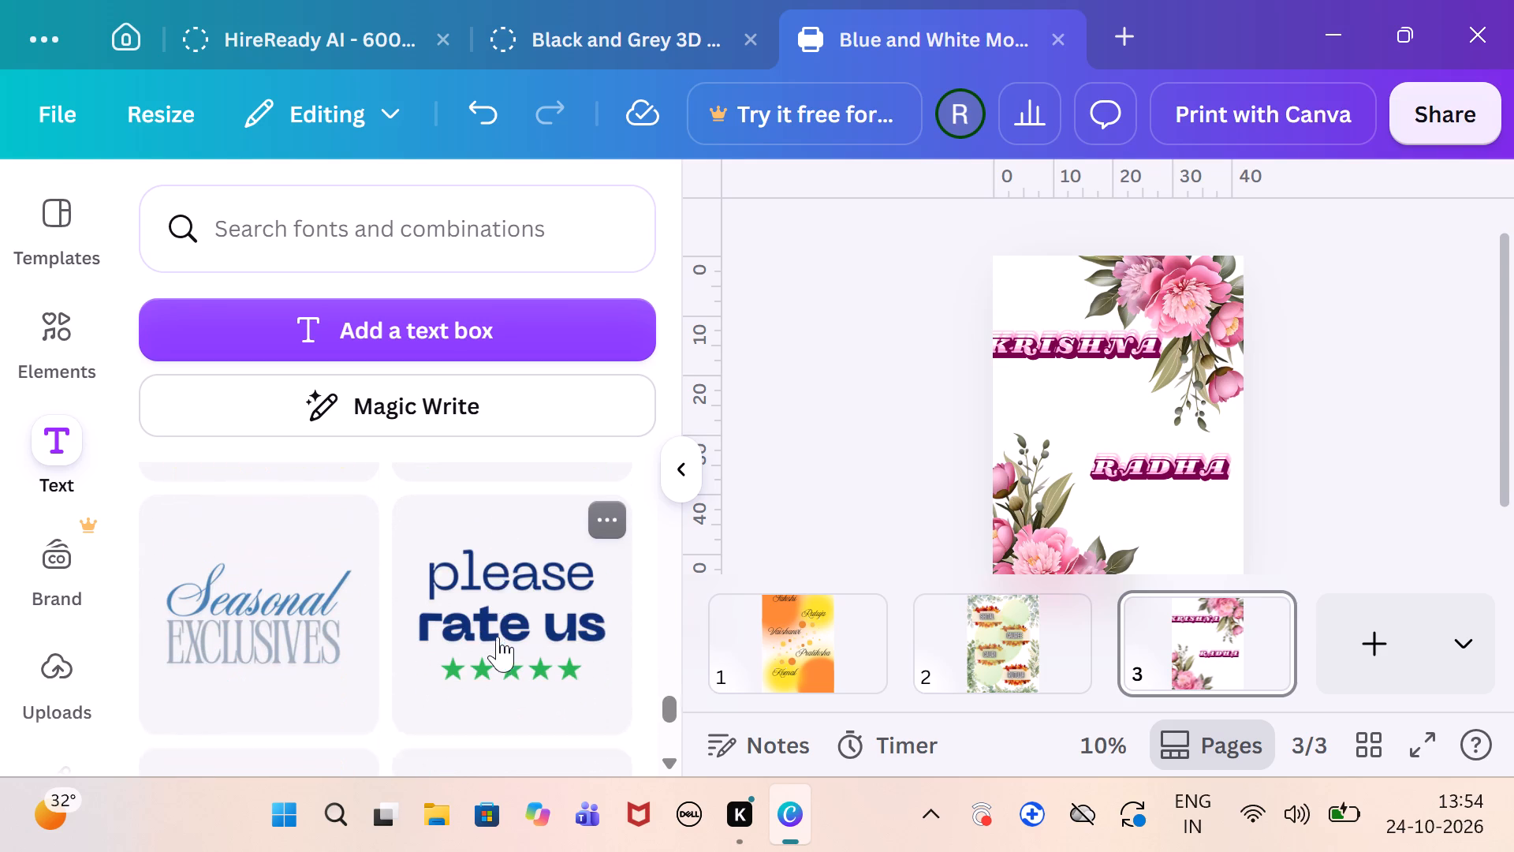
pyautogui.scroll(-1, 498, 637)
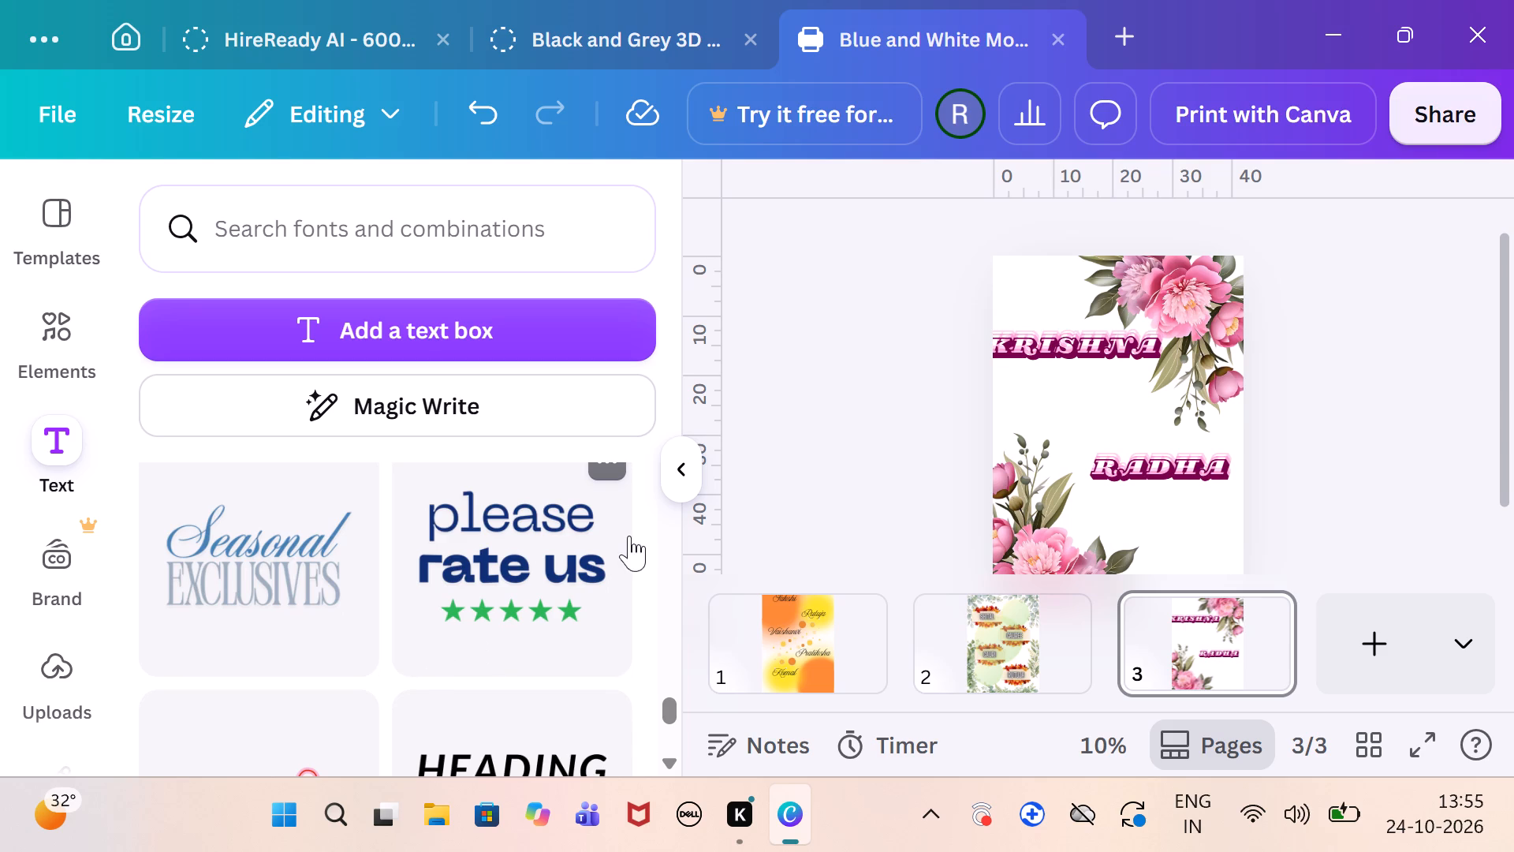
pyautogui.scroll(-2, 308, 628)
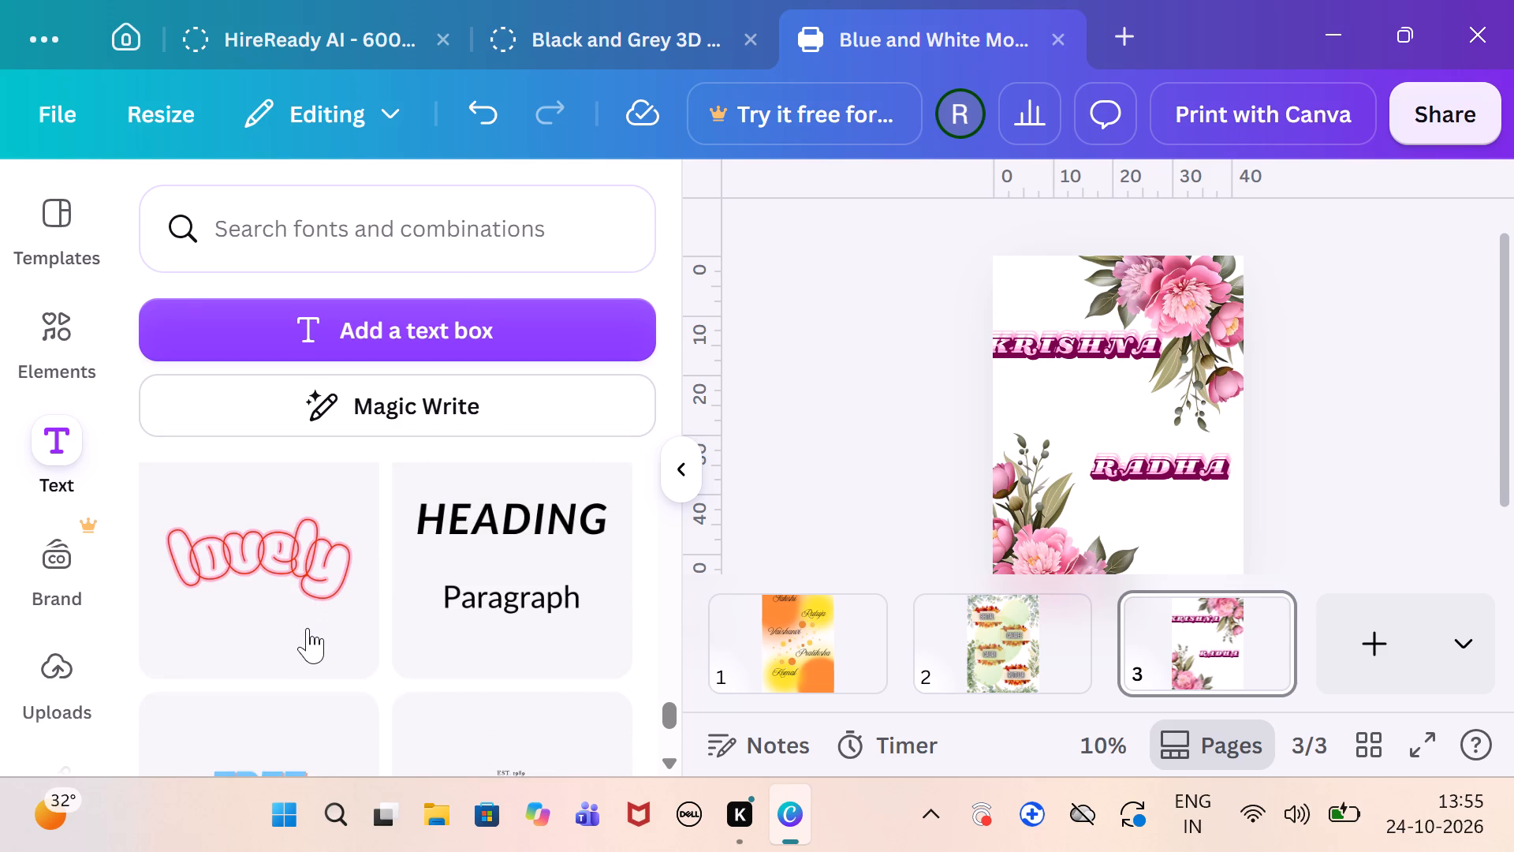
pyautogui.scroll(-4, 308, 628)
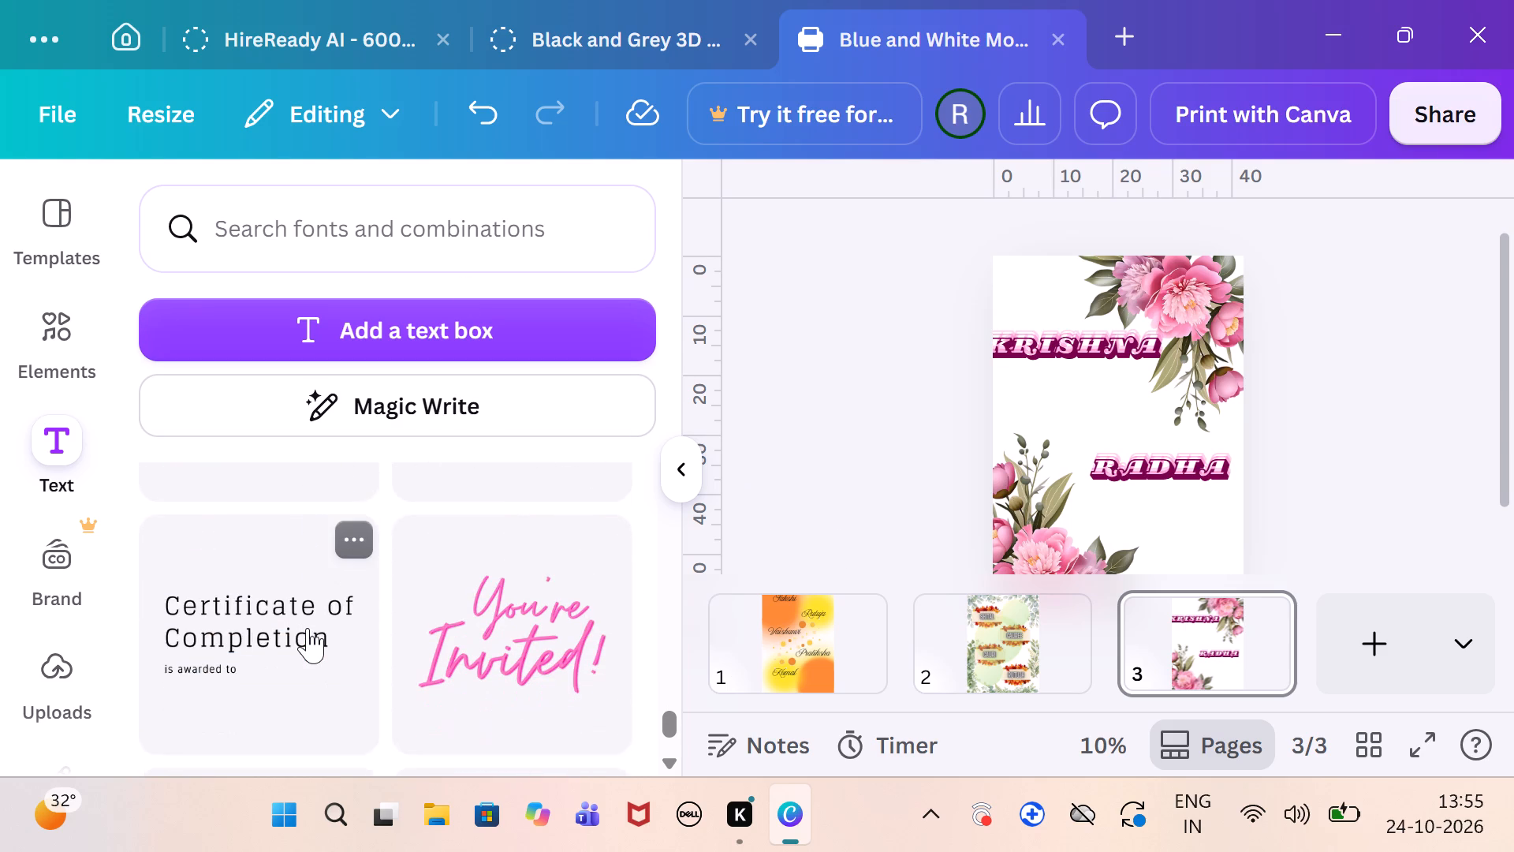
pyautogui.scroll(-2, 308, 628)
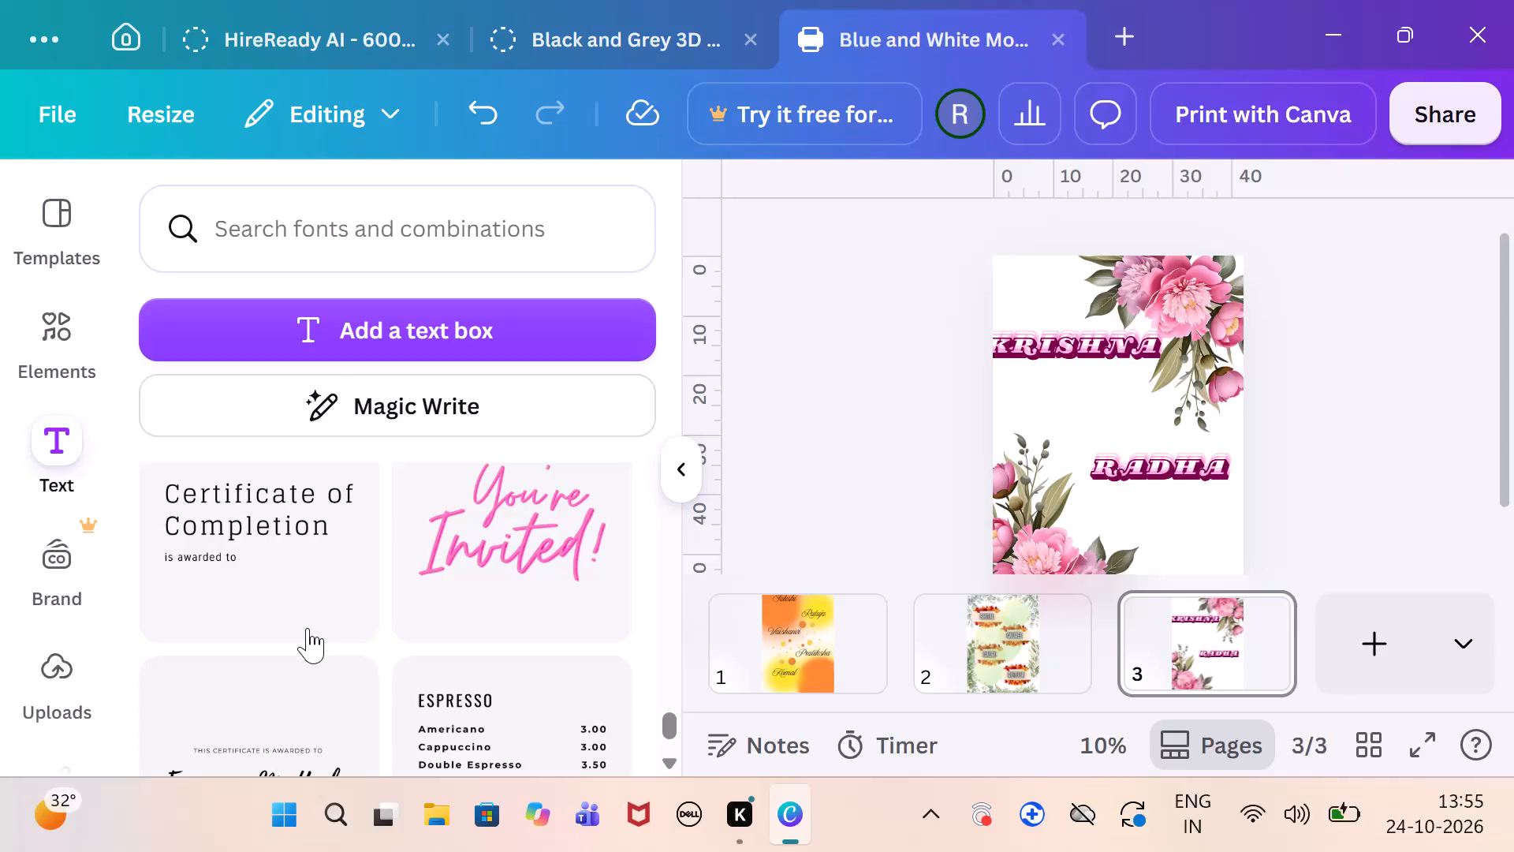
pyautogui.scroll(-1, 406, 727)
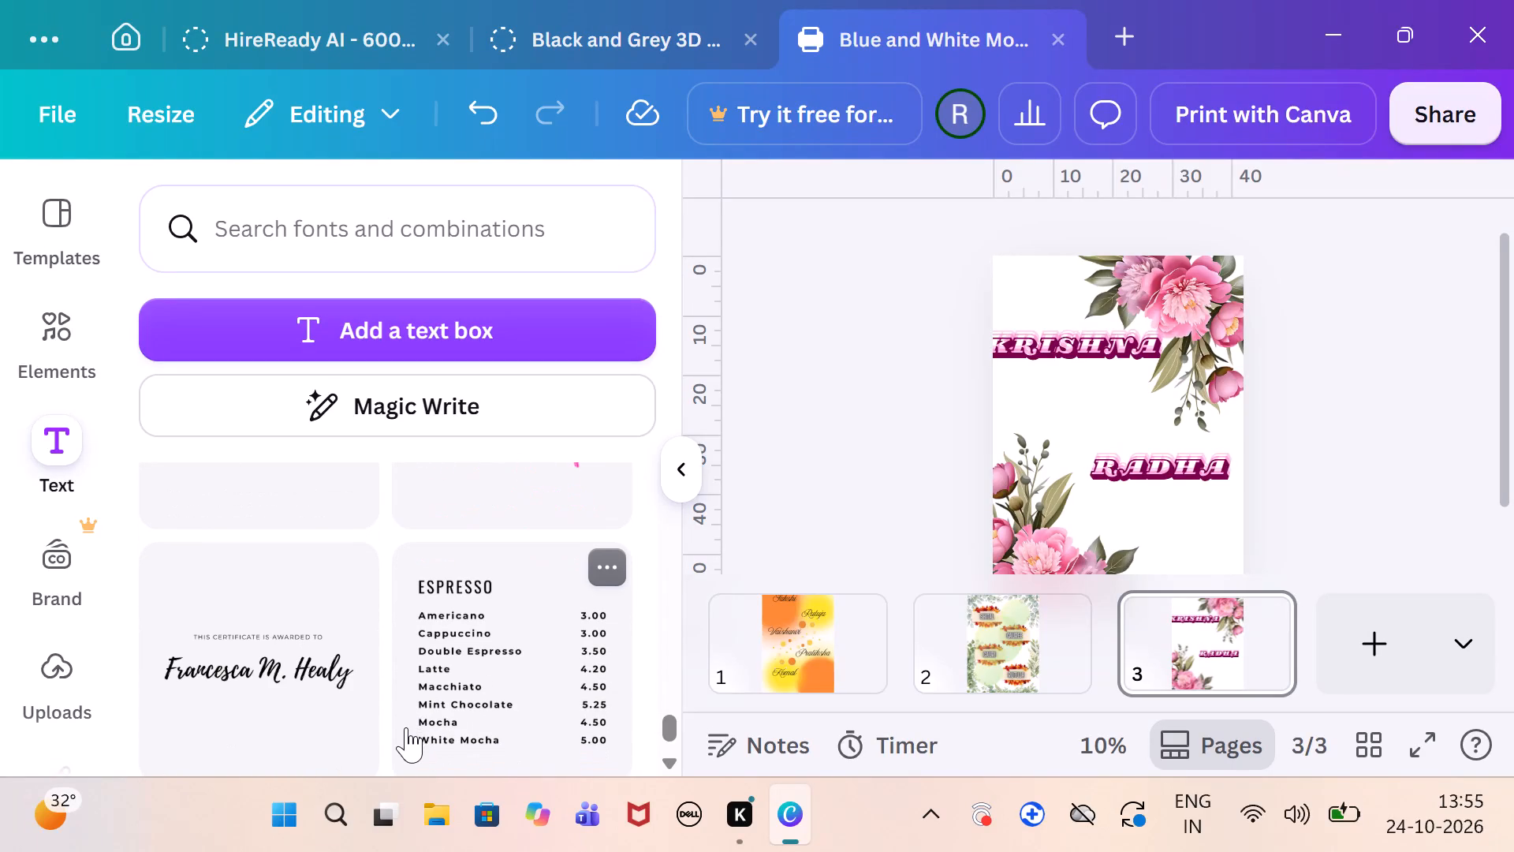
pyautogui.scroll(-1, 638, 836)
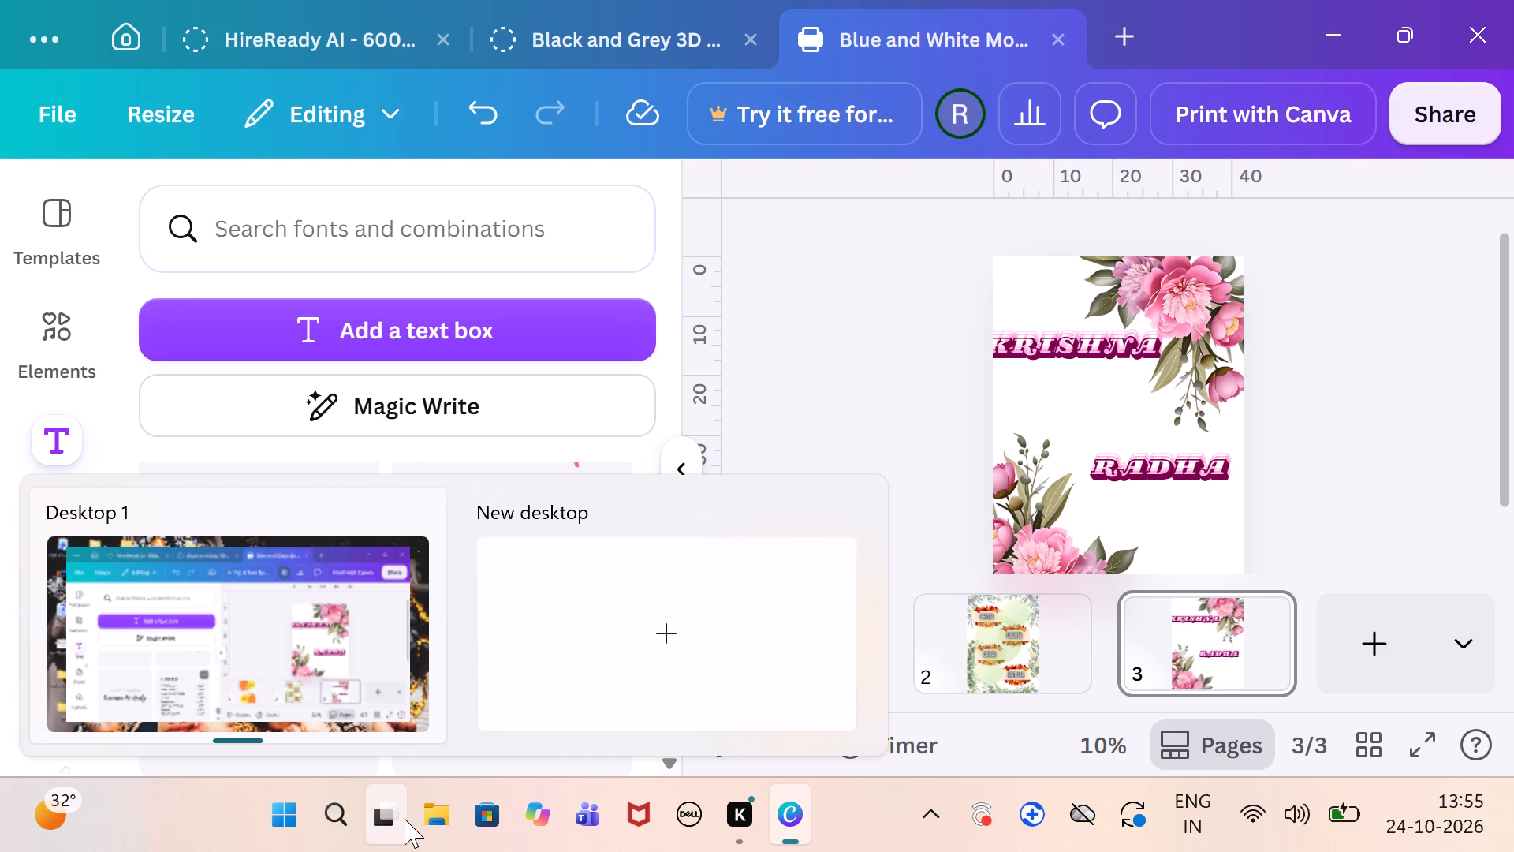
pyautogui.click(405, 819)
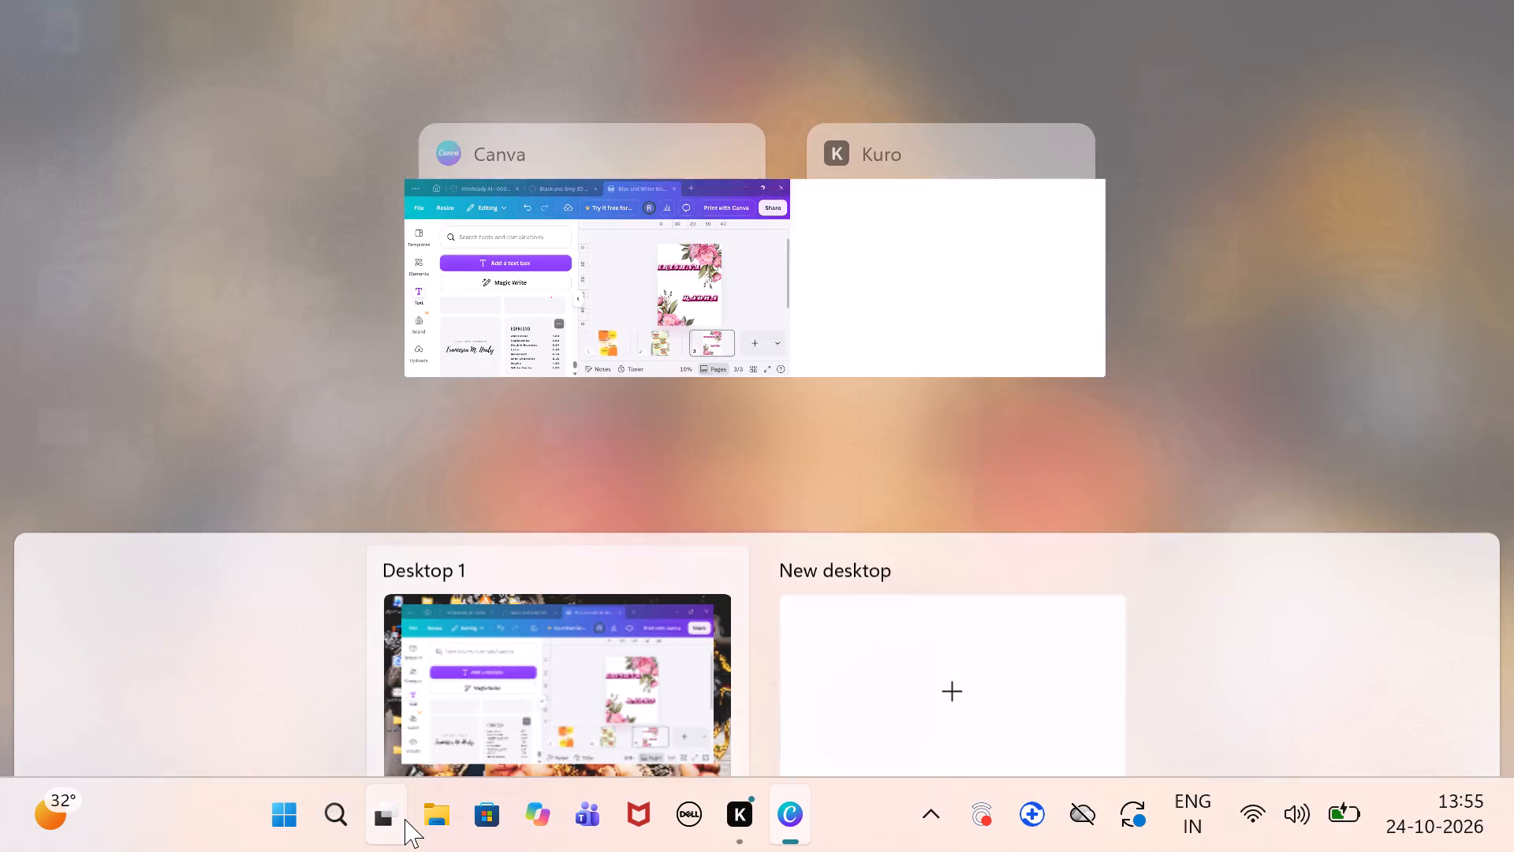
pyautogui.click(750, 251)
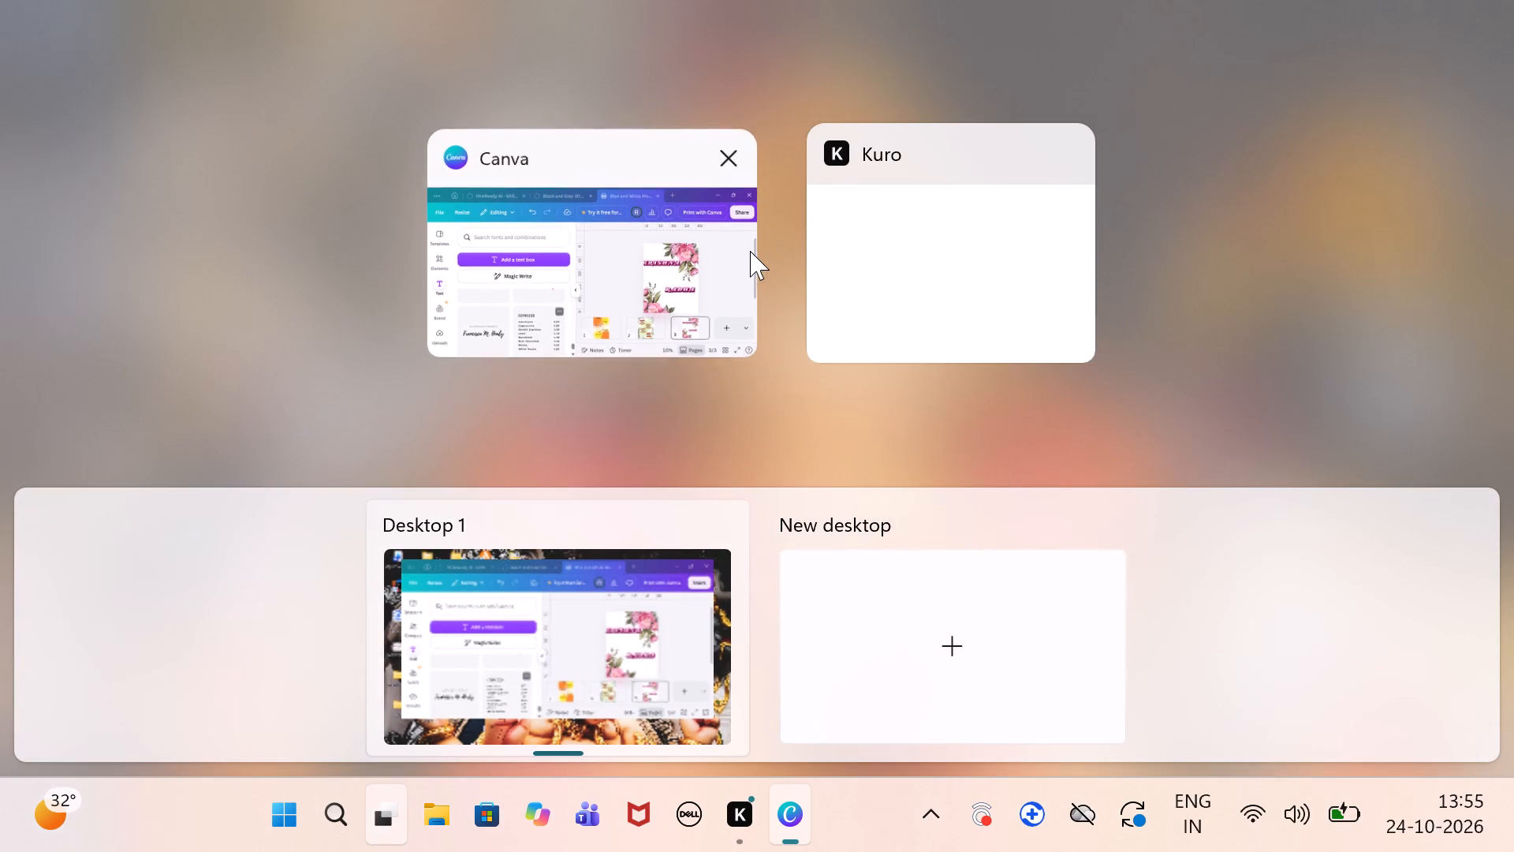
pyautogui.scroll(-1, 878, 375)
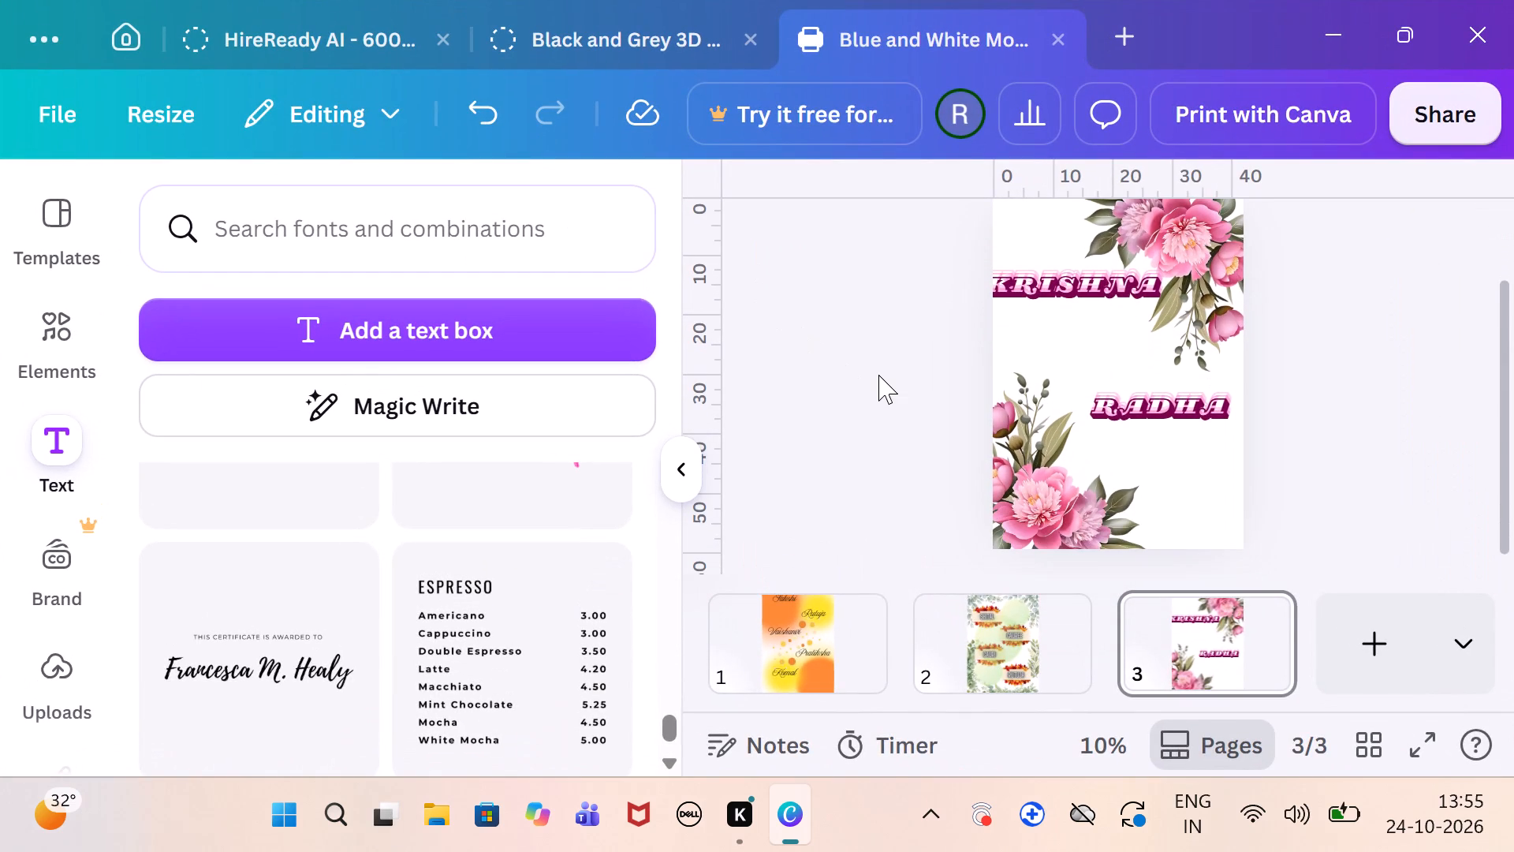
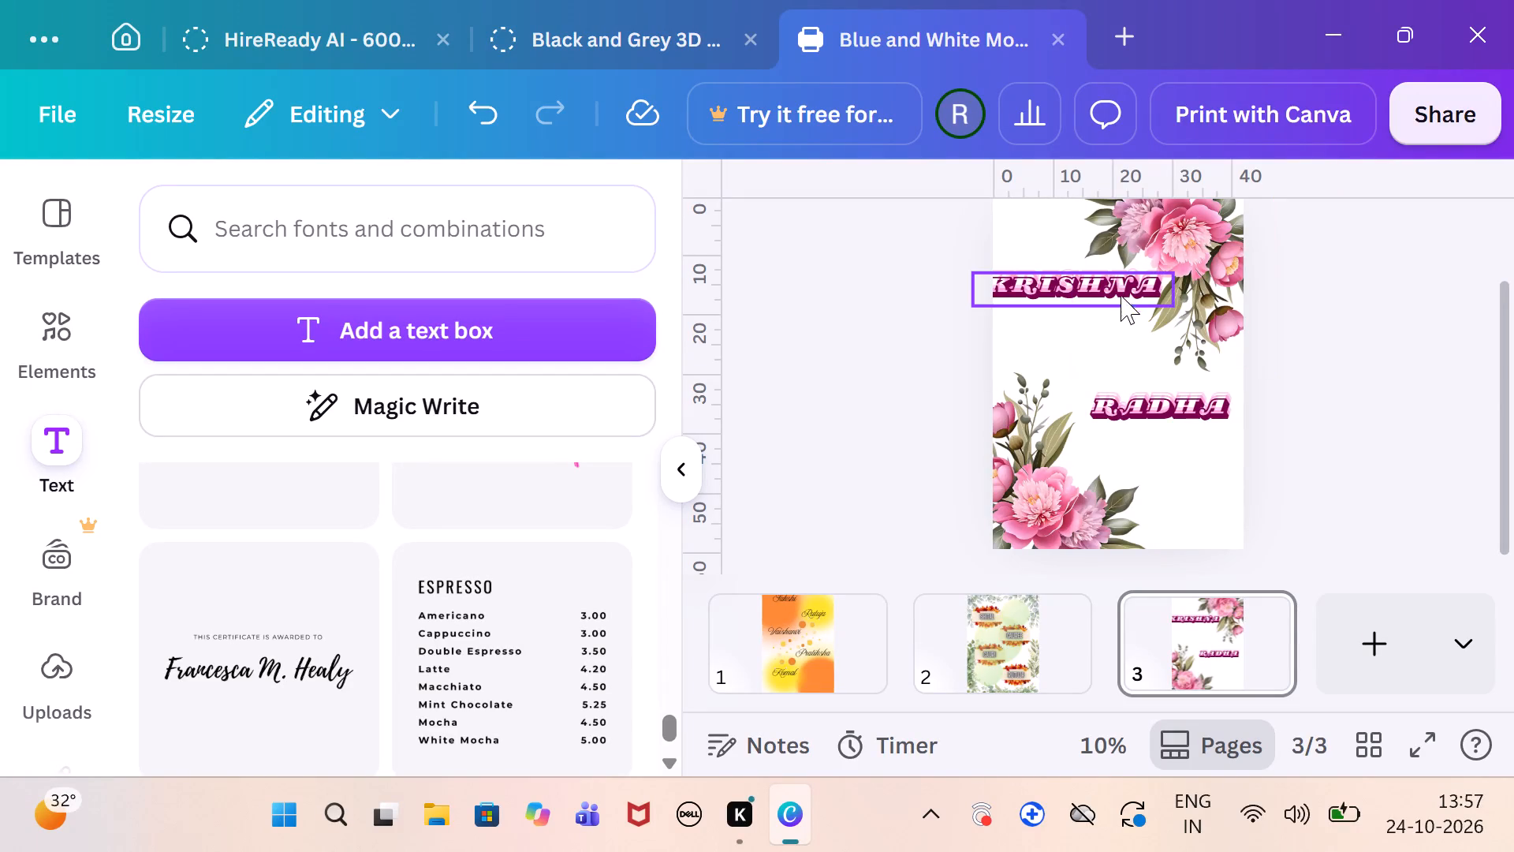
# Nudge the "Krishna" text slightly right so its lettering starts at page 3's left edge.
pyautogui.moveTo(1128, 286); pyautogui.dragTo(1139, 287)
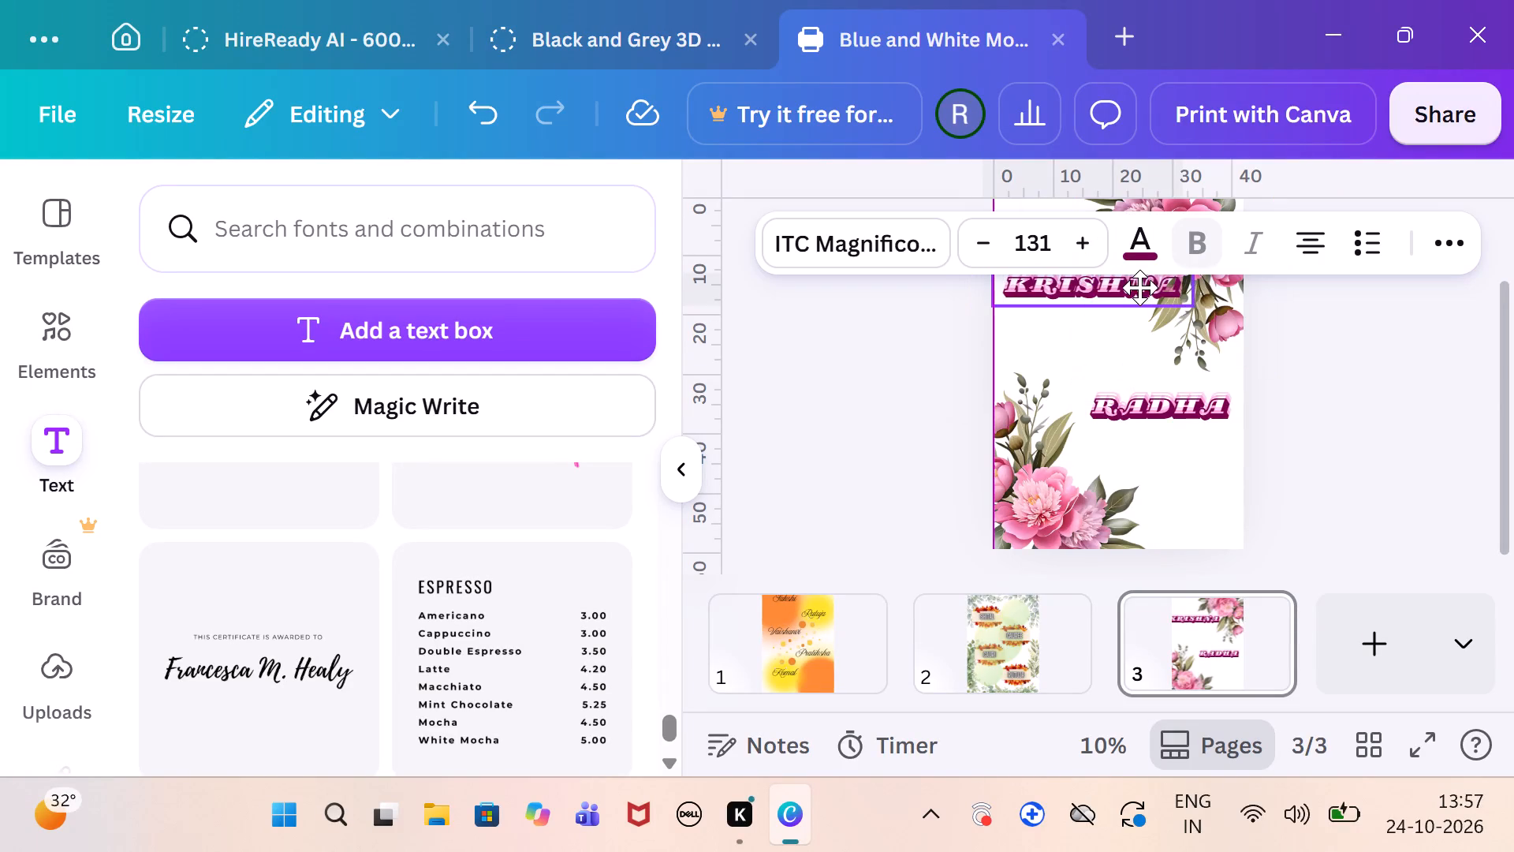
pyautogui.moveTo(1139, 287); pyautogui.dragTo(1146, 290)
pyautogui.moveTo(1146, 290); pyautogui.dragTo(1137, 291)
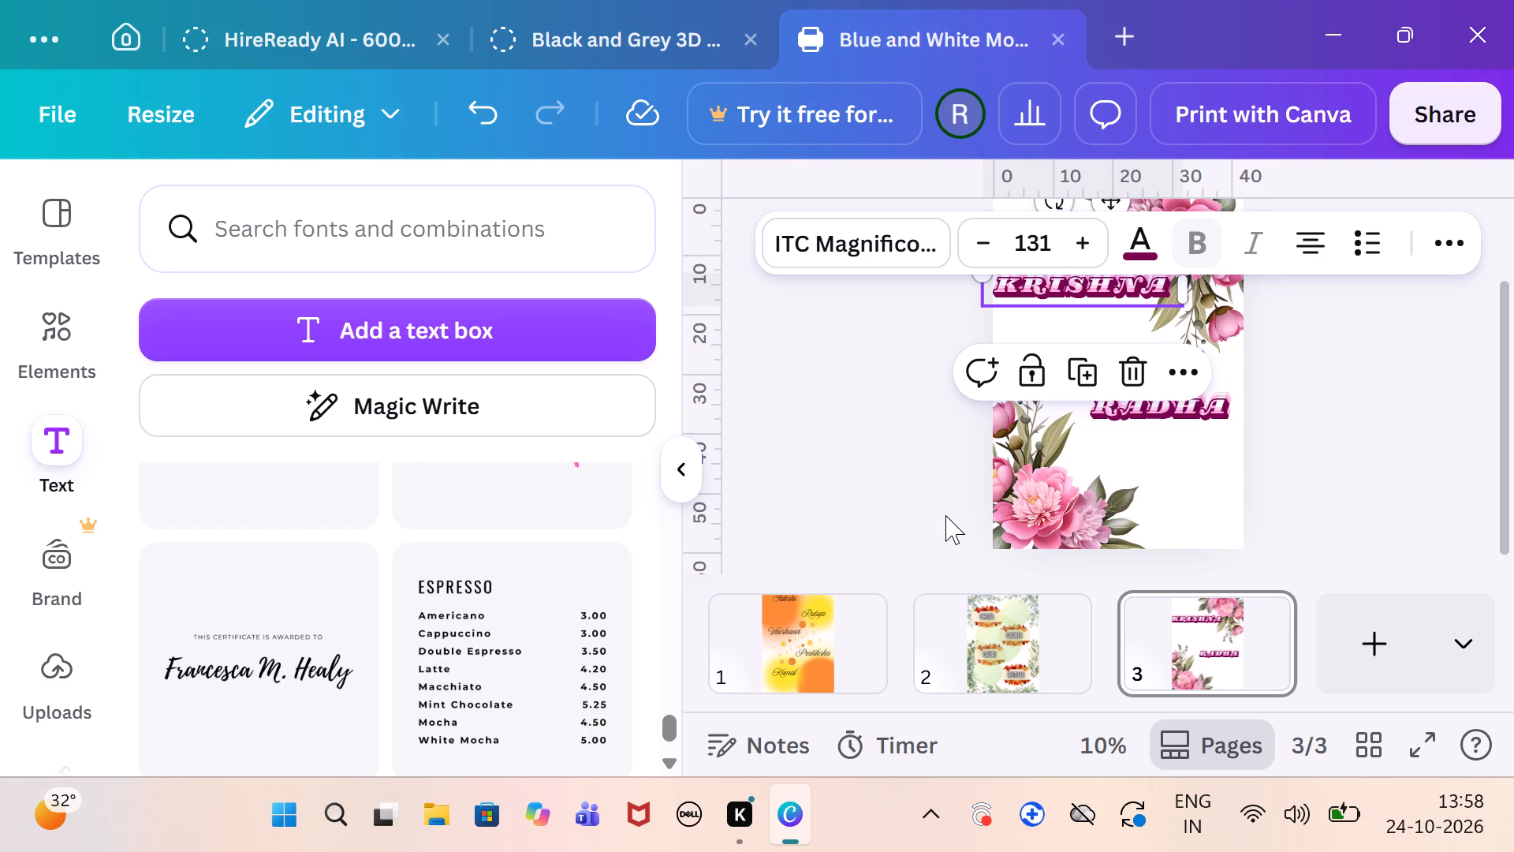
# Look over page 2 with its autumn-leaf name banners, and return to page 3.
pyautogui.scroll(-1, 945, 515)
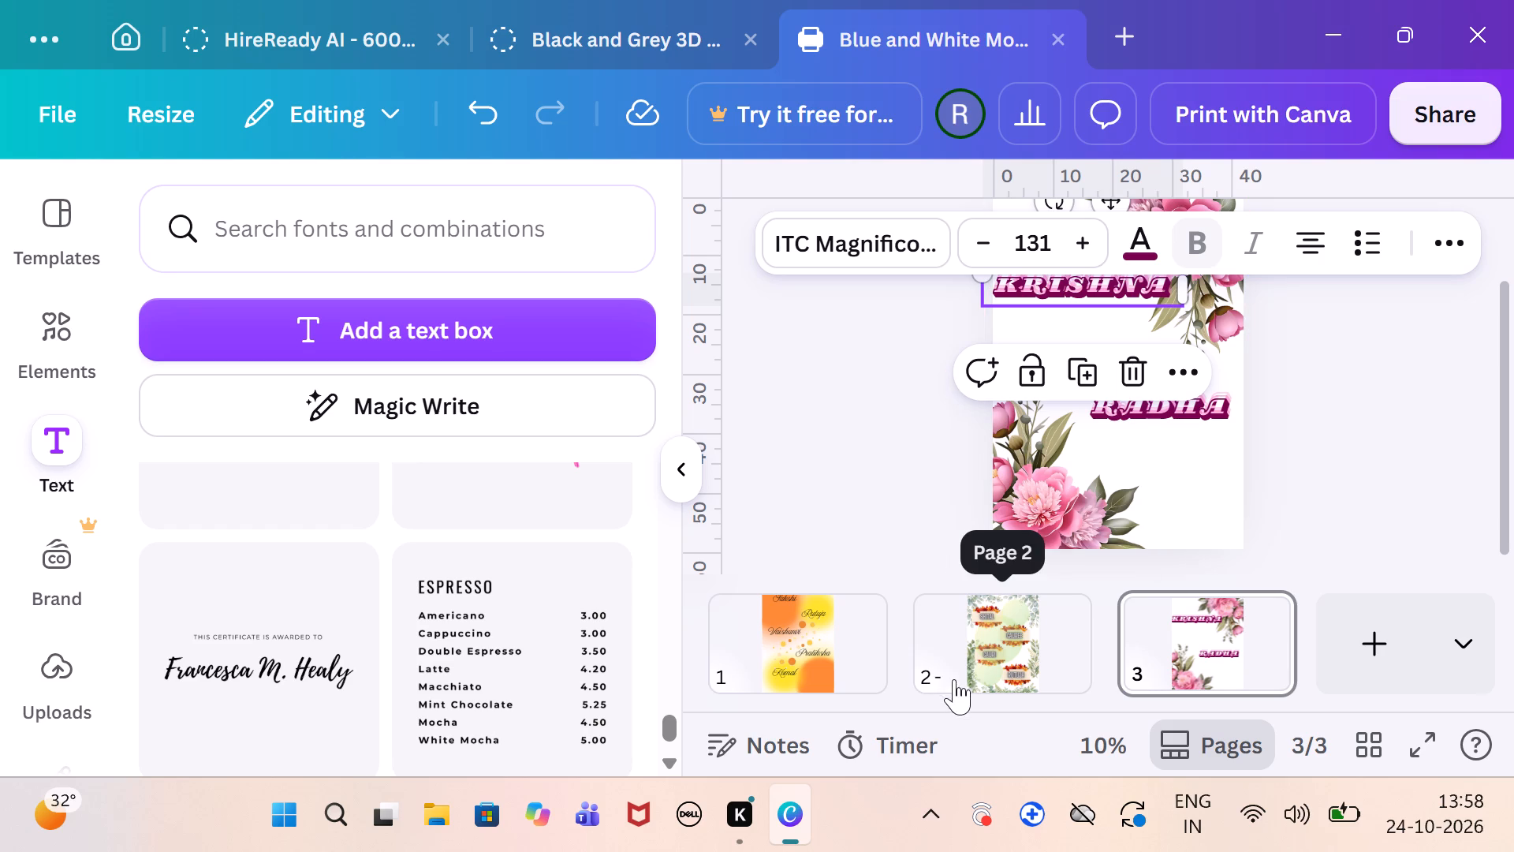
pyautogui.click(1005, 656)
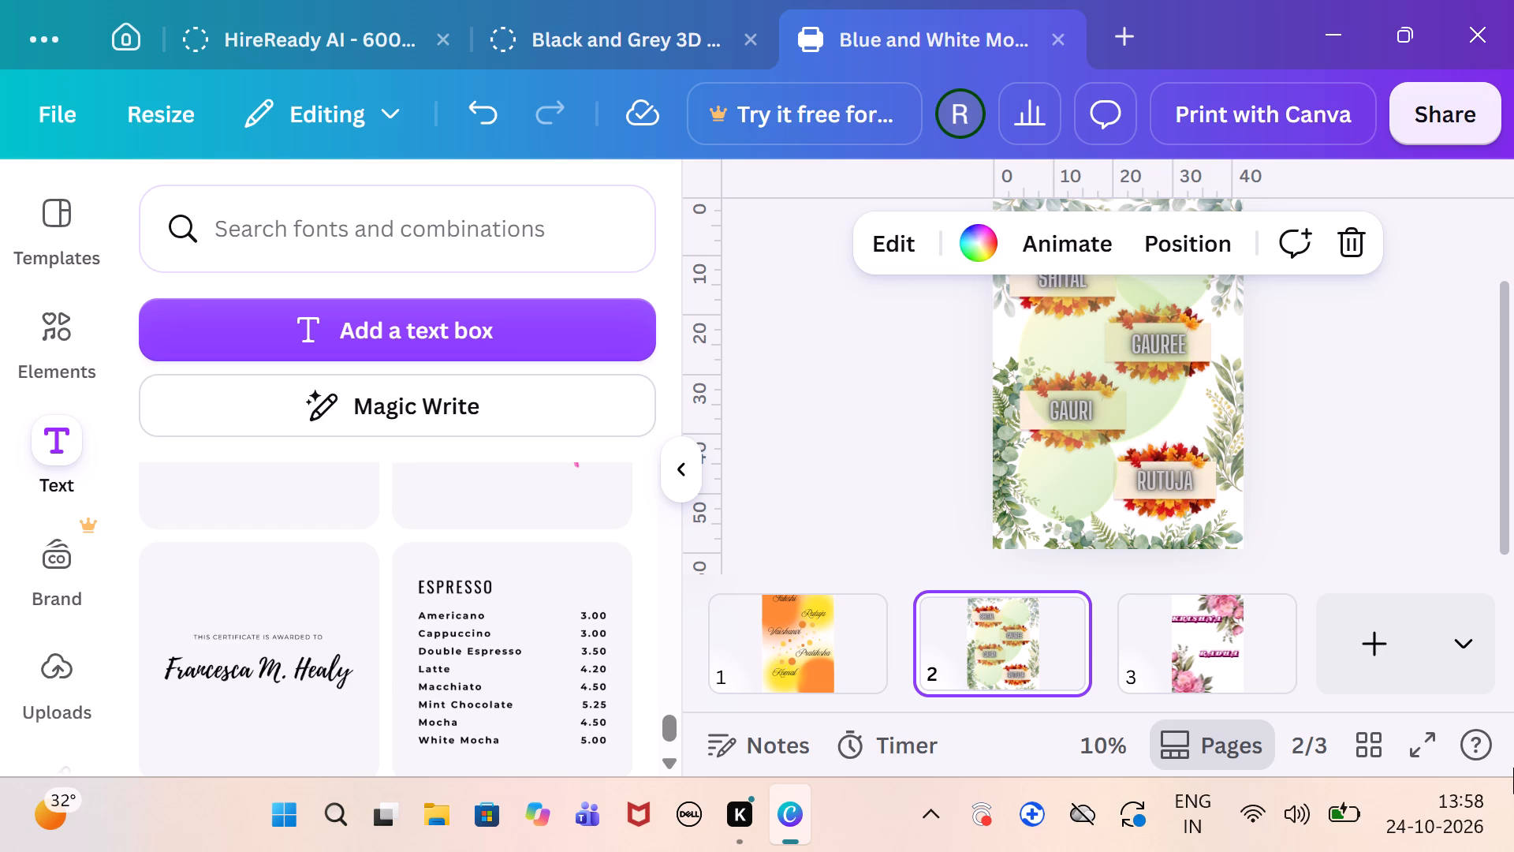
pyautogui.scroll(-2, 1513, 768)
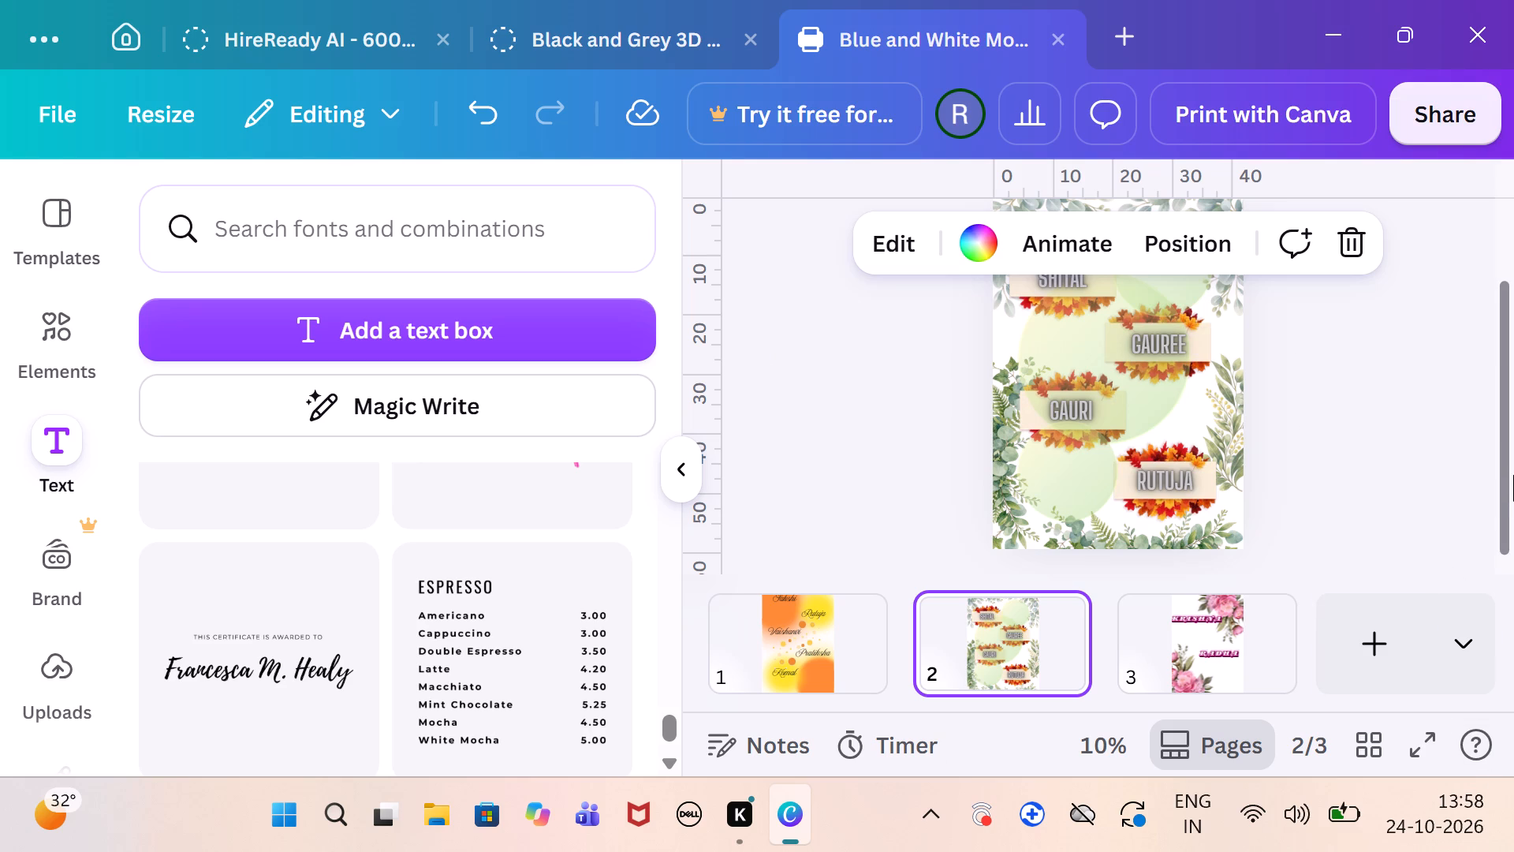
pyautogui.hscroll(-1, 698, 523)
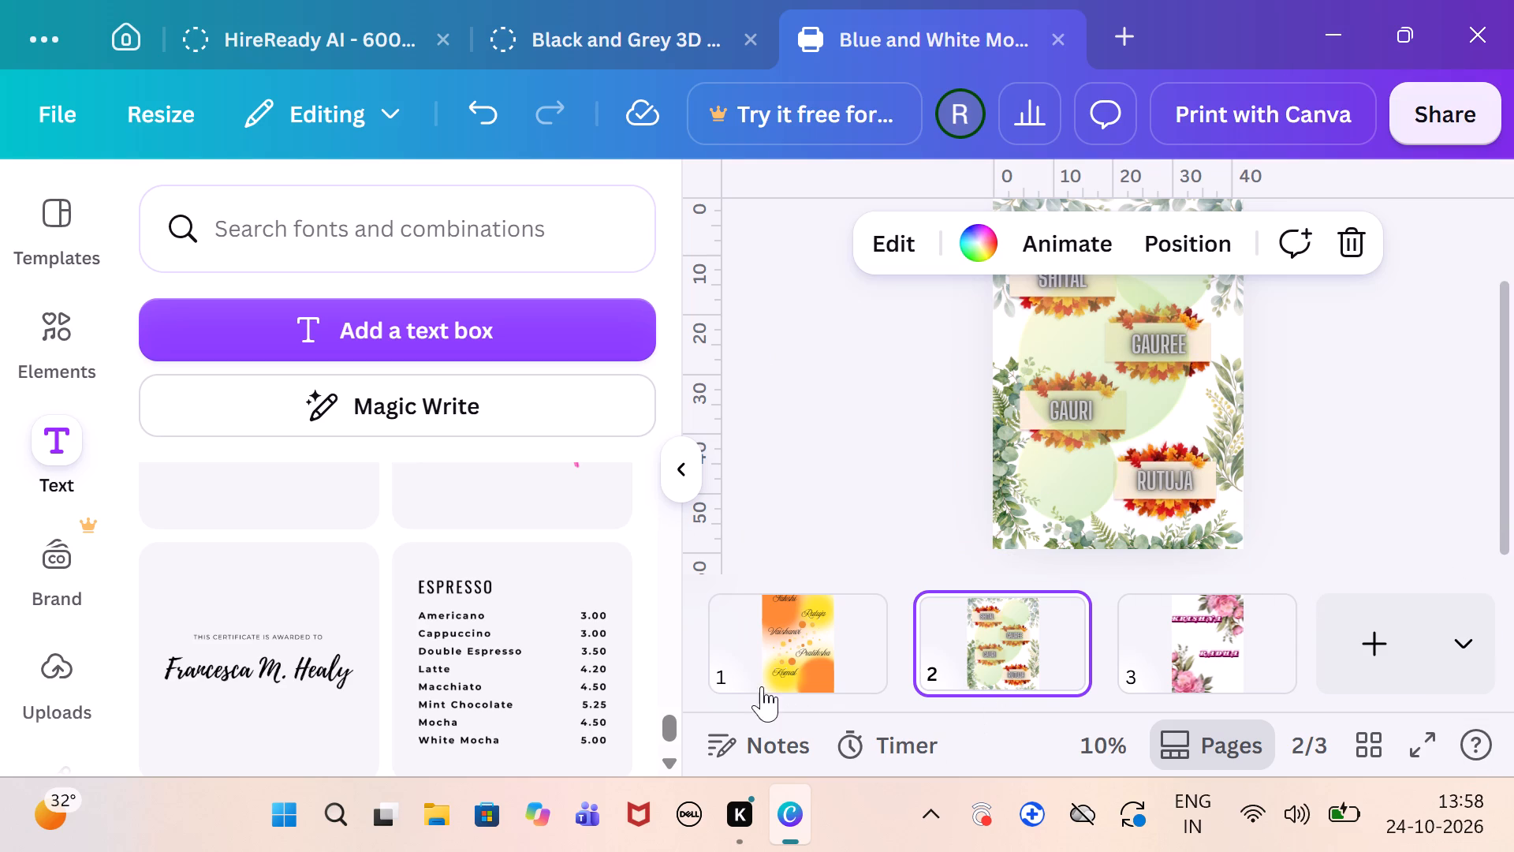
pyautogui.hscroll(-1, 762, 686)
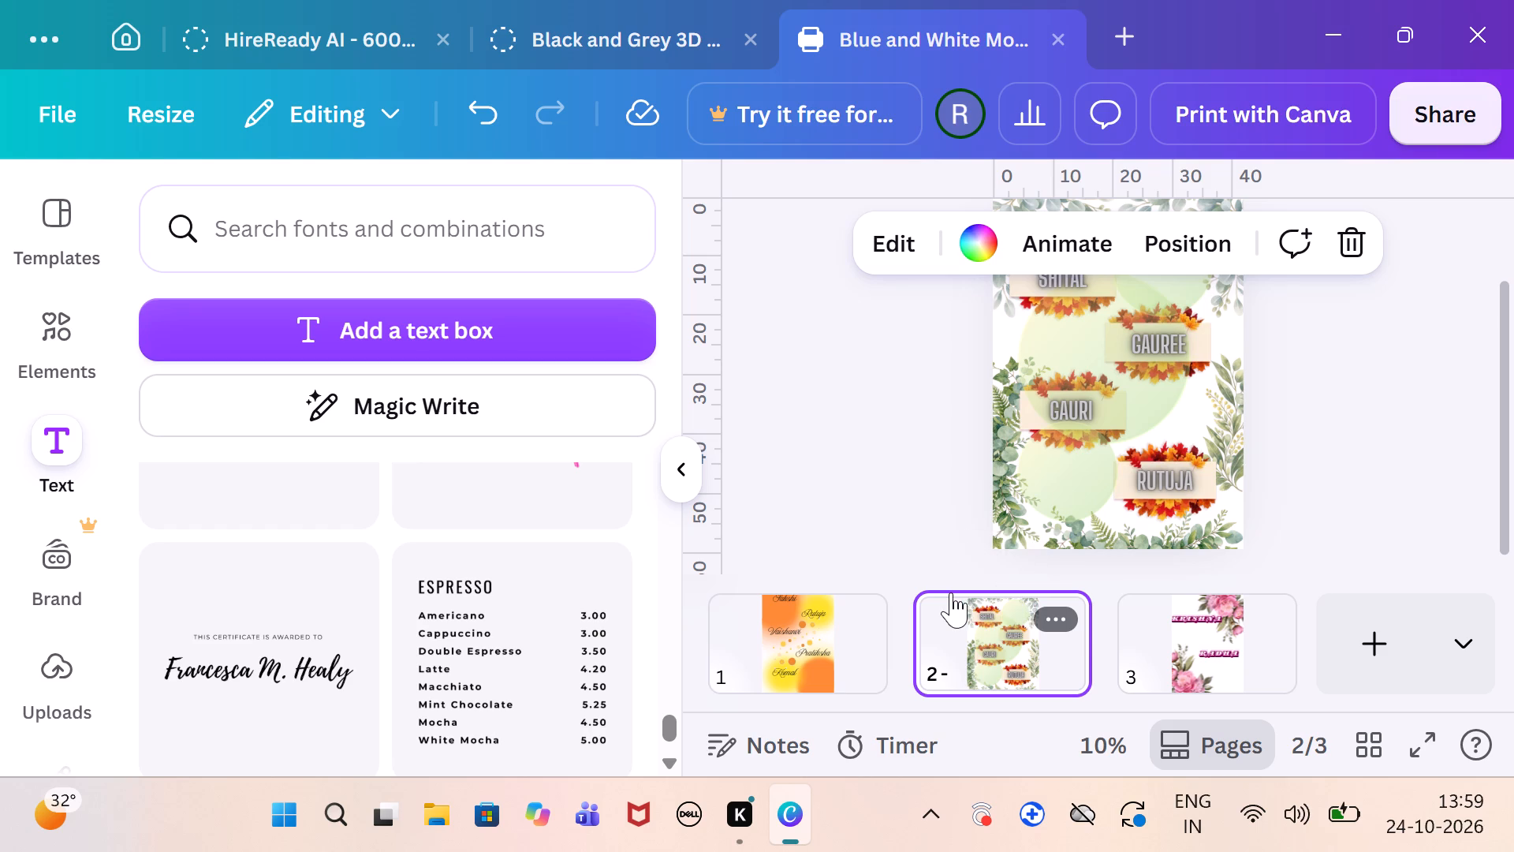
pyautogui.click(951, 592)
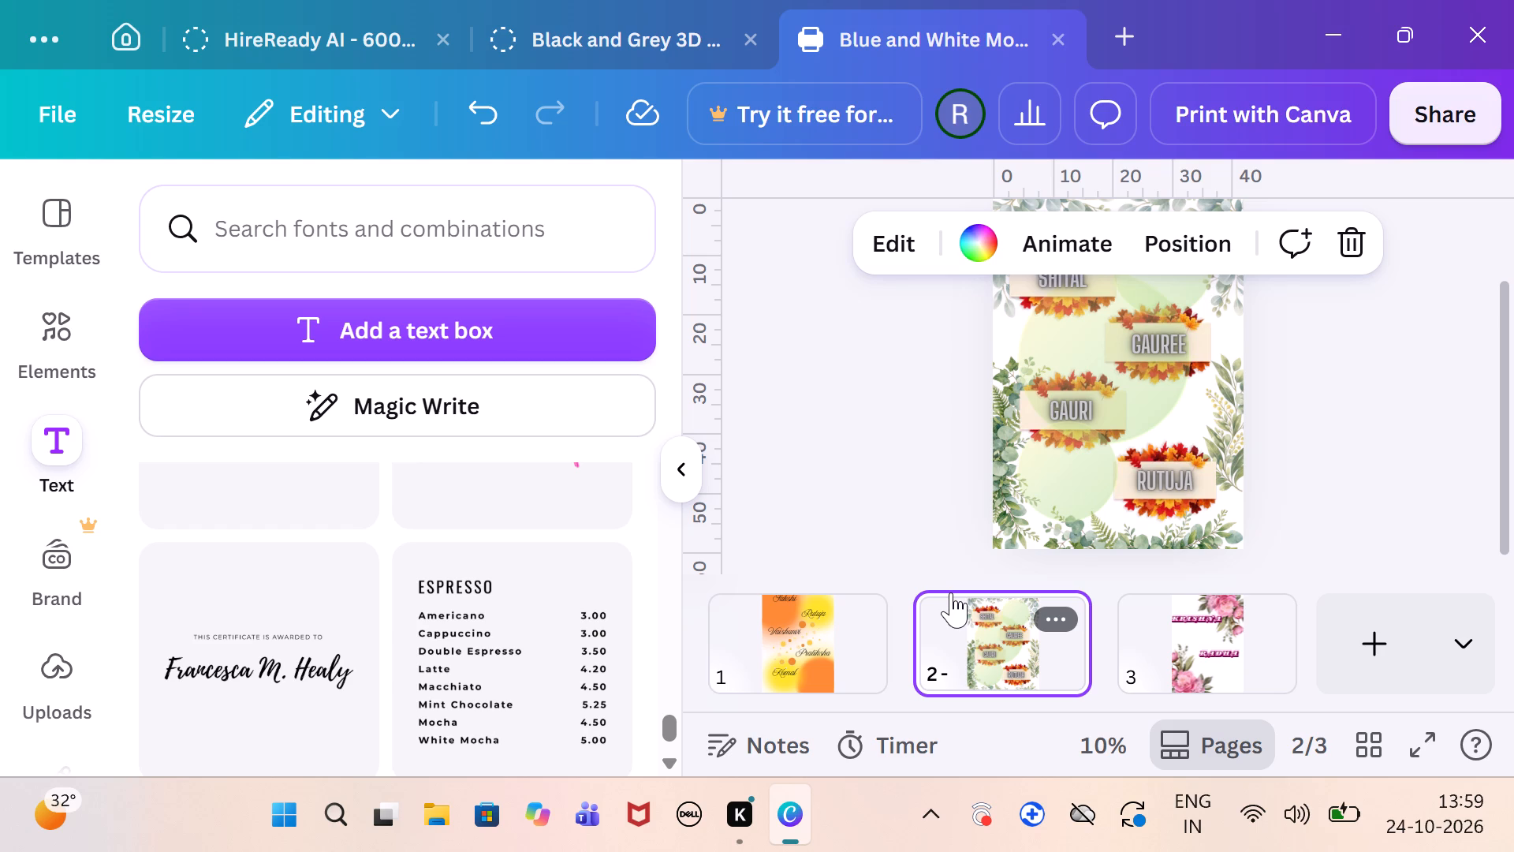
pyautogui.click(951, 592)
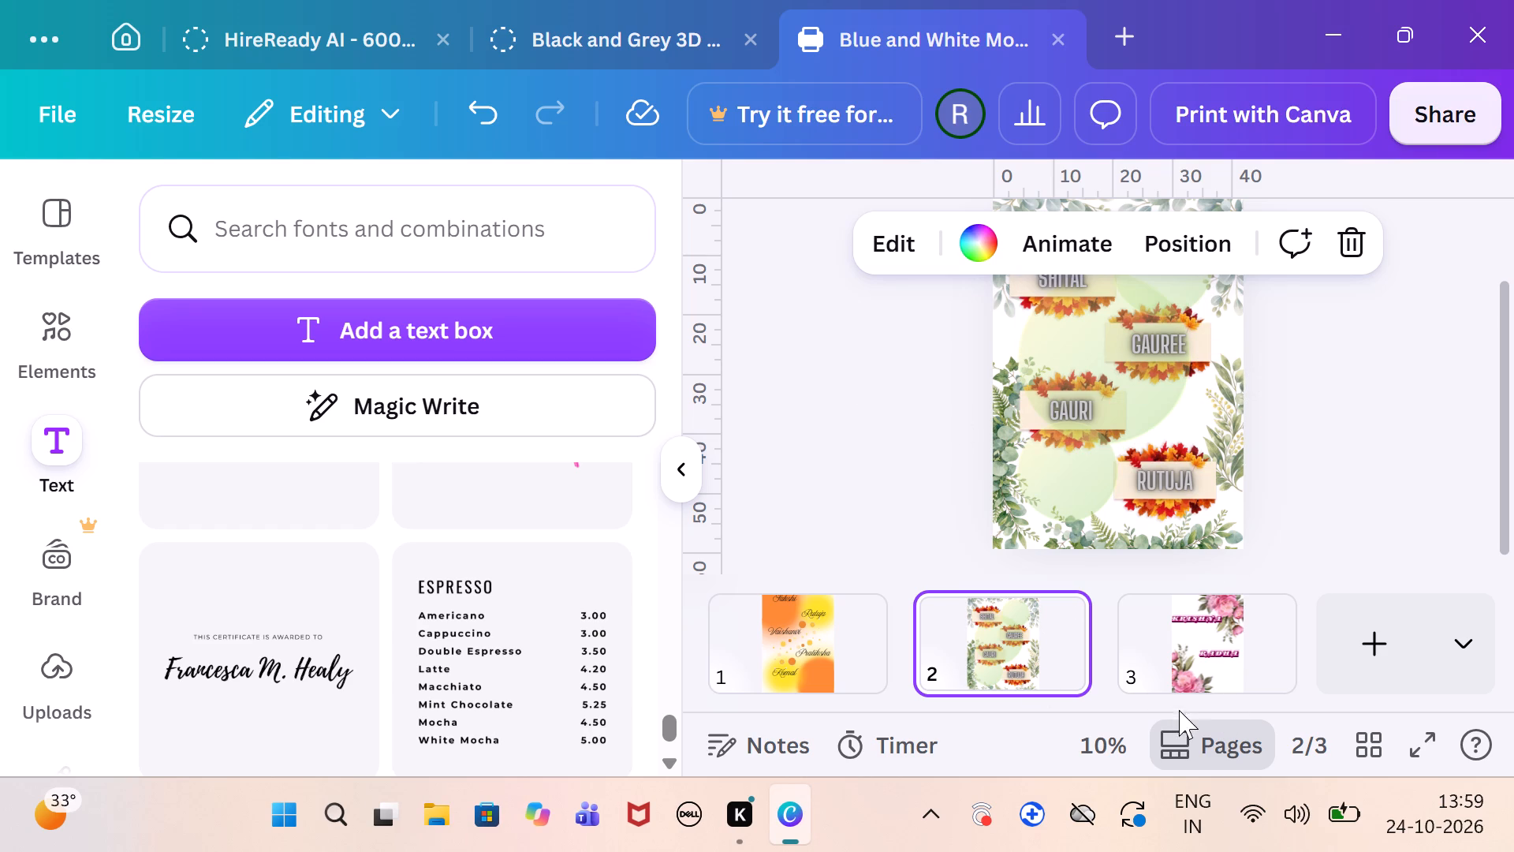
pyautogui.click(1238, 603)
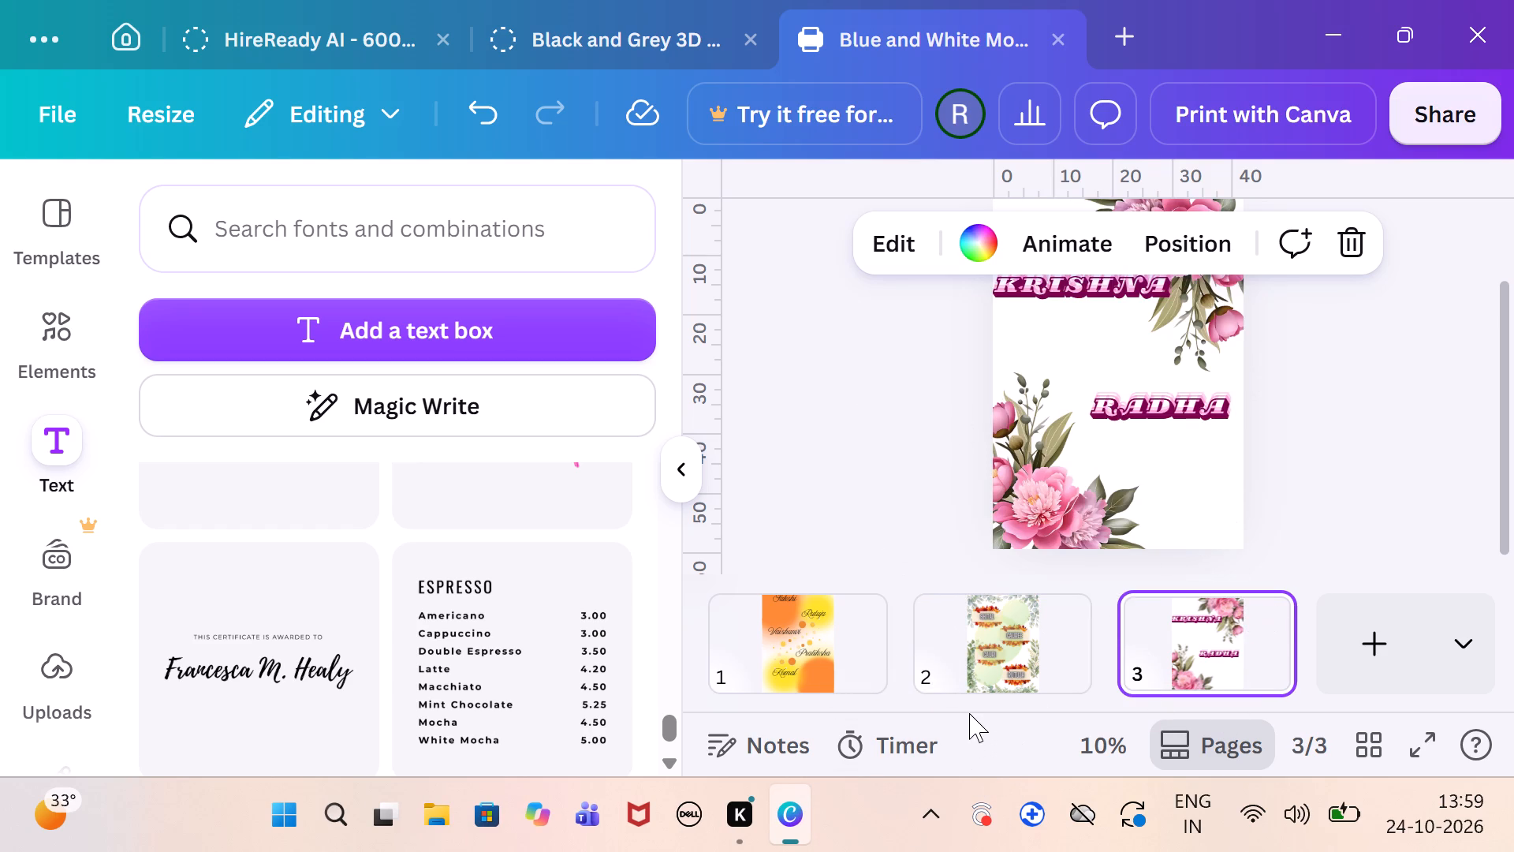
# Move the "Radha" text down to page 3's lower-right corner, beside the base of the lower-left peony bouquet.
pyautogui.scroll(1, 1048, 536)
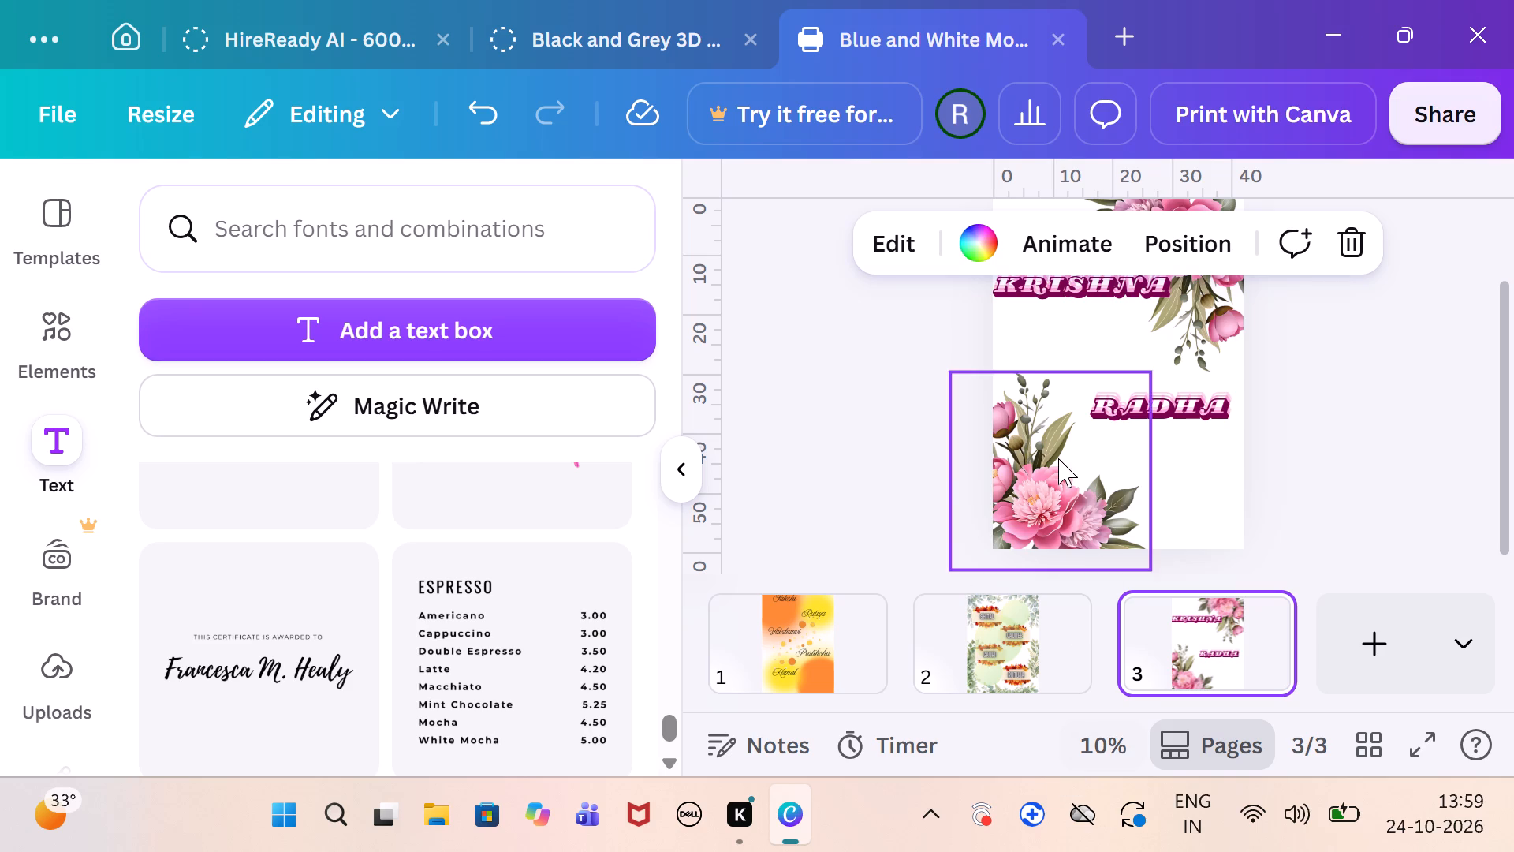
pyautogui.moveTo(1184, 396); pyautogui.dragTo(1184, 416)
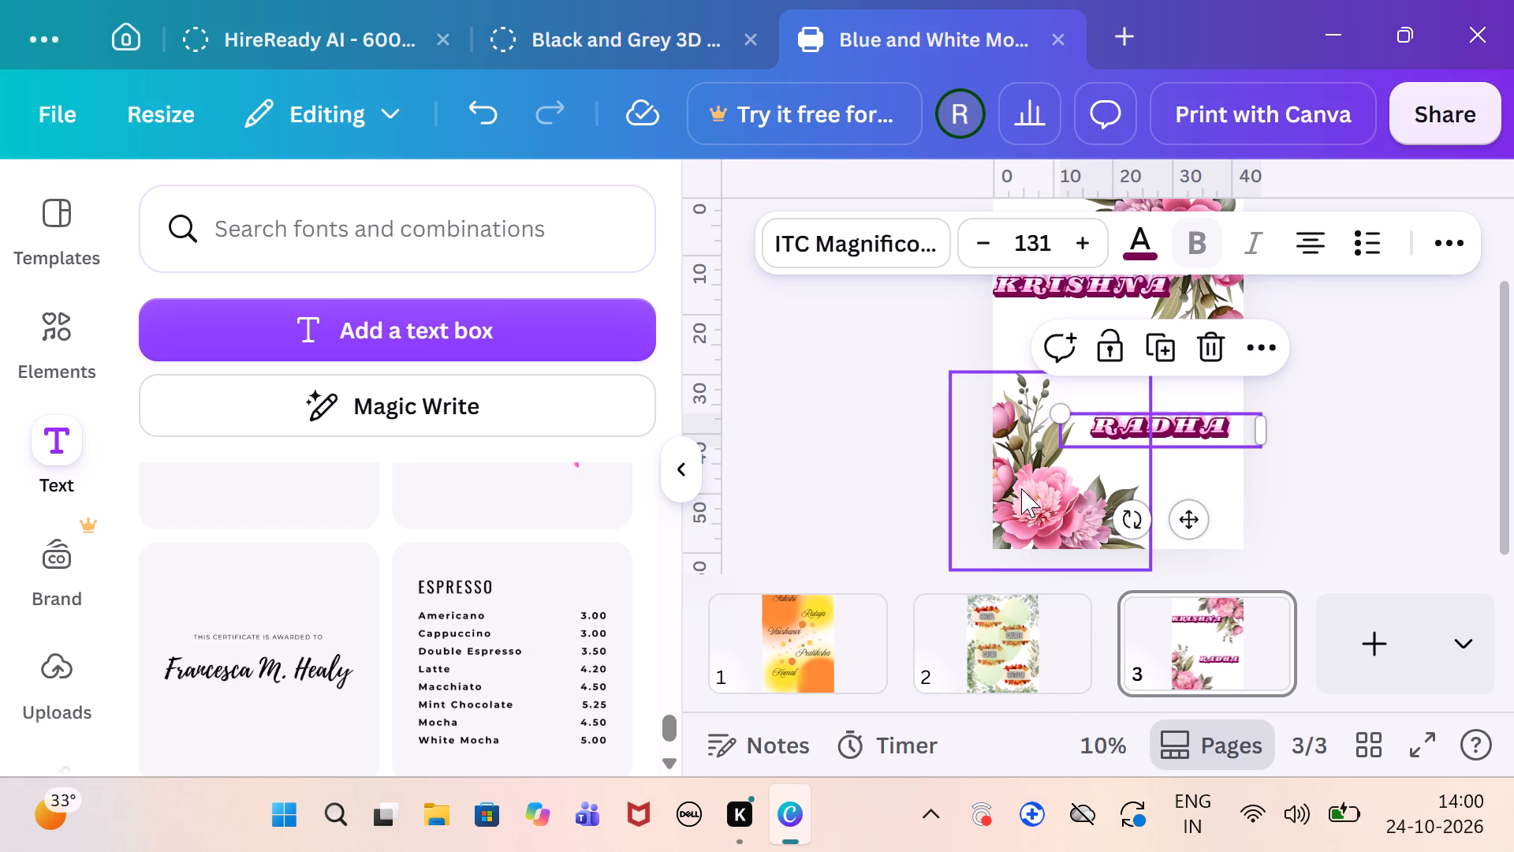
pyautogui.click(1040, 527)
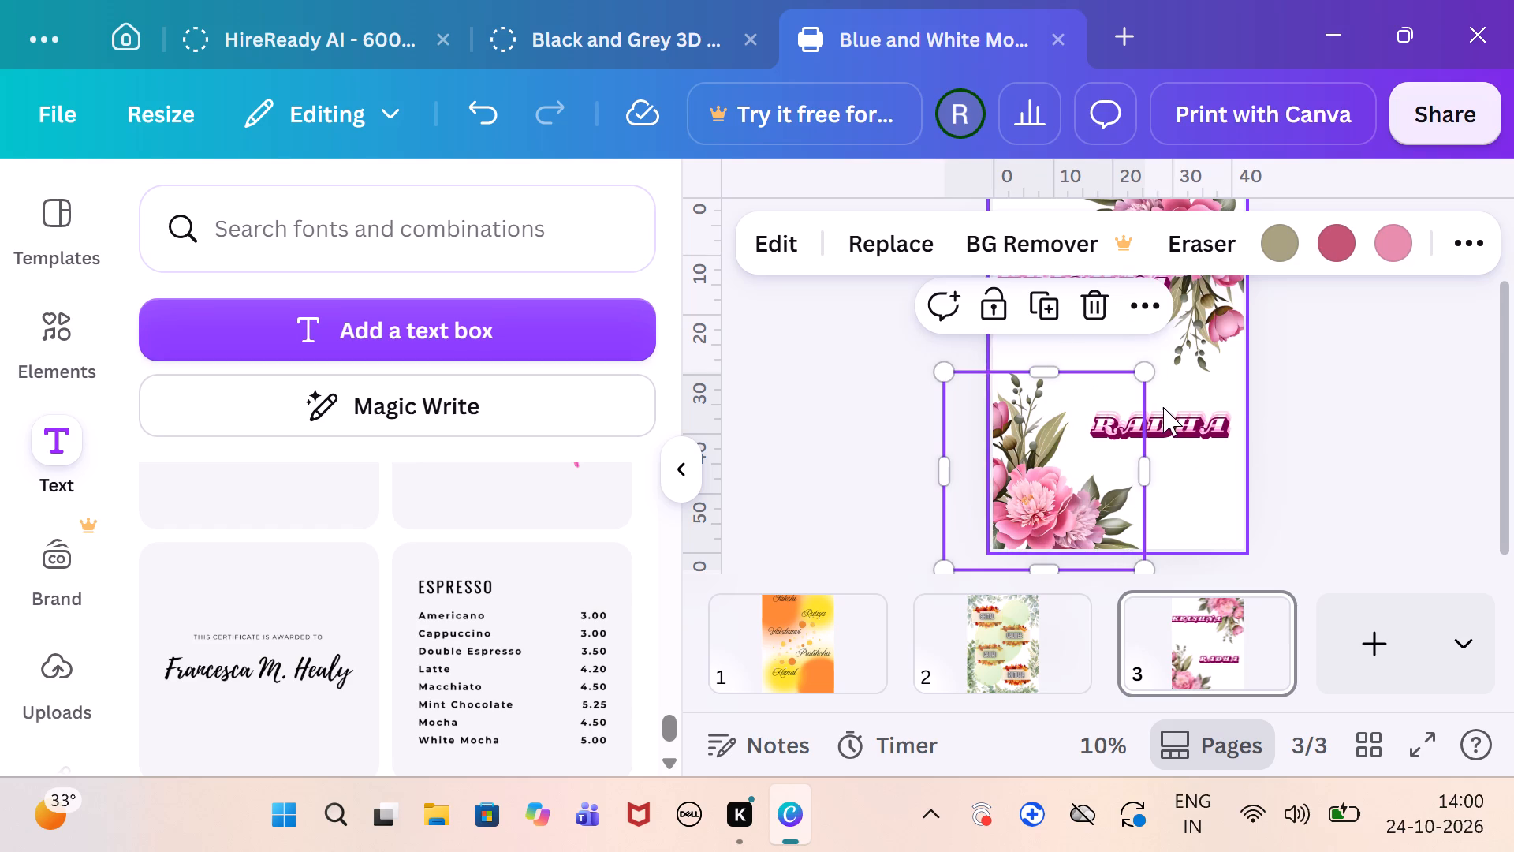
pyautogui.moveTo(1180, 437); pyautogui.dragTo(1162, 386)
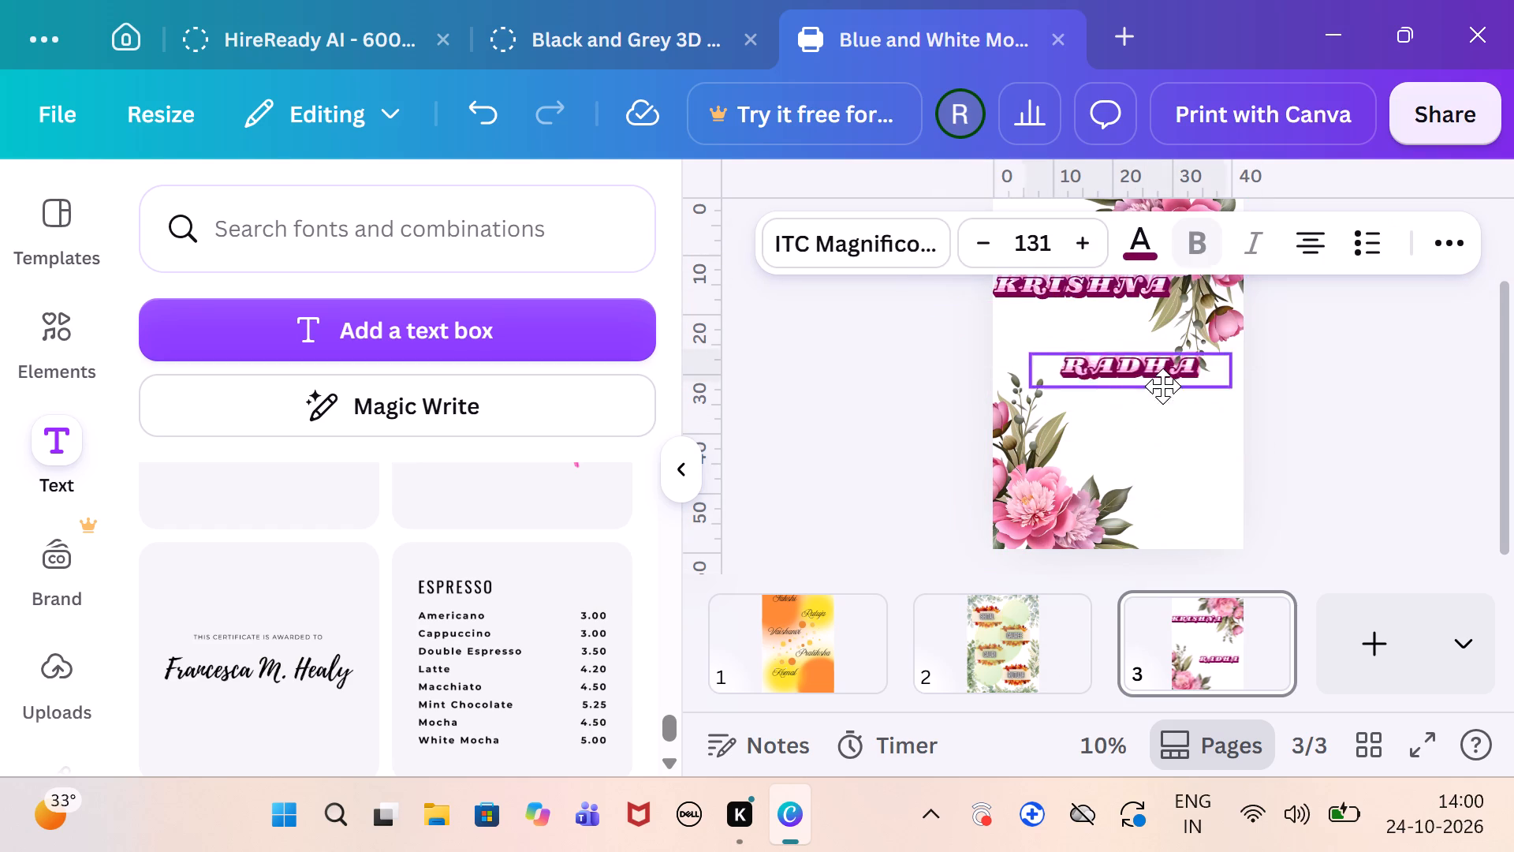
pyautogui.moveTo(1162, 386); pyautogui.dragTo(1181, 481)
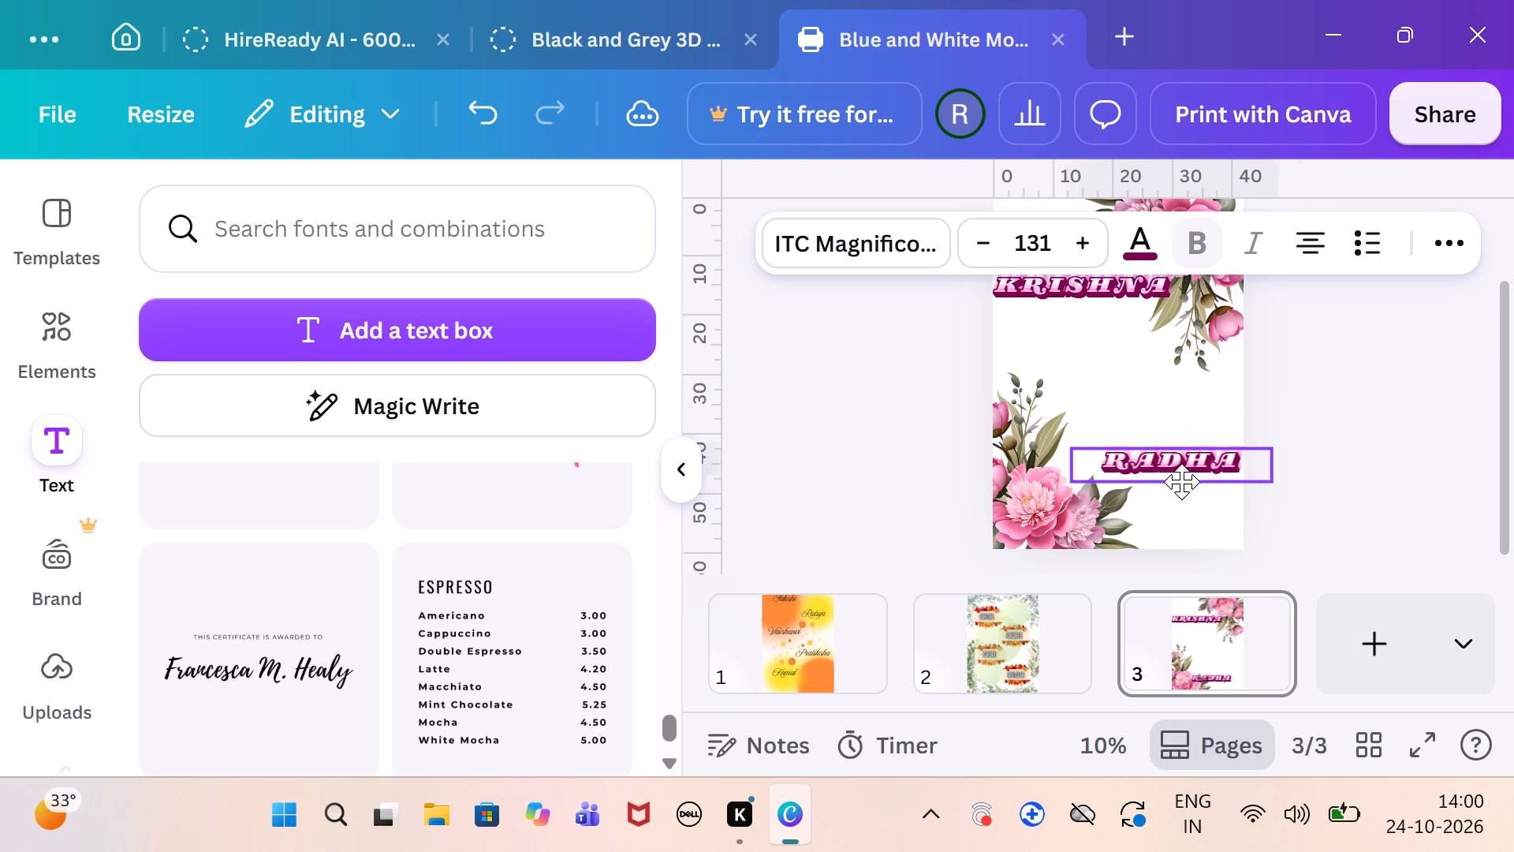
pyautogui.moveTo(1181, 481); pyautogui.dragTo(1259, 545)
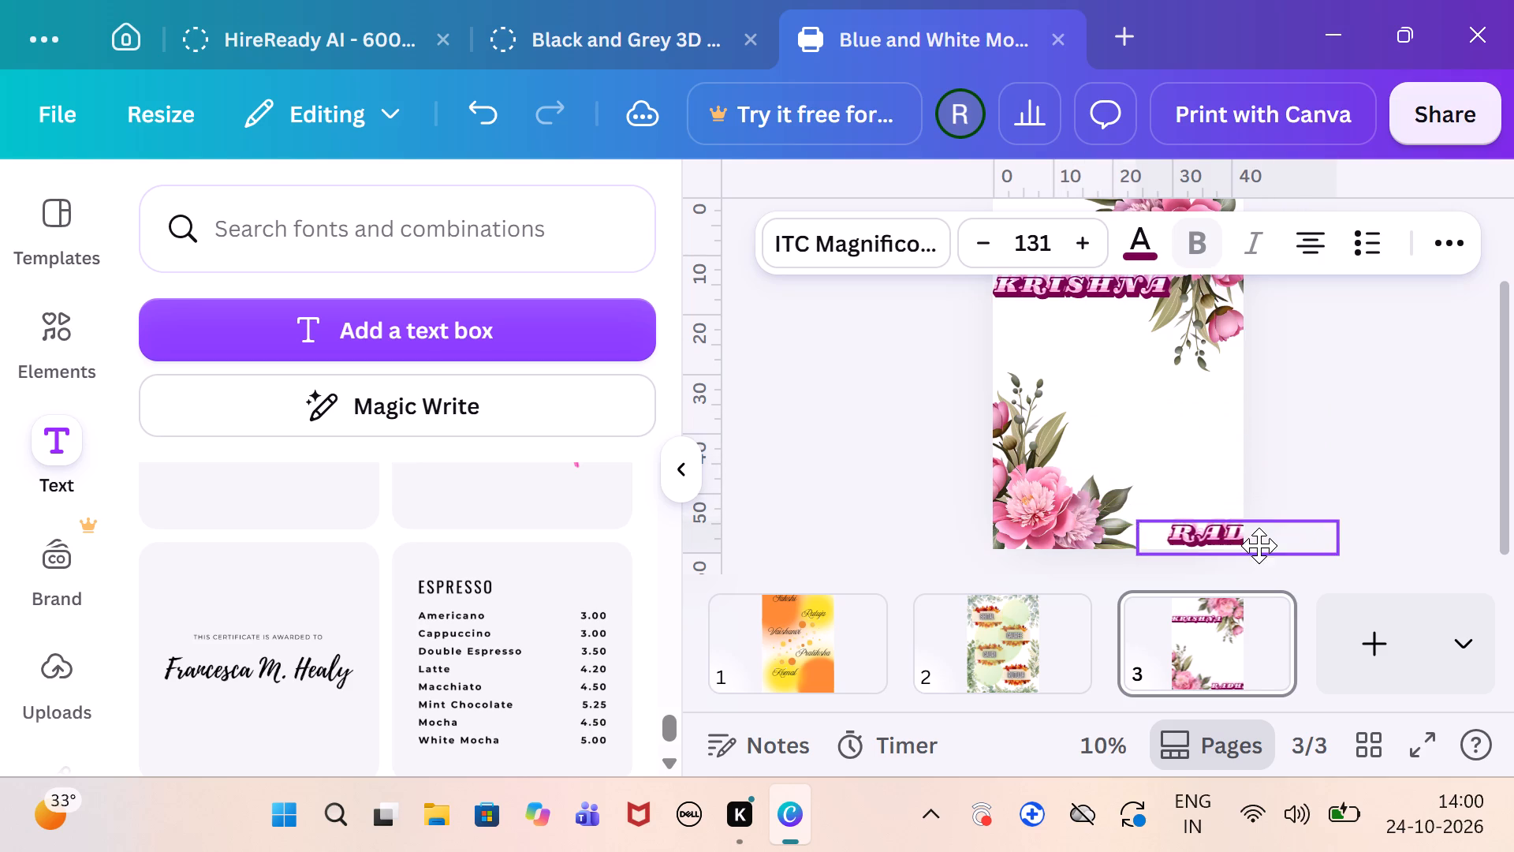
pyautogui.moveTo(1259, 545); pyautogui.dragTo(1187, 538)
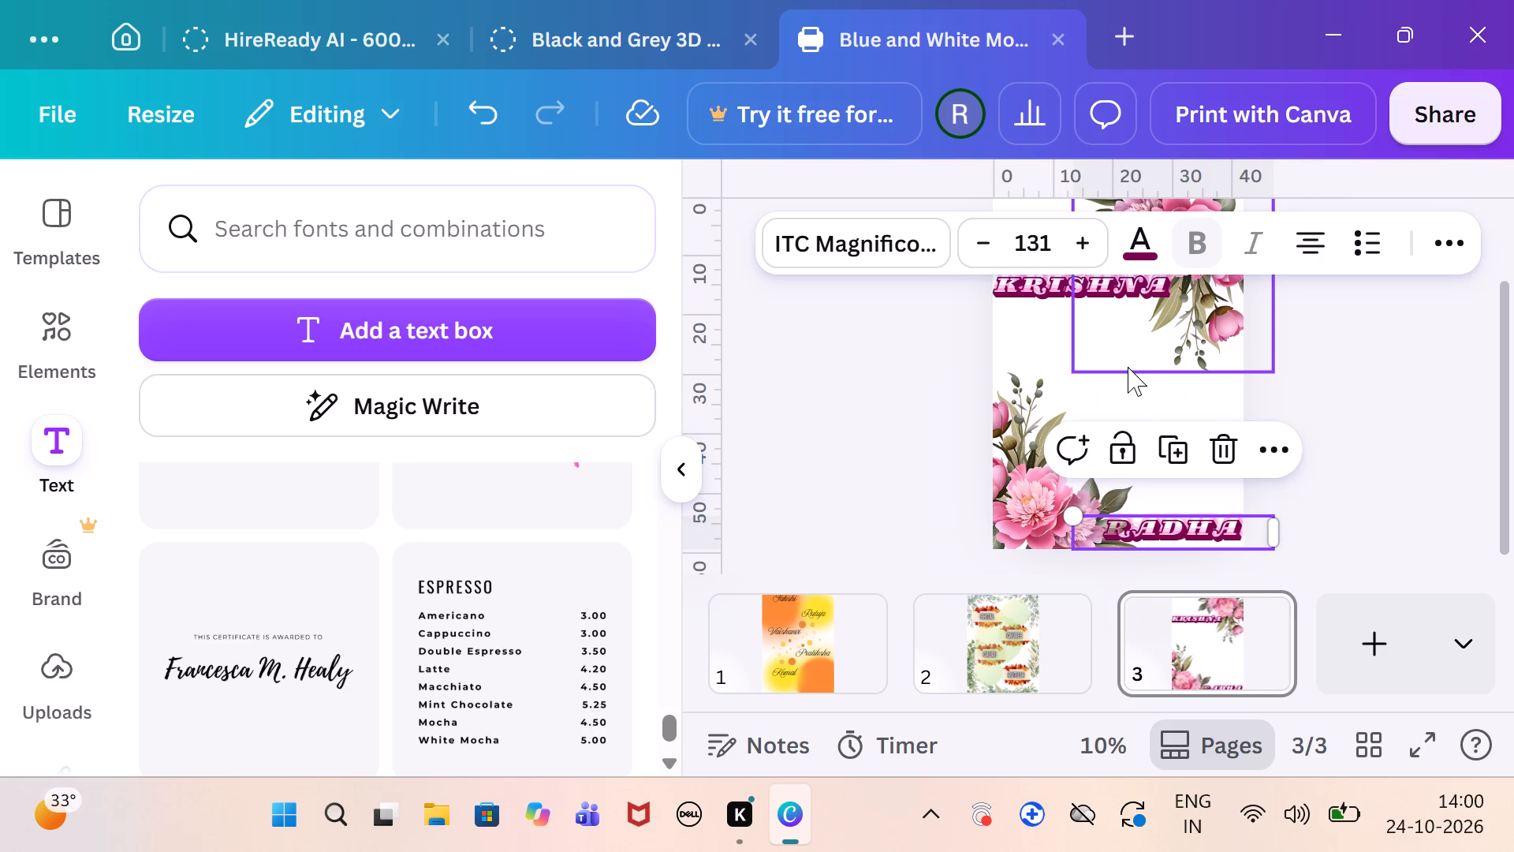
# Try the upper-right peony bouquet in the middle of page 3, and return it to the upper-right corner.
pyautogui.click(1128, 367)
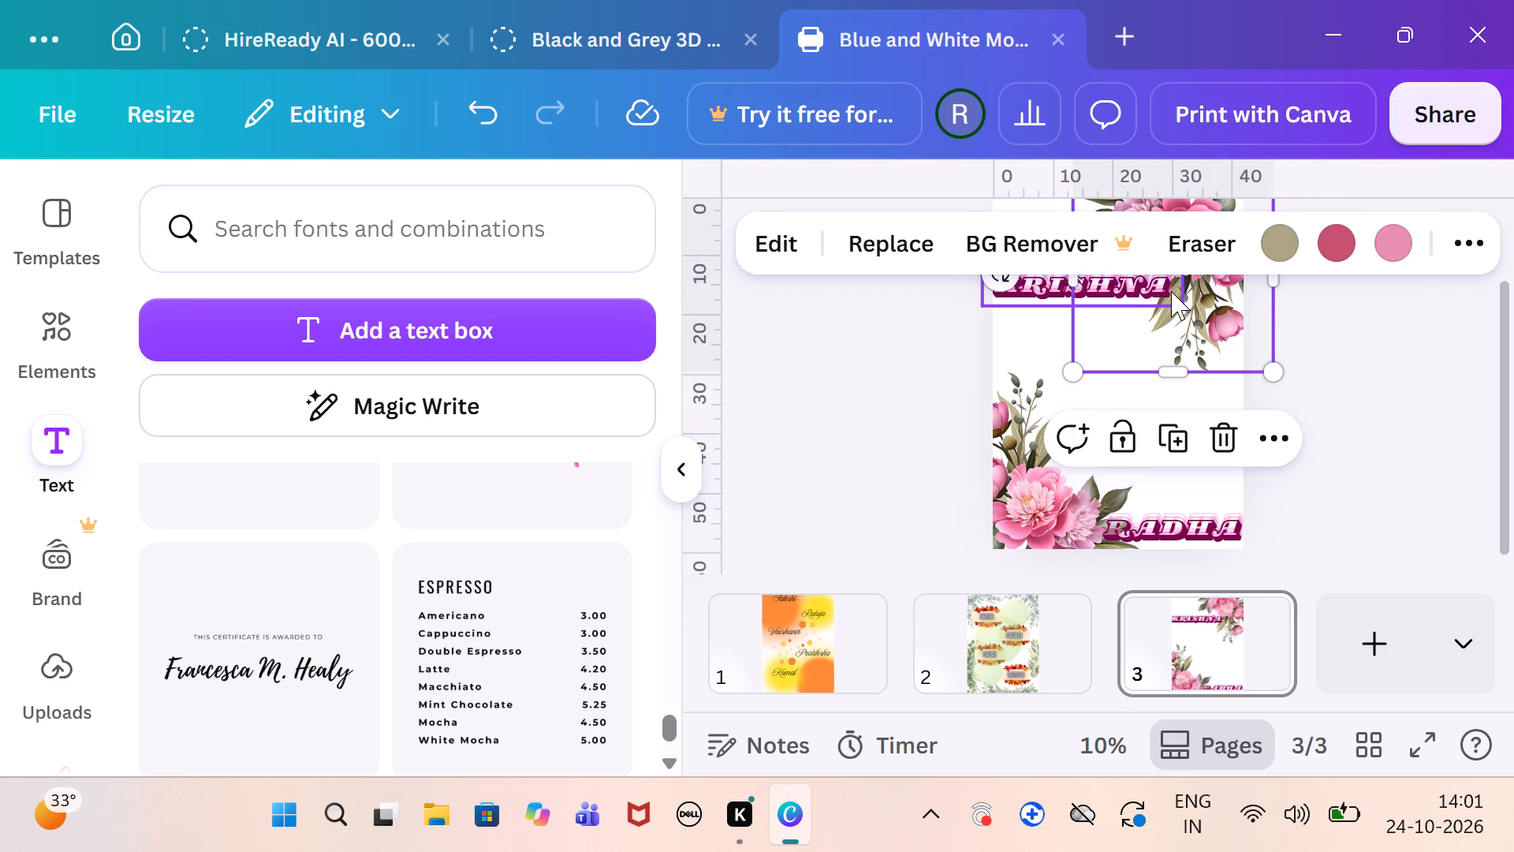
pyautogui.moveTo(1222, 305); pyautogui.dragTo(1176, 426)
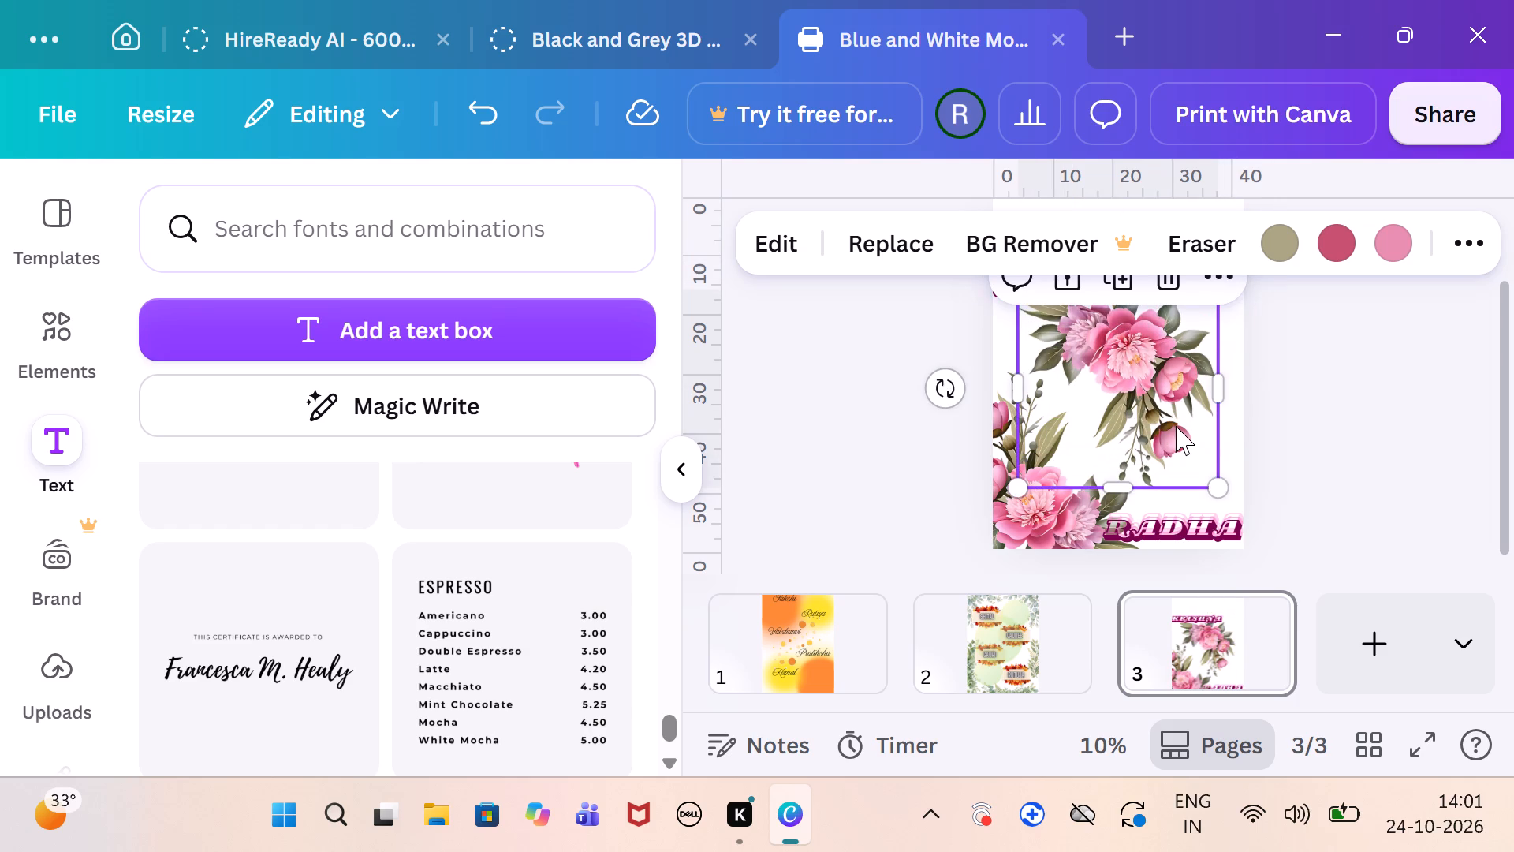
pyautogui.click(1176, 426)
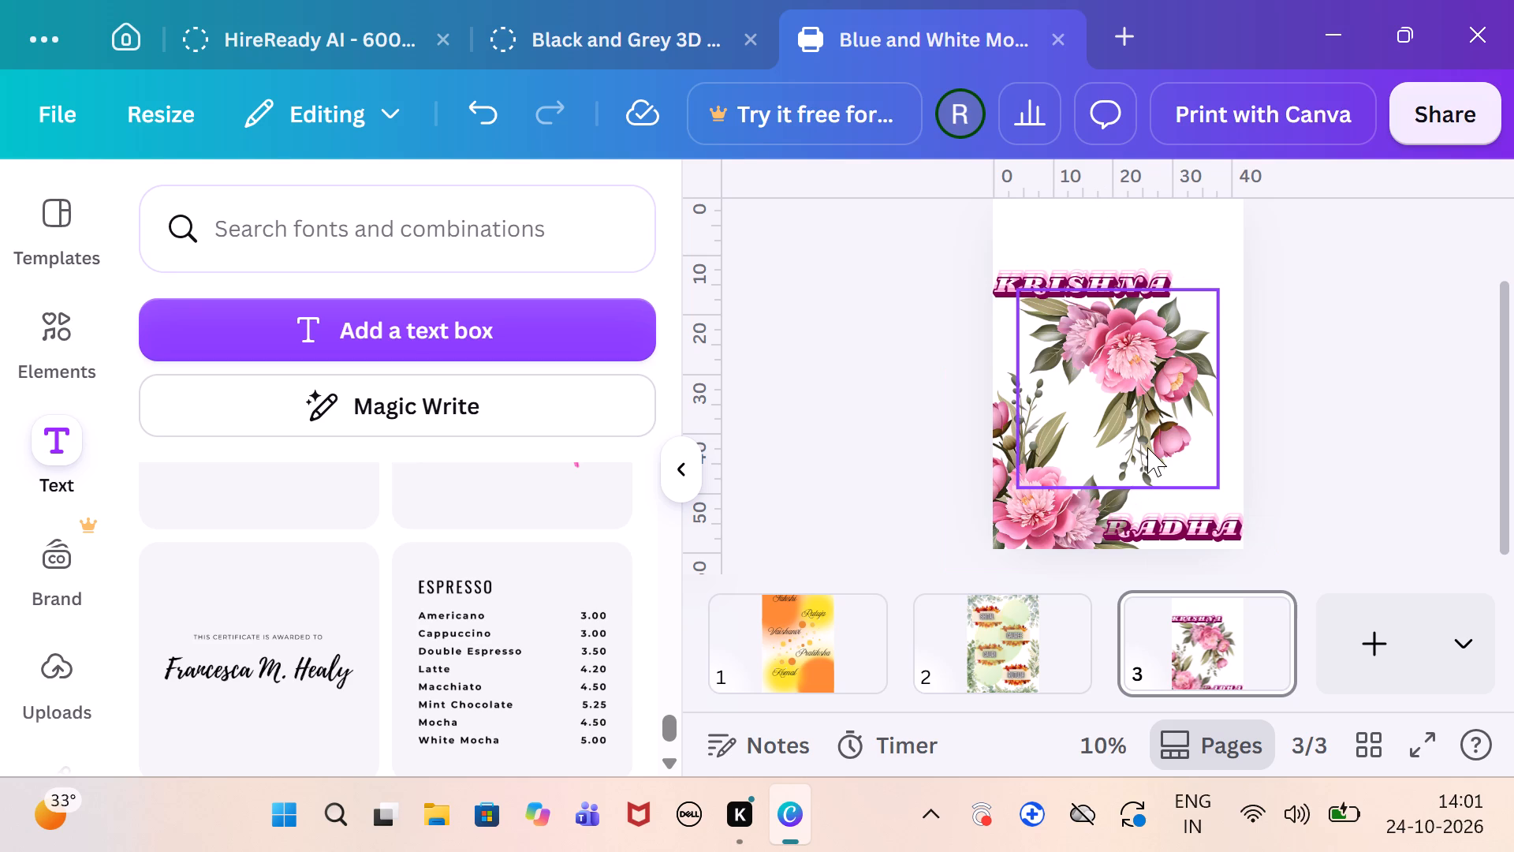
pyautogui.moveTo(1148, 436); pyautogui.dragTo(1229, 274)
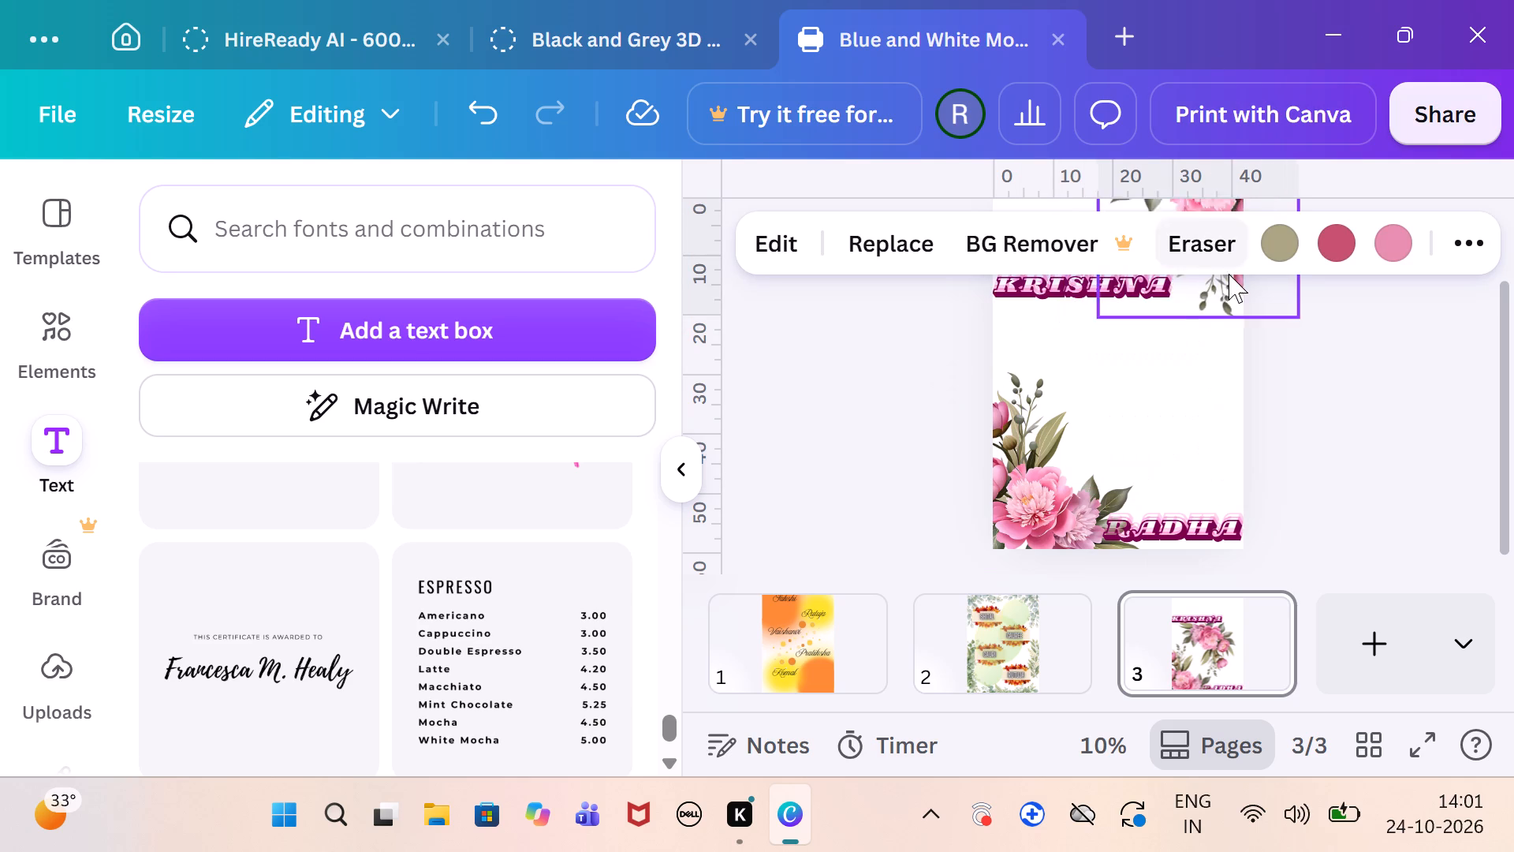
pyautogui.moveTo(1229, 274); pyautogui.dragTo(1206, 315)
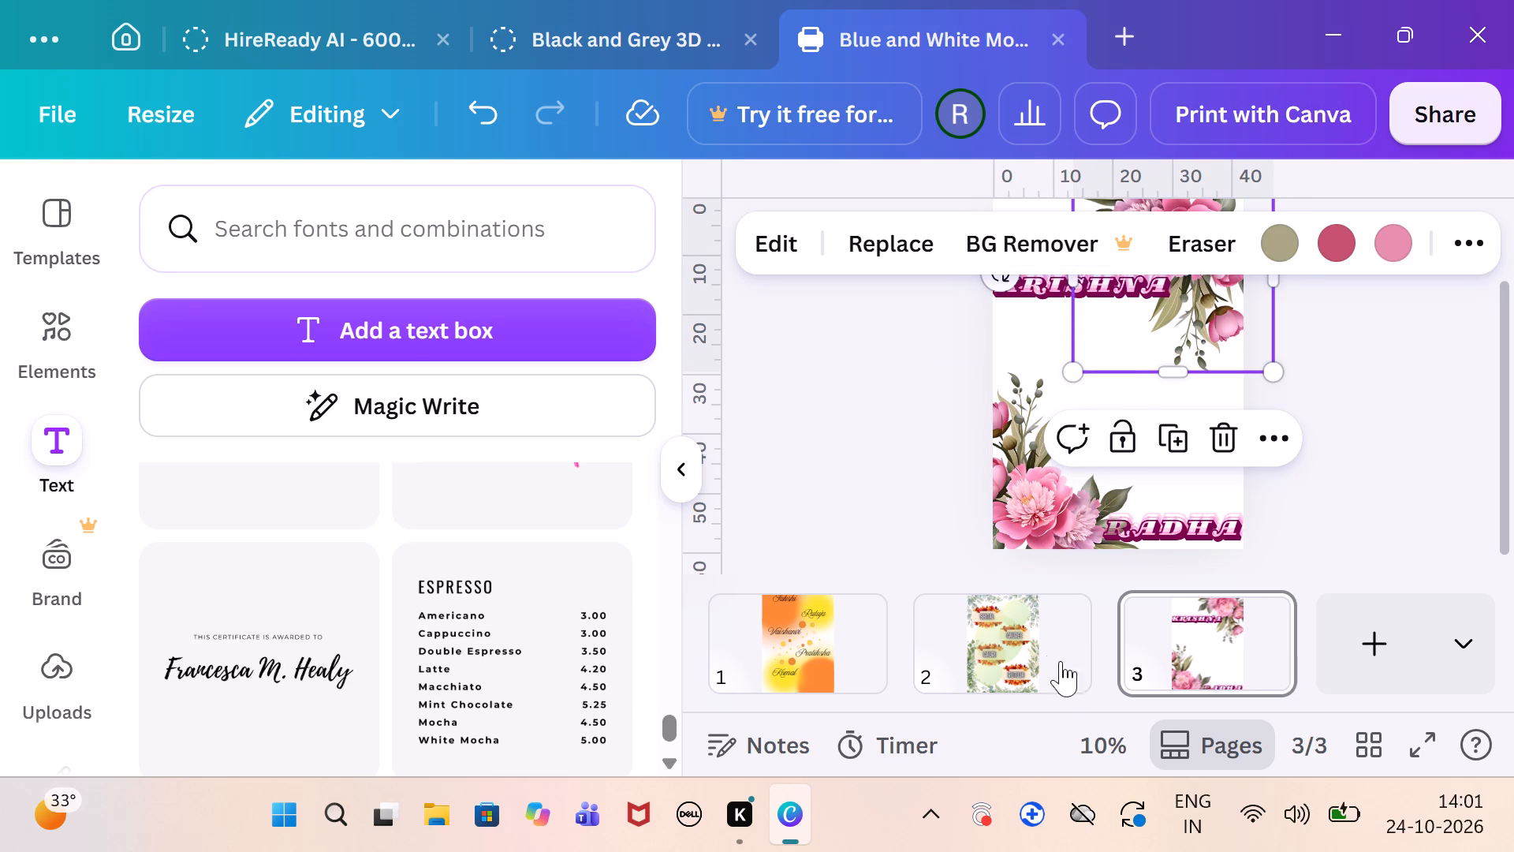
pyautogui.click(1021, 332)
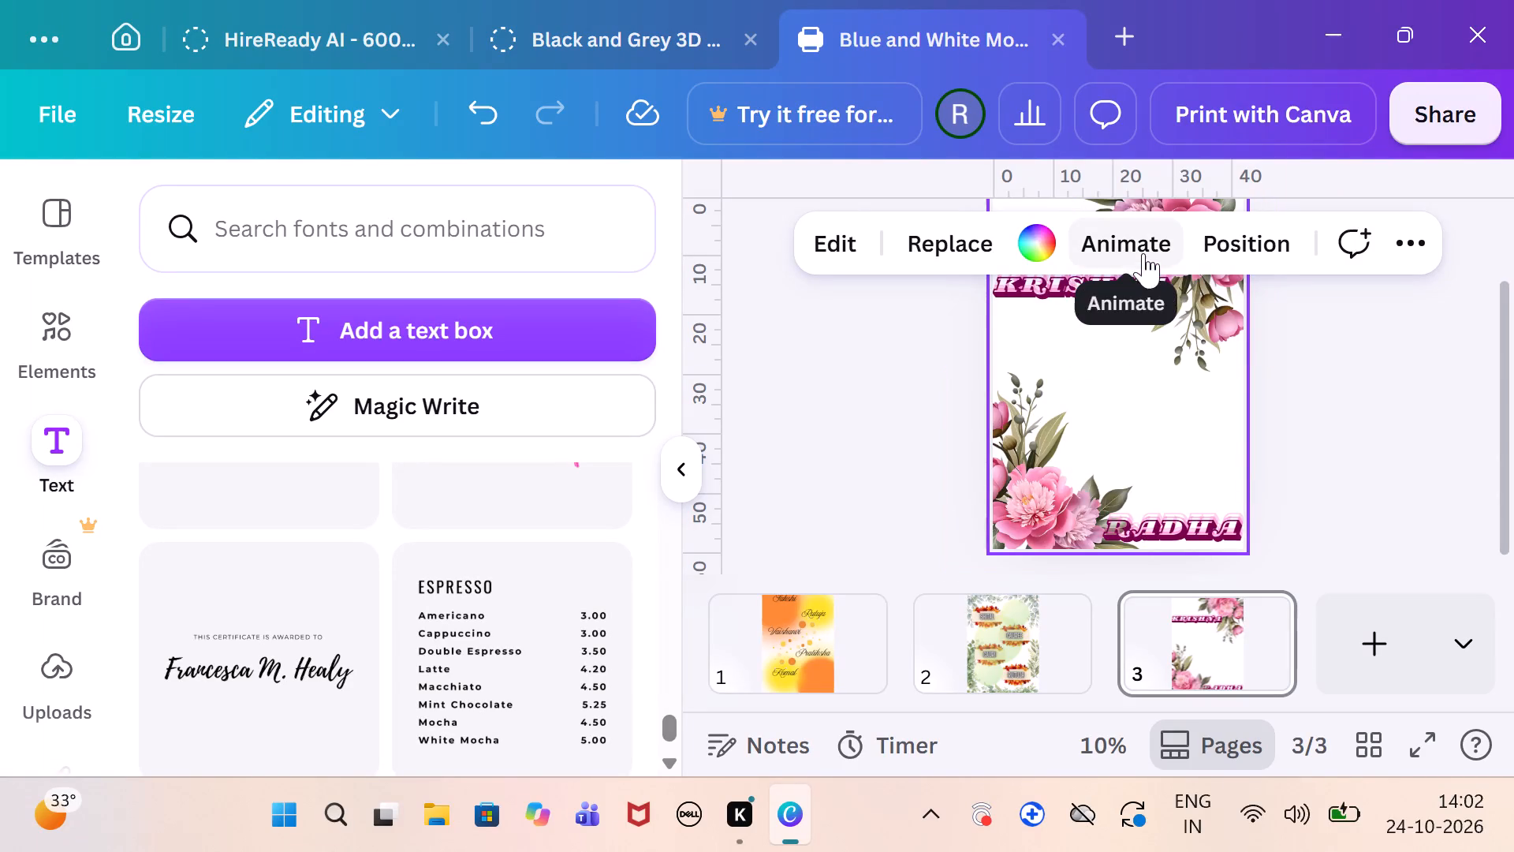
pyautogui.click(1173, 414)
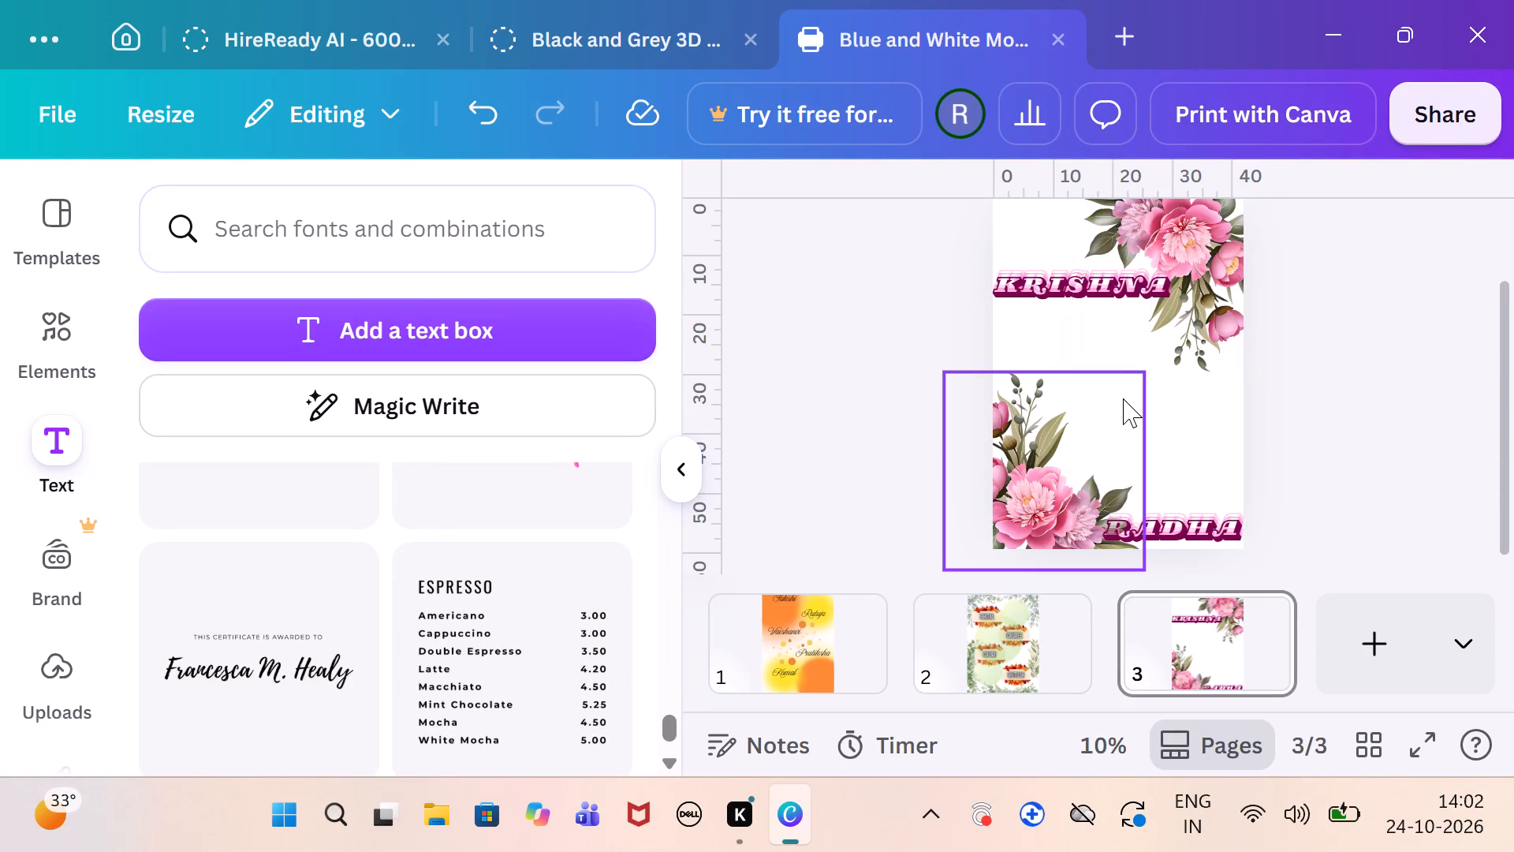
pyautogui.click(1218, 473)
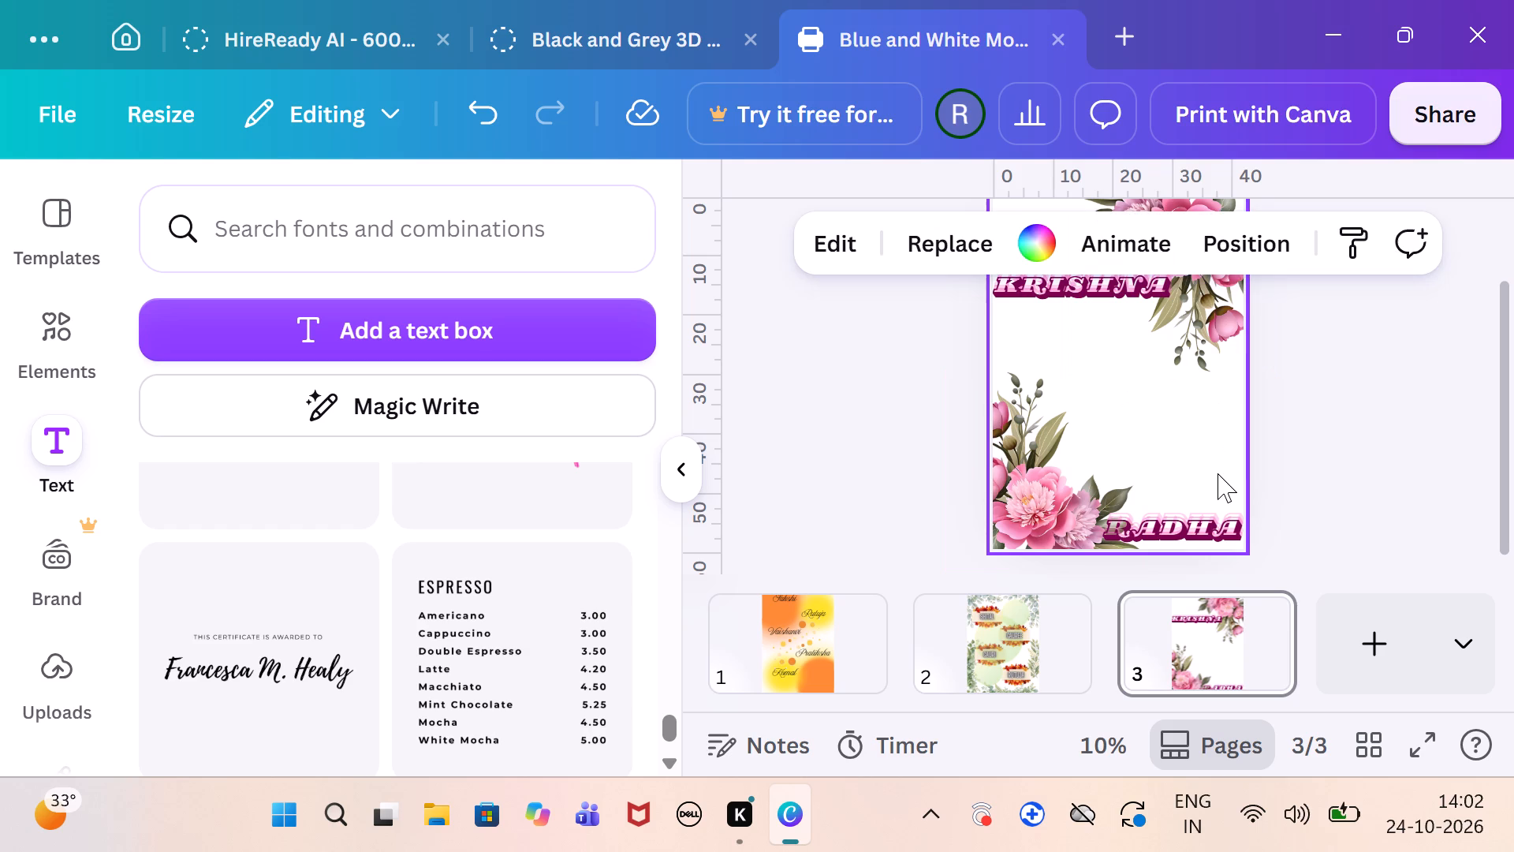
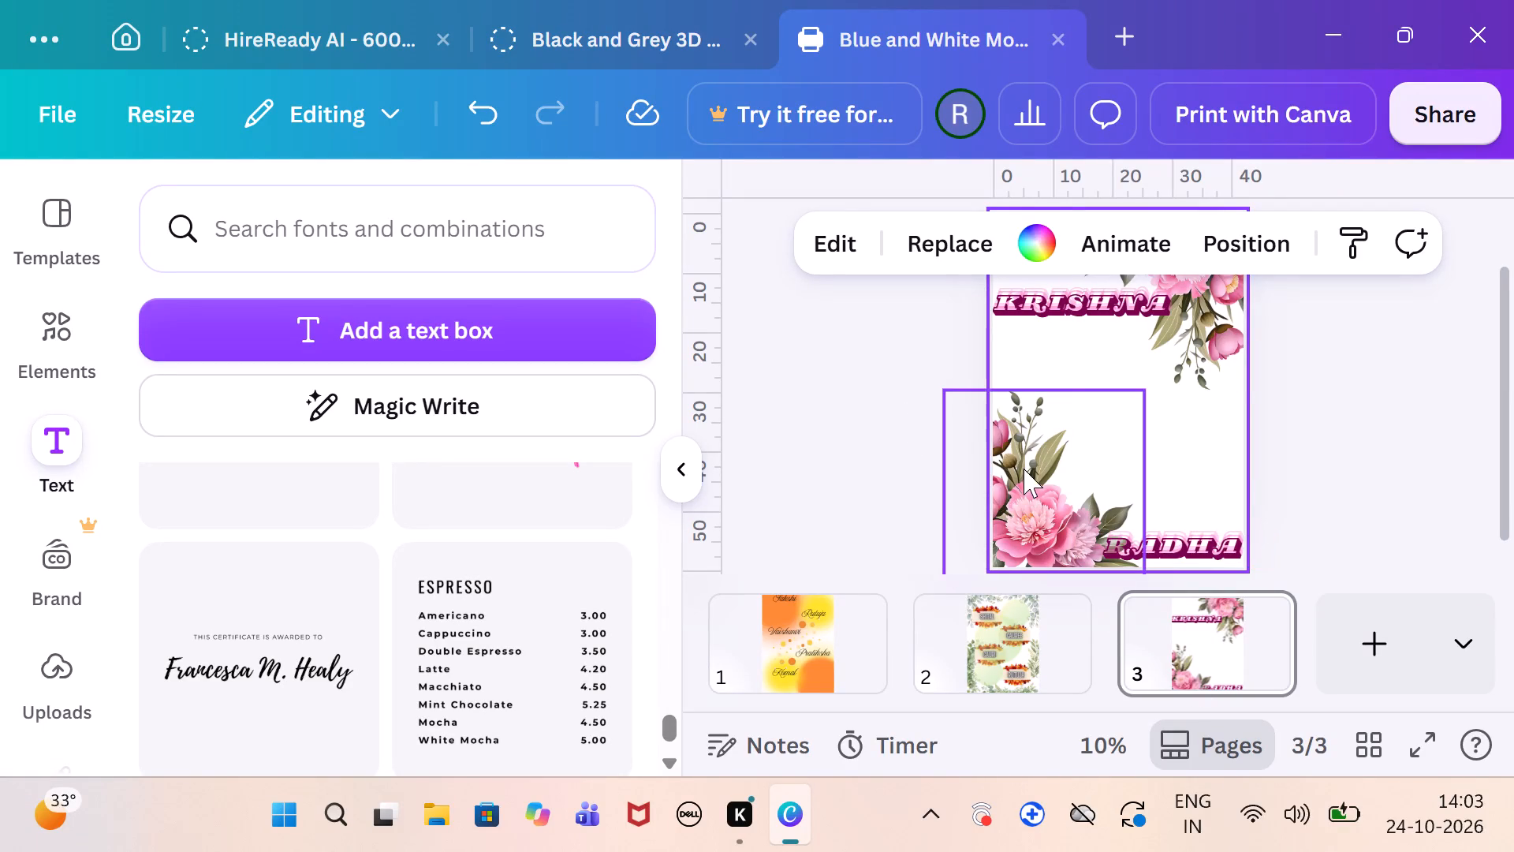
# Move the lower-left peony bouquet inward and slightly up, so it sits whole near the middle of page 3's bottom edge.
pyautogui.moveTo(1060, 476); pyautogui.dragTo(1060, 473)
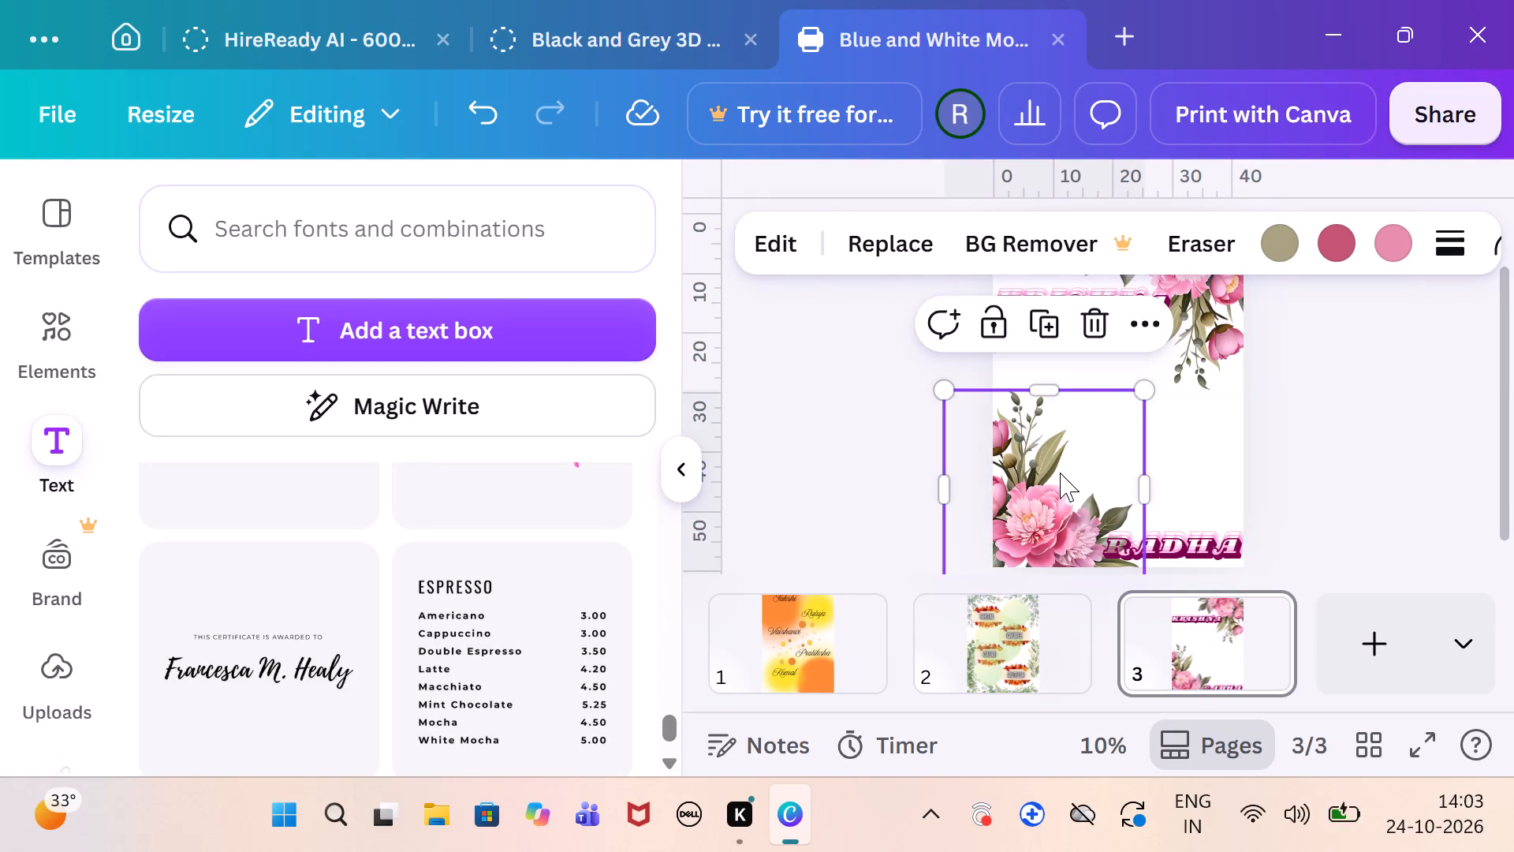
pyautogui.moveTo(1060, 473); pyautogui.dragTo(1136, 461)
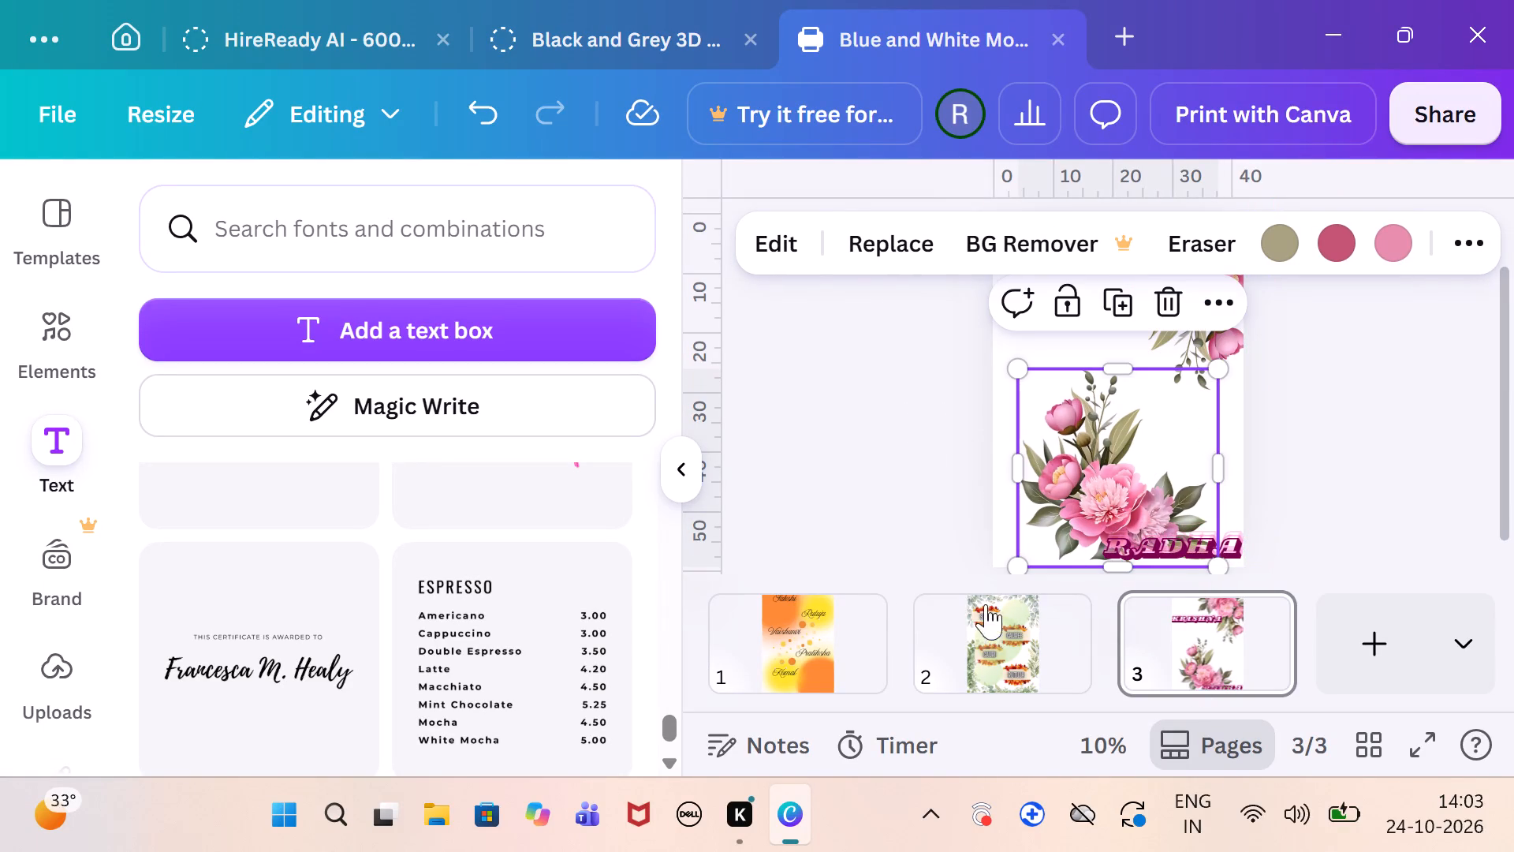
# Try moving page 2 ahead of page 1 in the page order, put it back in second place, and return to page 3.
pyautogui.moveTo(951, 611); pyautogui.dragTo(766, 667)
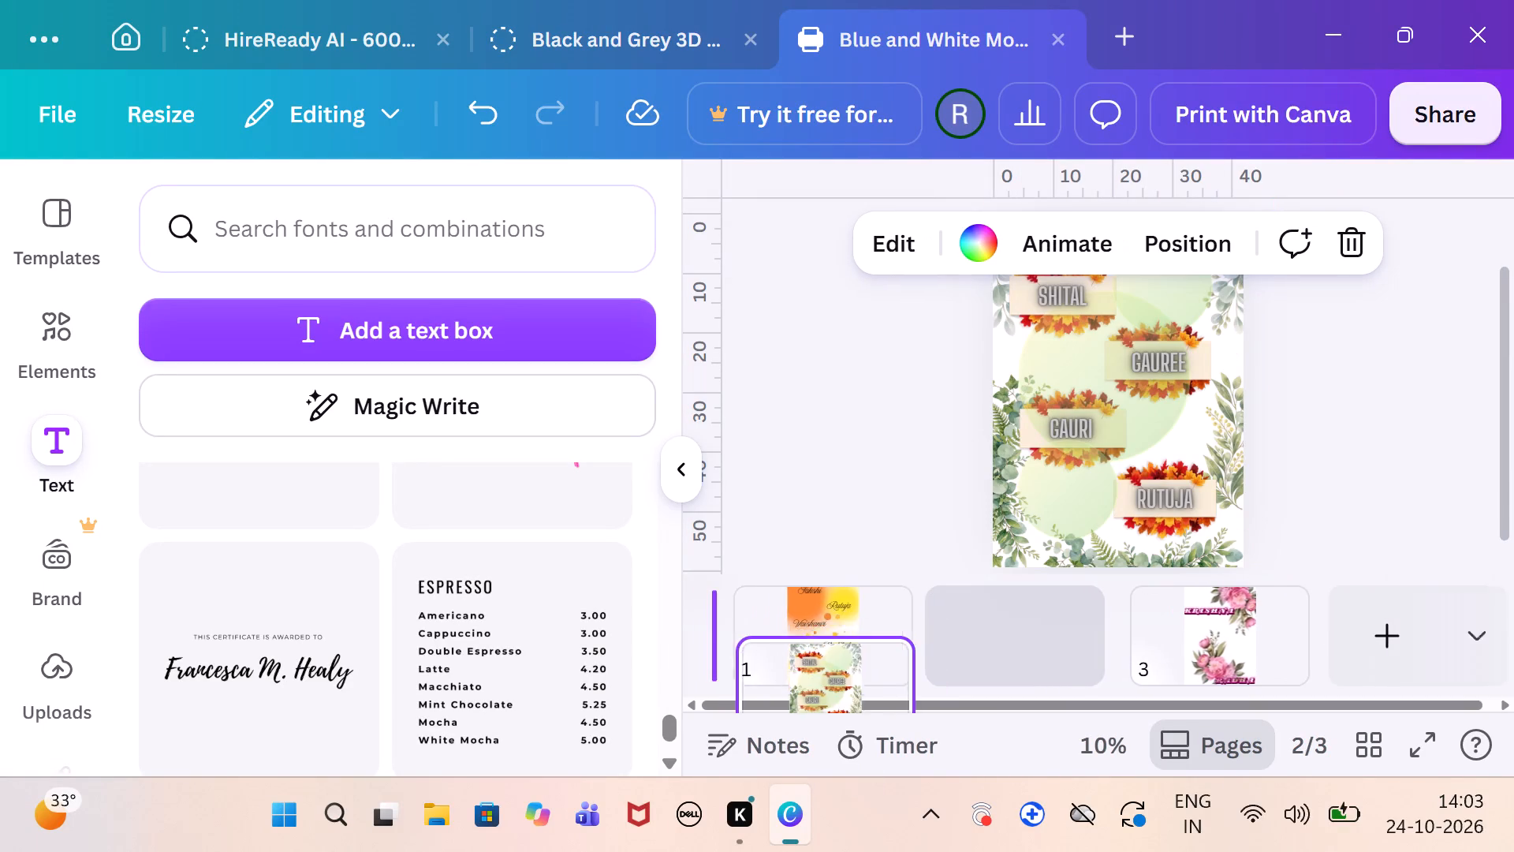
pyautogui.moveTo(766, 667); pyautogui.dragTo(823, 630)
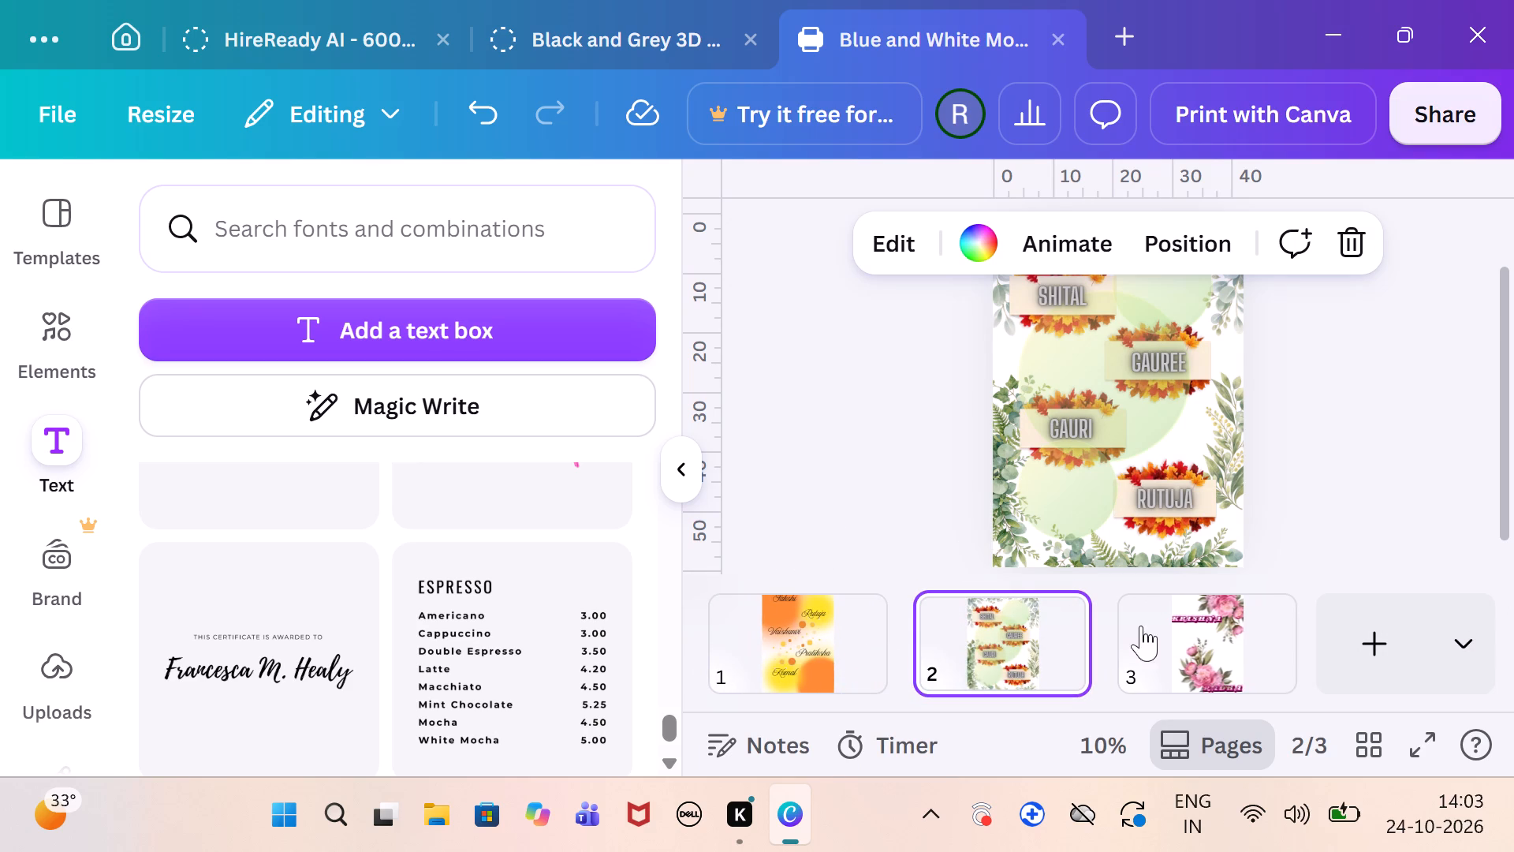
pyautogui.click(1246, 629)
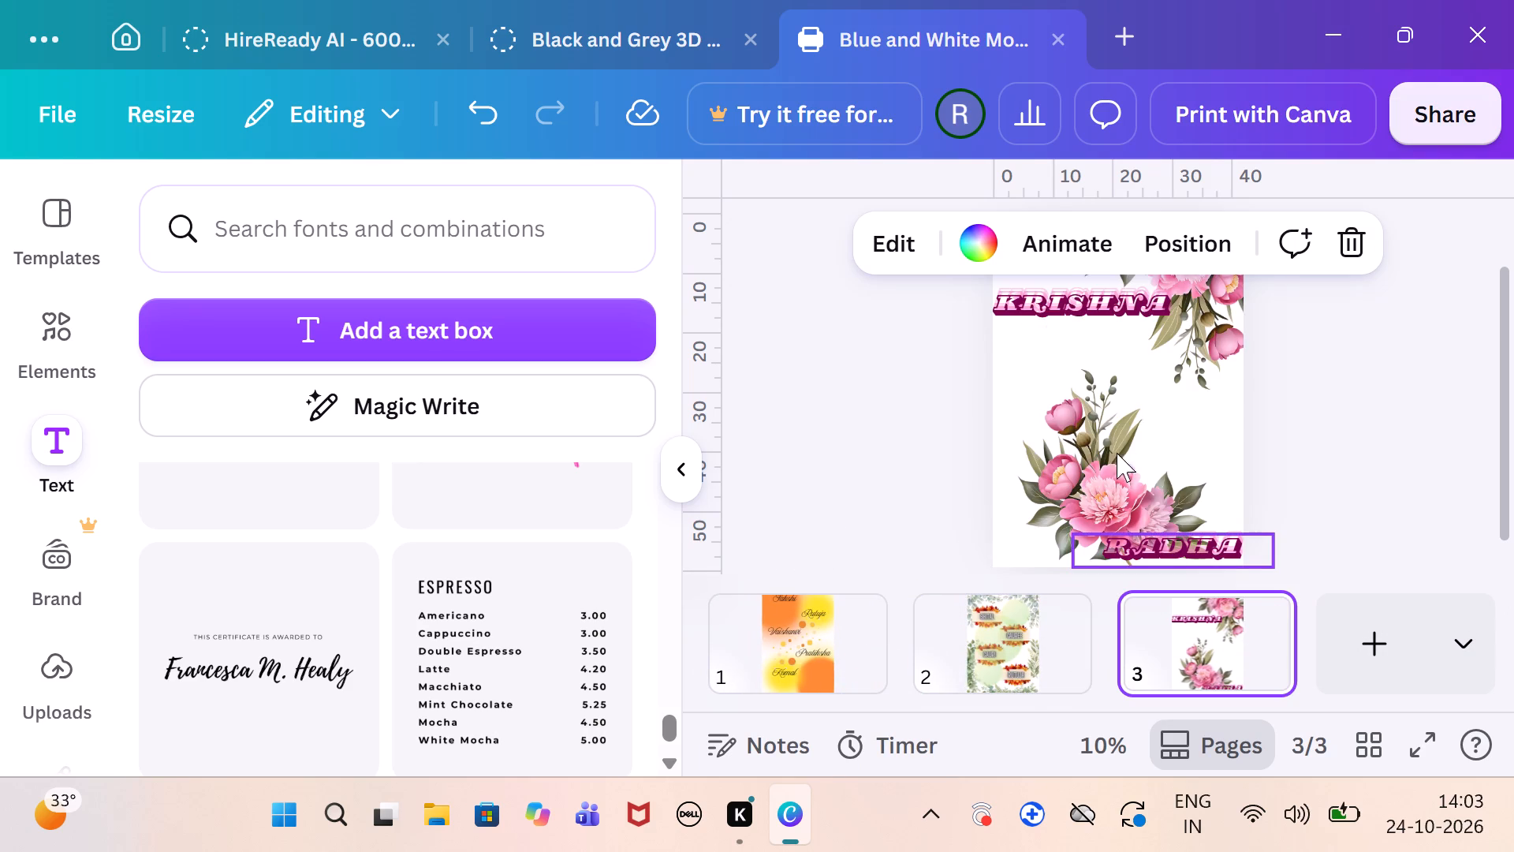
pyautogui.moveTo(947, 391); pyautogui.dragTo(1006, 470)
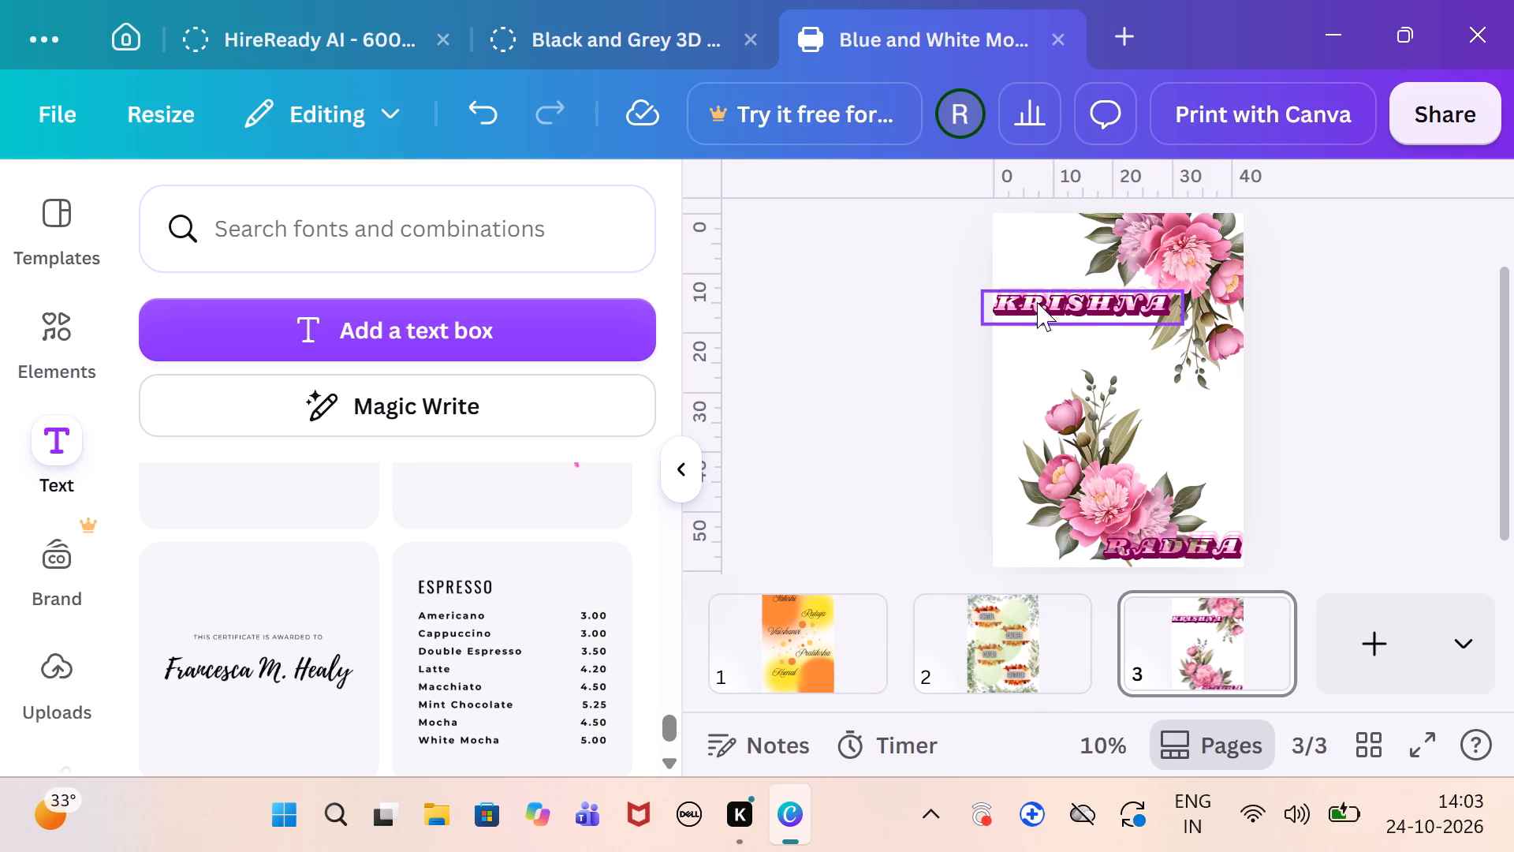
# Nudge the "Krishna" text slightly left so its first letter runs over page 3's left edge.
pyautogui.moveTo(1048, 293); pyautogui.dragTo(1039, 284)
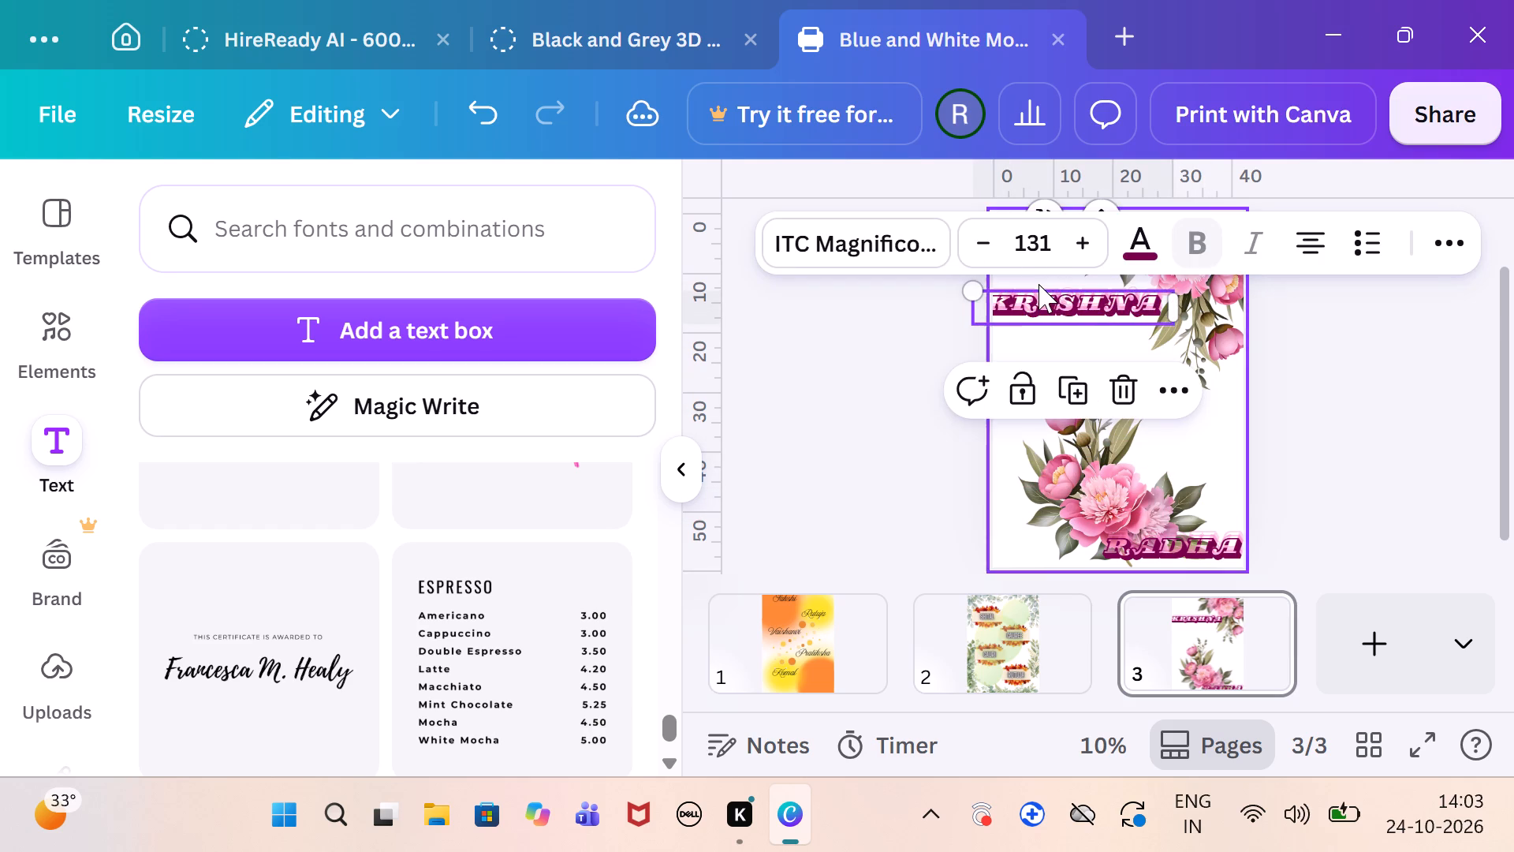
# Try the lower peony bouquet higher on page 3, then settle it in the lower-left corner with its base at the bottom edge.
pyautogui.moveTo(1092, 458); pyautogui.dragTo(1125, 363)
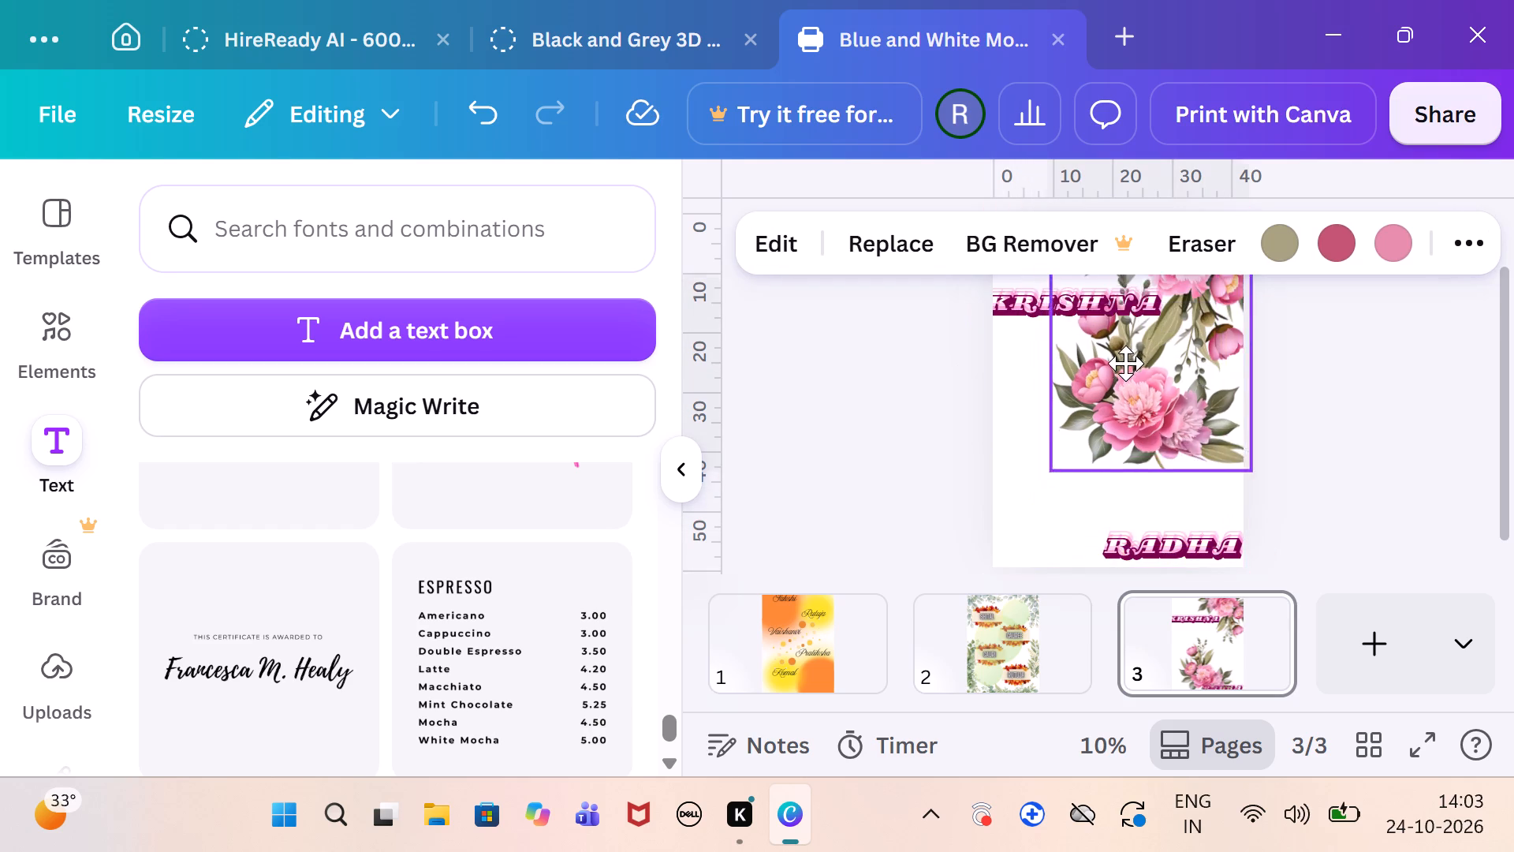
pyautogui.moveTo(1125, 363); pyautogui.dragTo(1042, 453)
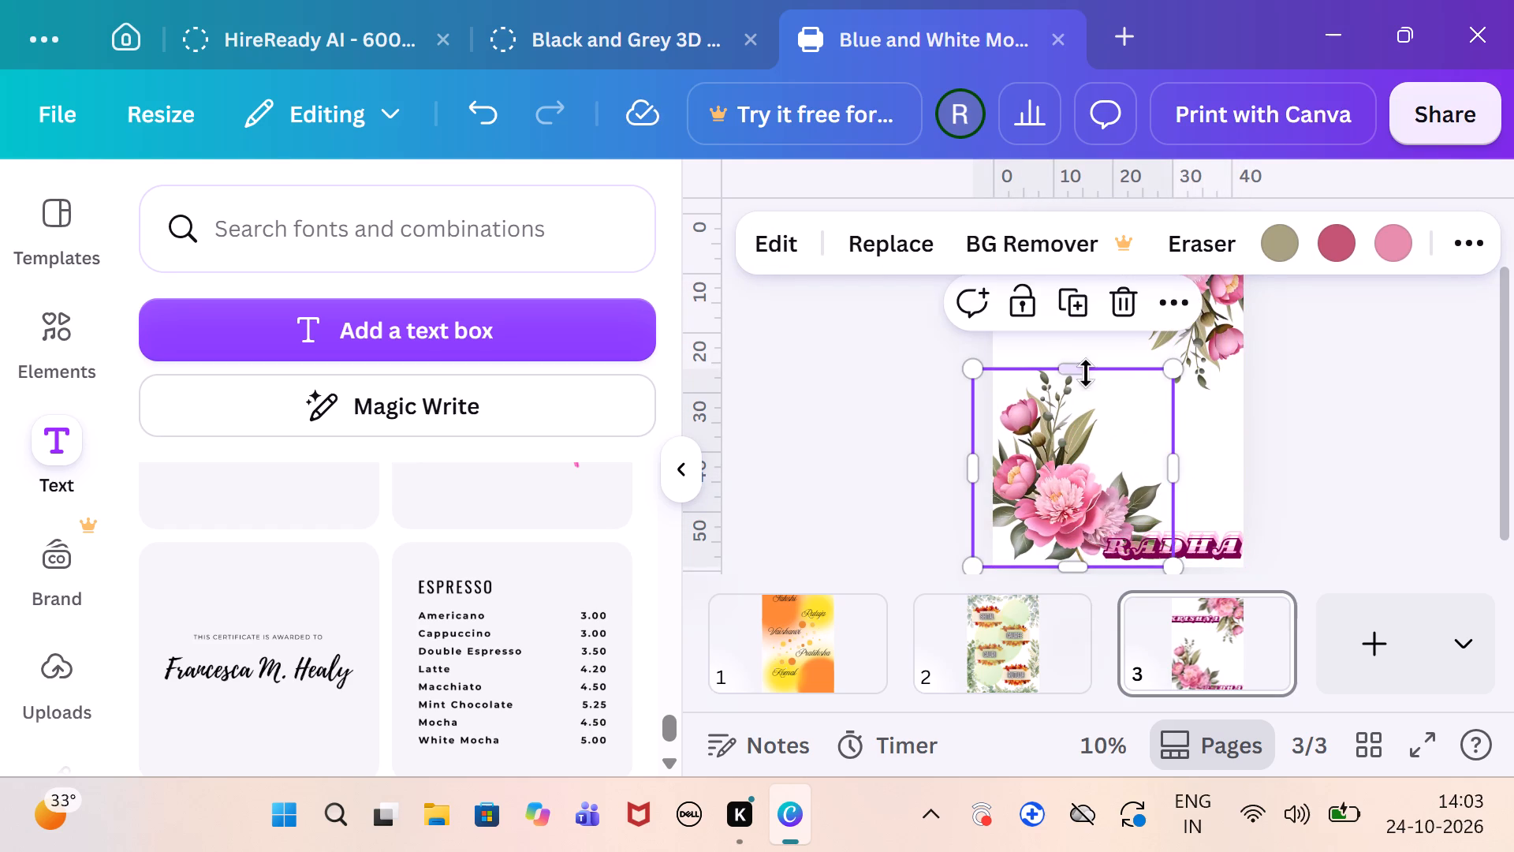
pyautogui.click(1335, 450)
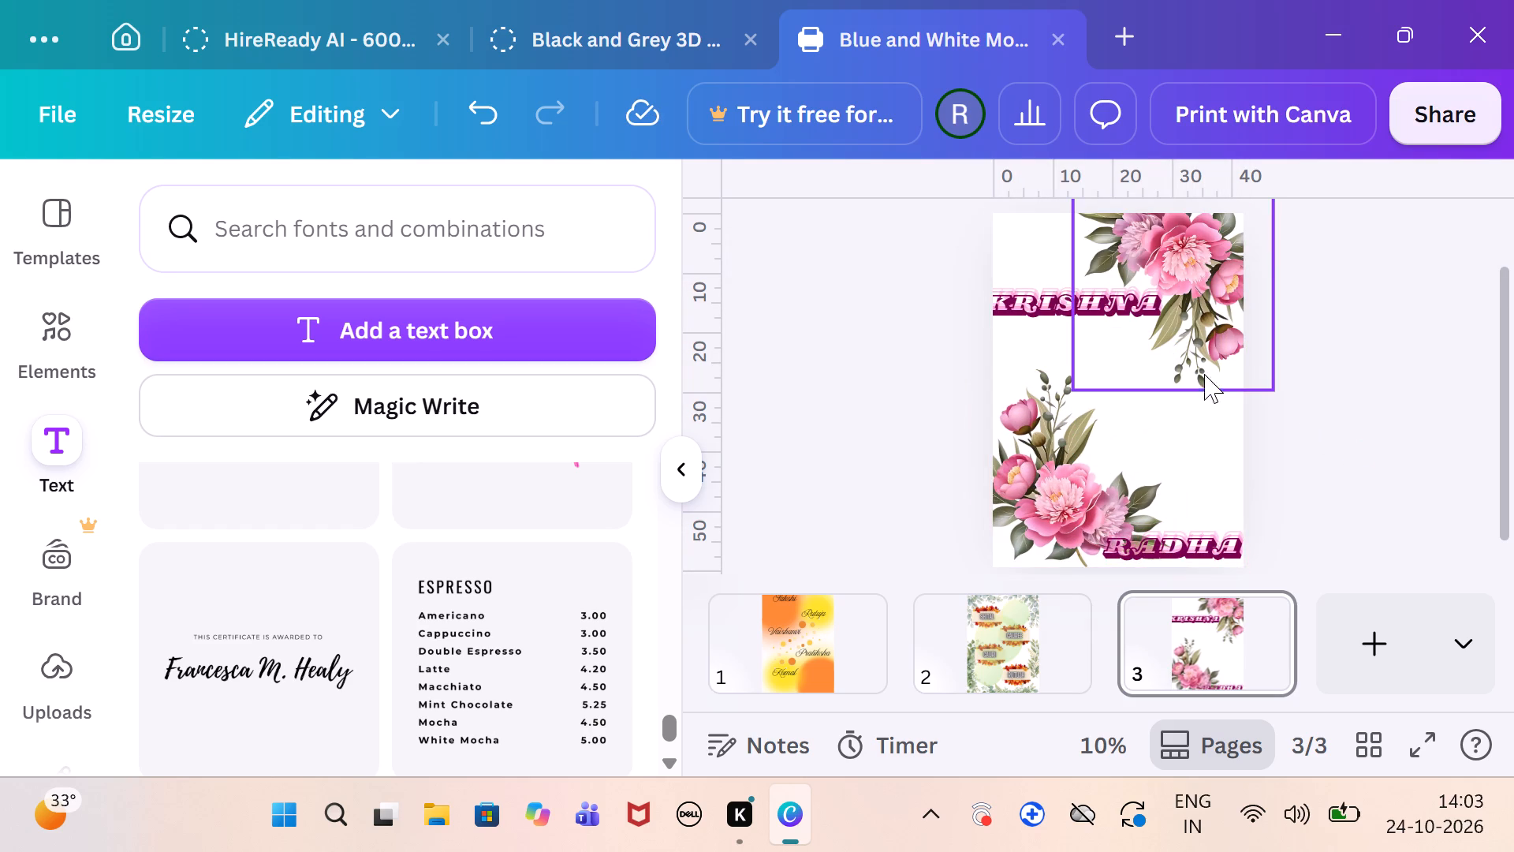
# Move the upper-right peony bouquet down to page 3's lower-right corner, behind the "Radha" text and extending past the right edge.
pyautogui.moveTo(1197, 280); pyautogui.dragTo(1150, 379)
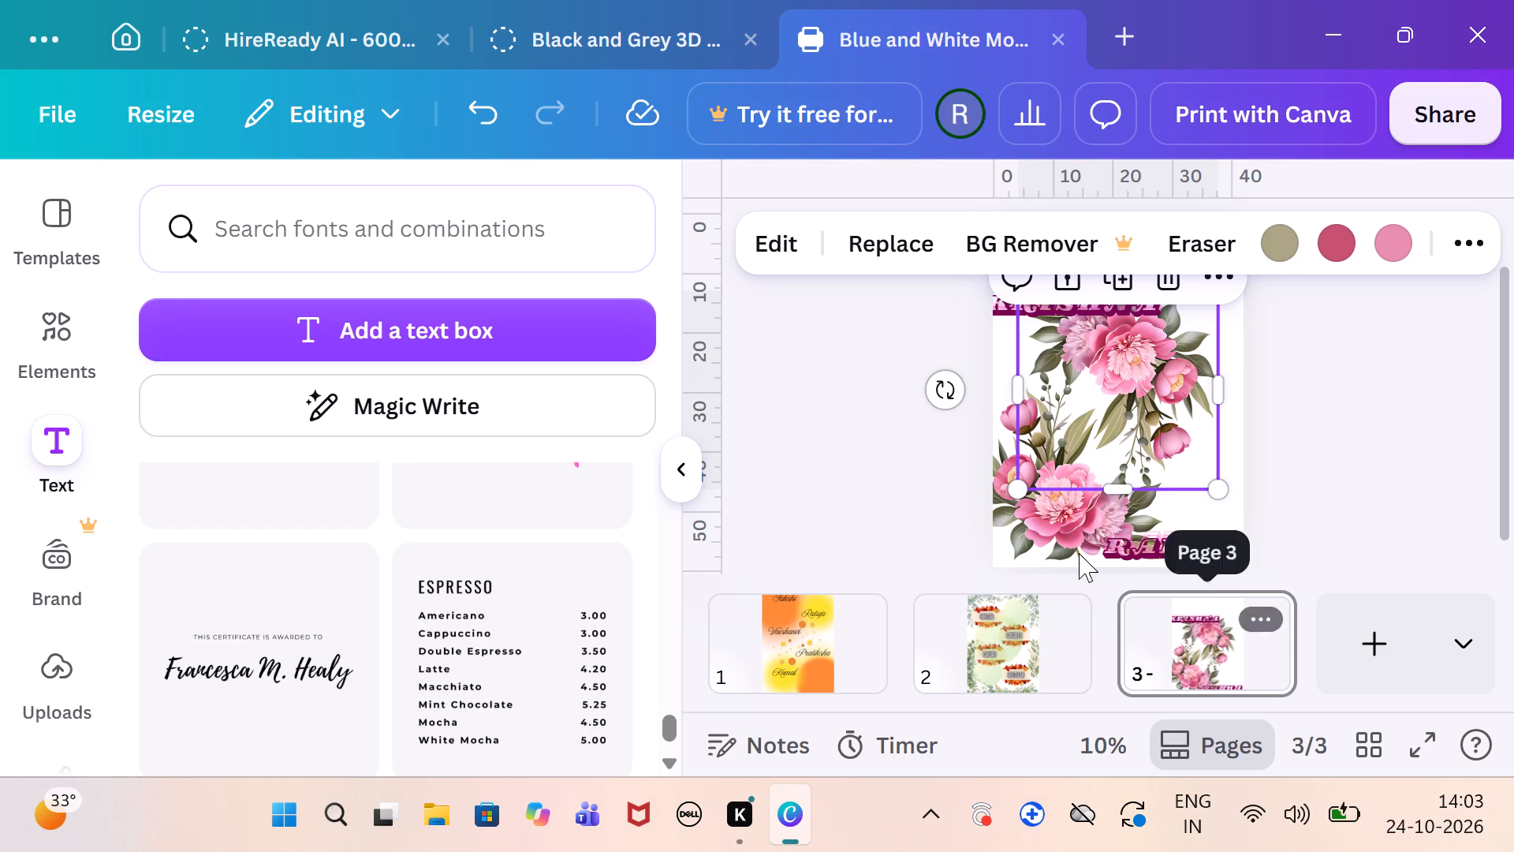
pyautogui.moveTo(1125, 345); pyautogui.dragTo(1138, 372)
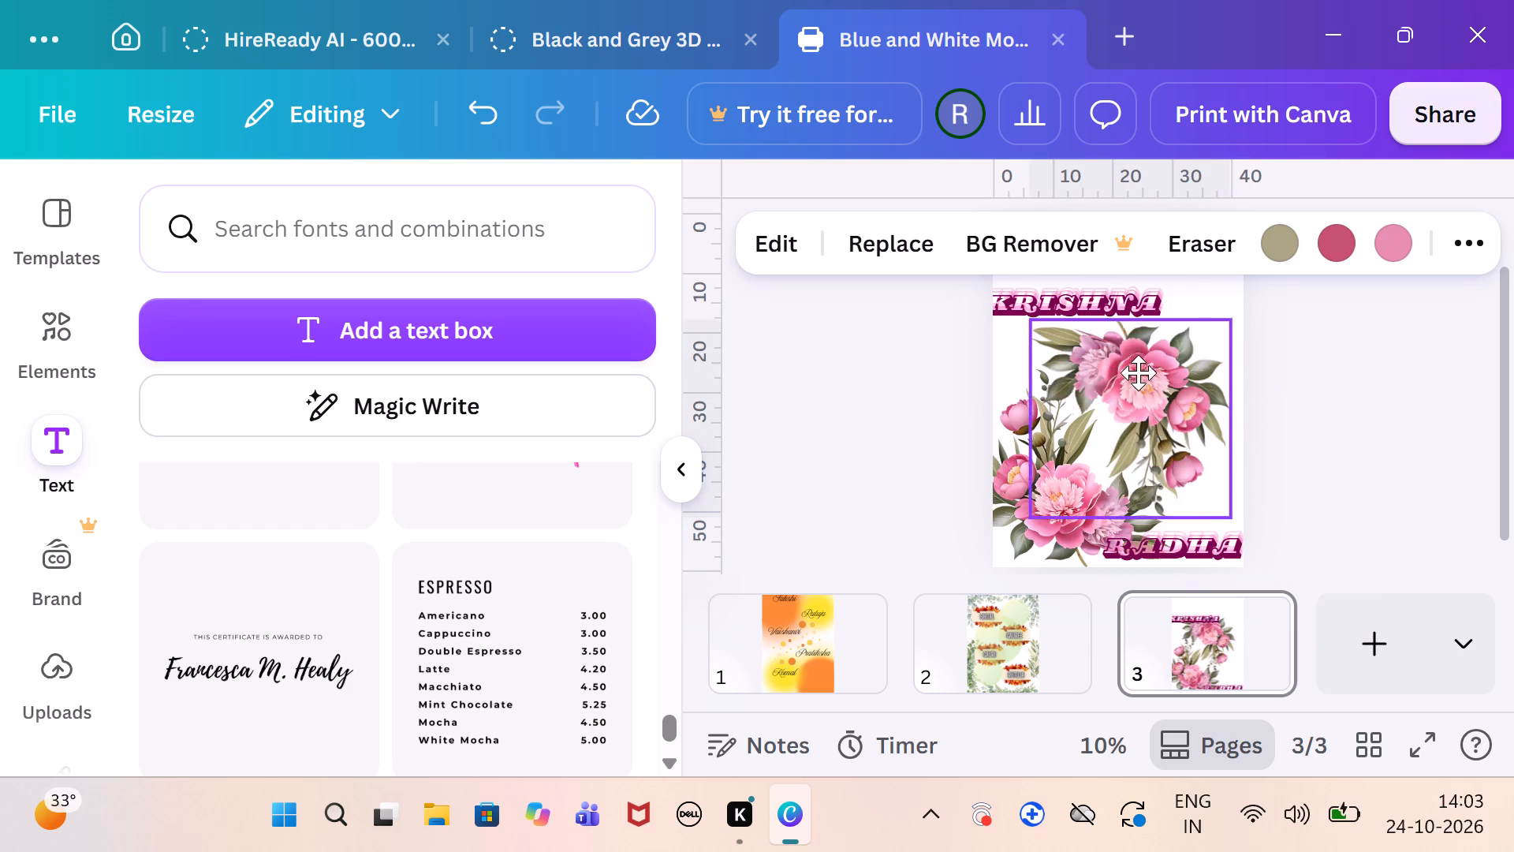
pyautogui.moveTo(1138, 372); pyautogui.dragTo(1165, 473)
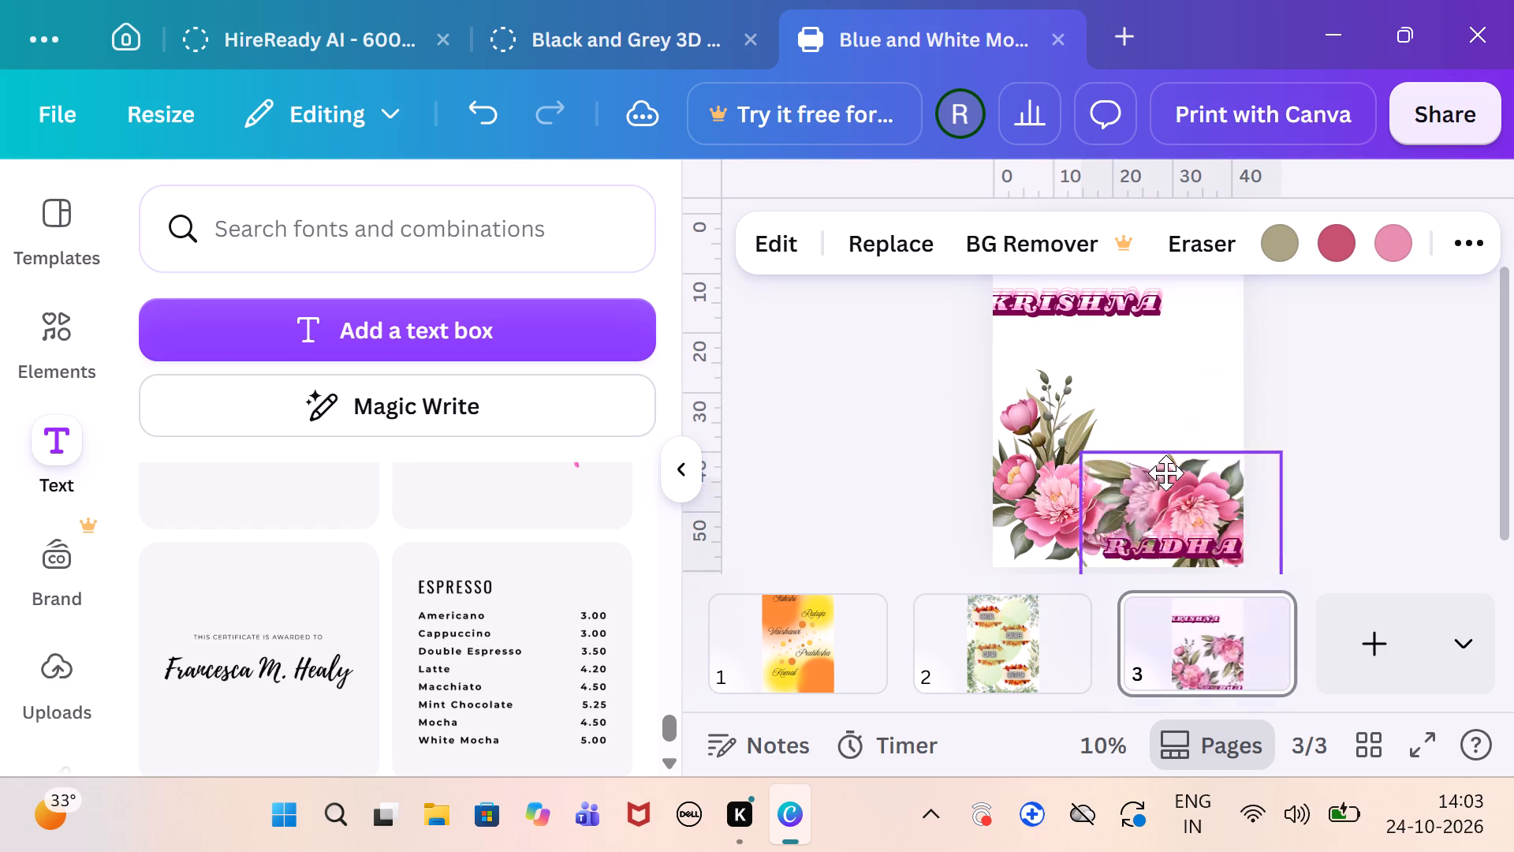
pyautogui.moveTo(1165, 473); pyautogui.dragTo(1259, 476)
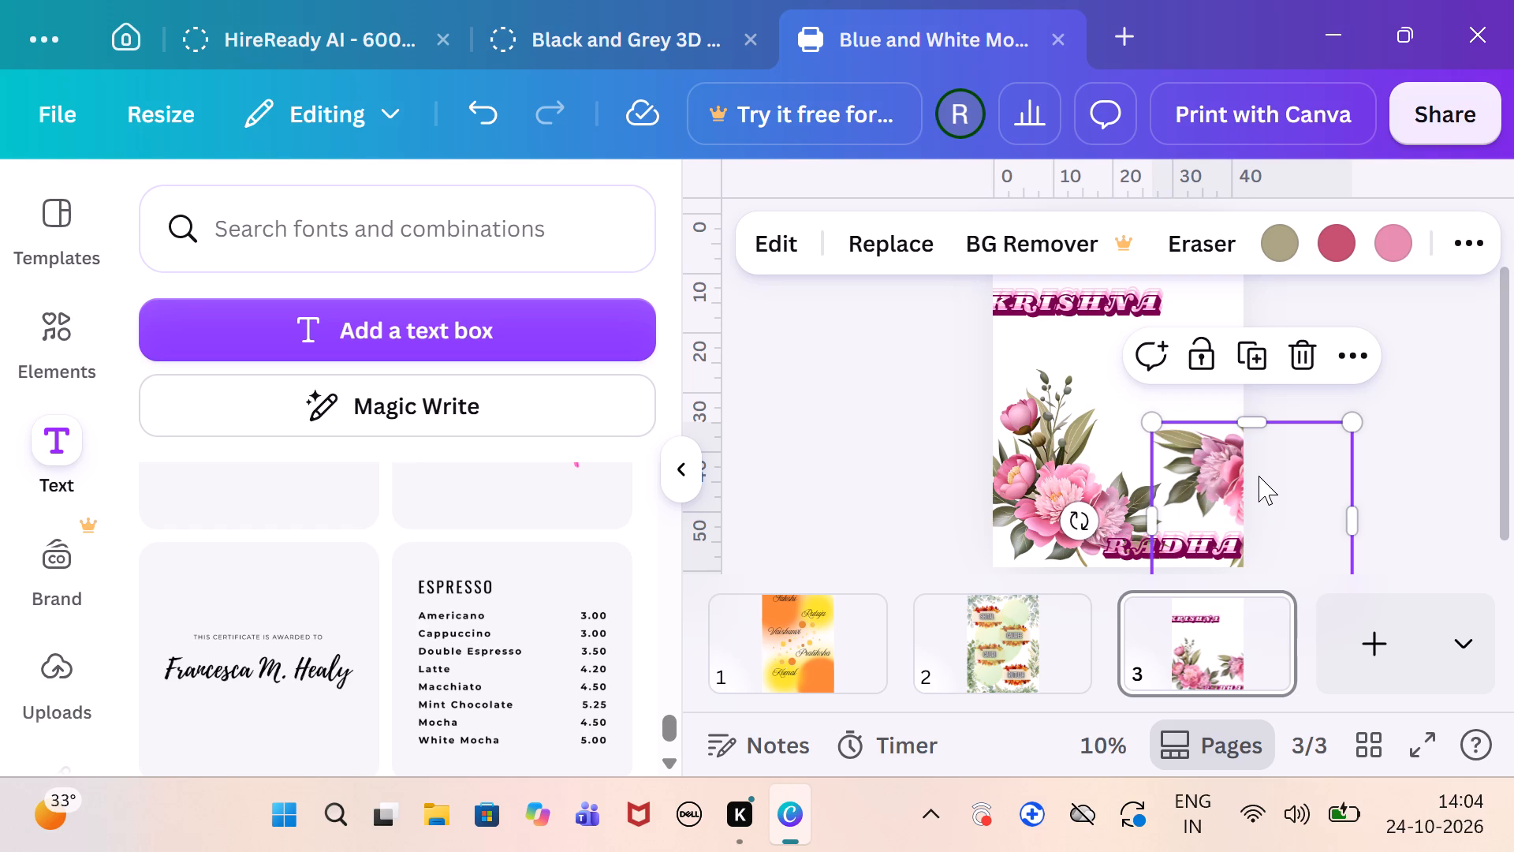
pyautogui.click(1259, 476)
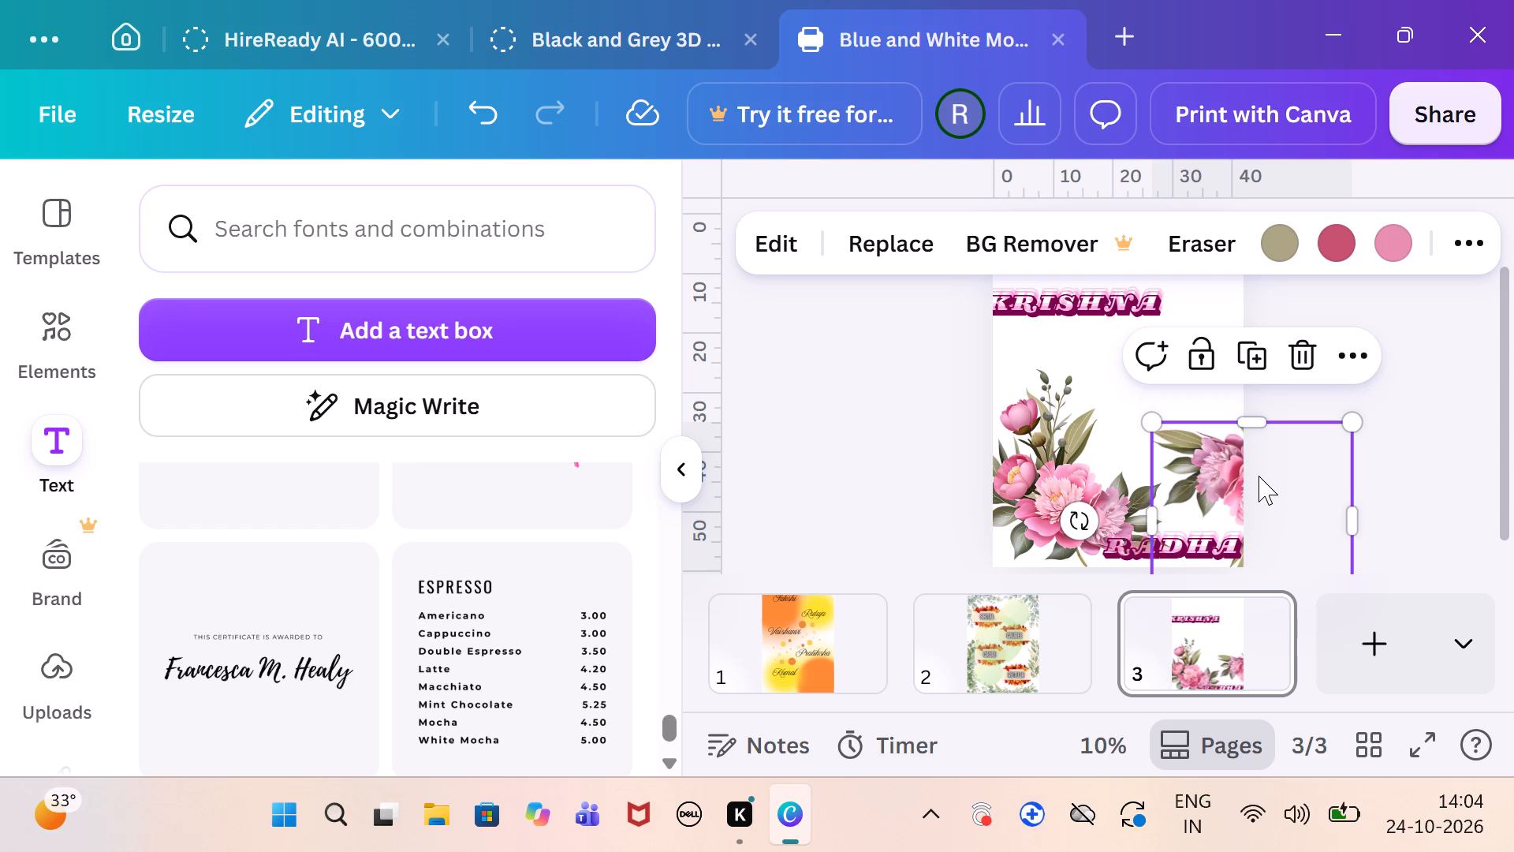